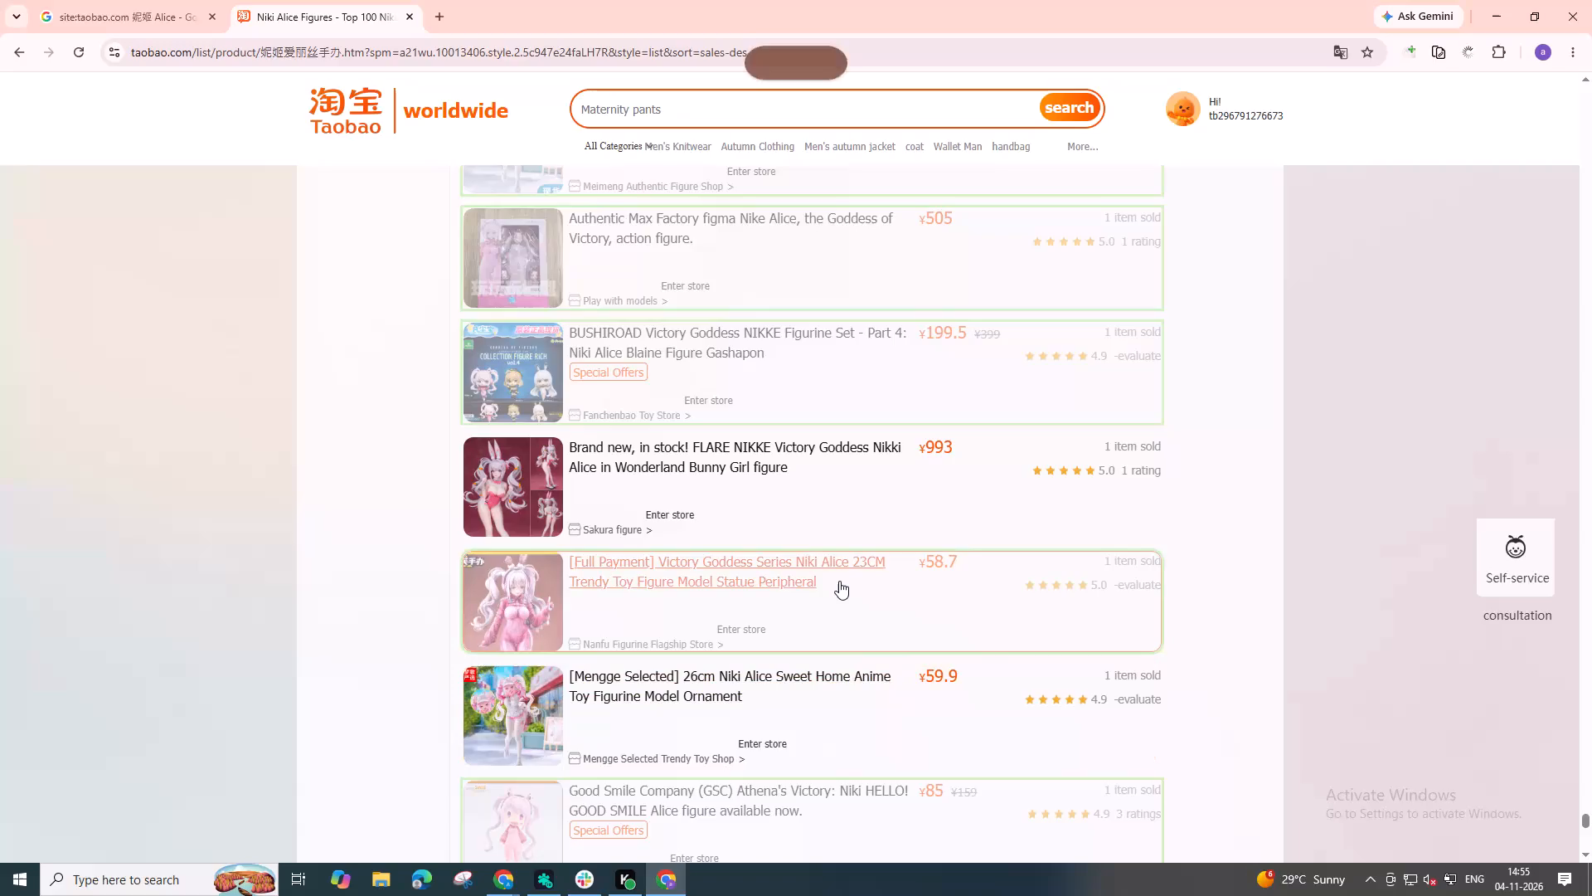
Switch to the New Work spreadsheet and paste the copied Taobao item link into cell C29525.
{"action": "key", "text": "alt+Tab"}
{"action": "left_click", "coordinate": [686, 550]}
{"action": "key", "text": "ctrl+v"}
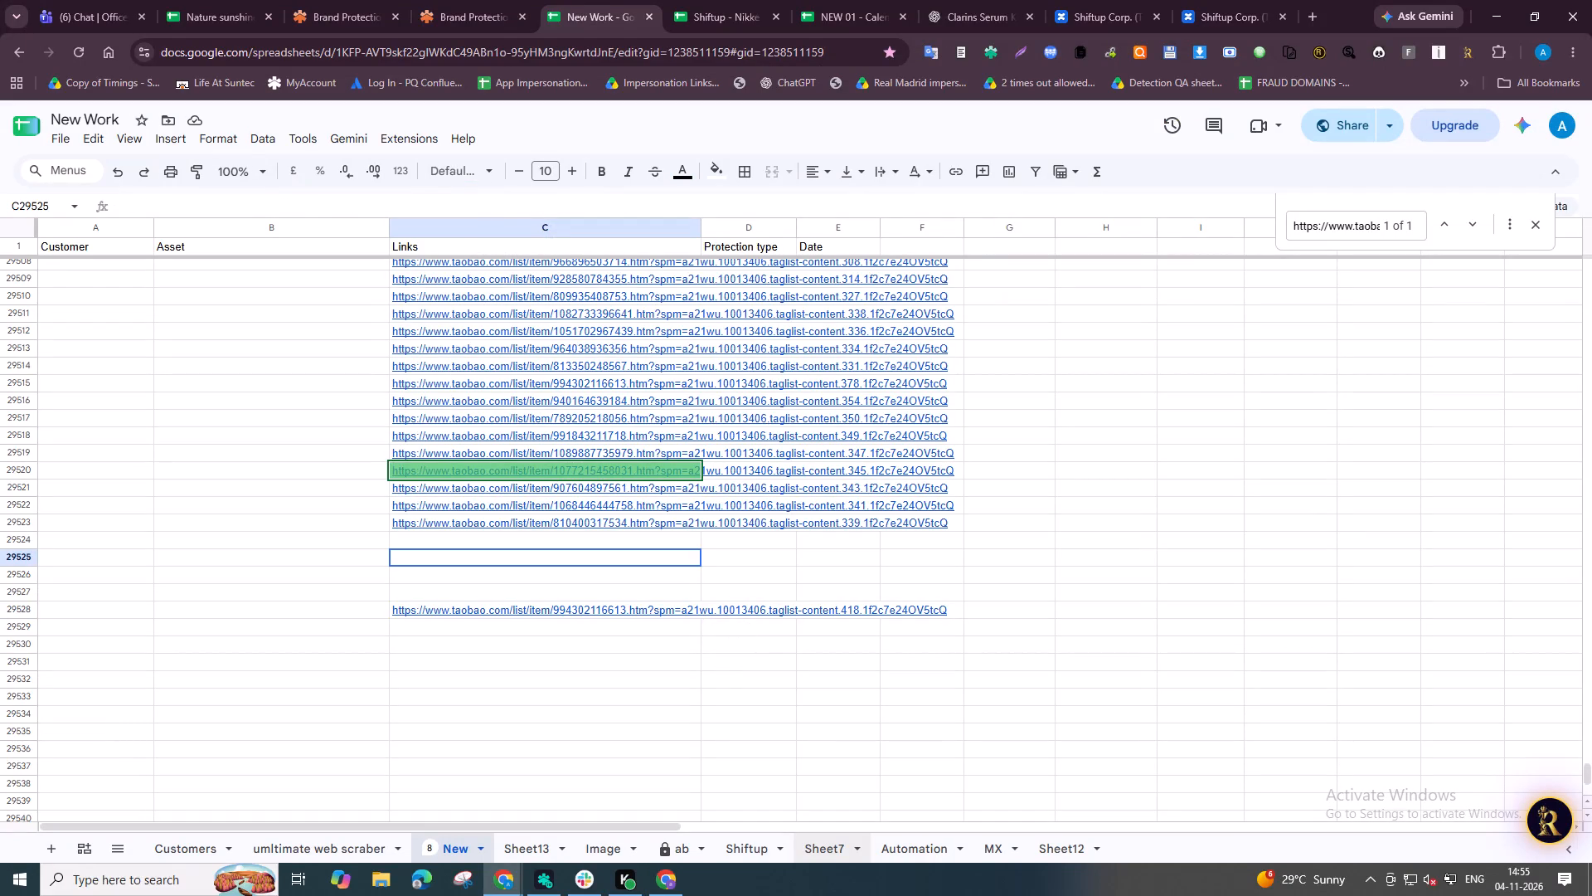
Move the stray Taobao link from C29528 to C29524, directly beneath the list of links.
{"action": "key", "text": "ctrl+Down"}
{"action": "key", "text": "ctrl+x"}
{"action": "key", "text": "ctrl+Up"}
{"action": "key", "text": "Up"}
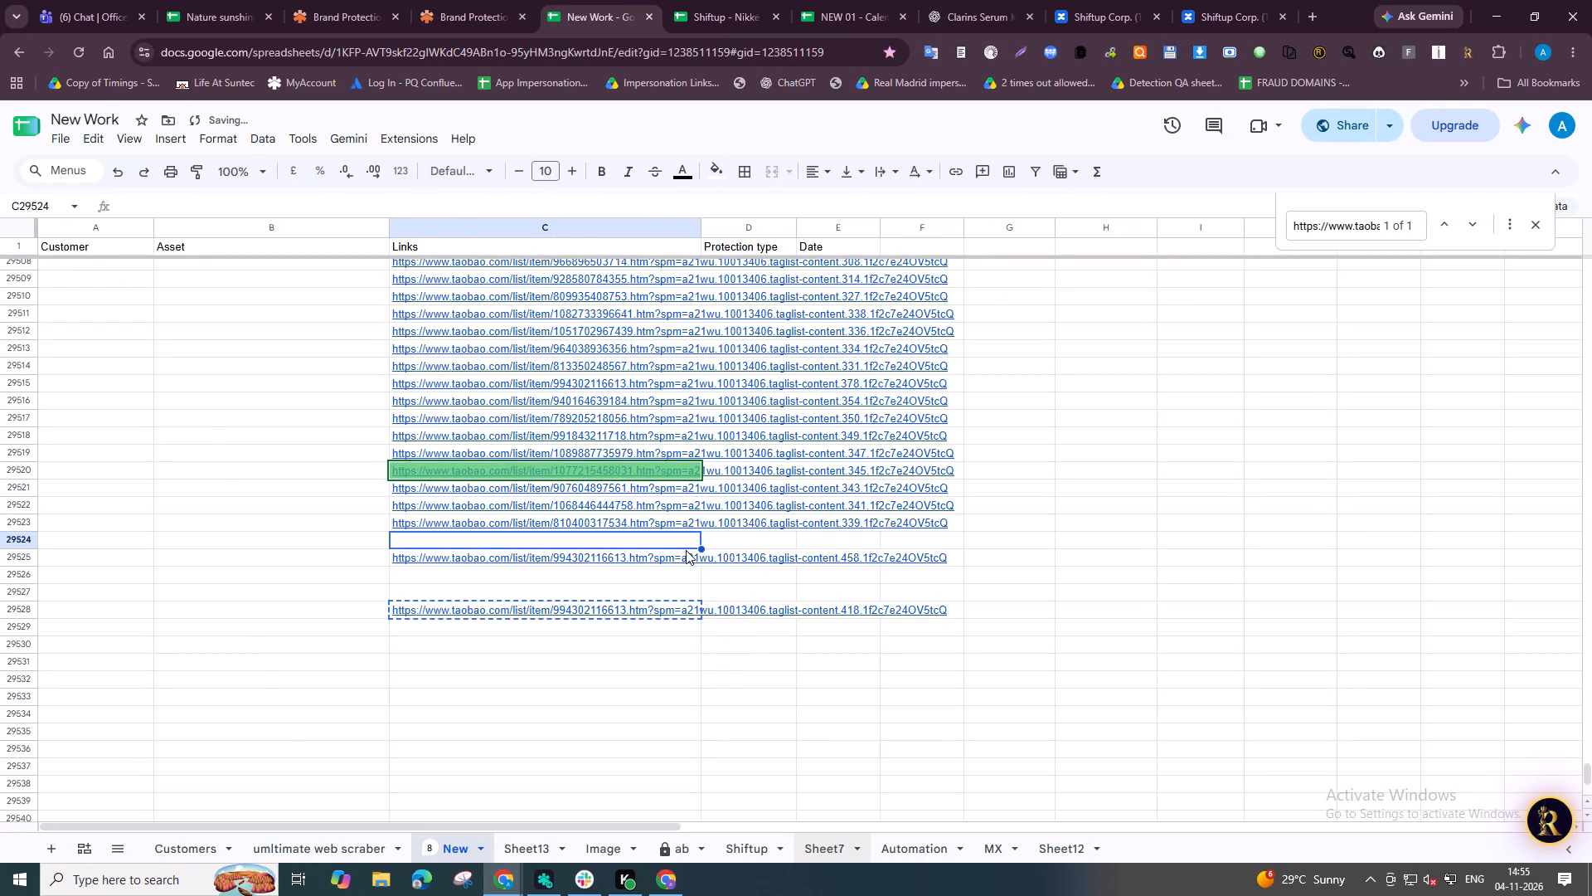
{"action": "key", "text": "ctrl+v"}
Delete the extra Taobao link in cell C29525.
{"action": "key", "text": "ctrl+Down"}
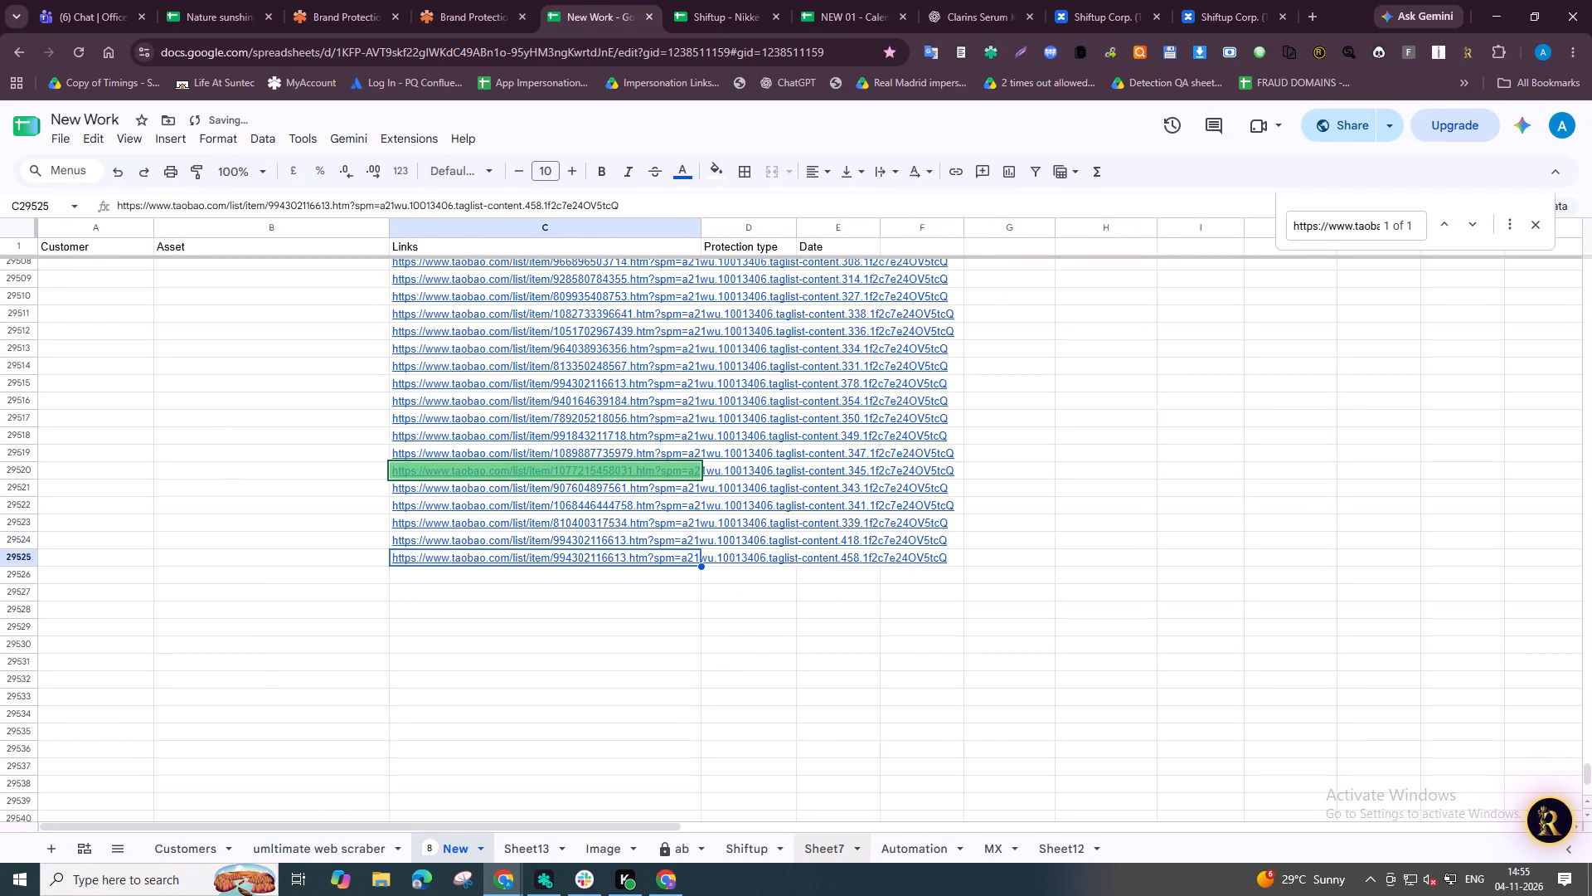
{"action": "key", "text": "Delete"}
Submit the links from C29496:C29524 as detection links in a new Red Points incident batch, replacing the previously submitted list.
{"action": "key", "text": "Up"}
{"action": "key", "text": "ctrl+shift+Up"}
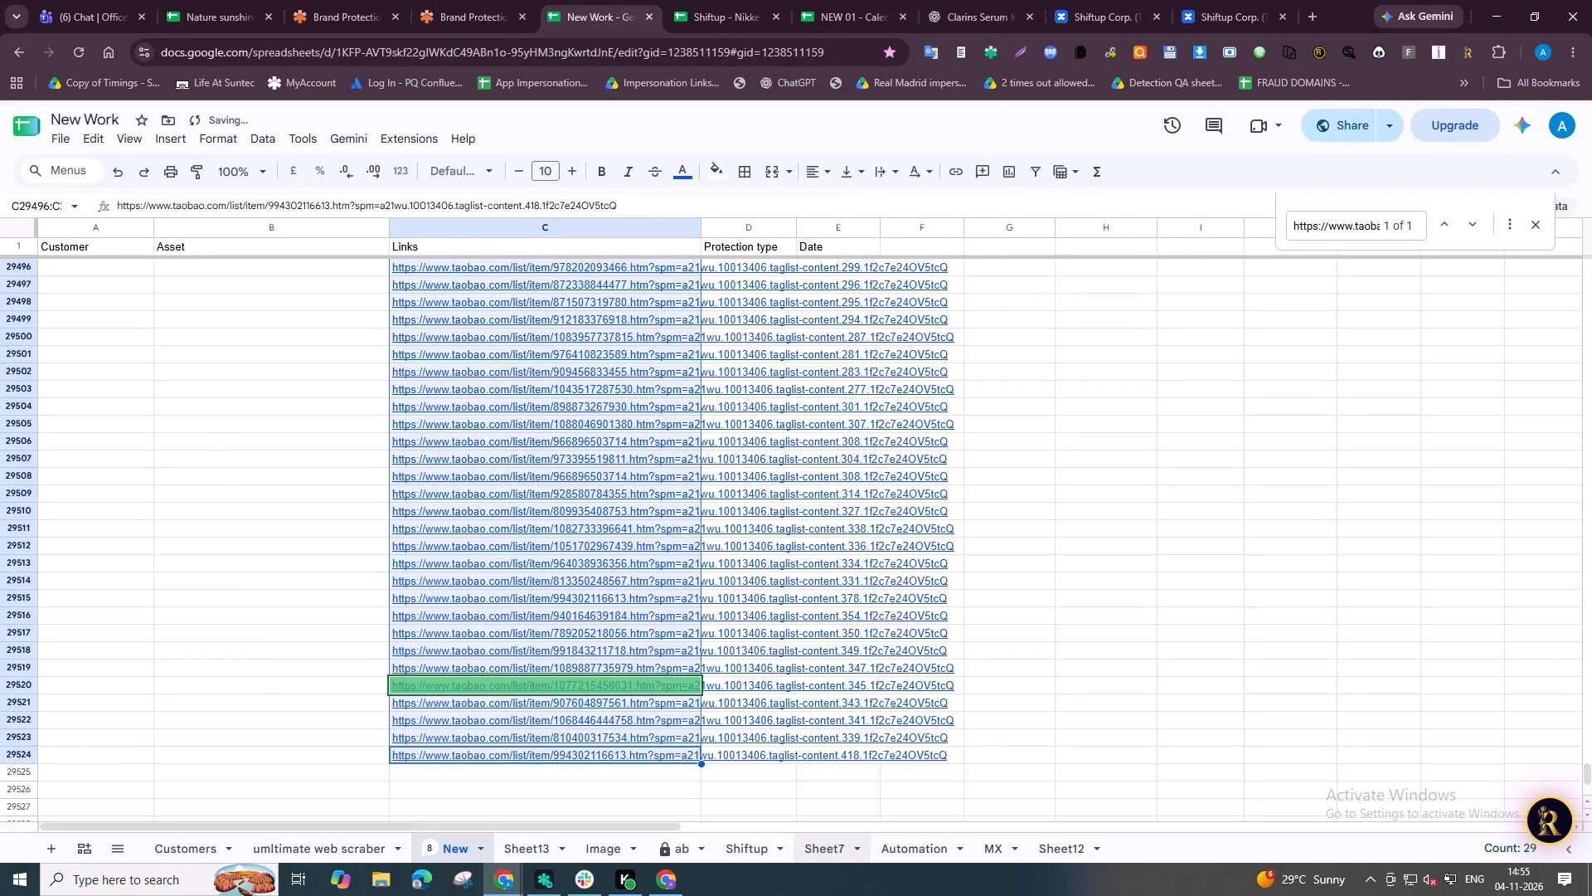
{"action": "key", "text": "ctrl+c"}
{"action": "key", "text": "ctrl+c"}
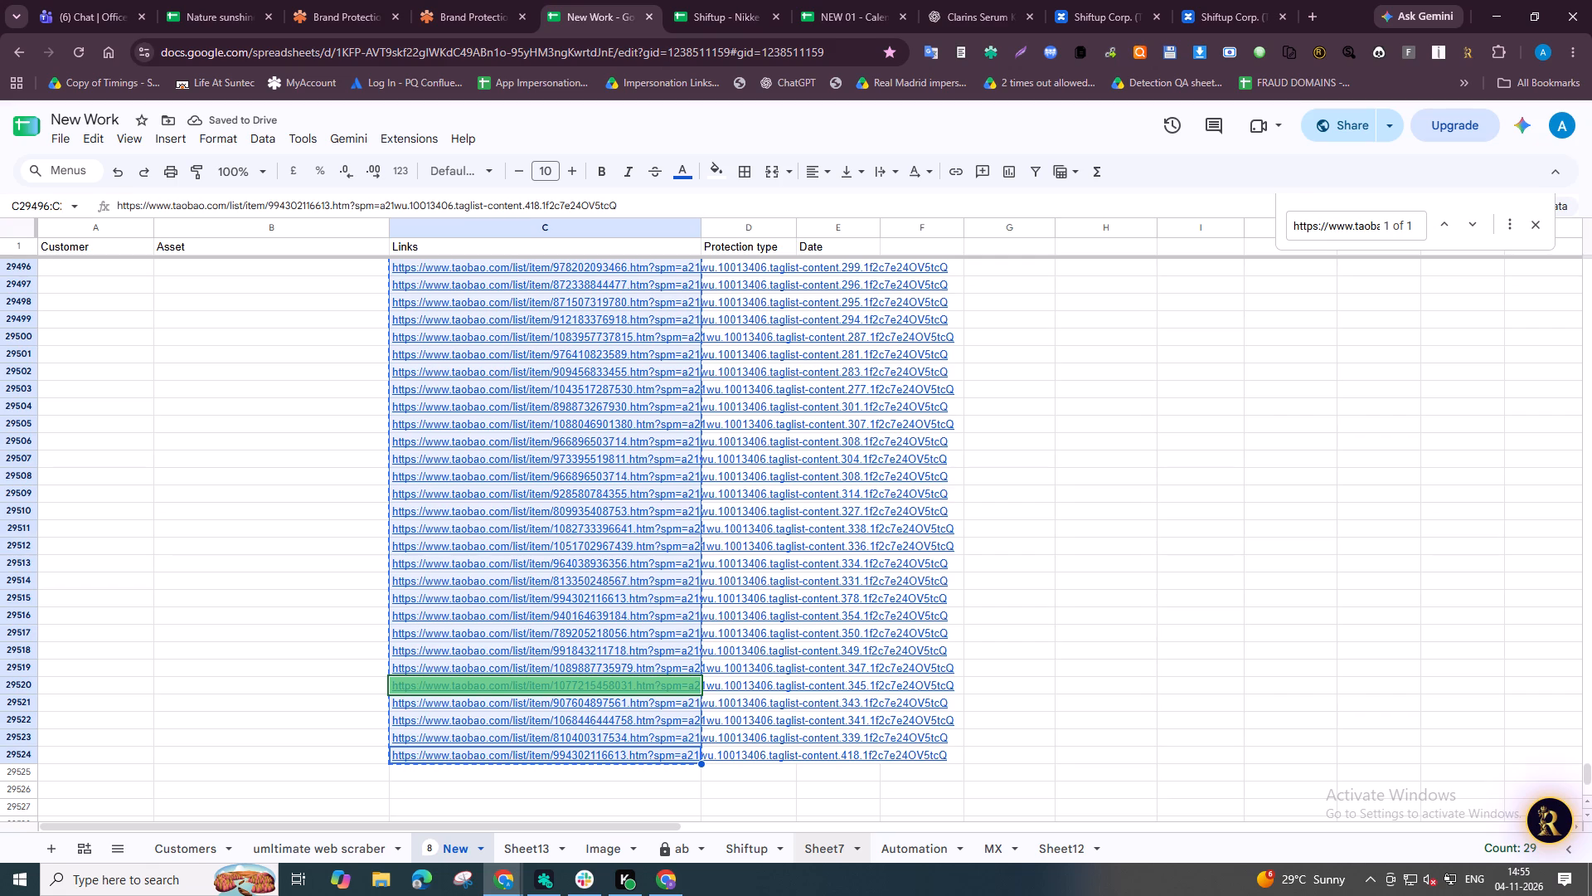
{"action": "key", "text": "ctrl+c"}
{"action": "left_click", "coordinate": [318, 0]}
{"action": "scroll", "coordinate": [427, 626], "scroll_direction": "down", "scroll_amount": 16}
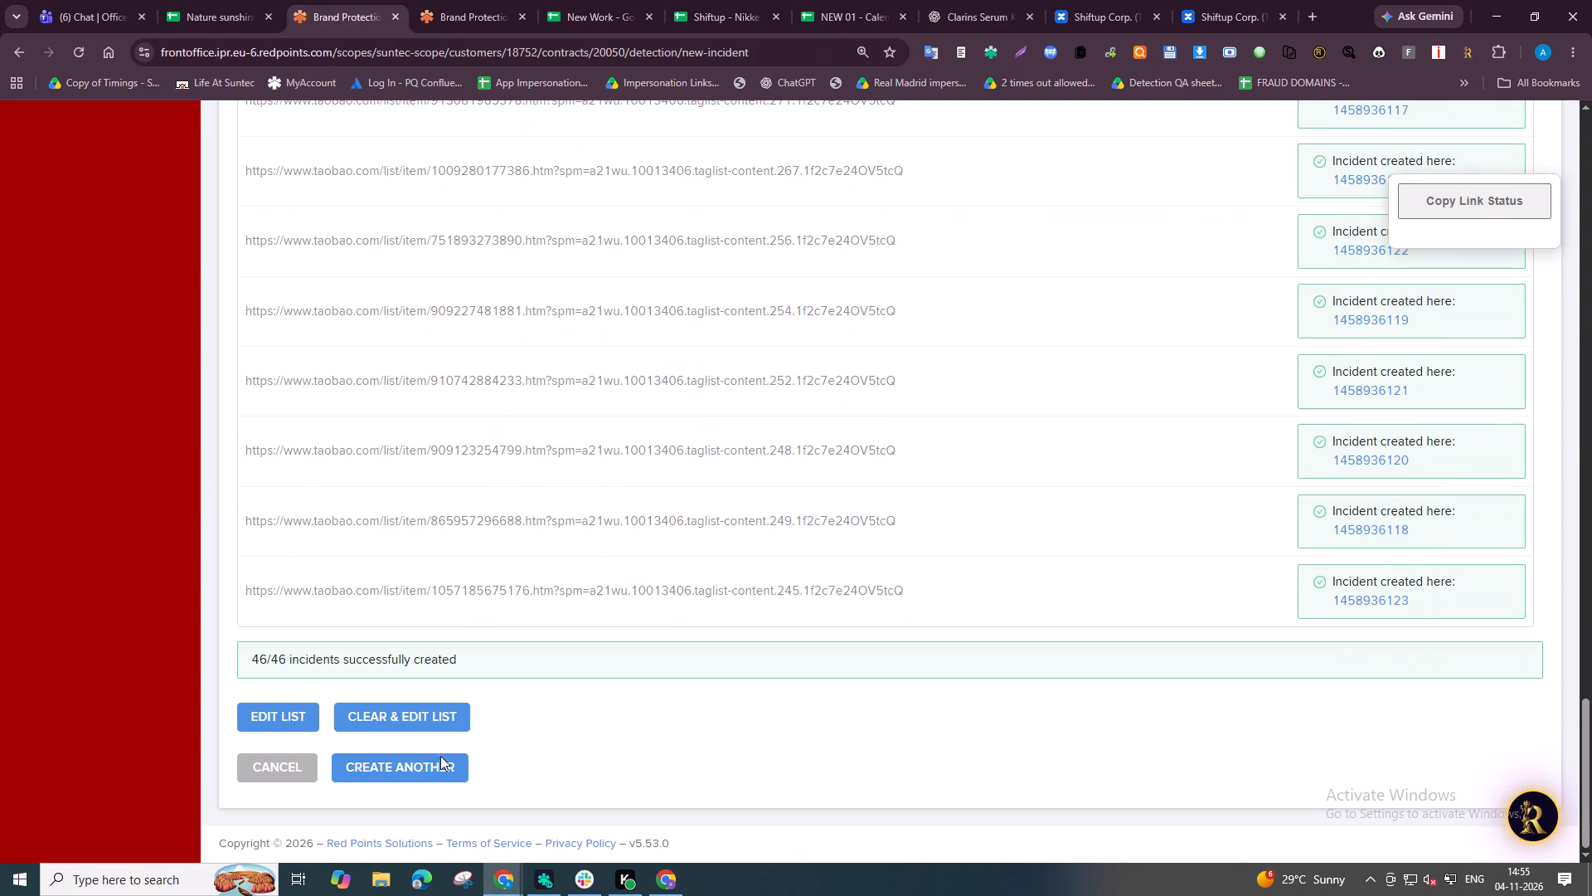
{"action": "left_click", "coordinate": [434, 727]}
{"action": "left_click", "coordinate": [418, 548]}
{"action": "key", "text": "ctrl+v"}
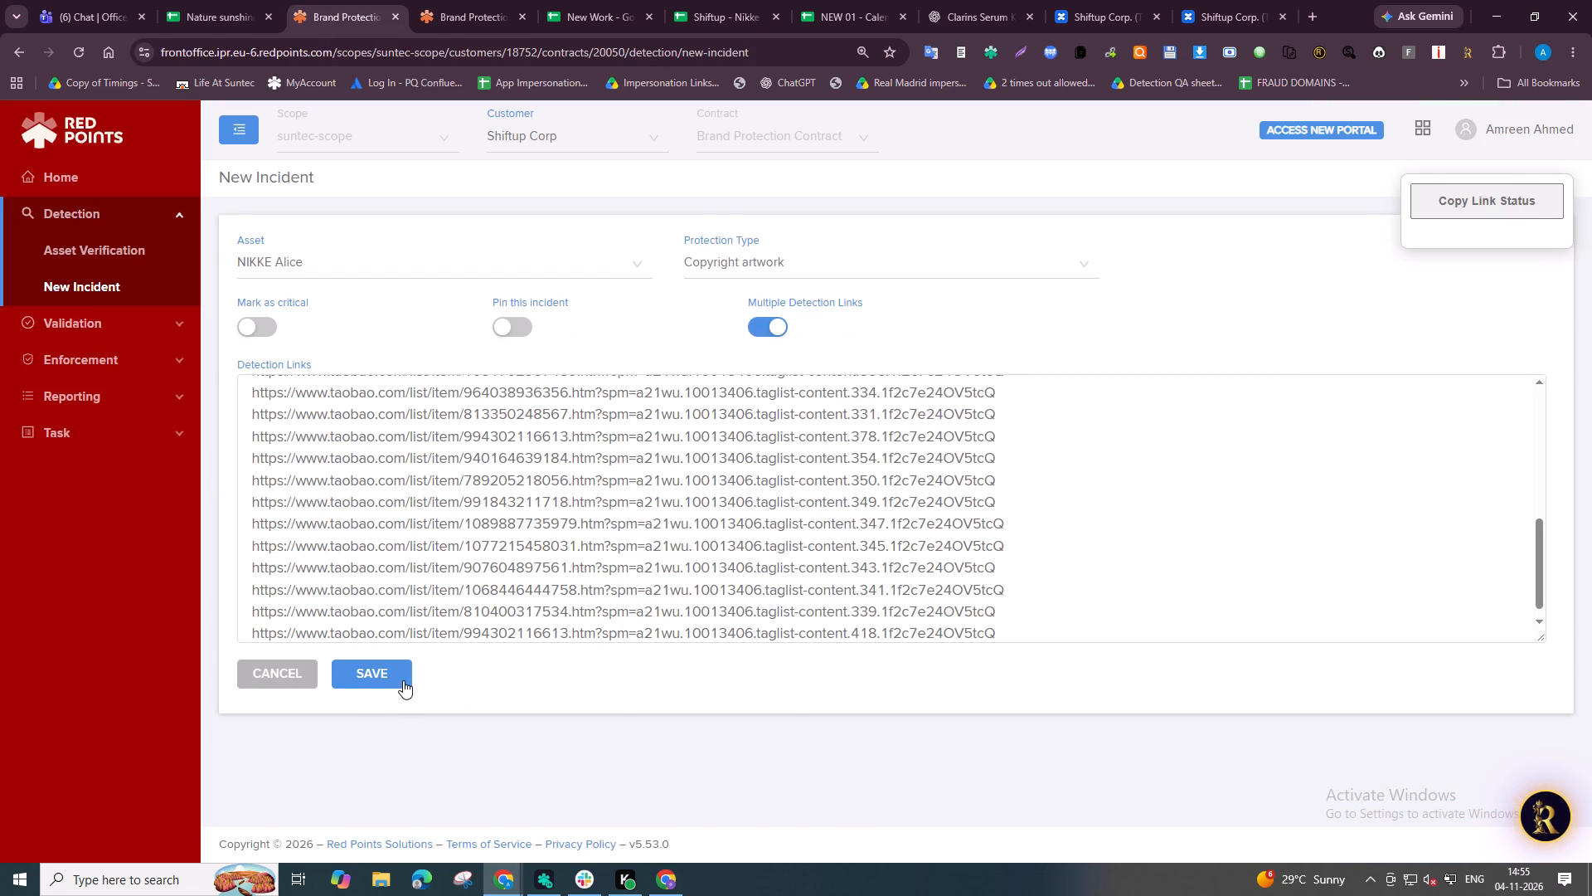
{"action": "left_click", "coordinate": [401, 678]}
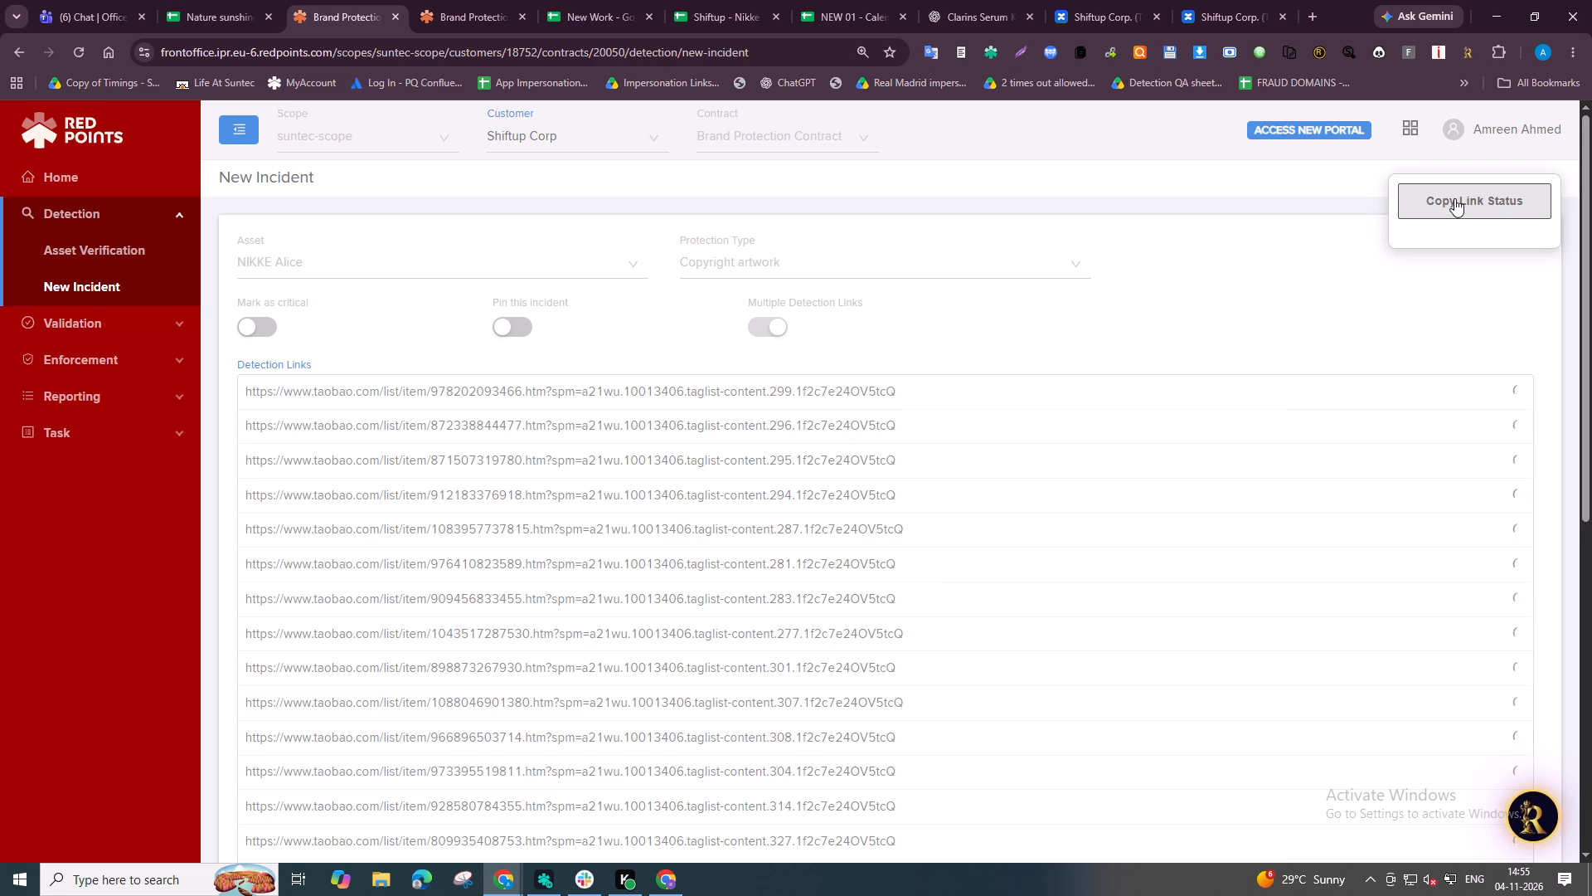
Copy the submitted batch's link statuses and paste them over the source links in the New sheet, starting at C29496.
{"action": "left_click", "coordinate": [1454, 198]}
{"action": "scroll", "coordinate": [1199, 543], "scroll_direction": "down", "scroll_amount": 20}
{"action": "scroll", "coordinate": [1199, 543], "scroll_direction": "down", "scroll_amount": 1}
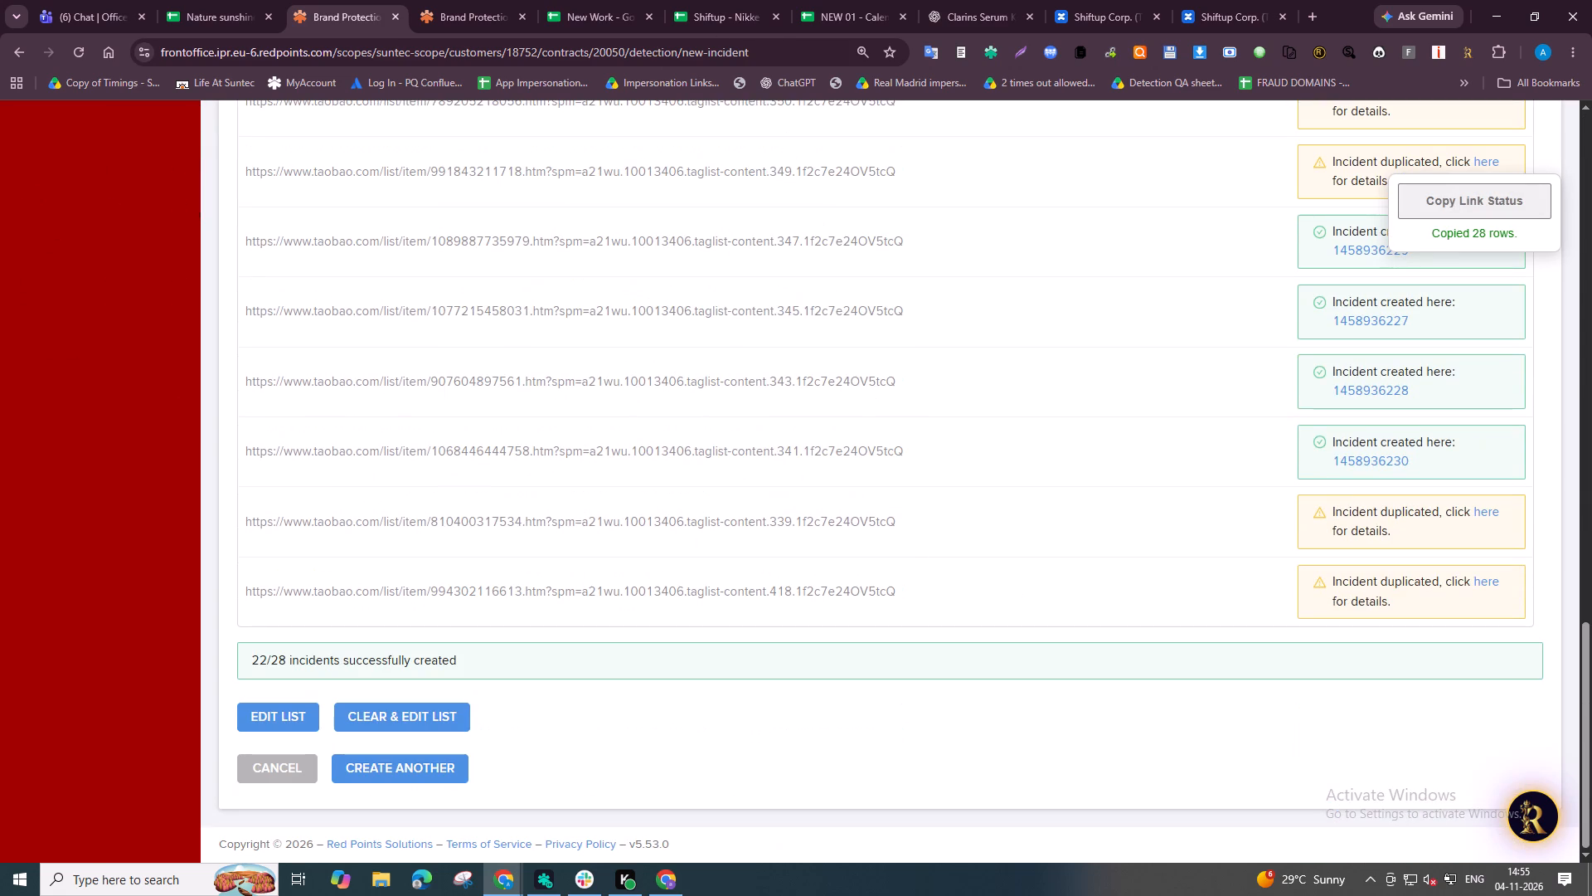
{"action": "left_click", "coordinate": [626, 0]}
{"action": "key", "text": "ctrl+v"}
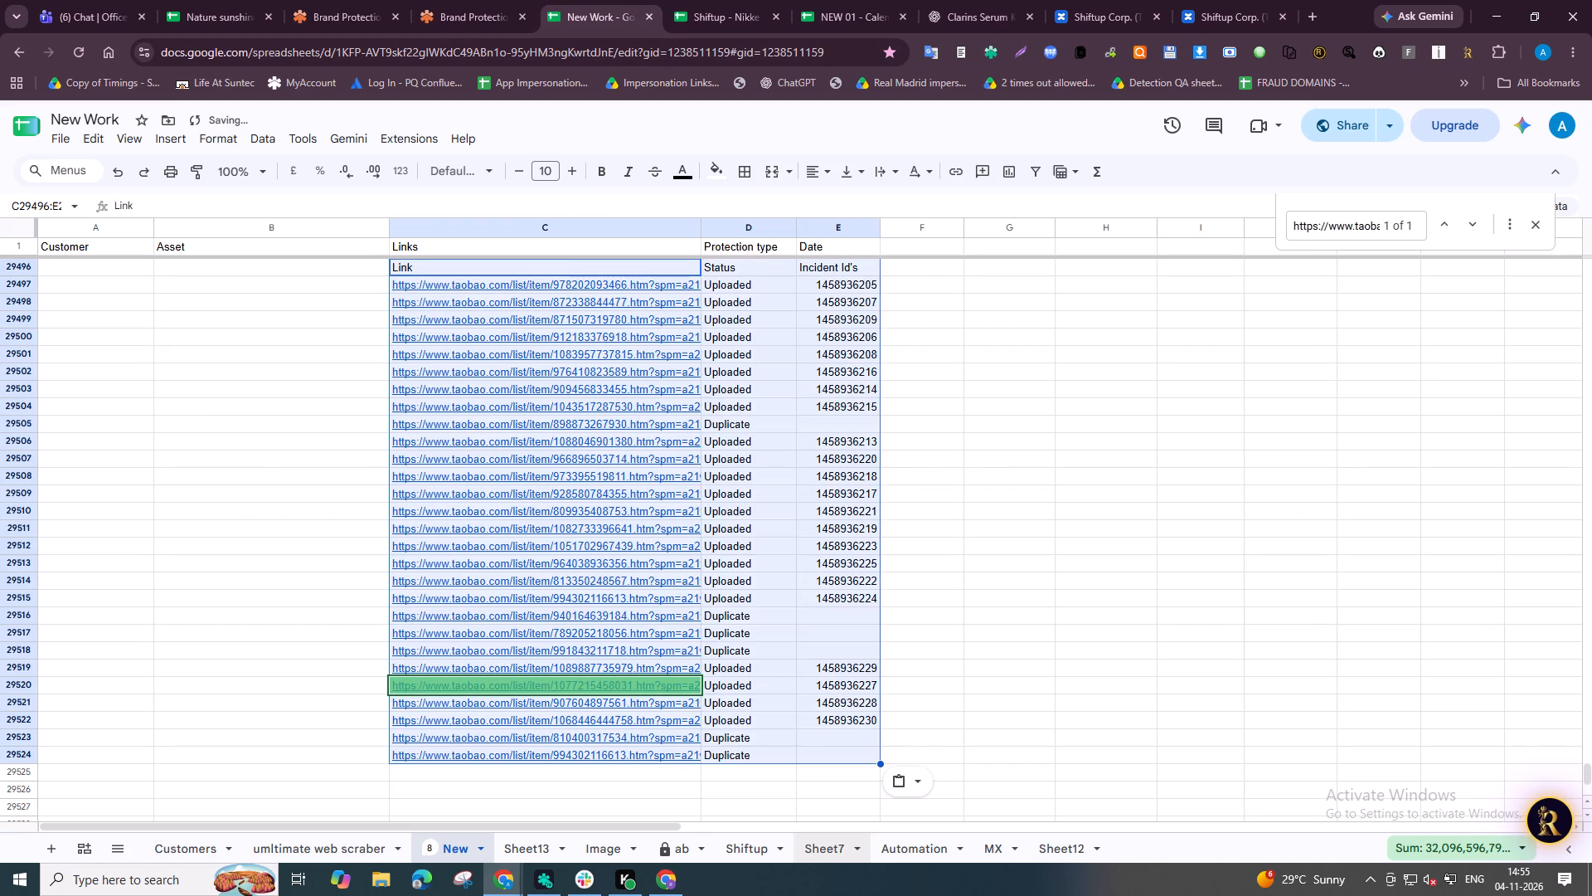
Move the pasted result rows without their header up to C29492, directly below the previous batch.
{"action": "key", "text": "Down"}
{"action": "key", "text": "ctrl+shift+Down"}
{"action": "key", "text": "ctrl+shift+Right"}
{"action": "key", "text": "ctrl+x"}
{"action": "key", "text": "ctrl+Up"}
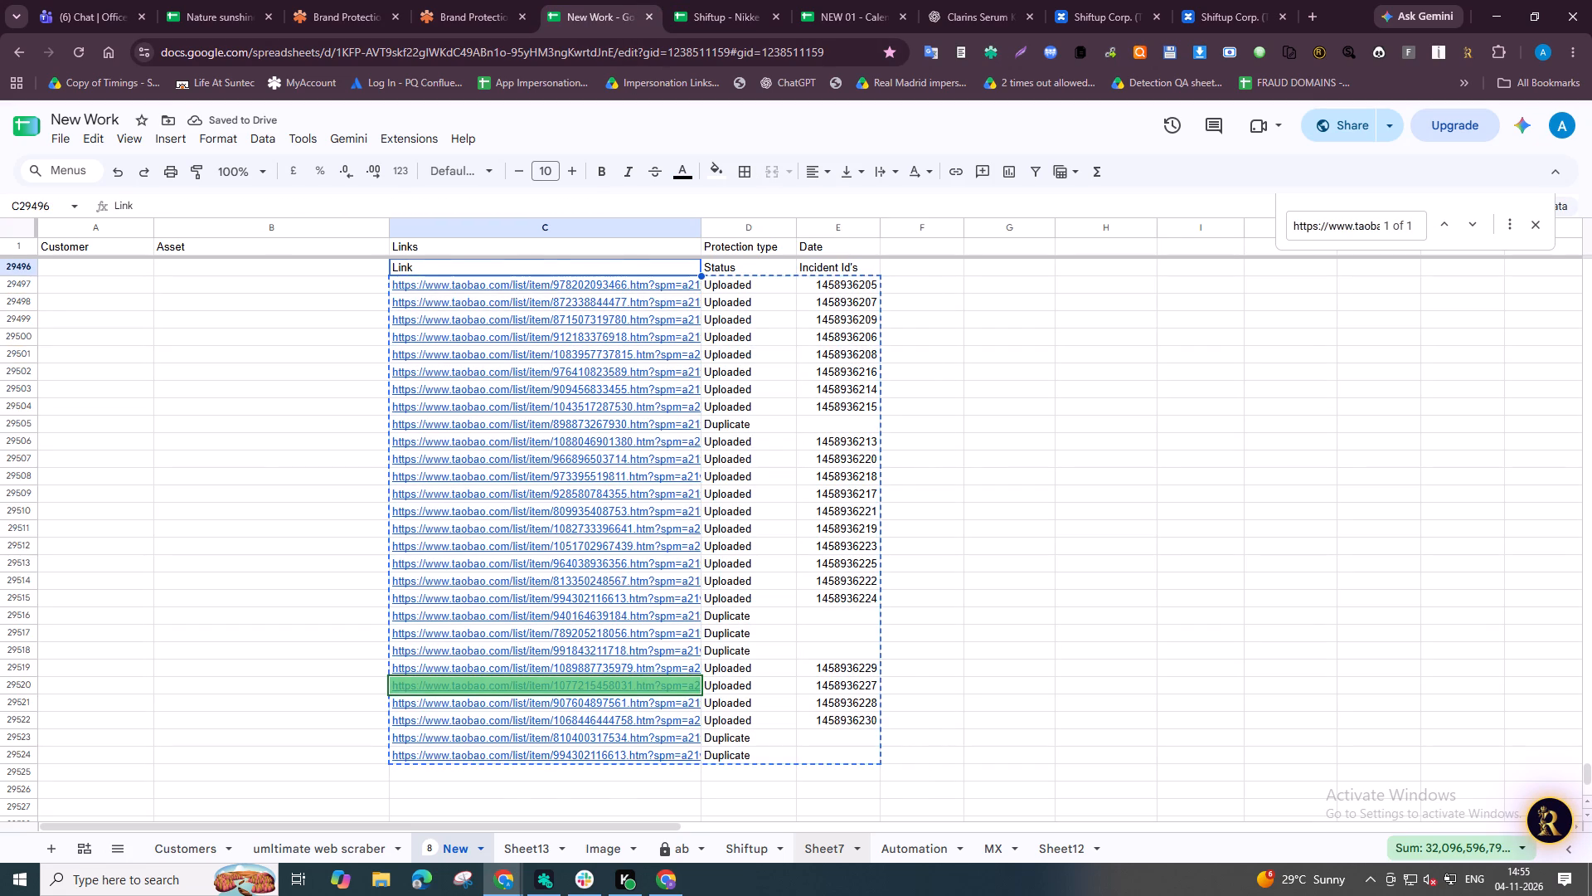
{"action": "key", "text": "ctrl+Up"}
{"action": "key", "text": "Down"}
{"action": "key", "text": "ctrl+v"}
Select the incident IDs in column E from row 29446 to 29519 and check how many there are.
{"action": "key", "text": "ctrl+Down"}
{"action": "key", "text": "Right"}
{"action": "key", "text": "Right"}
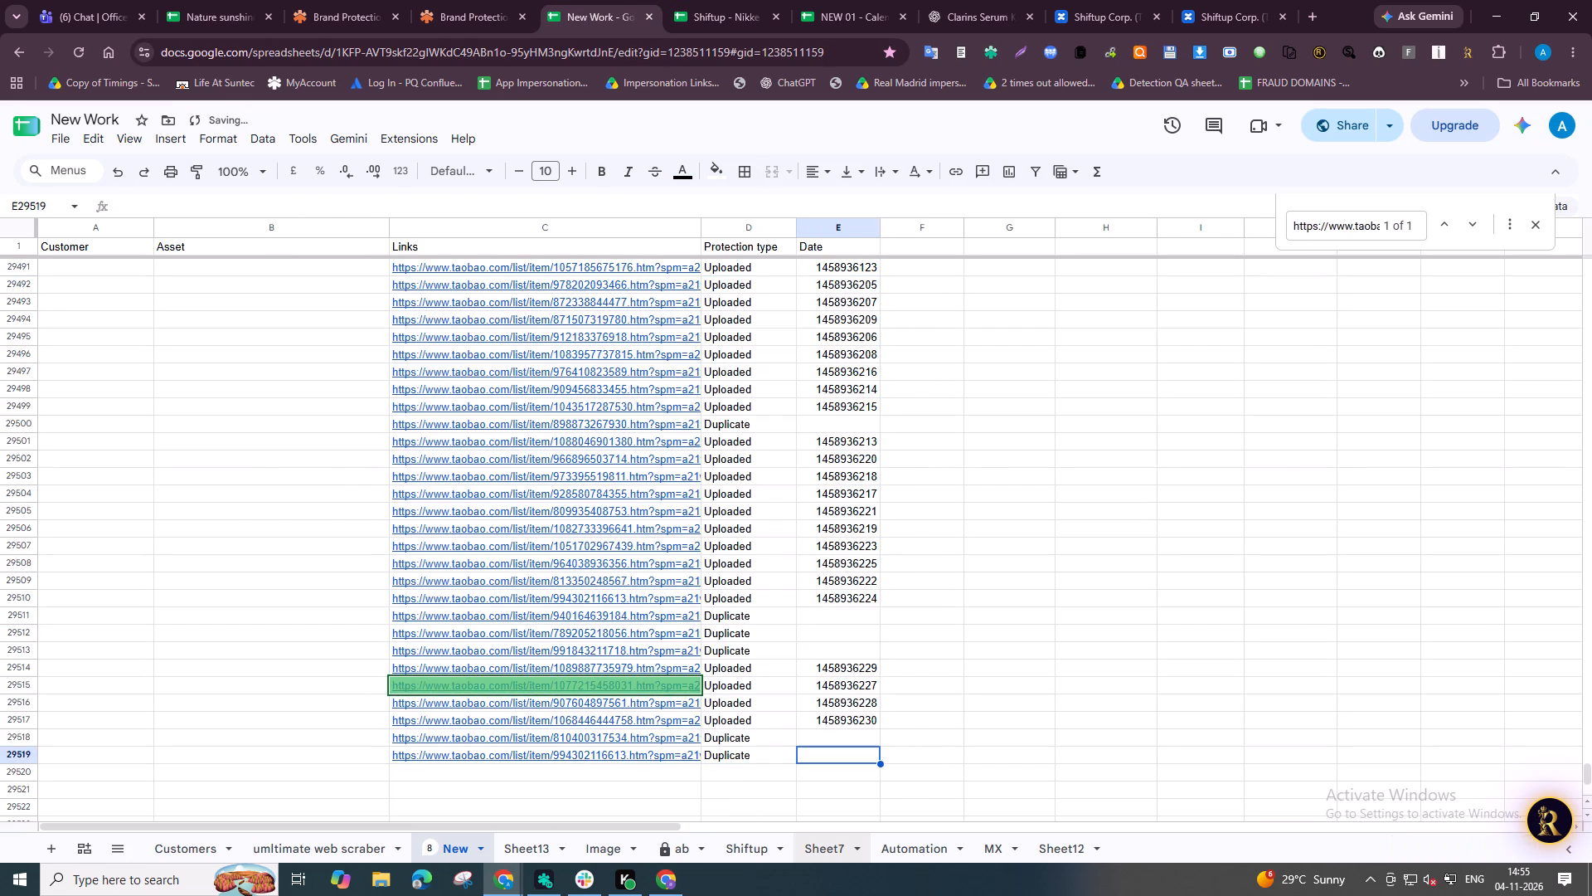
{"action": "key", "text": "ctrl+shift+Up"}
{"action": "key", "text": "ctrl+shift+Up"}
{"action": "key", "text": "ctrl+shift+Up"}
{"action": "key", "text": "ctrl+shift+Up"}
{"action": "key", "text": "ctrl+shift+Up"}
{"action": "key", "text": "ctrl+shift+Up"}
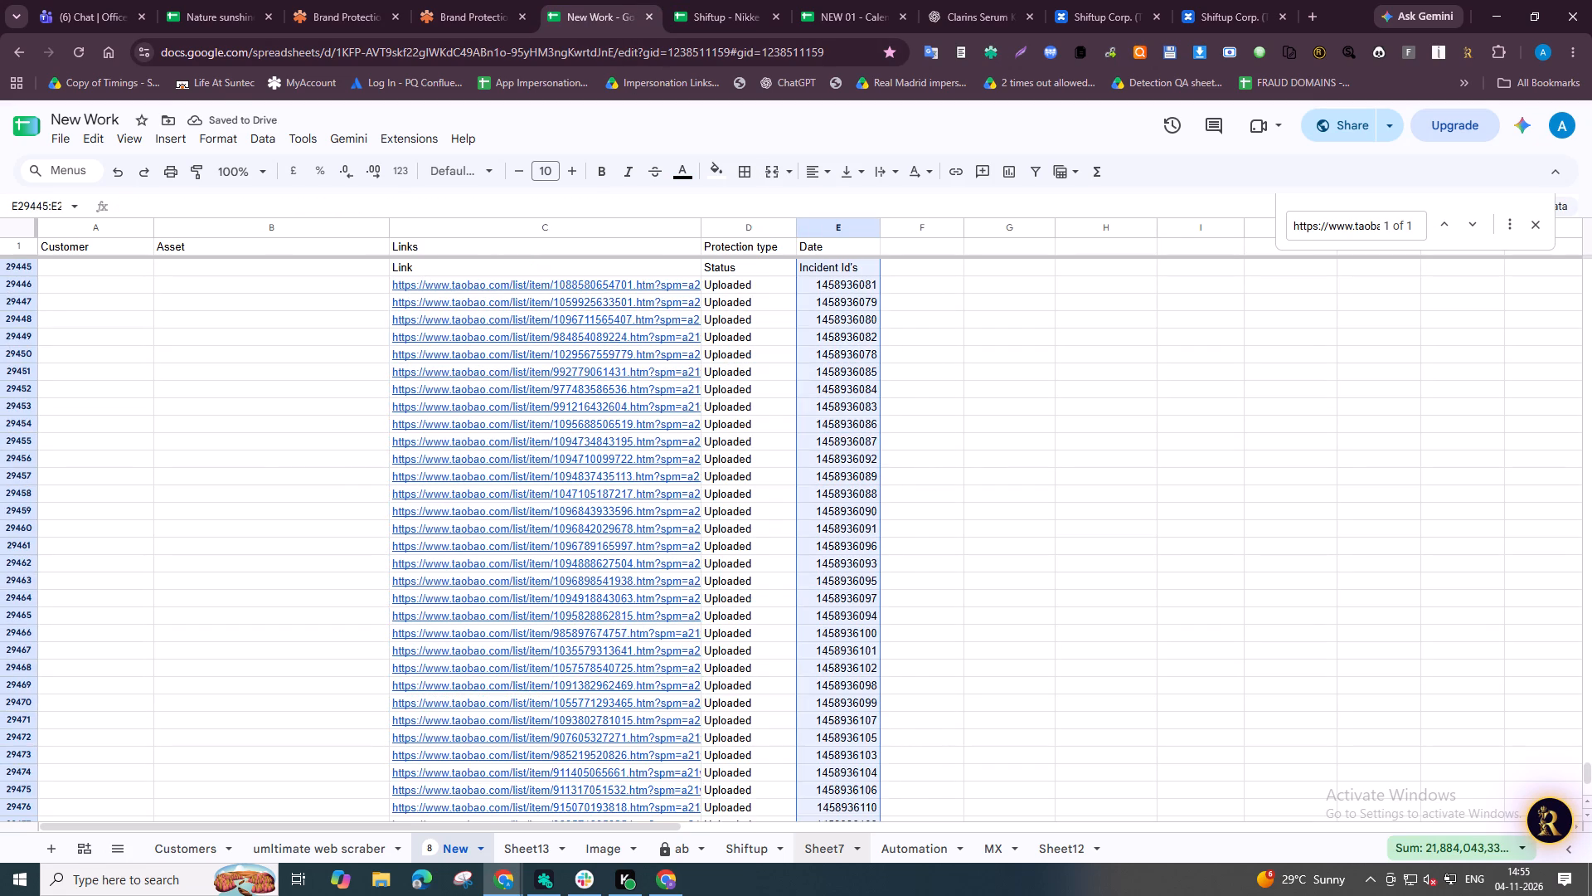
{"action": "key", "text": "ctrl+shift+Up"}
{"action": "key", "text": "shift+Down"}
{"action": "key", "text": "shift+Down"}
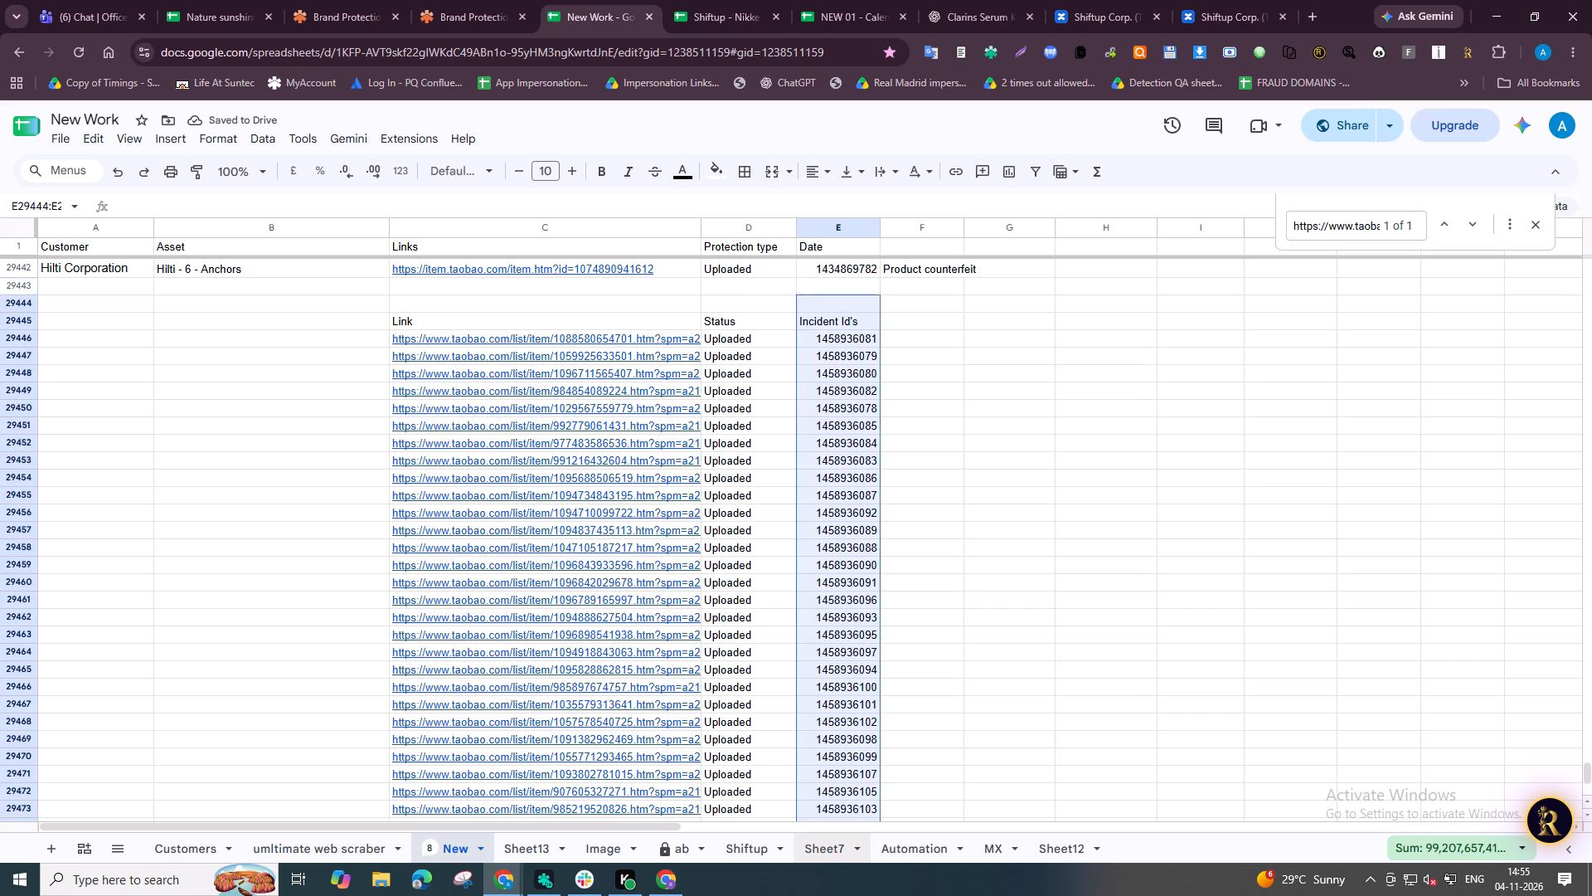
{"action": "key", "text": "shift+Down"}
{"action": "key", "text": "shift+Down"}
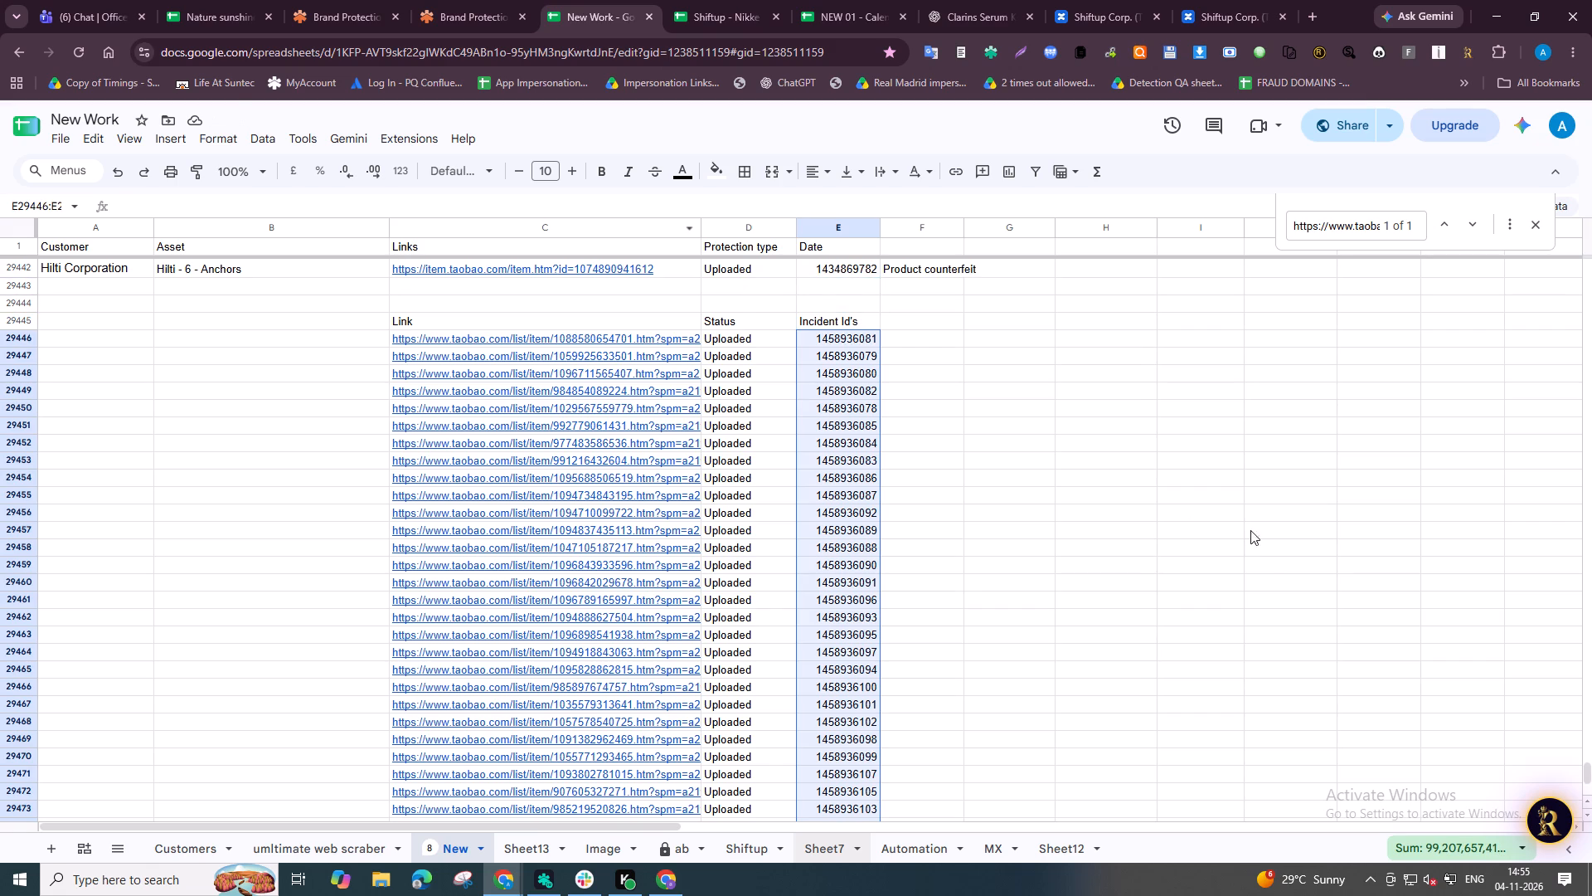
{"action": "left_click", "coordinate": [1428, 830]}
{"action": "left_click", "coordinate": [1428, 844]}
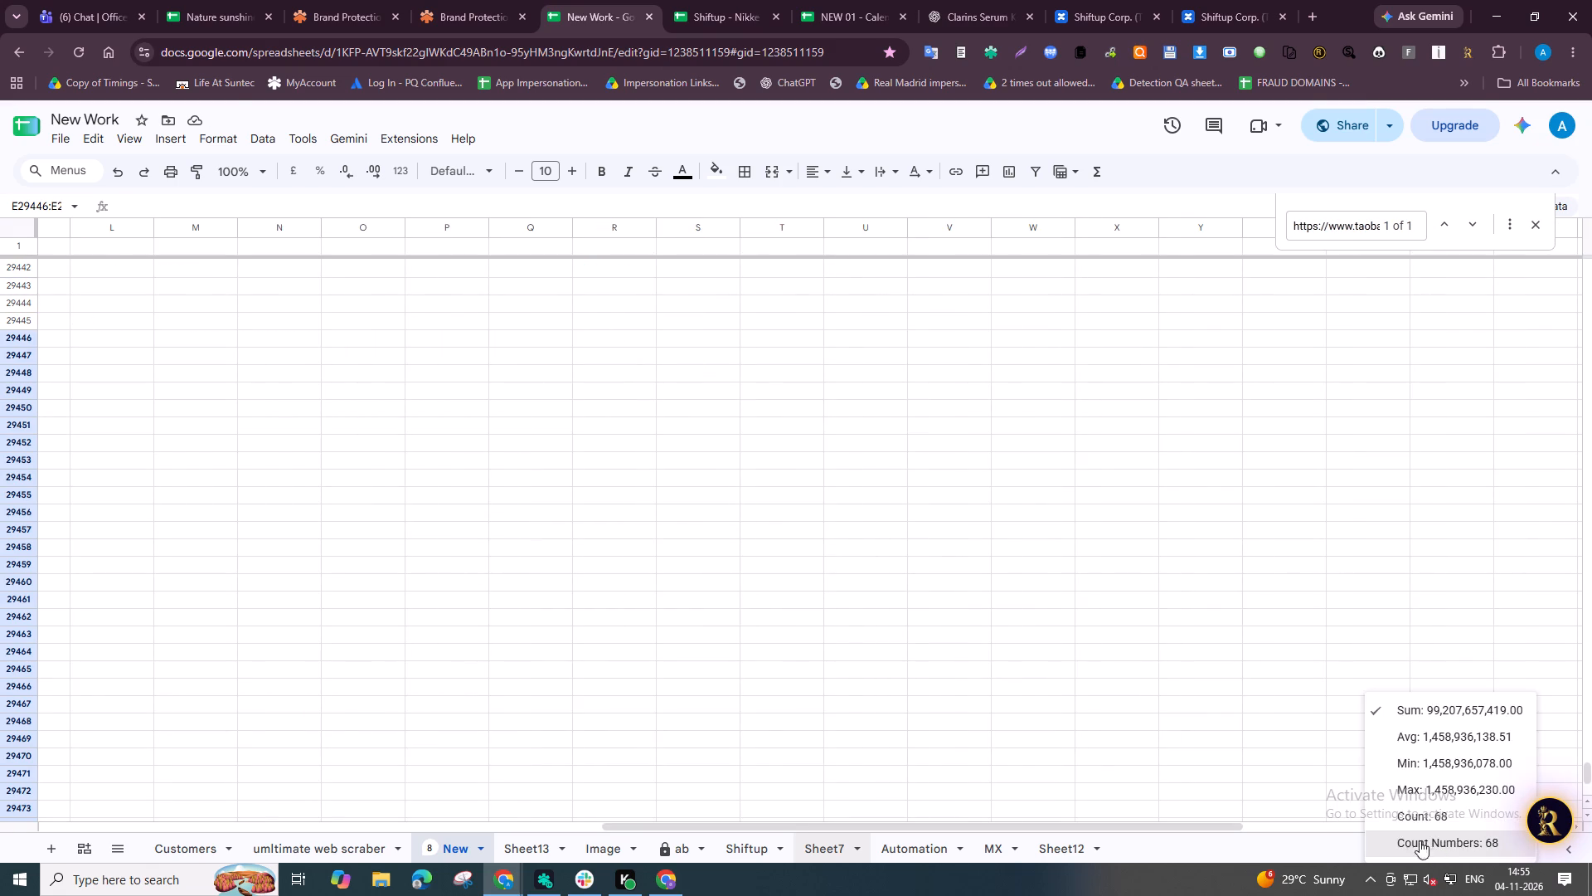
Enter 68 in cell J29163, below the Rising Rock LLC row of the customer tally.
{"action": "left_click", "coordinate": [1197, 762]}
{"action": "key", "text": "ctrl+Left"}
{"action": "key", "text": "ctrl+Left"}
{"action": "key", "text": "ctrl+Left"}
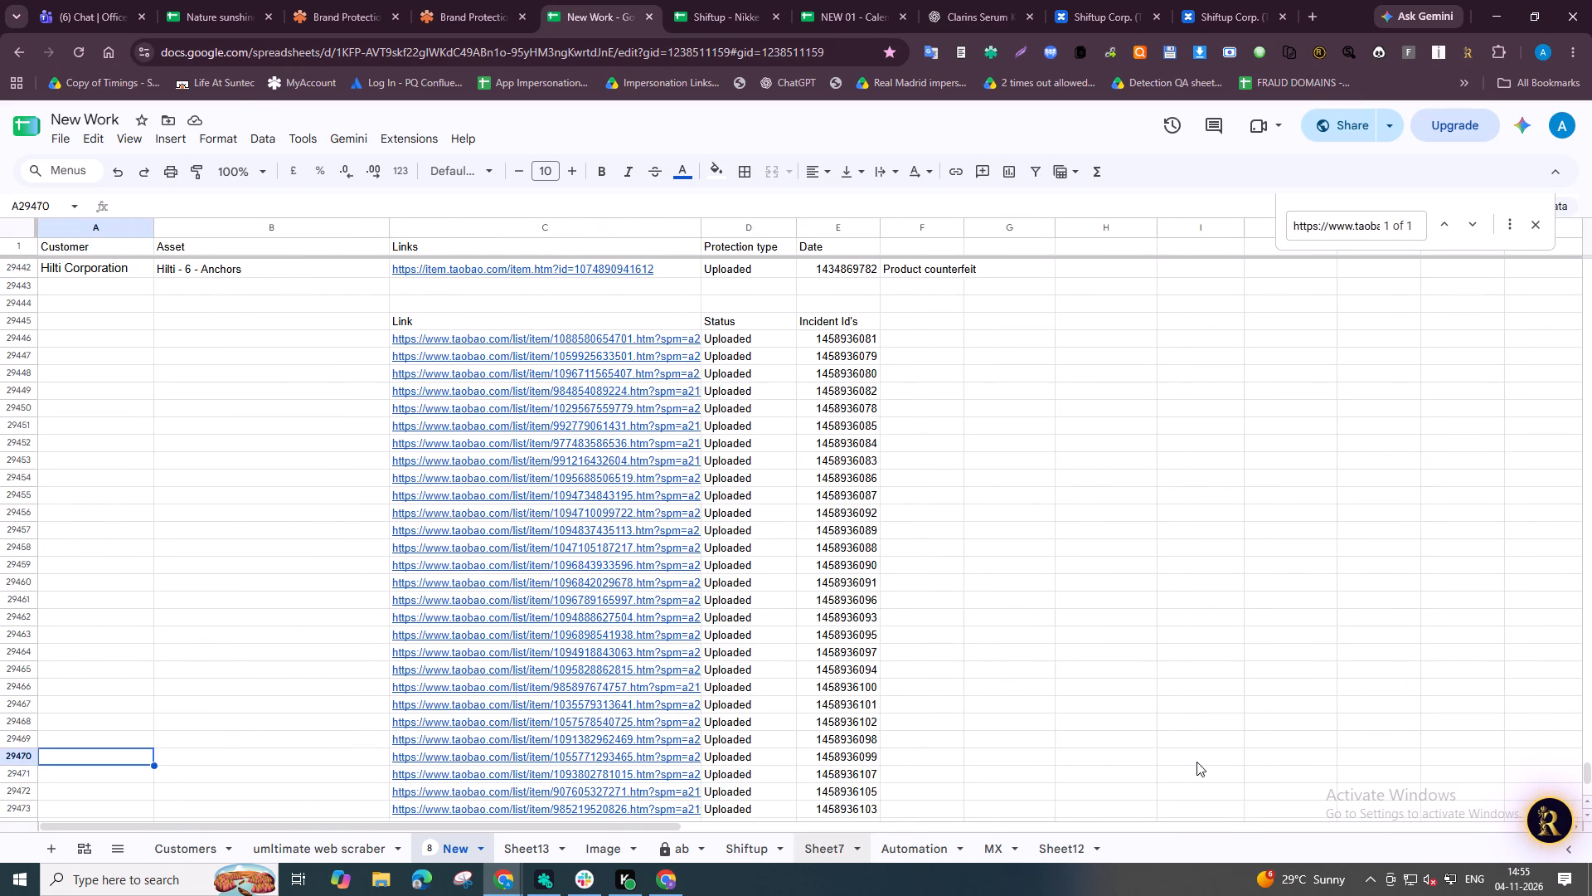
{"action": "key", "text": "ctrl+Right"}
{"action": "key", "text": "Right"}
{"action": "key", "text": "Right"}
{"action": "key", "text": "Right"}
{"action": "key", "text": "Right"}
{"action": "key", "text": "Right"}
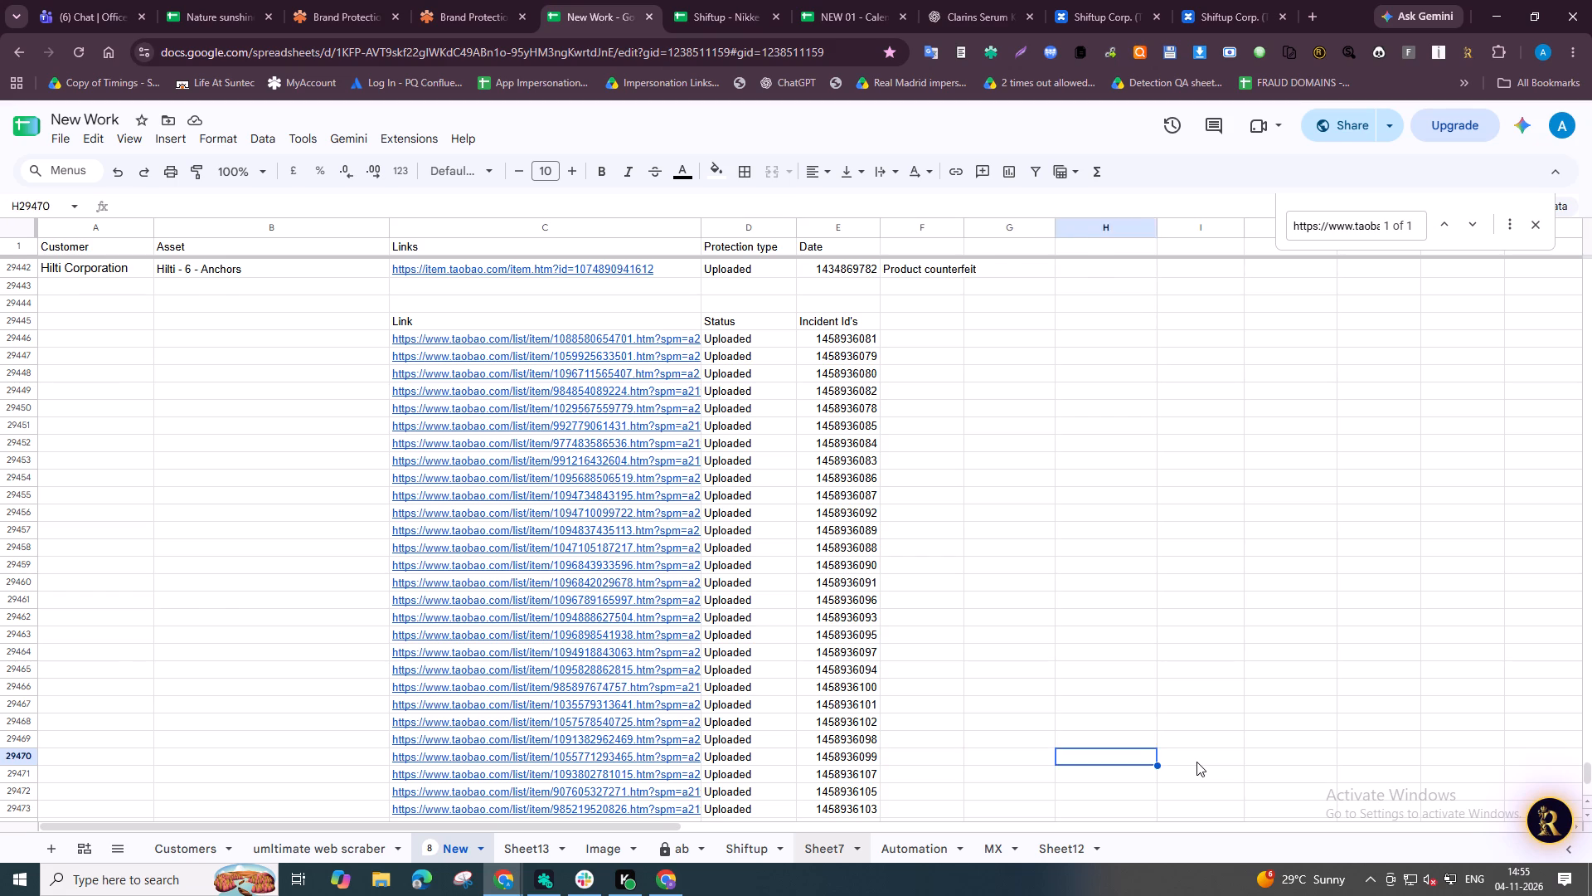
{"action": "key", "text": "Right"}
{"action": "key", "text": "ctrl+Up"}
{"action": "key", "text": "Right"}
{"action": "key", "text": "Down"}
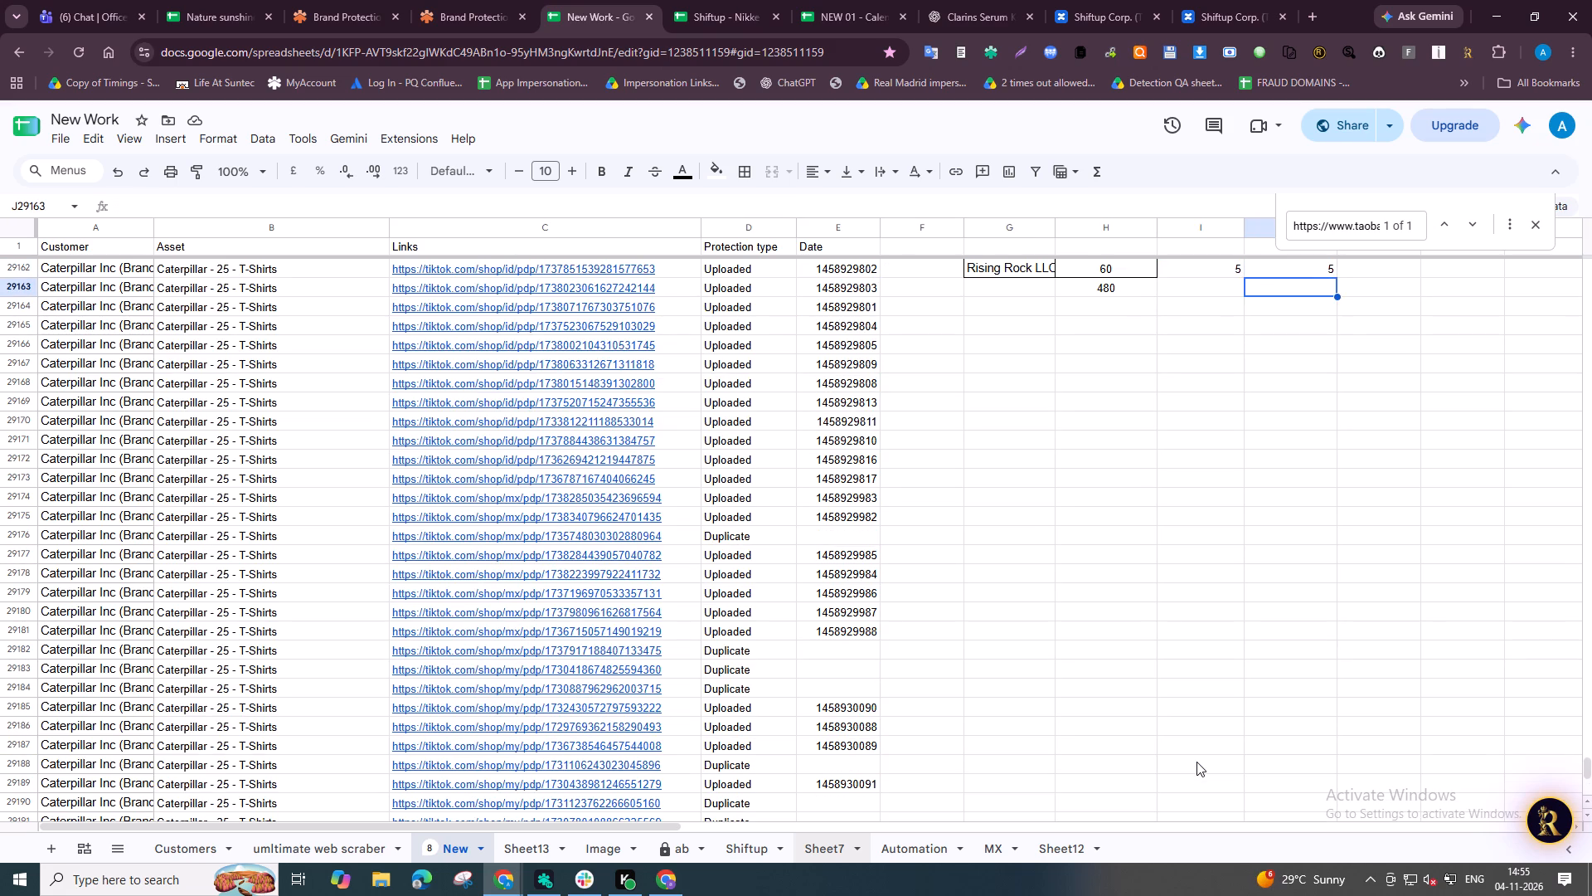
{"action": "type", "text": "68"}
{"action": "key", "text": "Down"}
Check the sum of the tally values in J29154:J29163.
{"action": "key", "text": "Up"}
{"action": "key", "text": "ctrl+shift+Up"}
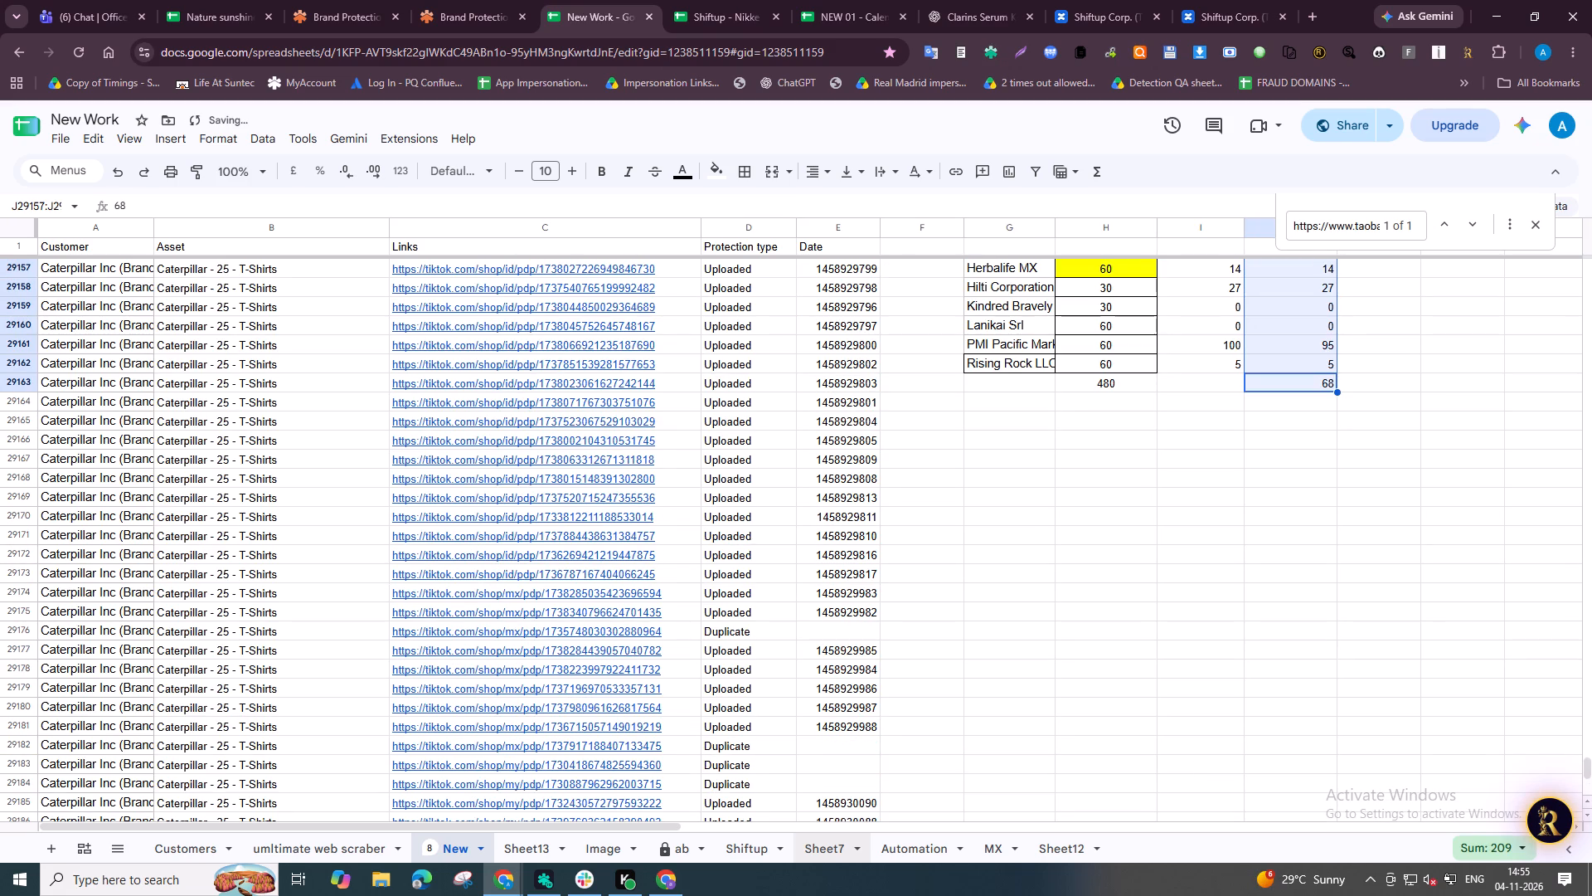
{"action": "key", "text": "ctrl+shift+Up"}
{"action": "key", "text": "shift+Up"}
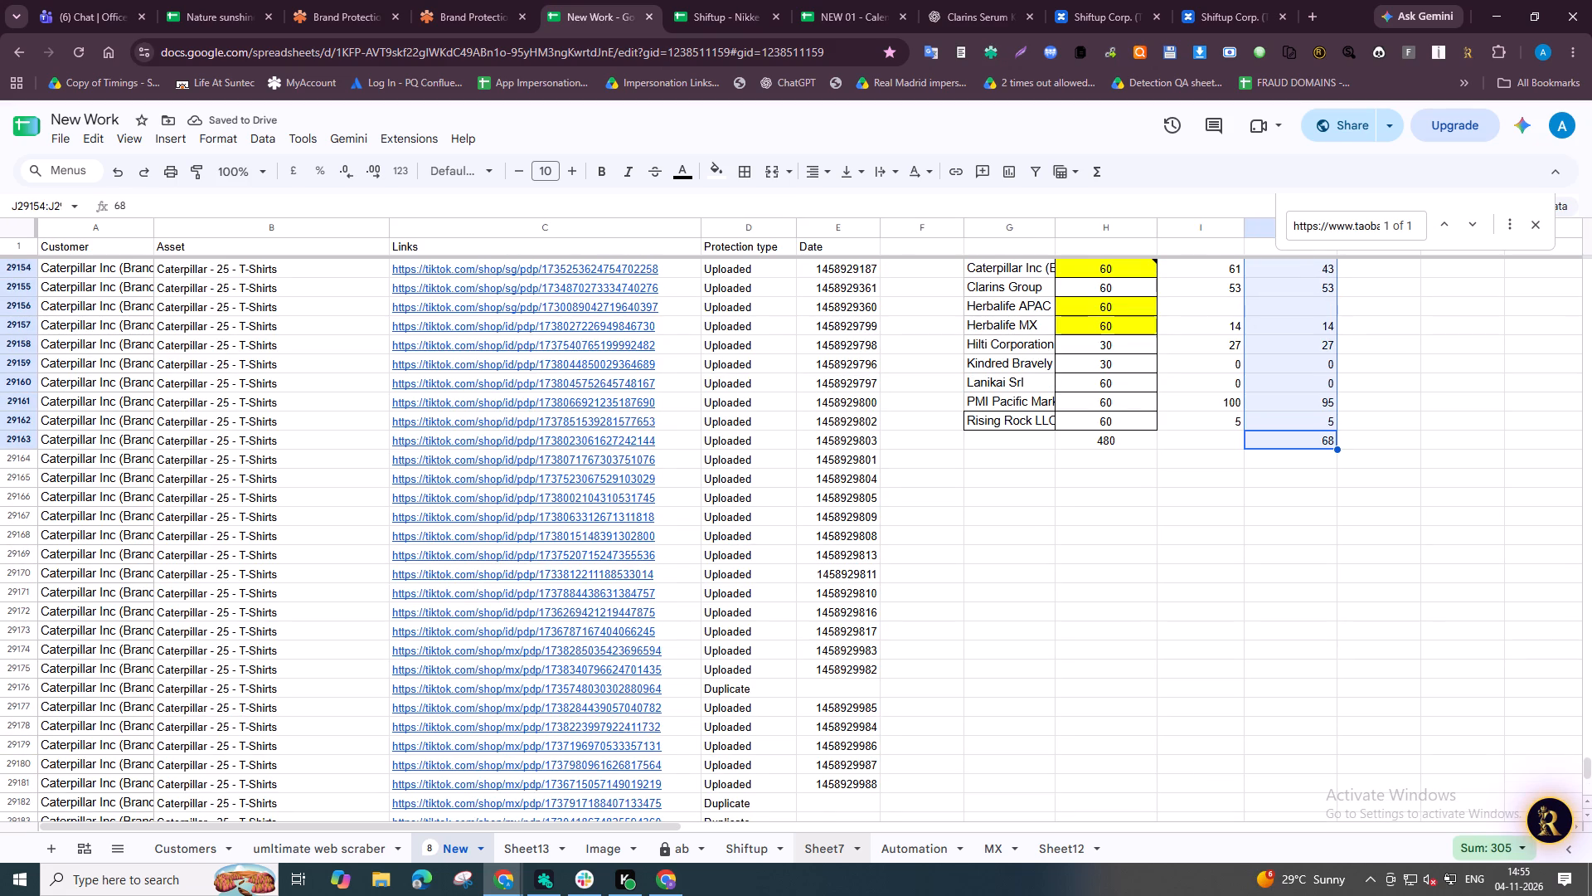
{"action": "scroll", "coordinate": [1227, 768], "scroll_direction": "up", "scroll_amount": 2}
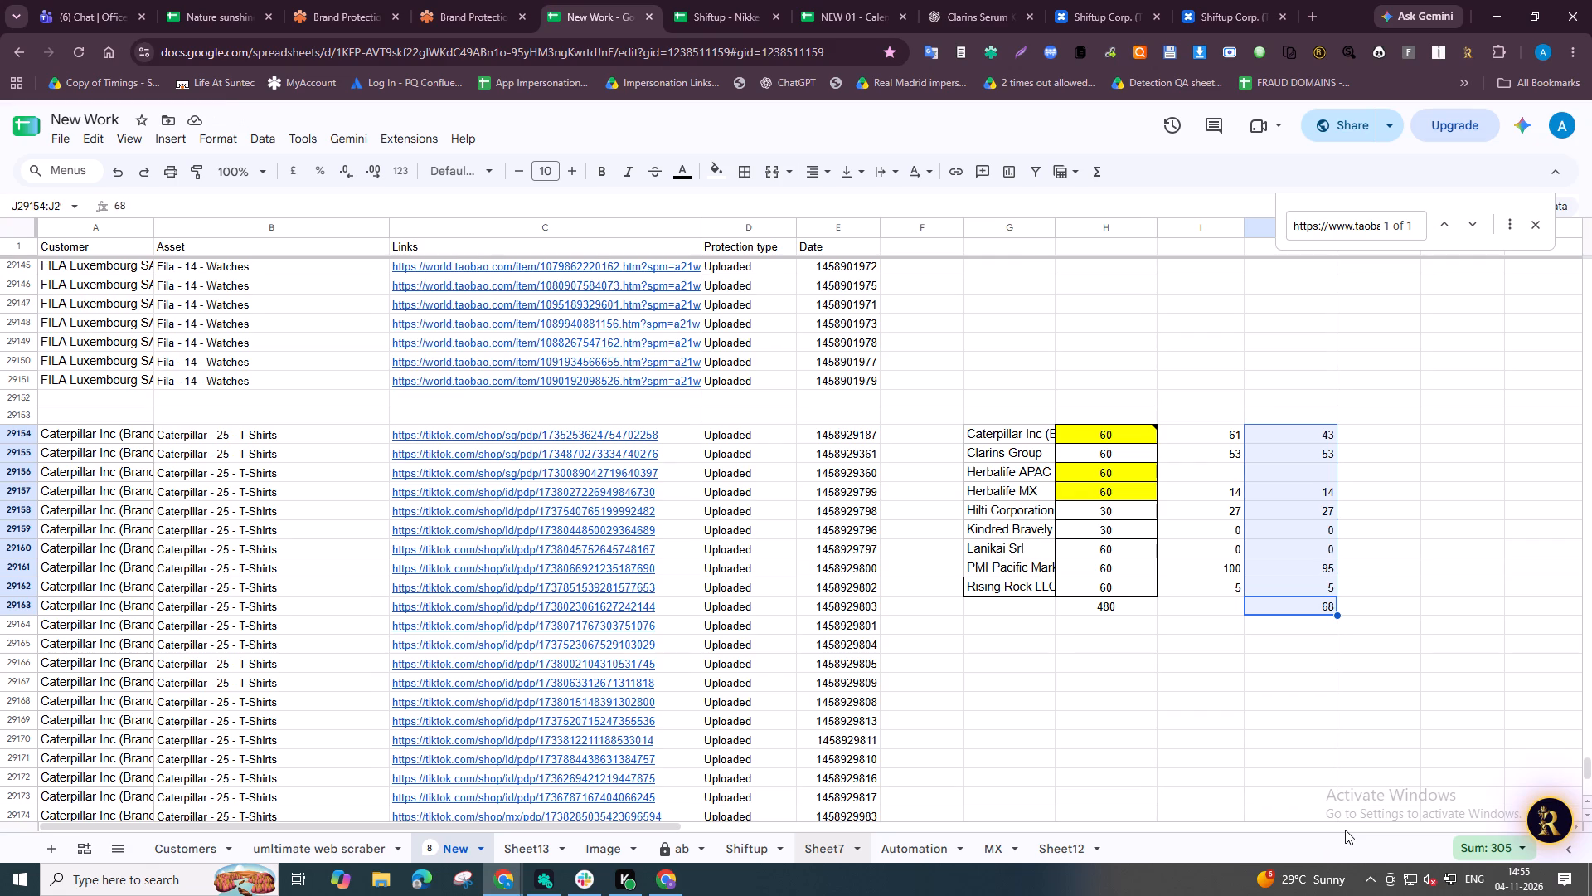
Review the link records from the customer tally down to the empty rows below the last Taobao batch.
{"action": "left_click", "coordinate": [1436, 647]}
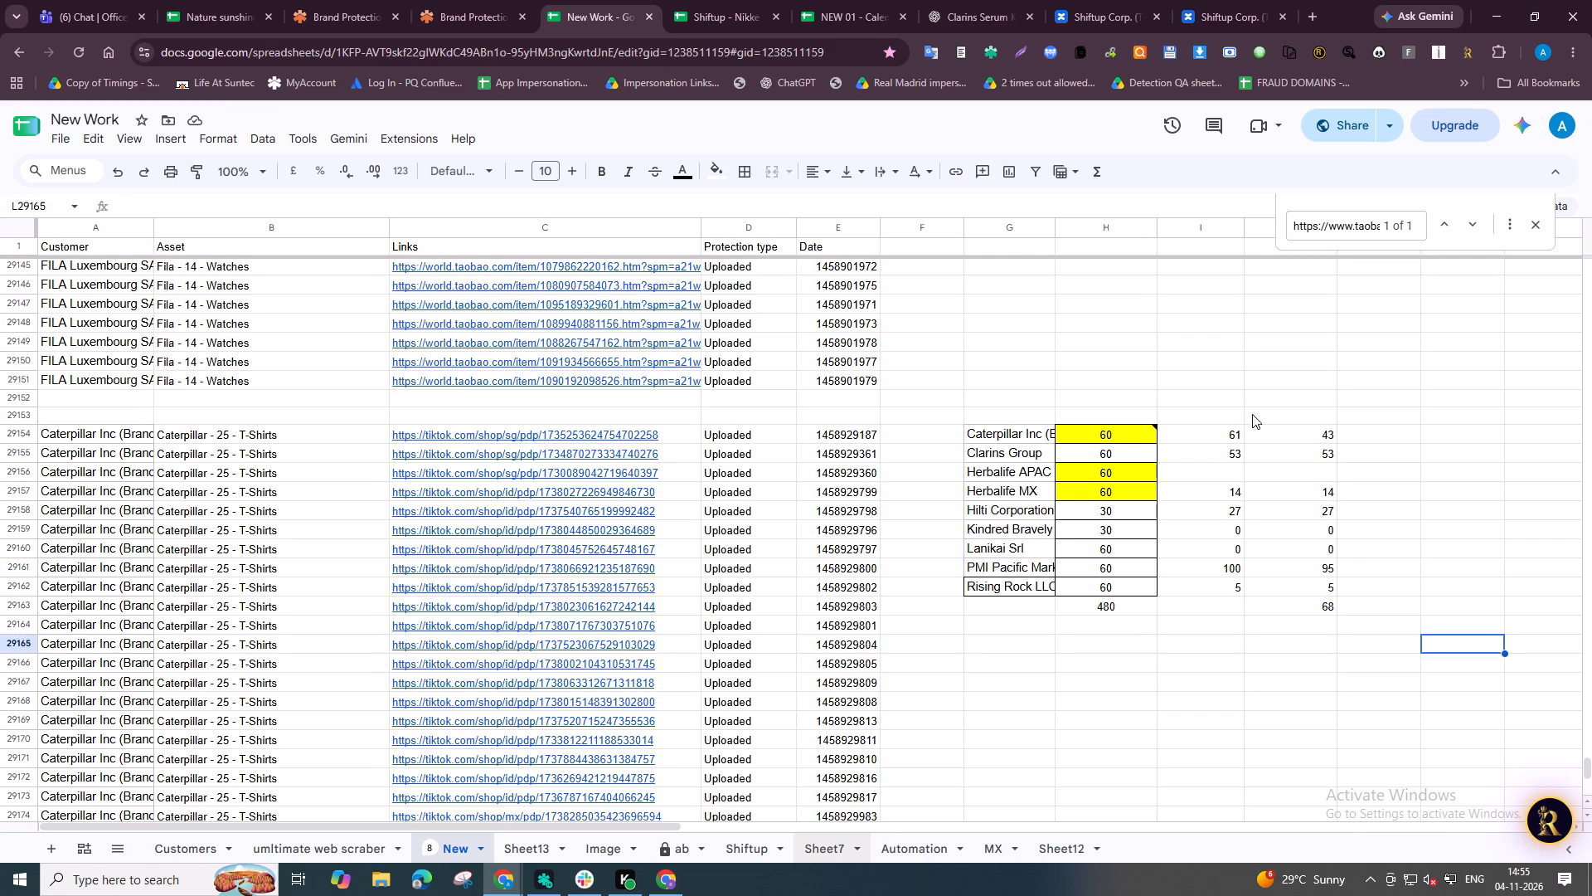
{"action": "left_click", "coordinate": [1290, 416]}
{"action": "left_click", "coordinate": [1308, 667], "text": "shift"}
{"action": "left_click", "coordinate": [1179, 702]}
{"action": "scroll", "coordinate": [1000, 730], "scroll_direction": "down", "scroll_amount": 13}
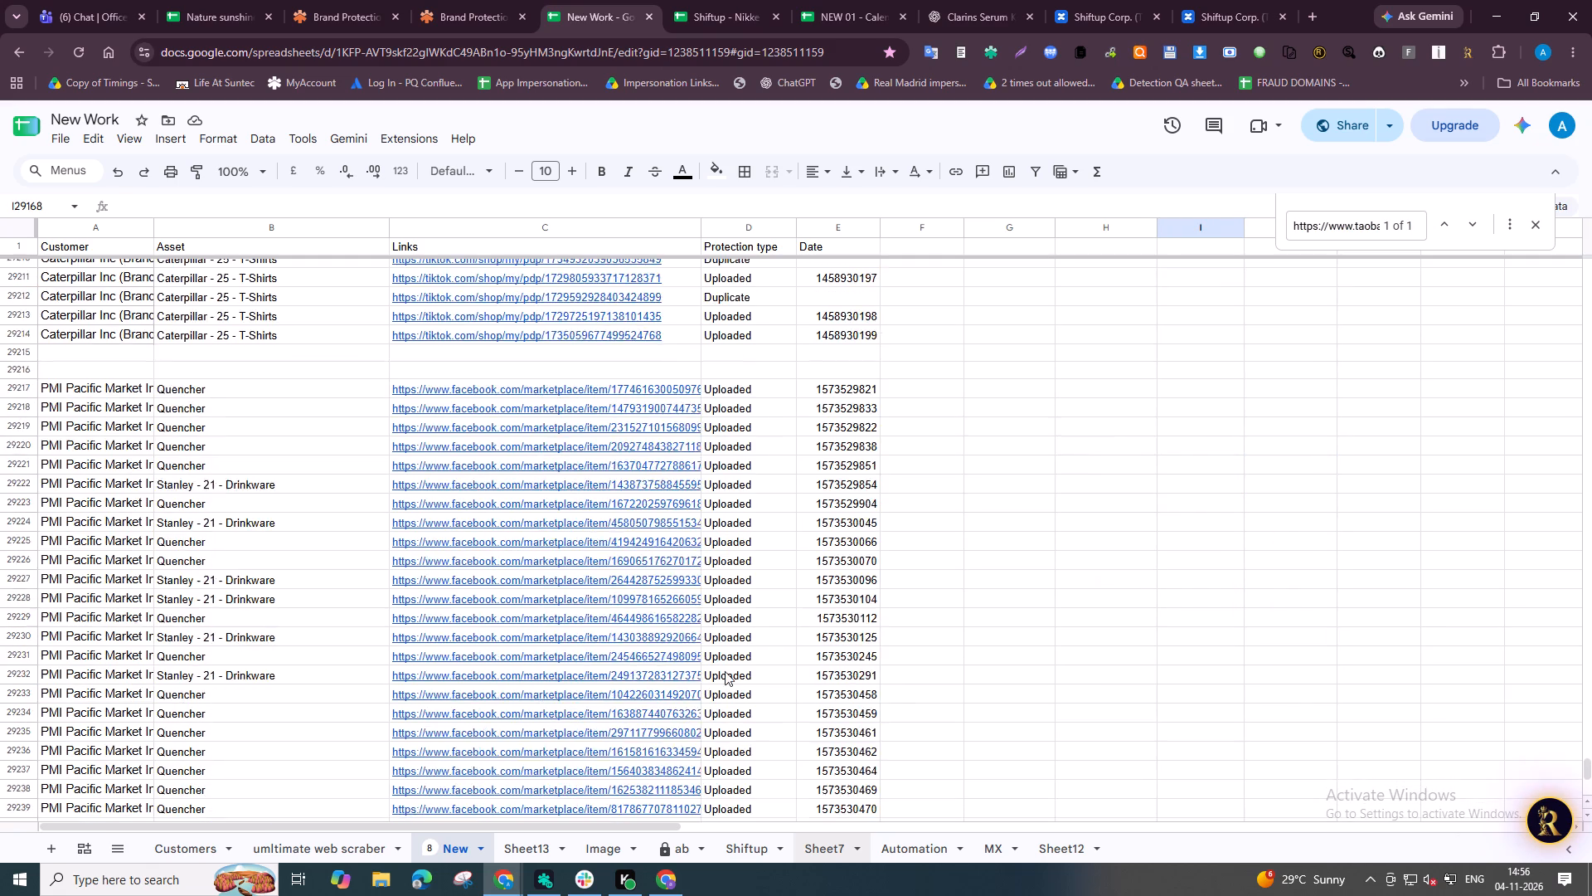
{"action": "scroll", "coordinate": [725, 671], "scroll_direction": "down", "scroll_amount": 20}
{"action": "scroll", "coordinate": [725, 671], "scroll_direction": "down", "scroll_amount": 9}
{"action": "scroll", "coordinate": [663, 639], "scroll_direction": "up", "scroll_amount": 1}
{"action": "scroll", "coordinate": [663, 639], "scroll_direction": "down", "scroll_amount": 20}
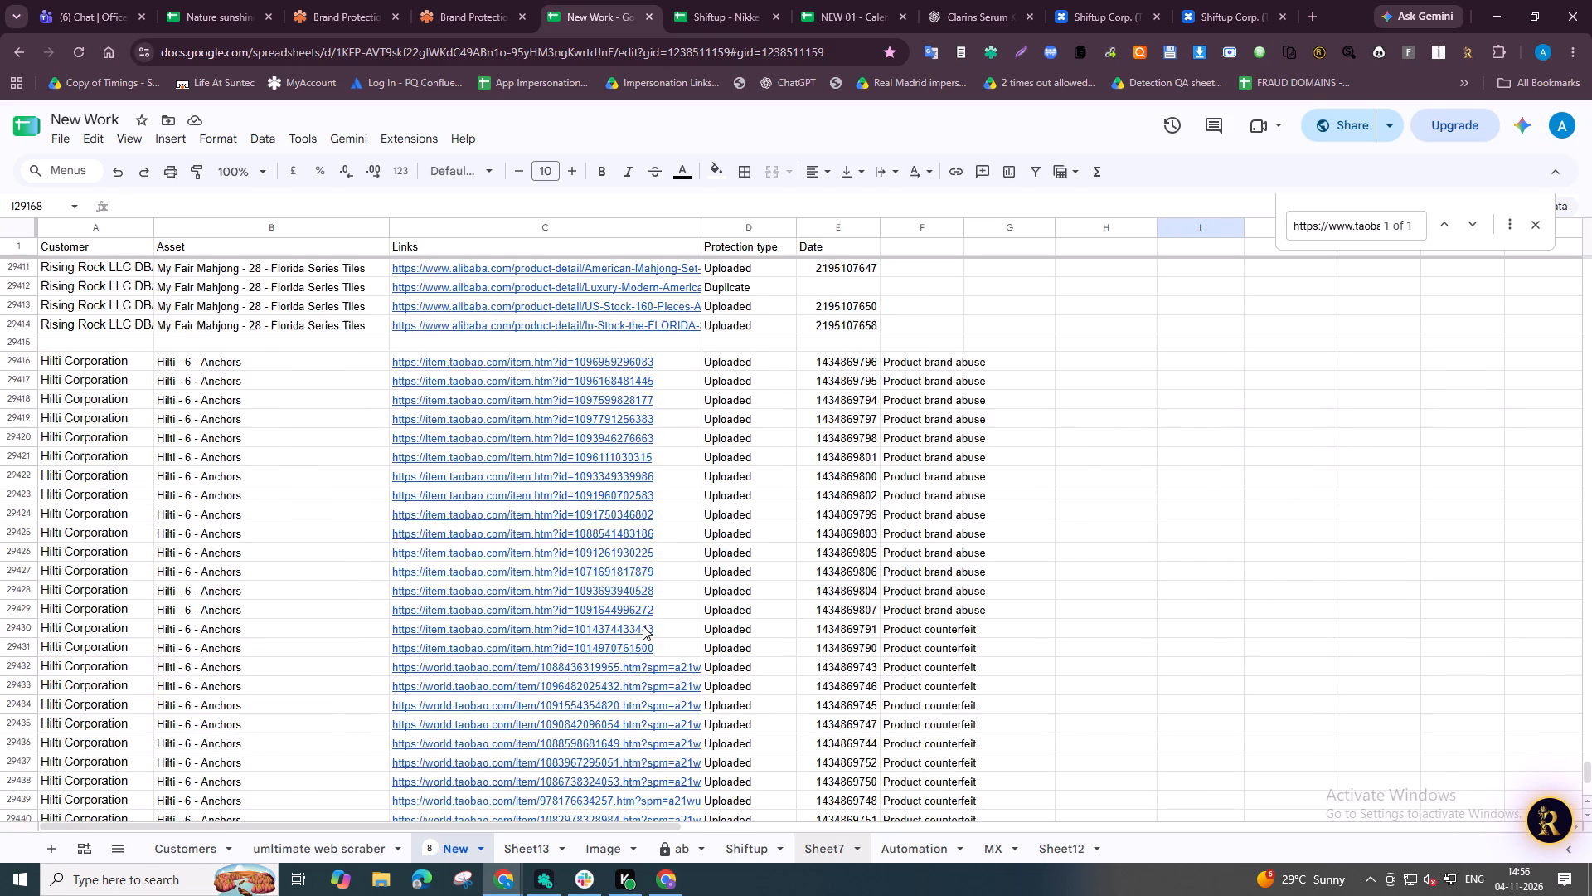
{"action": "scroll", "coordinate": [643, 626], "scroll_direction": "down", "scroll_amount": 17}
{"action": "scroll", "coordinate": [644, 623], "scroll_direction": "up", "scroll_amount": 1}
{"action": "scroll", "coordinate": [644, 623], "scroll_direction": "down", "scroll_amount": 4}
{"action": "left_click", "coordinate": [662, 621]}
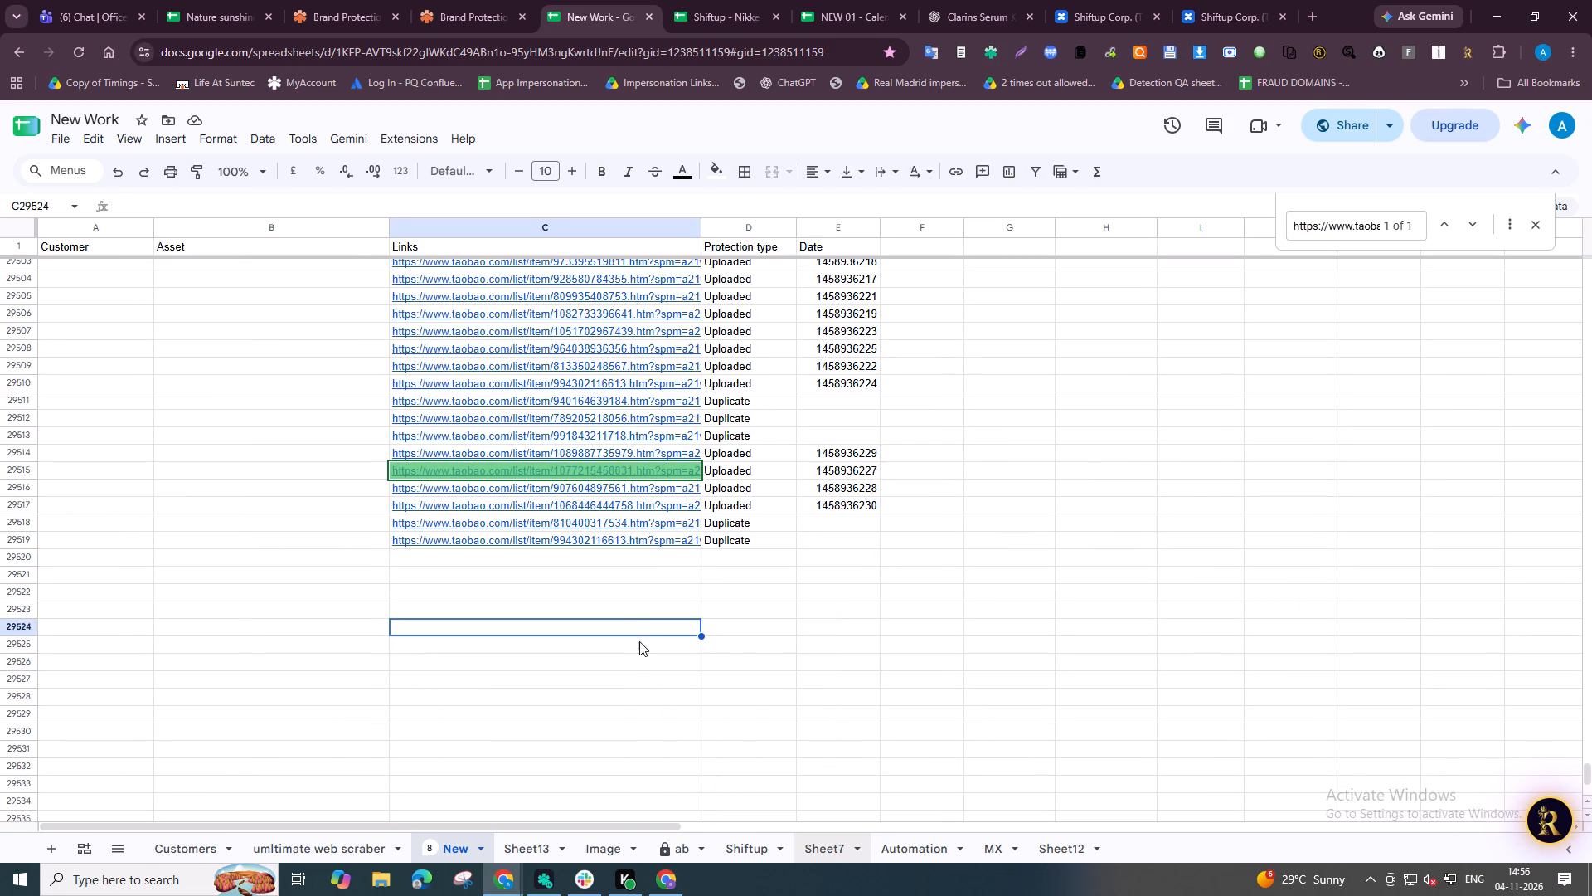
Close the Niki Alice figures listing, then inspect the ¥59.00 Alice cosplay wig result on Taobao and close it.
{"action": "key", "text": "alt+Tab"}
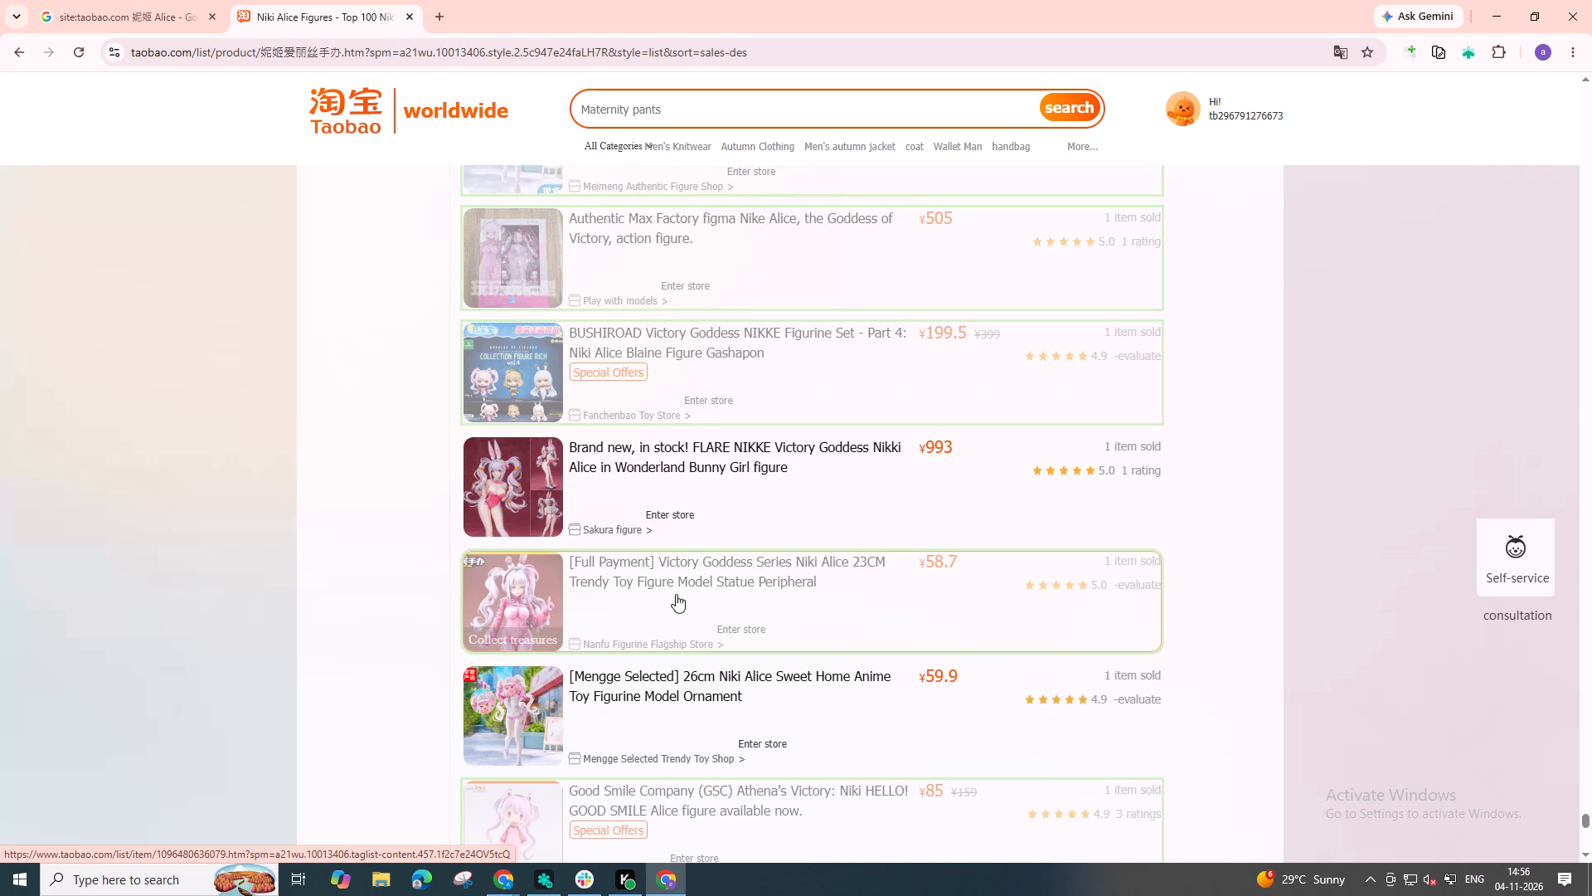
{"action": "key", "text": "ctrl+w"}
{"action": "scroll", "coordinate": [705, 567], "scroll_direction": "down", "scroll_amount": 6}
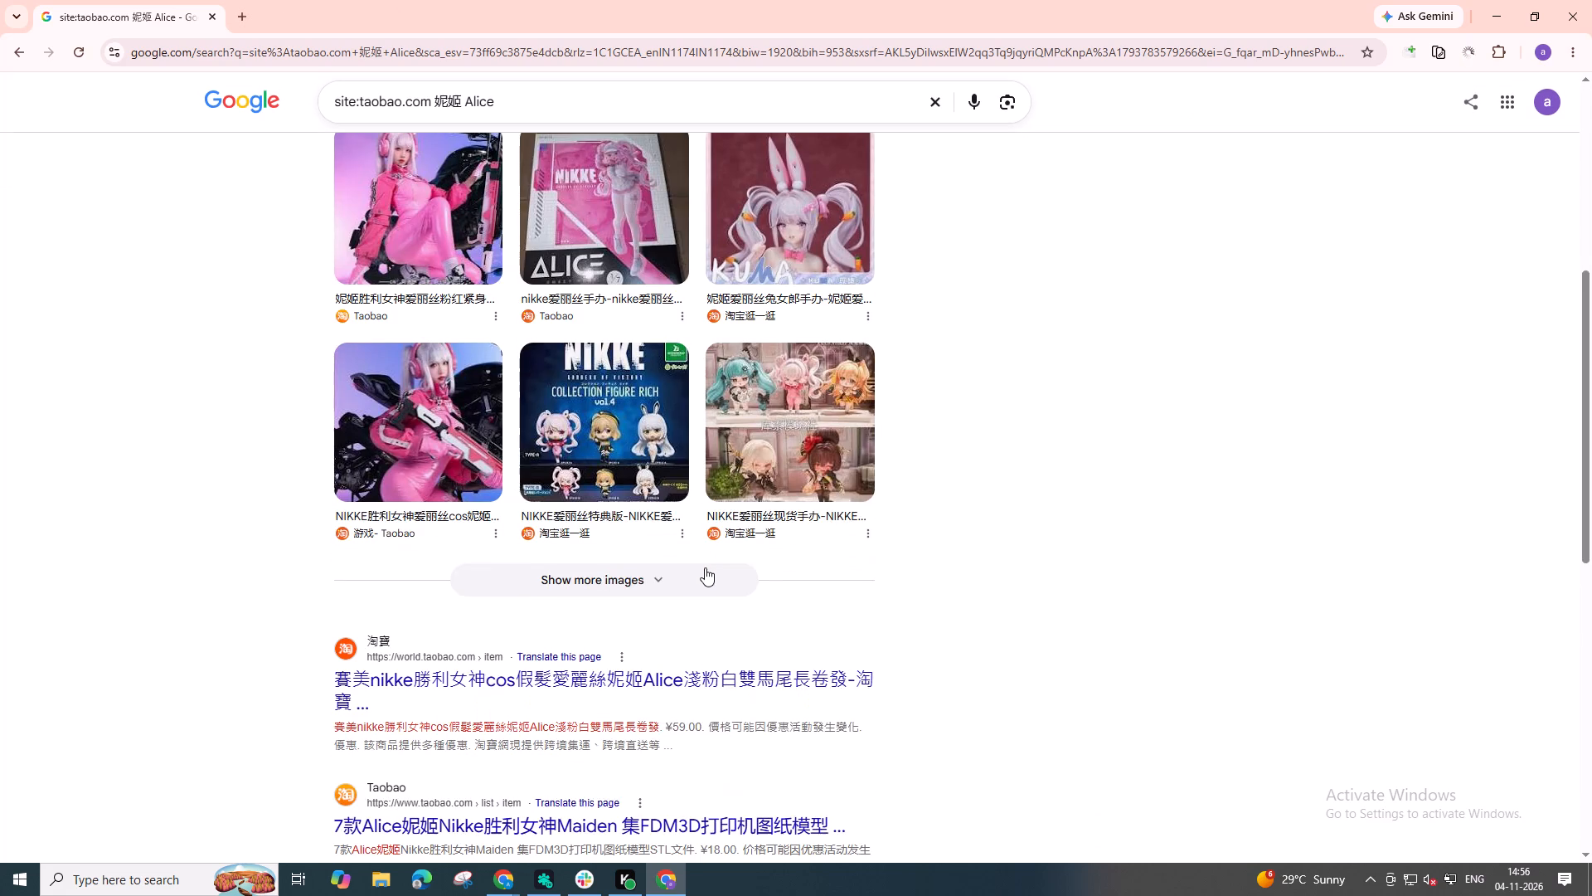
{"action": "scroll", "coordinate": [706, 567], "scroll_direction": "down", "scroll_amount": 2}
{"action": "left_click", "coordinate": [774, 522], "text": "ctrl"}
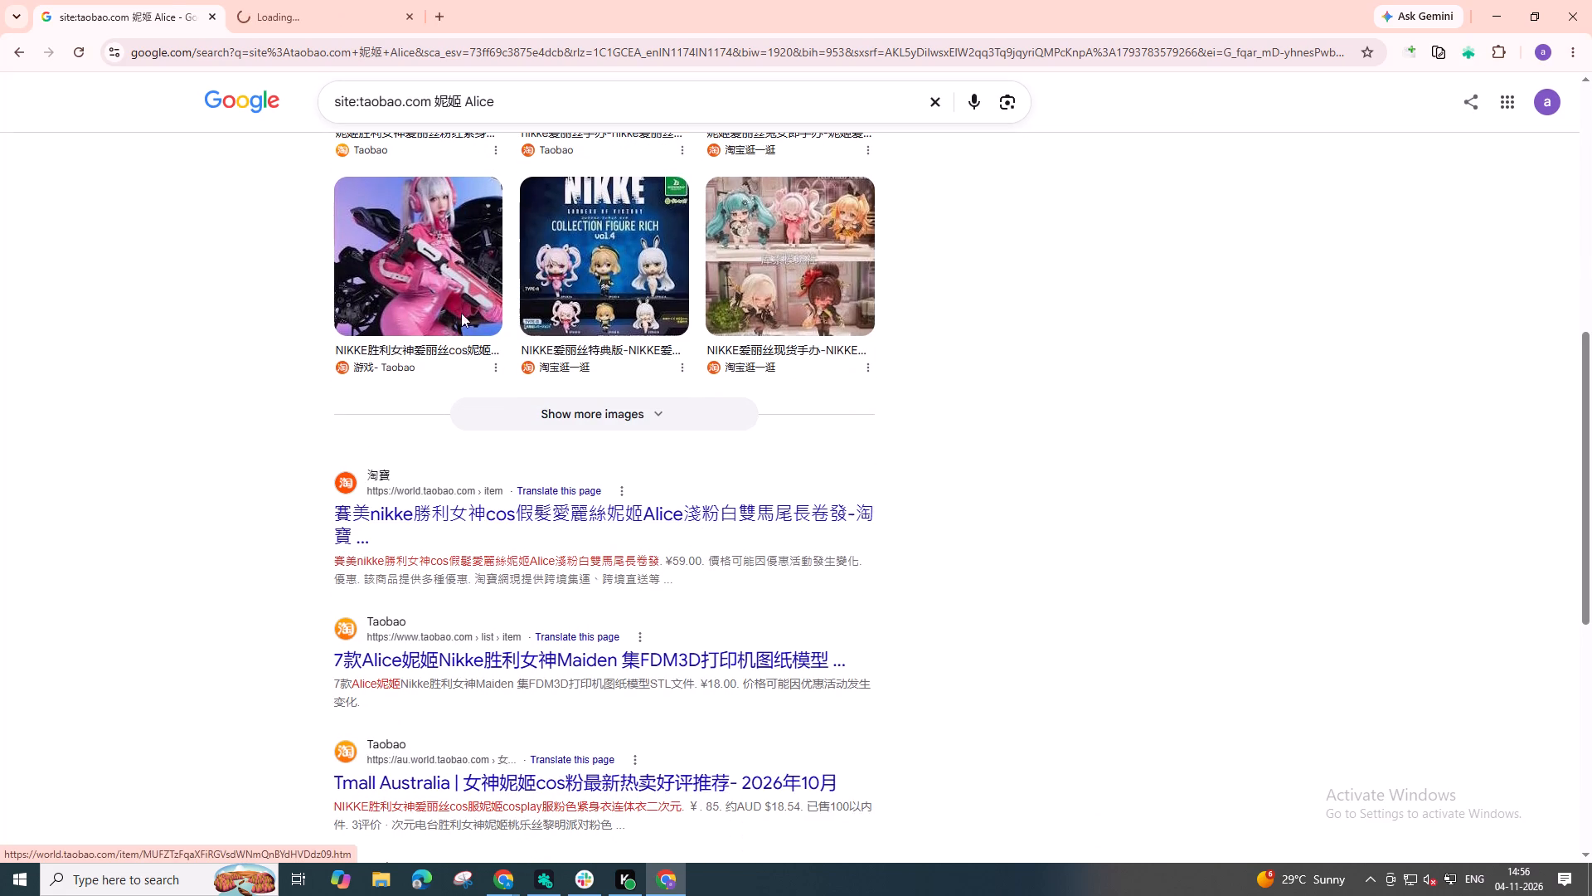
{"action": "left_click", "coordinate": [340, 0]}
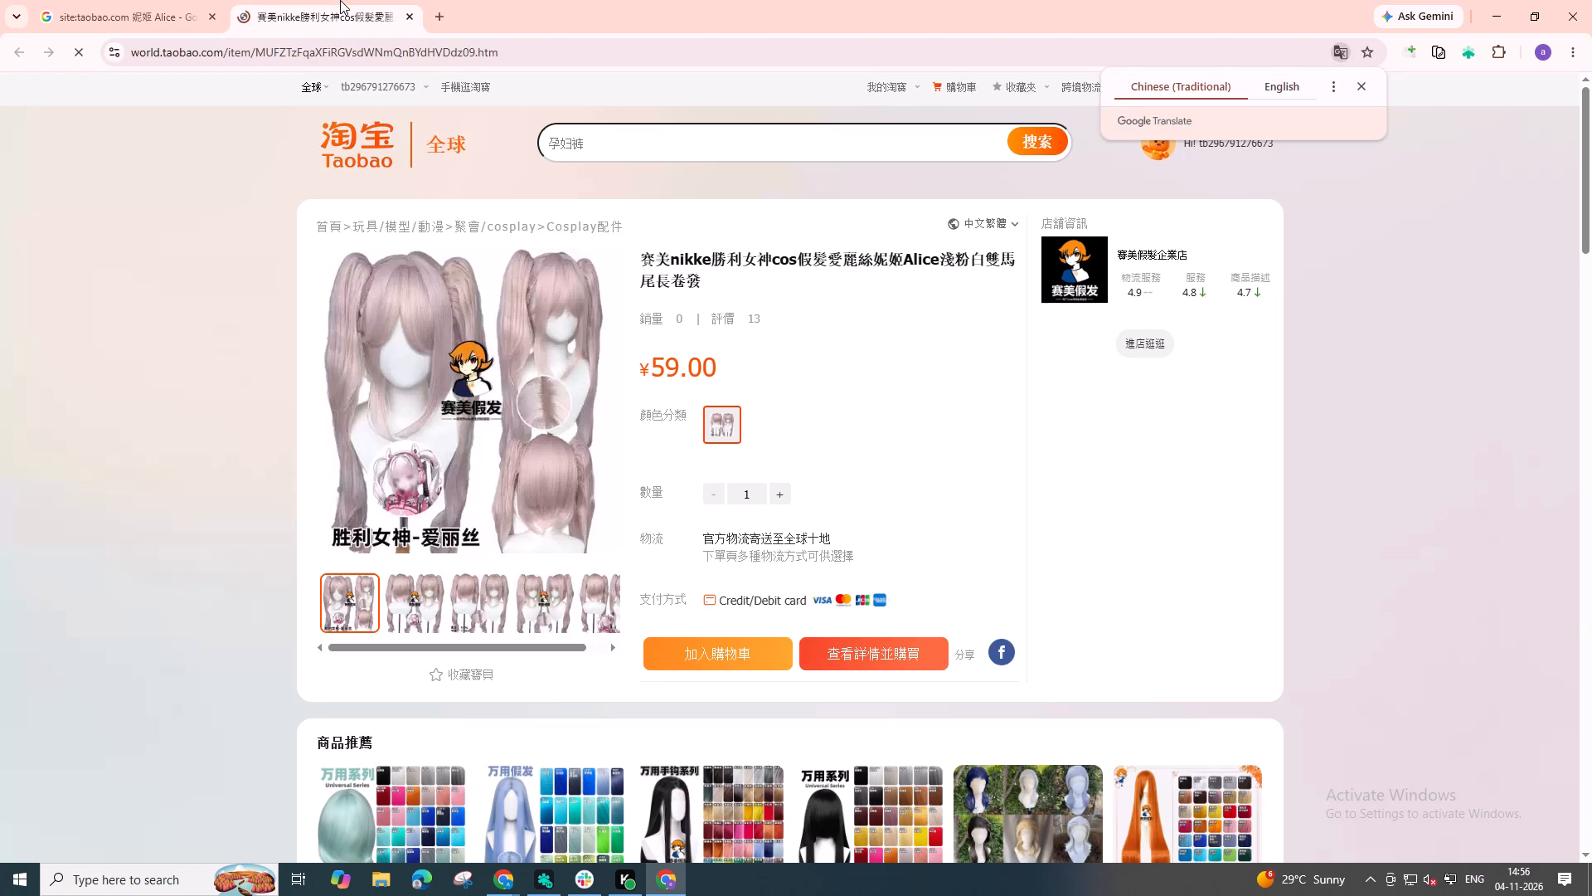
{"action": "key", "text": "ctrl+w"}
Open the Tmall Australia 女神妮姬cos粉 search result in a new tab and show its products in list view.
{"action": "scroll", "coordinate": [444, 189], "scroll_direction": "down", "scroll_amount": 4}
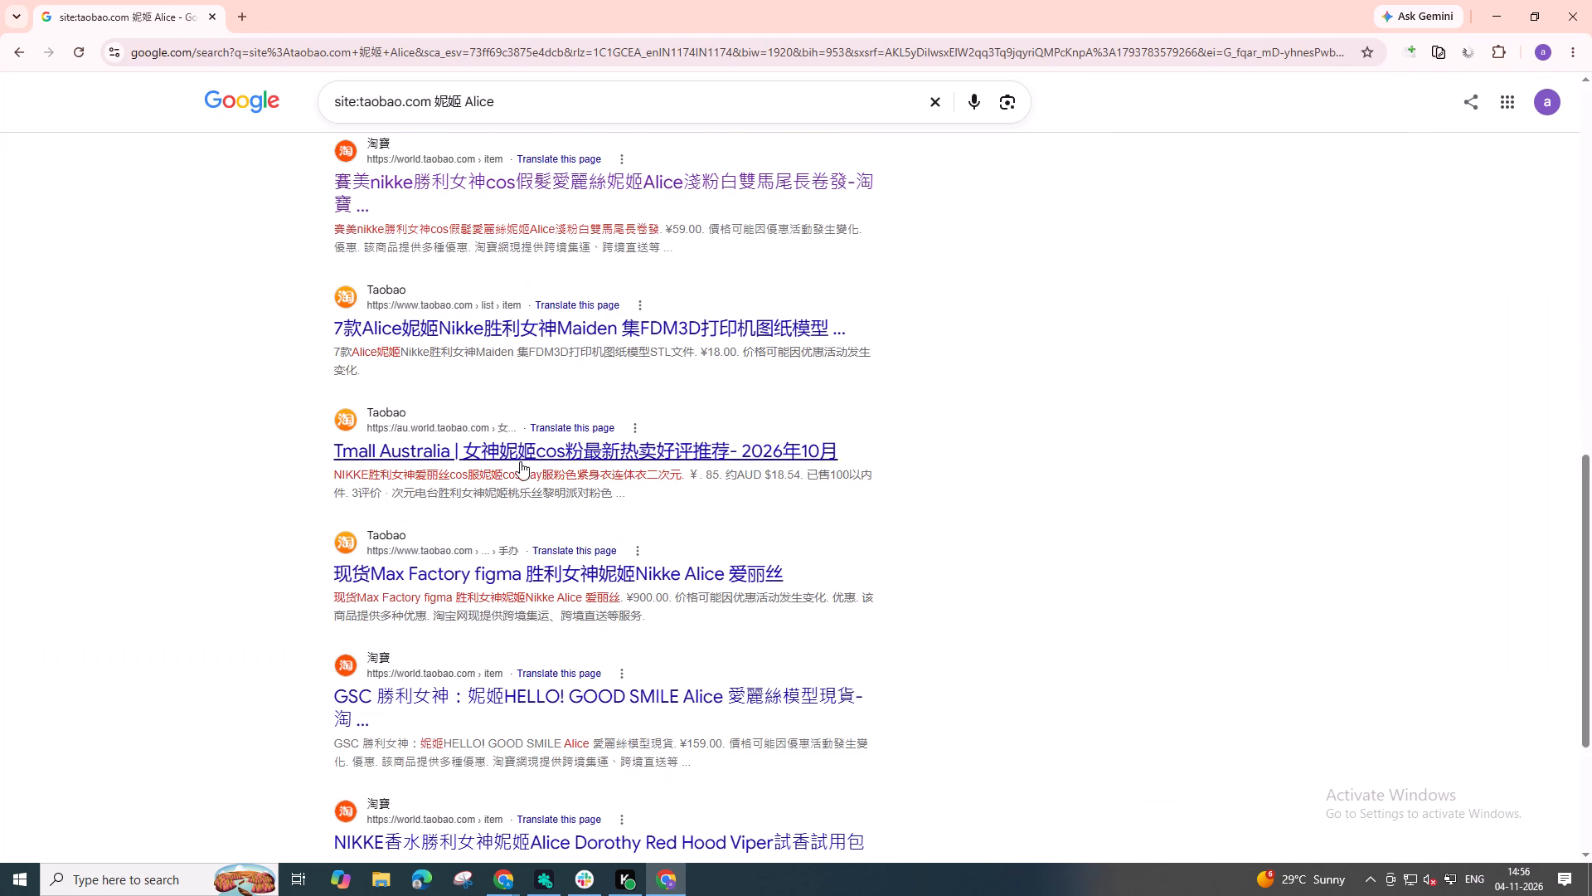
{"action": "middle_click", "coordinate": [522, 448]}
{"action": "left_click", "coordinate": [246, 0]}
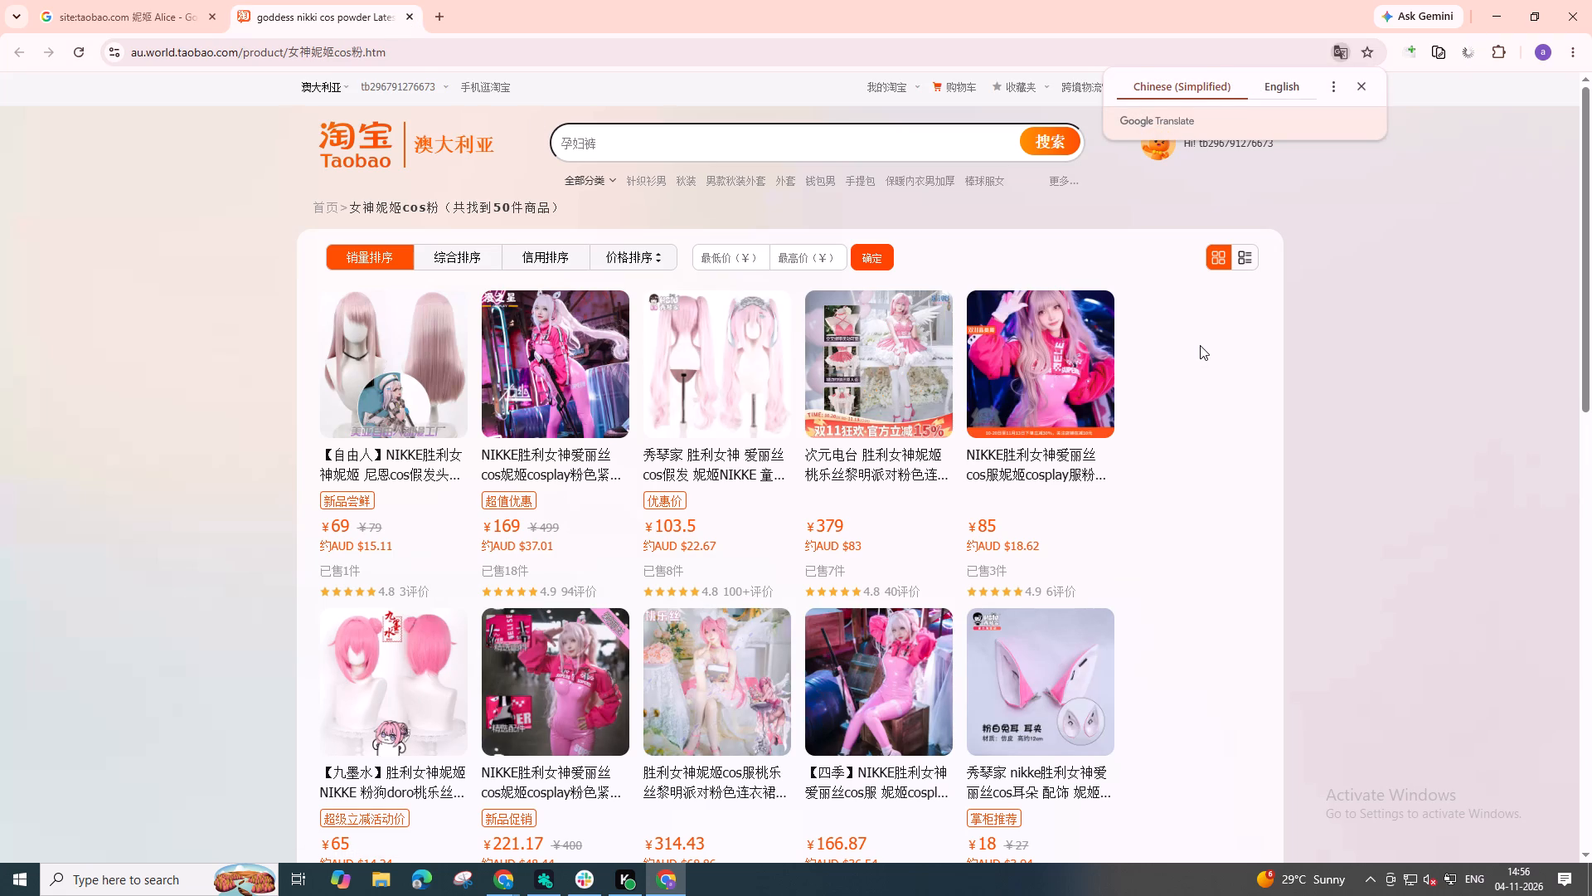
{"action": "scroll", "coordinate": [1207, 342], "scroll_direction": "down", "scroll_amount": 3}
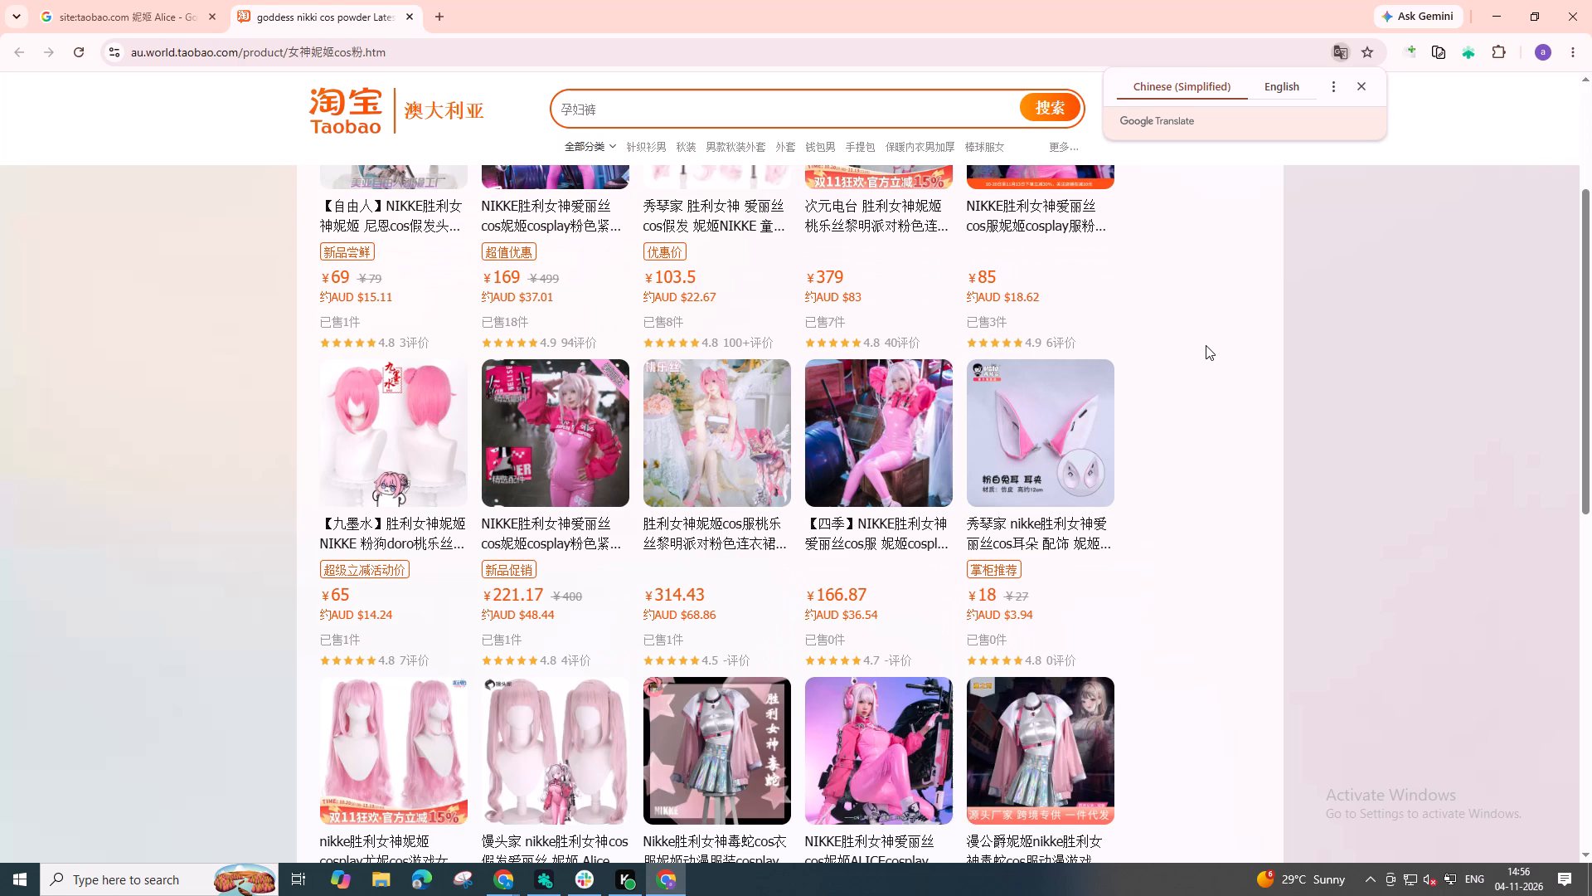
{"action": "scroll", "coordinate": [1206, 345], "scroll_direction": "up", "scroll_amount": 4}
{"action": "left_click", "coordinate": [1249, 261]}
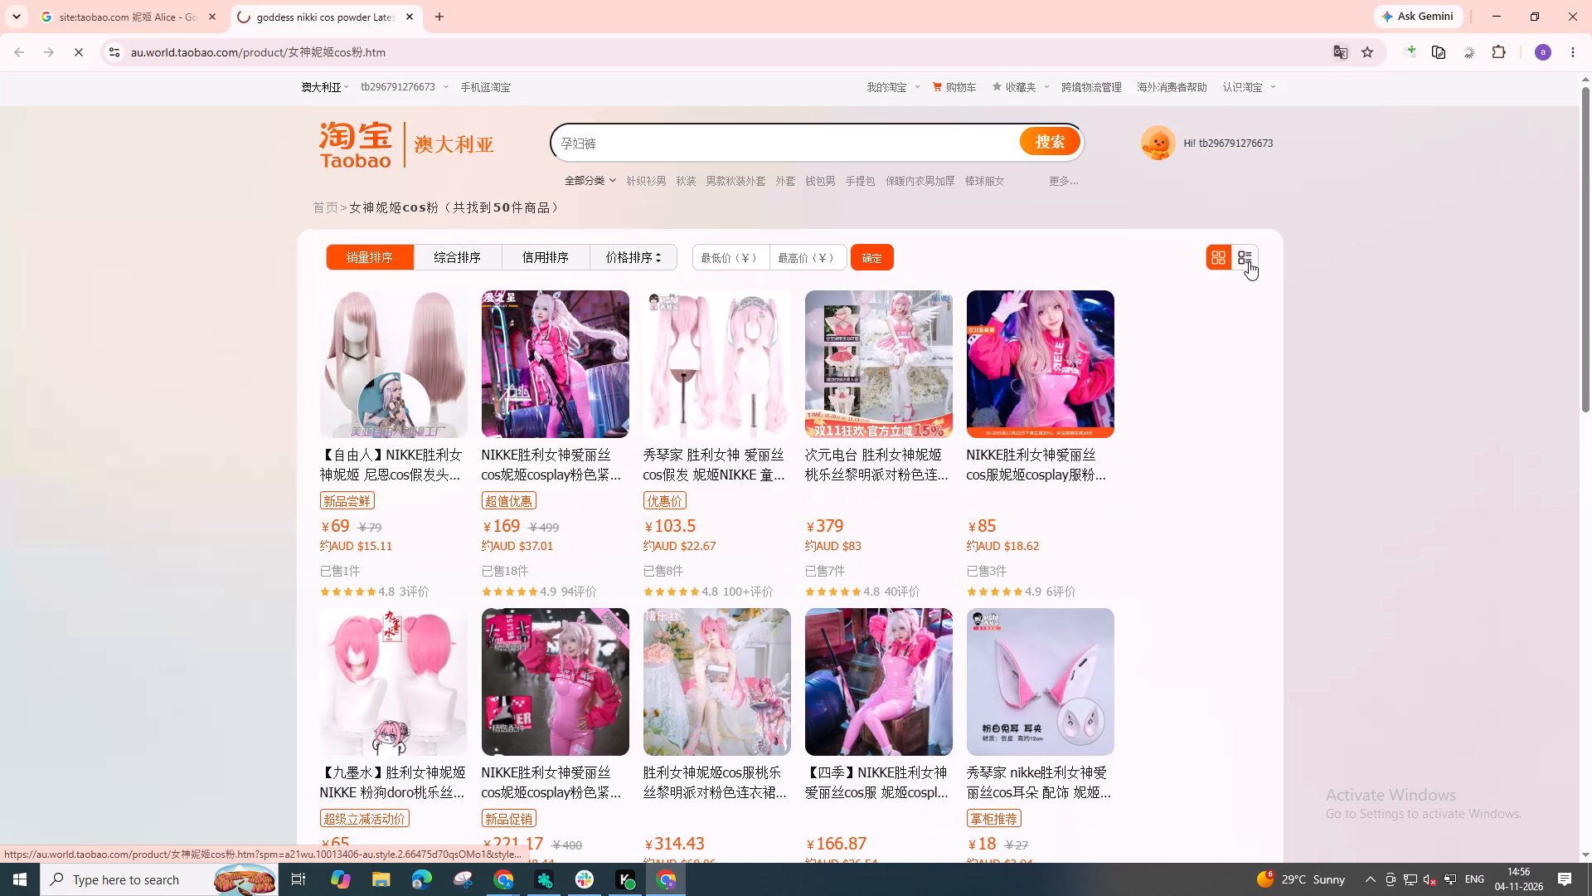
{"action": "scroll", "coordinate": [1235, 499], "scroll_direction": "down", "scroll_amount": 4}
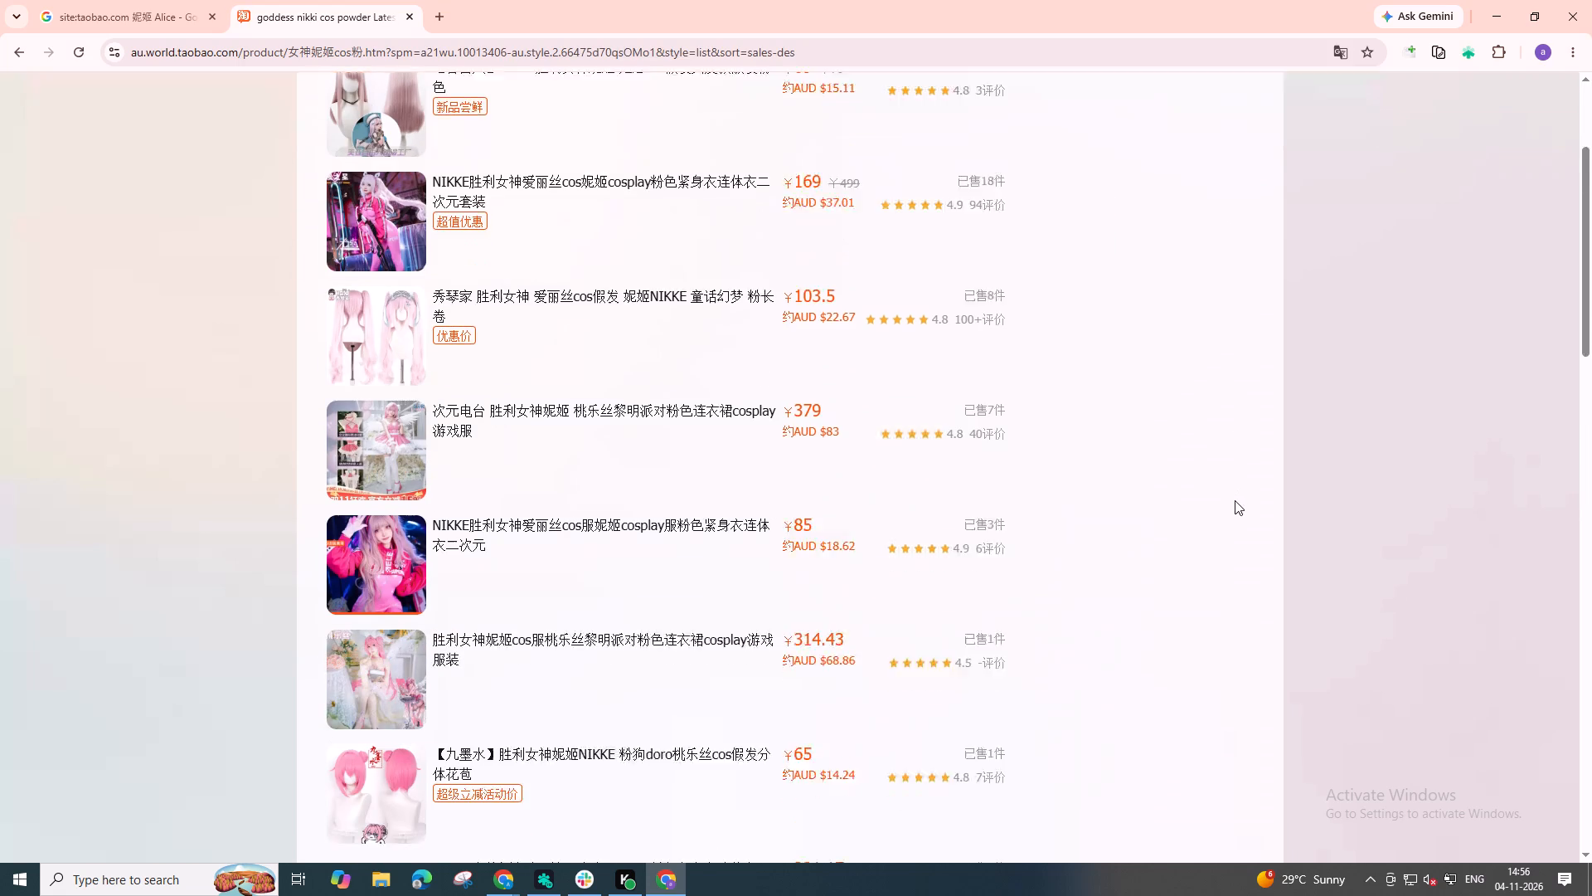
Examine the products in the 女神妮姬cos粉 list for NIKKE Alice items, then close the page.
{"action": "scroll", "coordinate": [1429, 406], "scroll_direction": "down", "scroll_amount": 3}
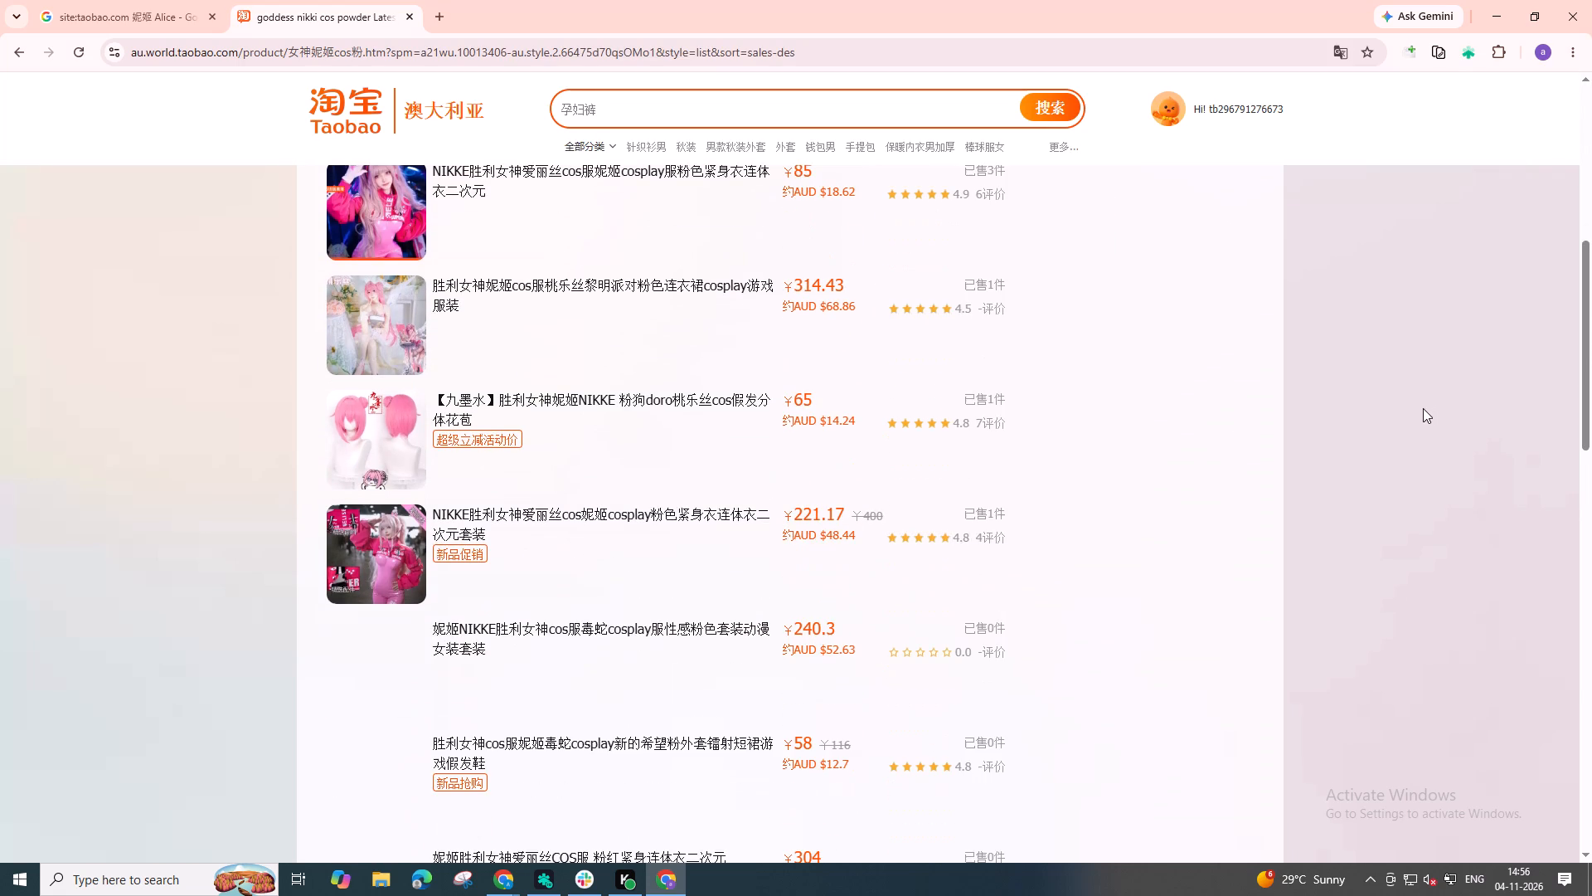
{"action": "scroll", "coordinate": [1404, 423], "scroll_direction": "down", "scroll_amount": 6}
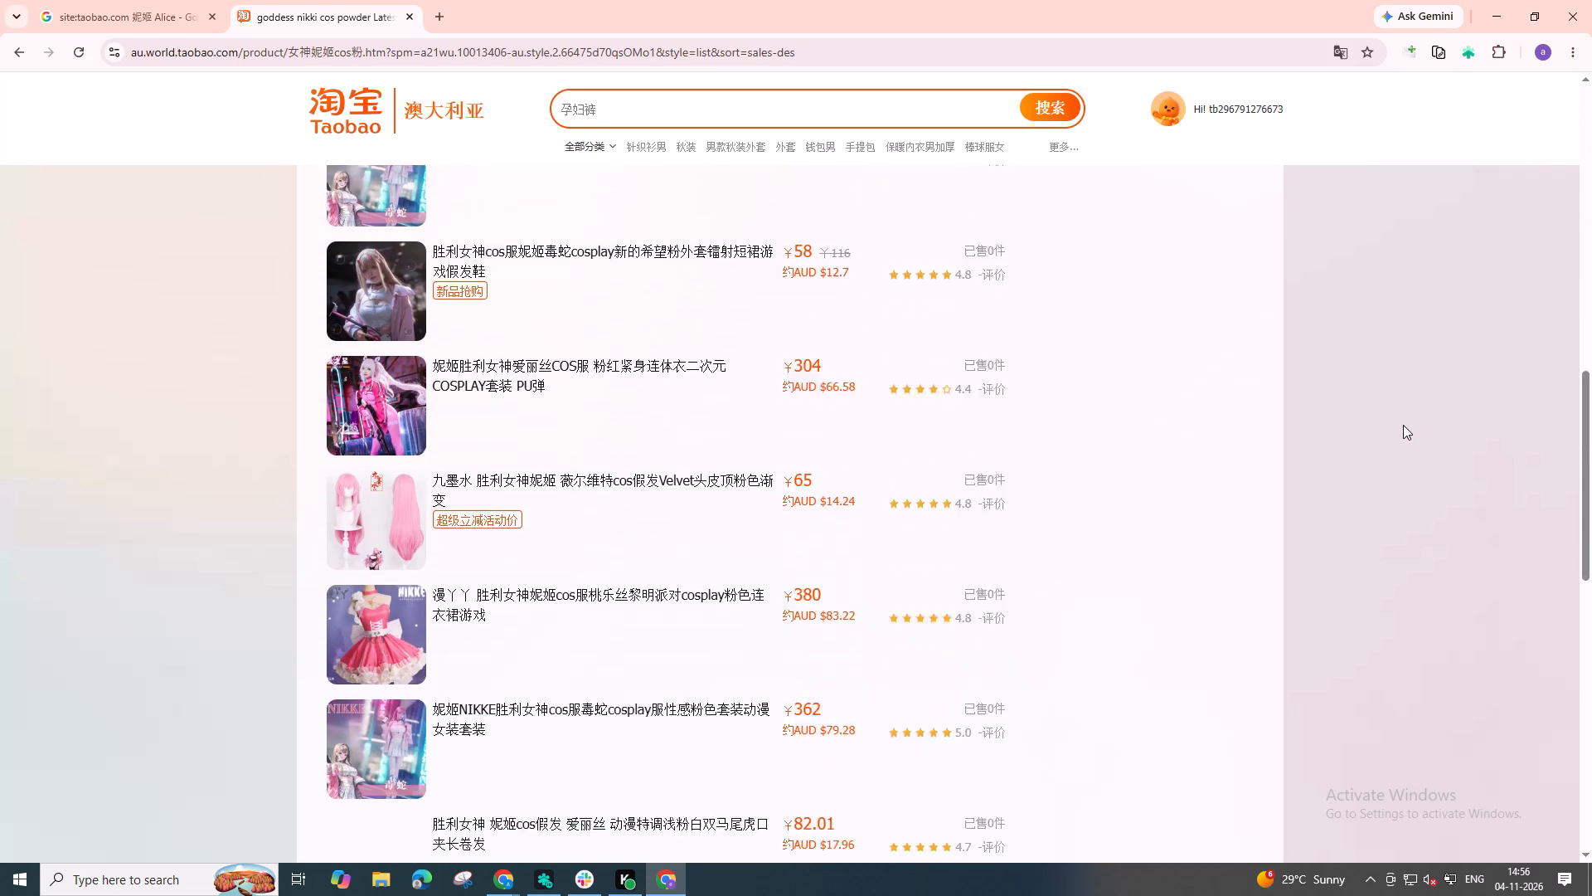
{"action": "scroll", "coordinate": [1403, 425], "scroll_direction": "down", "scroll_amount": 6}
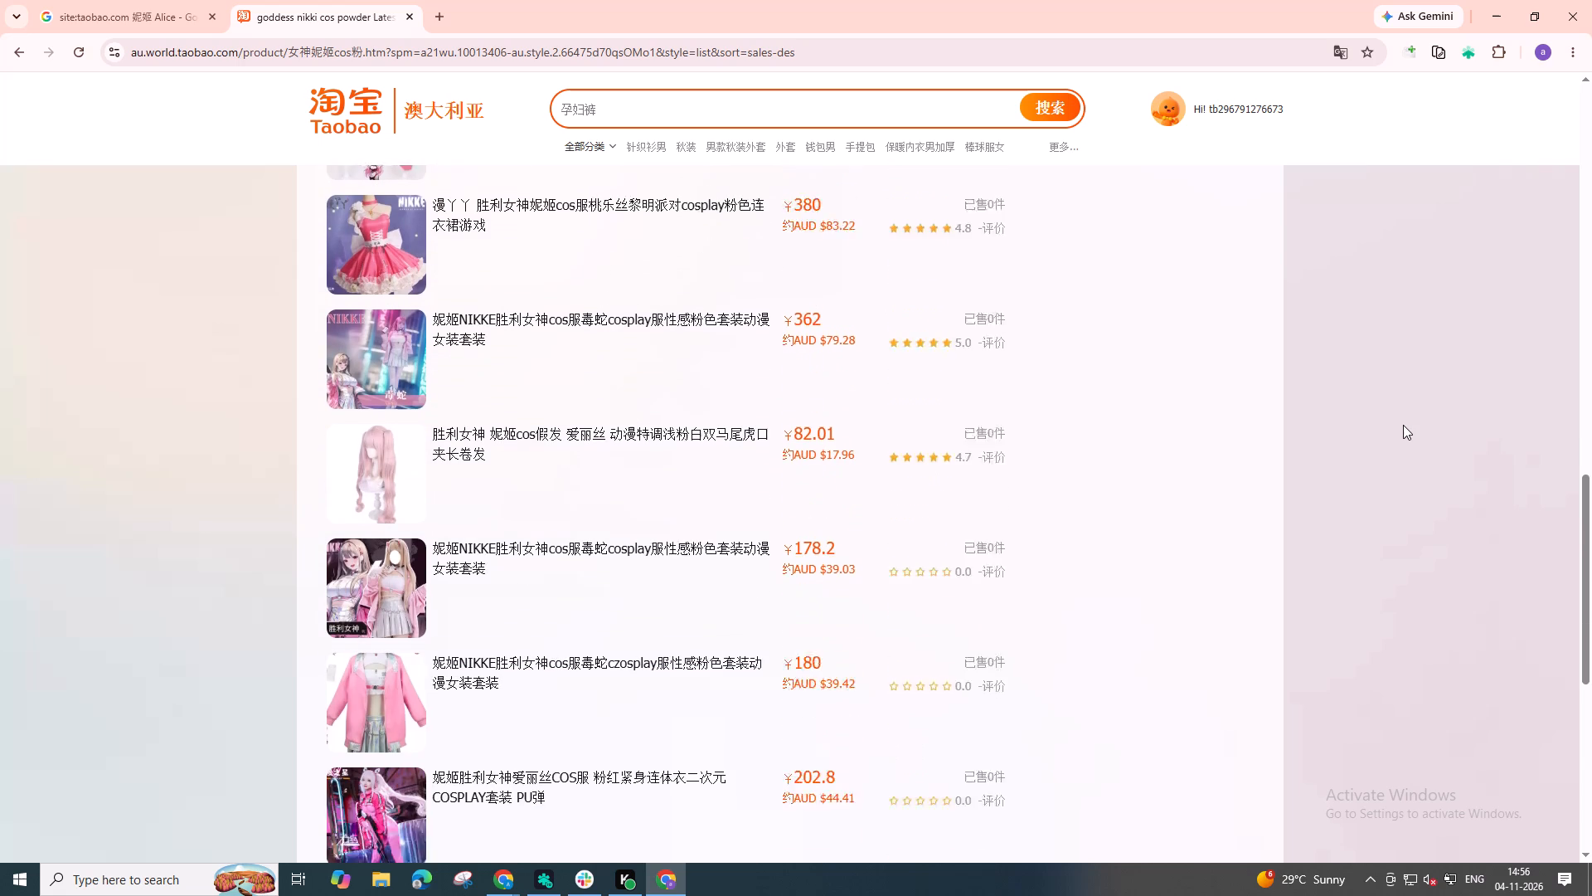
{"action": "scroll", "coordinate": [1403, 425], "scroll_direction": "down", "scroll_amount": 2}
{"action": "key", "text": "ctrl+w"}
Open the ¥48.00 NIKKE perfume sample result and the GSC HELLO! GOOD SMILE Alice result from Google, closing each one.
{"action": "scroll", "coordinate": [1167, 451], "scroll_direction": "down", "scroll_amount": 5}
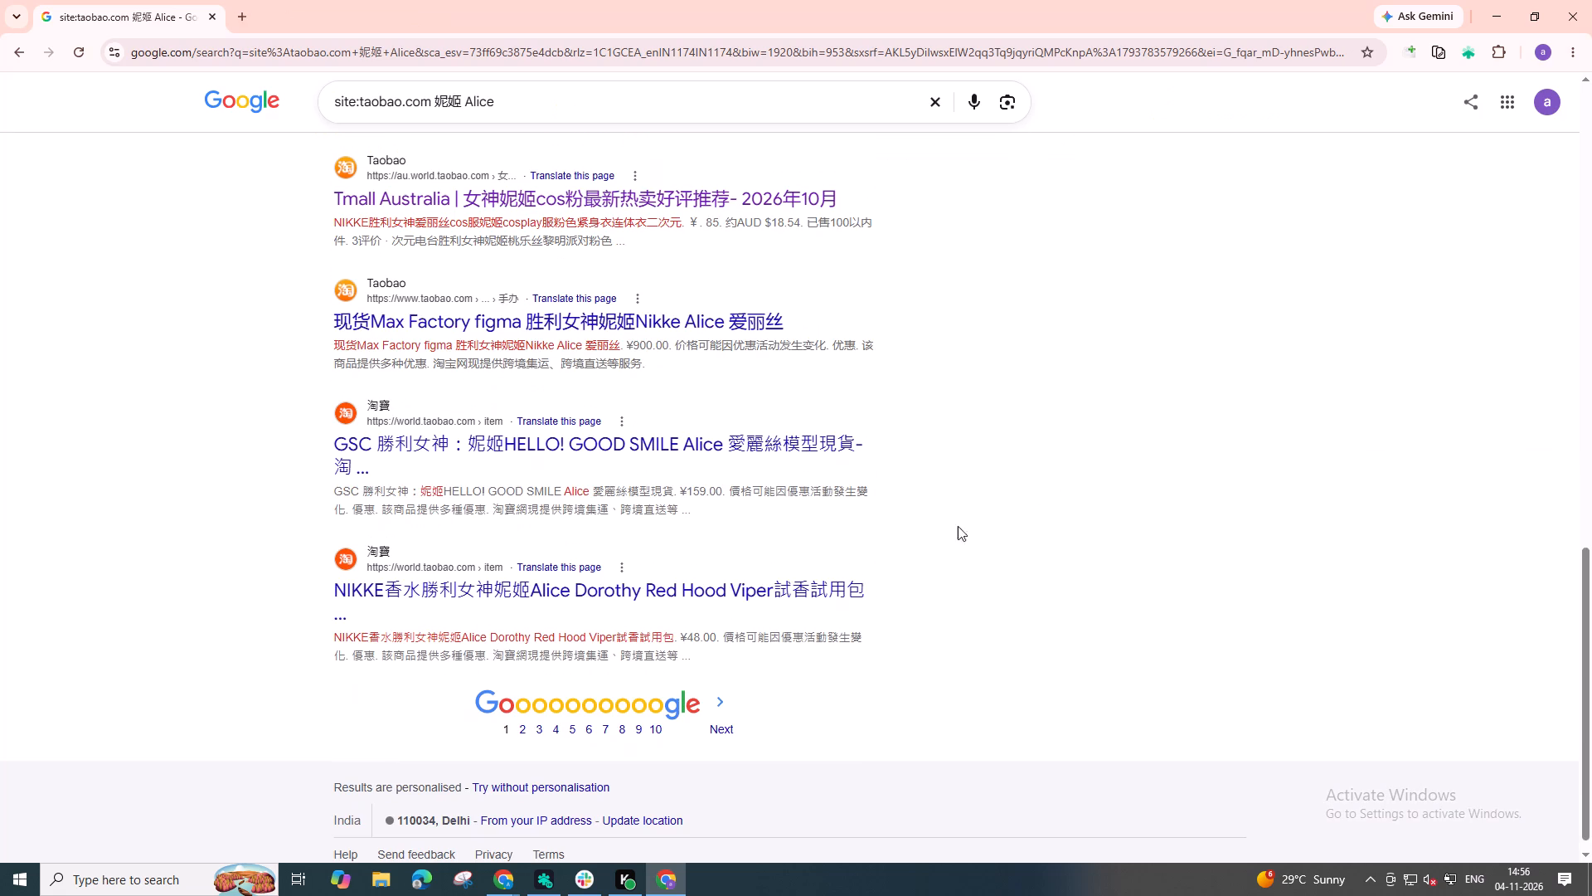
{"action": "left_click", "coordinate": [750, 577], "text": "ctrl"}
{"action": "left_click", "coordinate": [375, 0]}
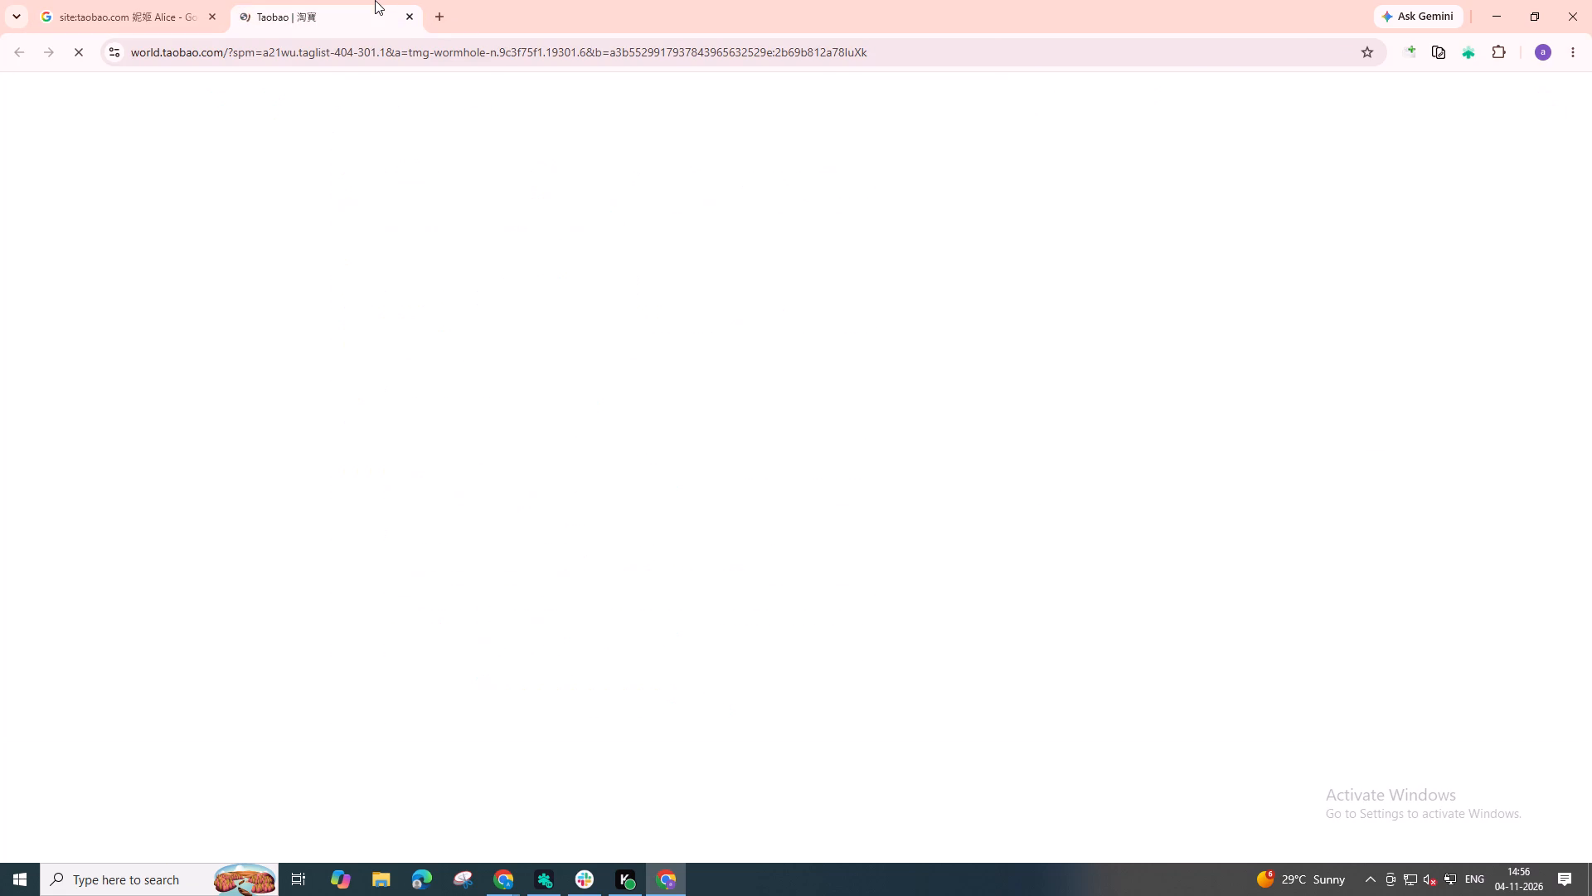
{"action": "key", "text": "ctrl+w"}
{"action": "left_click", "coordinate": [467, 431], "text": "ctrl"}
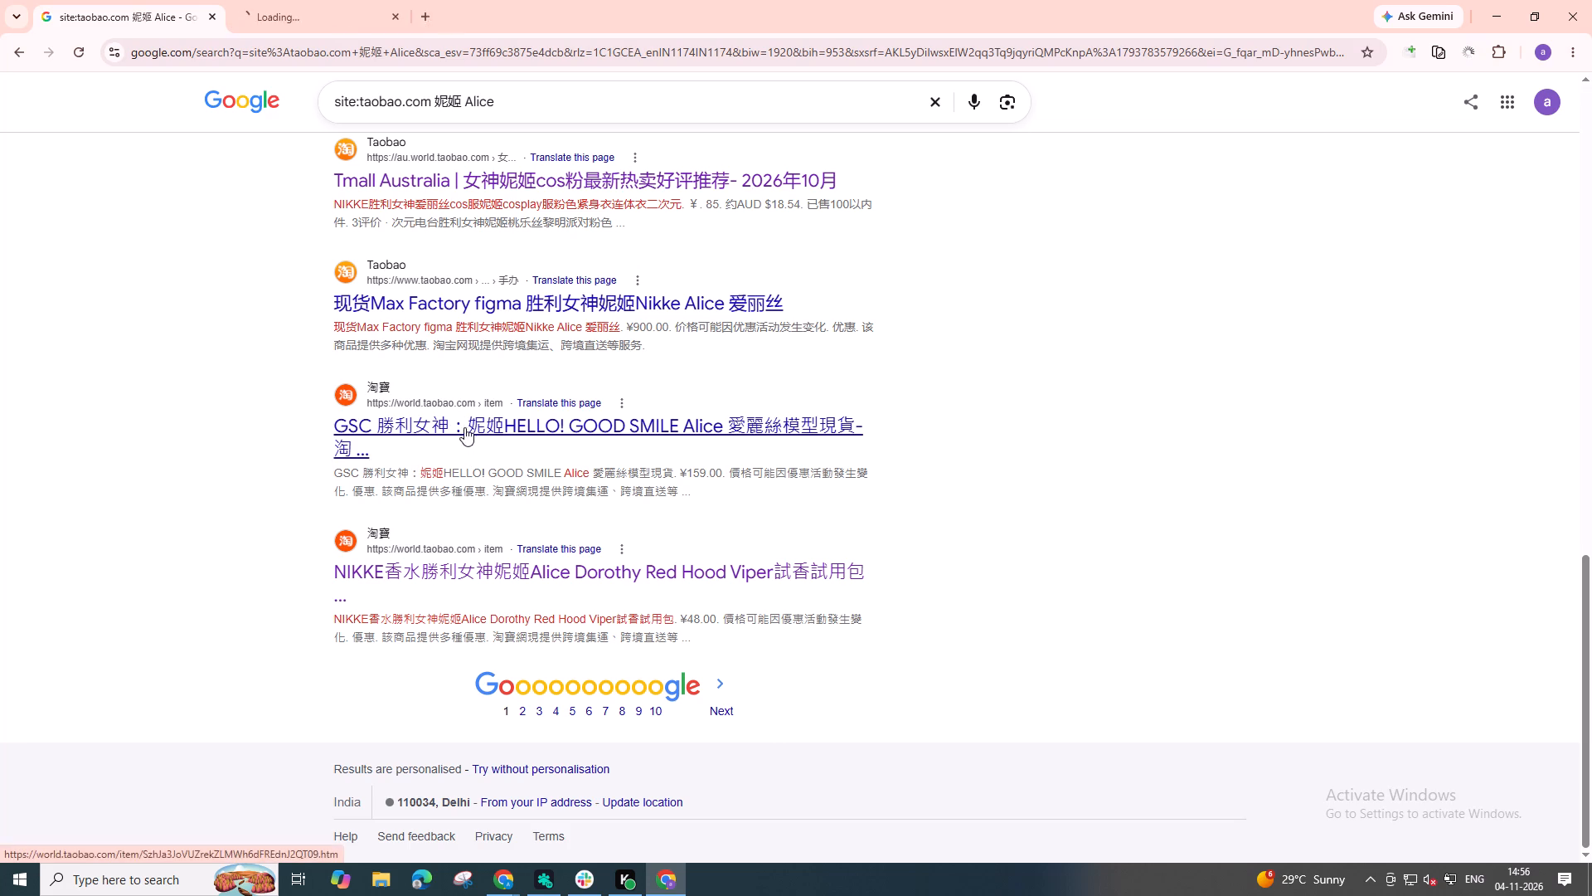
{"action": "left_click", "coordinate": [330, 0]}
{"action": "key", "text": "ctrl+w"}
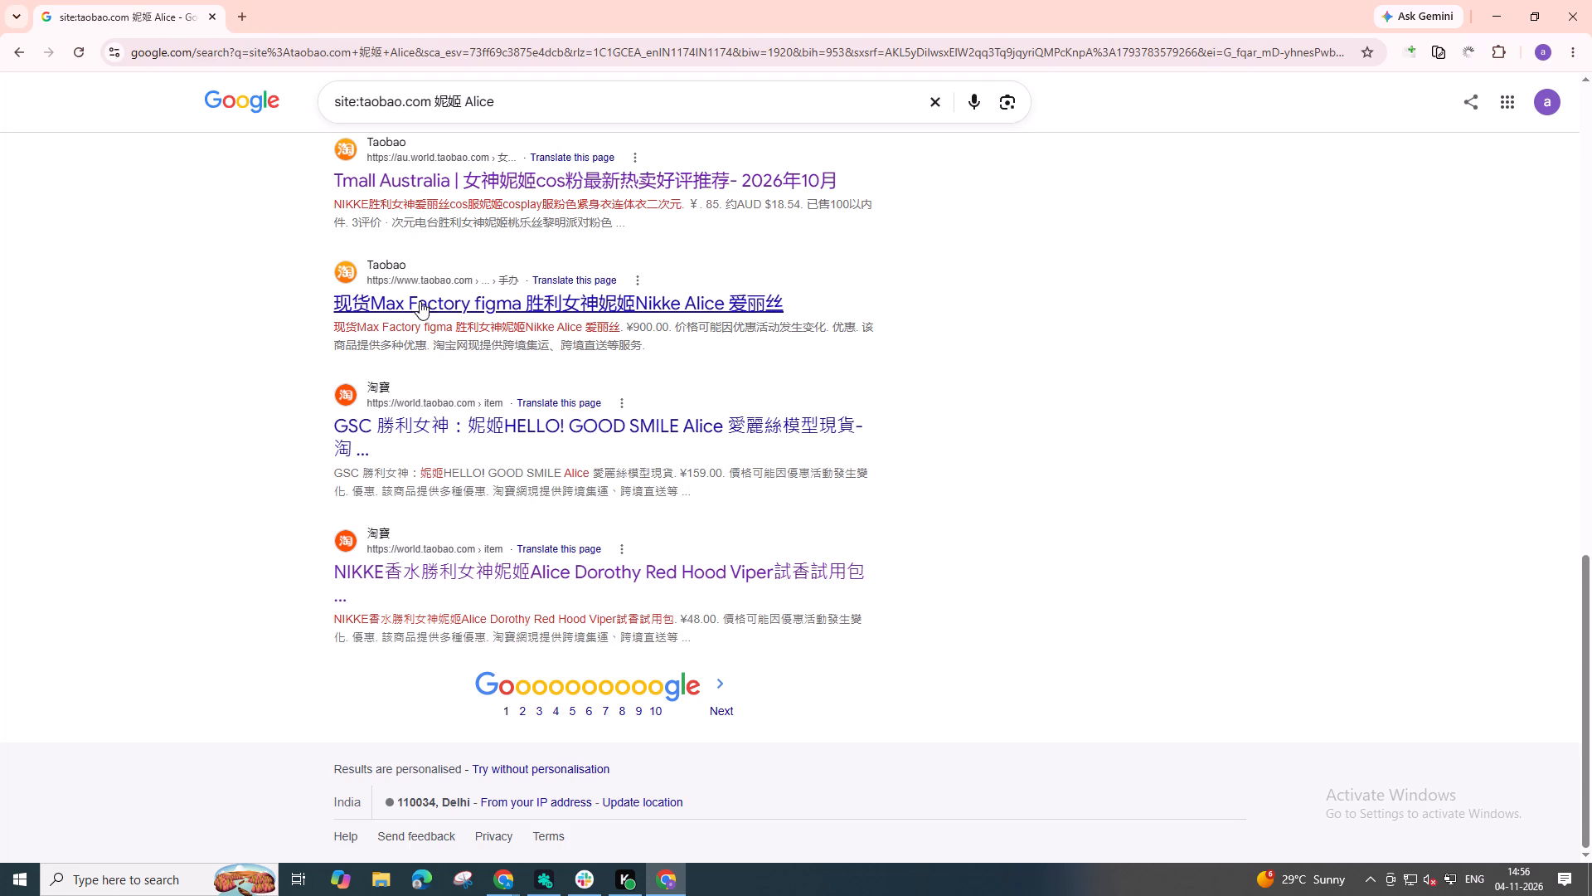
Reopen the Tmall Australia 女神妮姬cos粉 result from Google, glance over its product grid, and close it.
{"action": "left_click", "coordinate": [464, 187], "text": "ctrl"}
{"action": "left_click", "coordinate": [255, 0]}
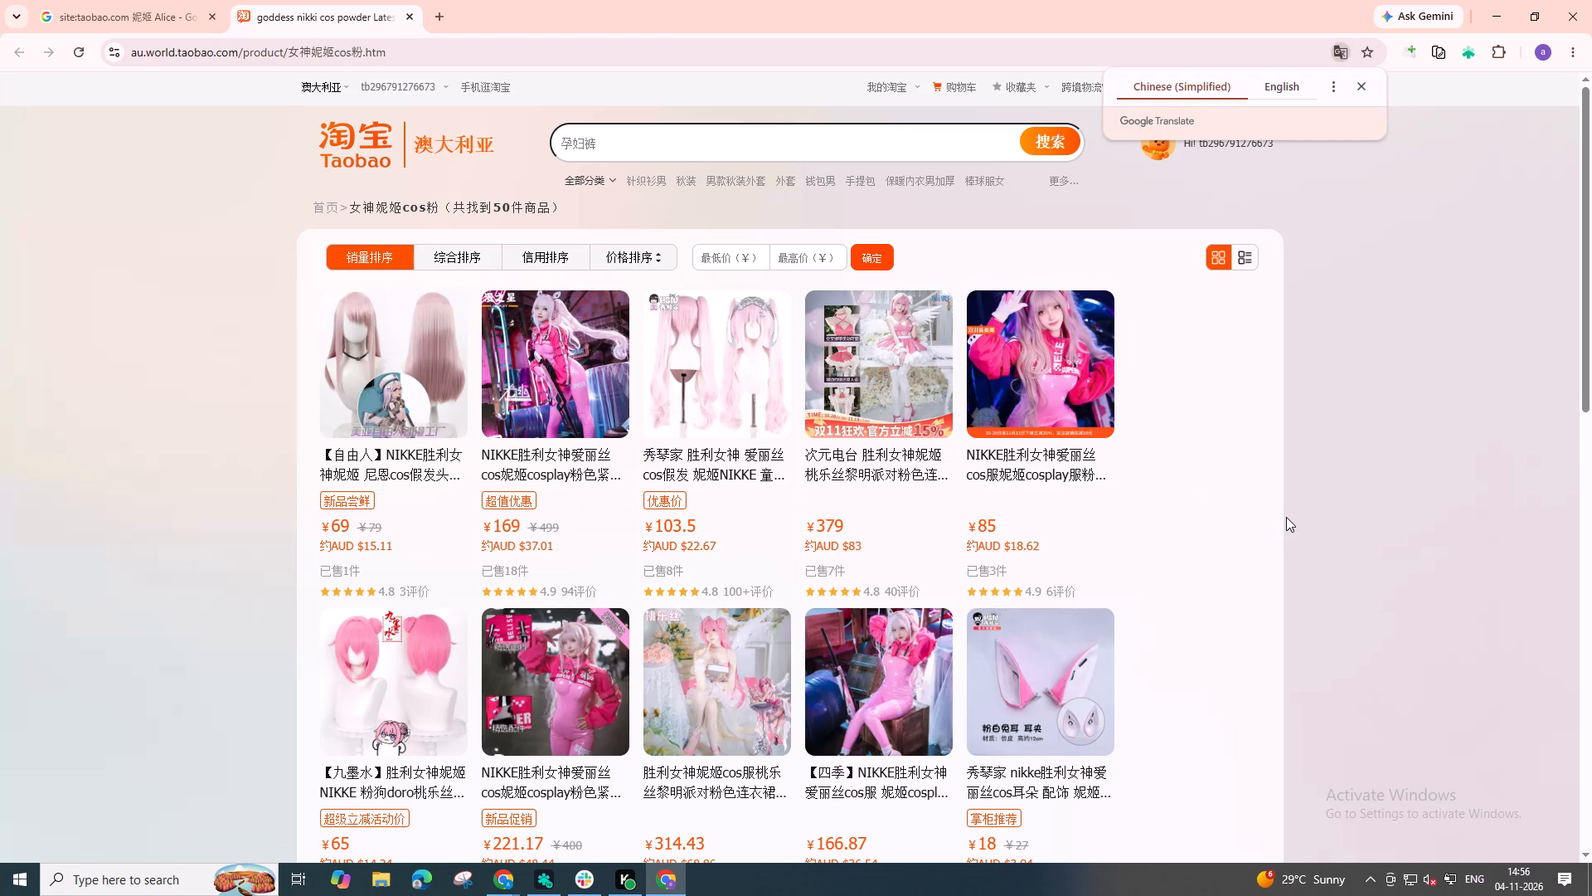
{"action": "key", "text": "ctrl+w"}
Check the ¥18.00 Alice 3D-printing model result and the ¥59.00 Alice cosplay wig result, closing each one.
{"action": "scroll", "coordinate": [920, 519], "scroll_direction": "up", "scroll_amount": 5}
{"action": "left_click", "coordinate": [523, 475], "text": "ctrl"}
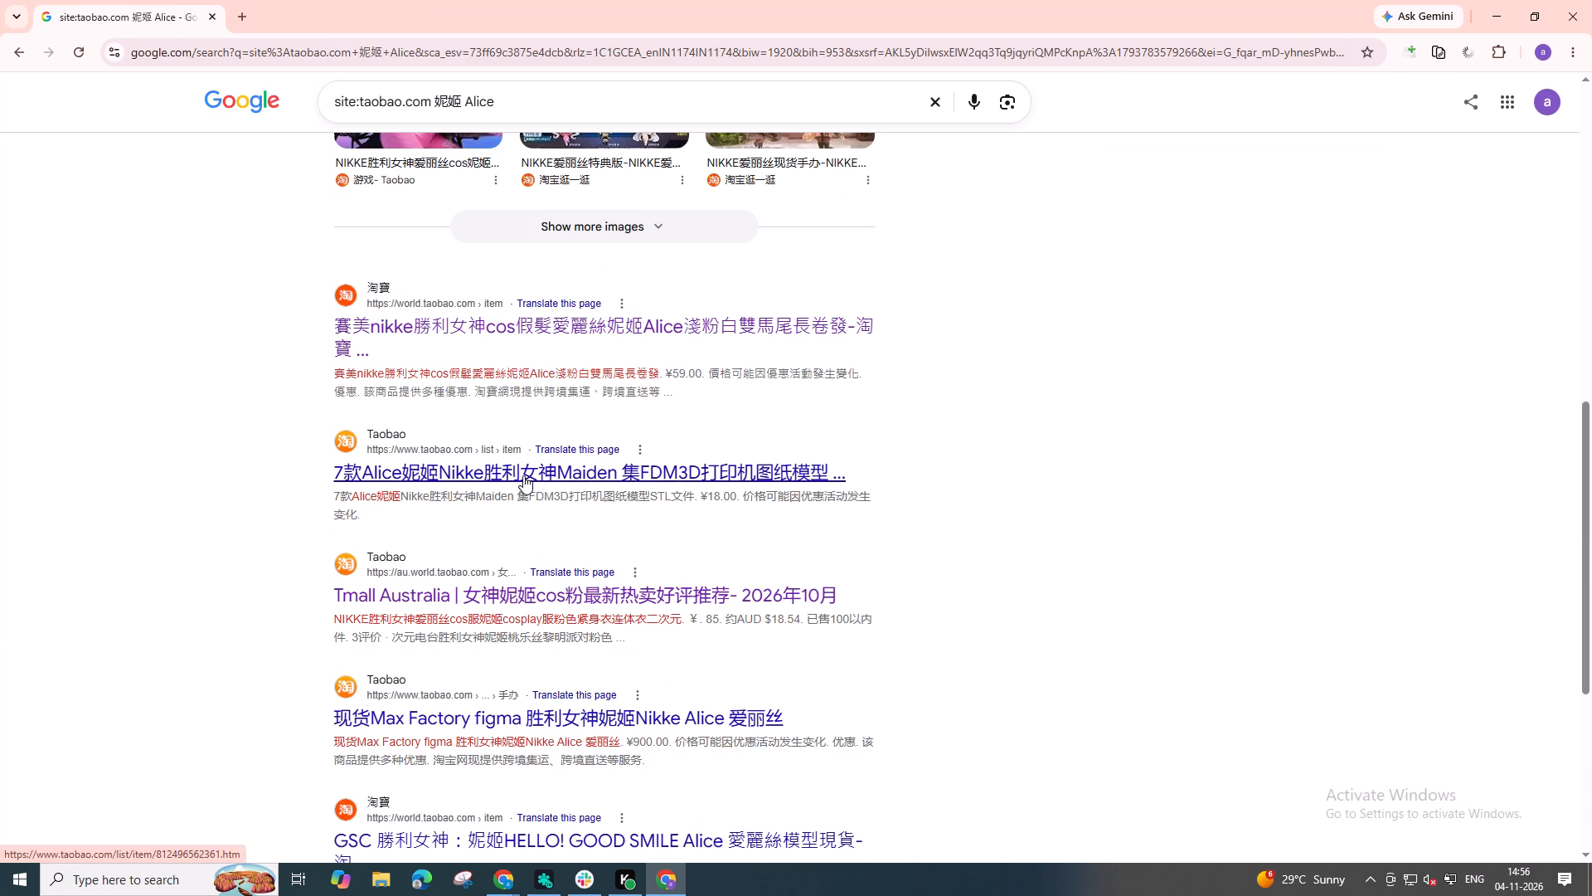
{"action": "left_click", "coordinate": [403, 0]}
{"action": "key", "text": "ctrl+w"}
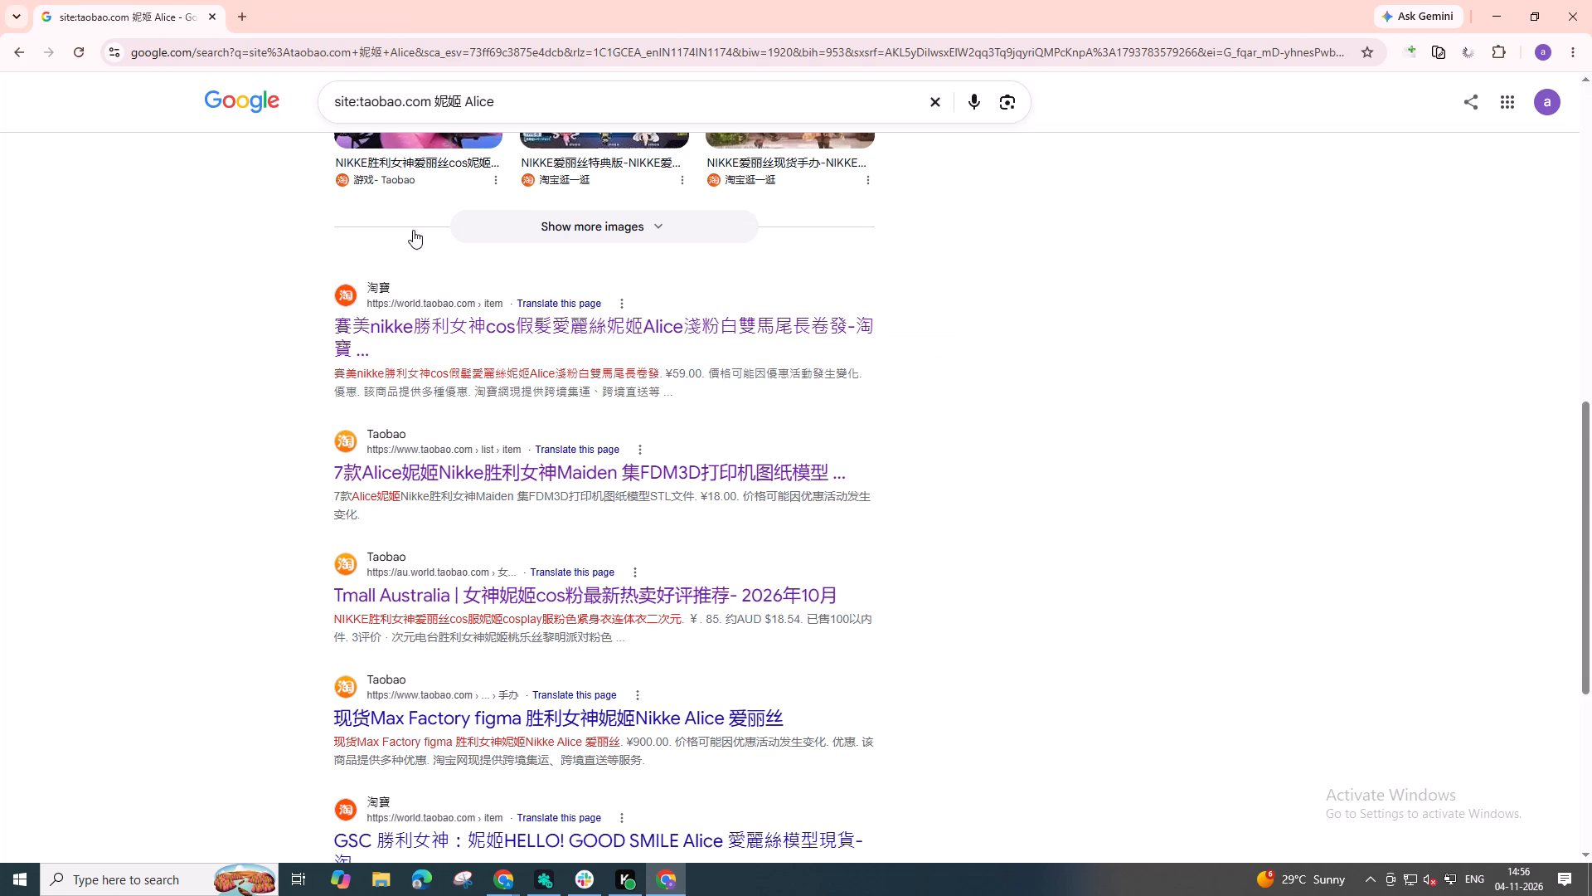
{"action": "left_click", "coordinate": [420, 329], "text": "ctrl"}
{"action": "left_click", "coordinate": [334, 0]}
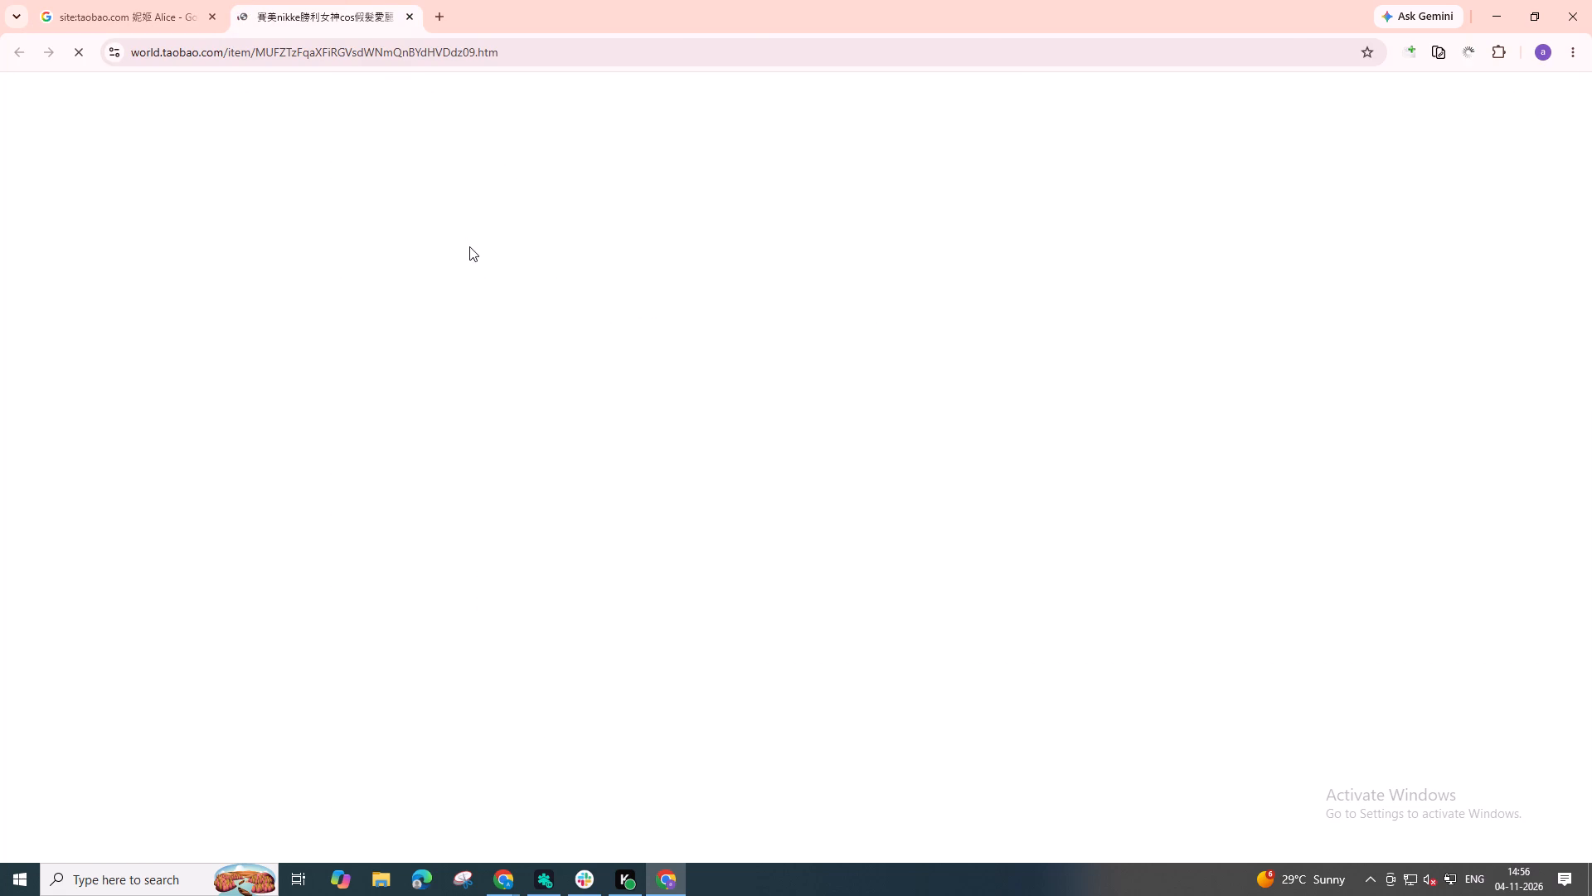
{"action": "key", "text": "ctrl+w"}
Open the Tmall Australia 胜利女神妮姬爱丽丝 result from Google twice to check its products, closing it each time.
{"action": "scroll", "coordinate": [530, 533], "scroll_direction": "up", "scroll_amount": 12}
{"action": "left_click", "coordinate": [527, 396], "text": "ctrl"}
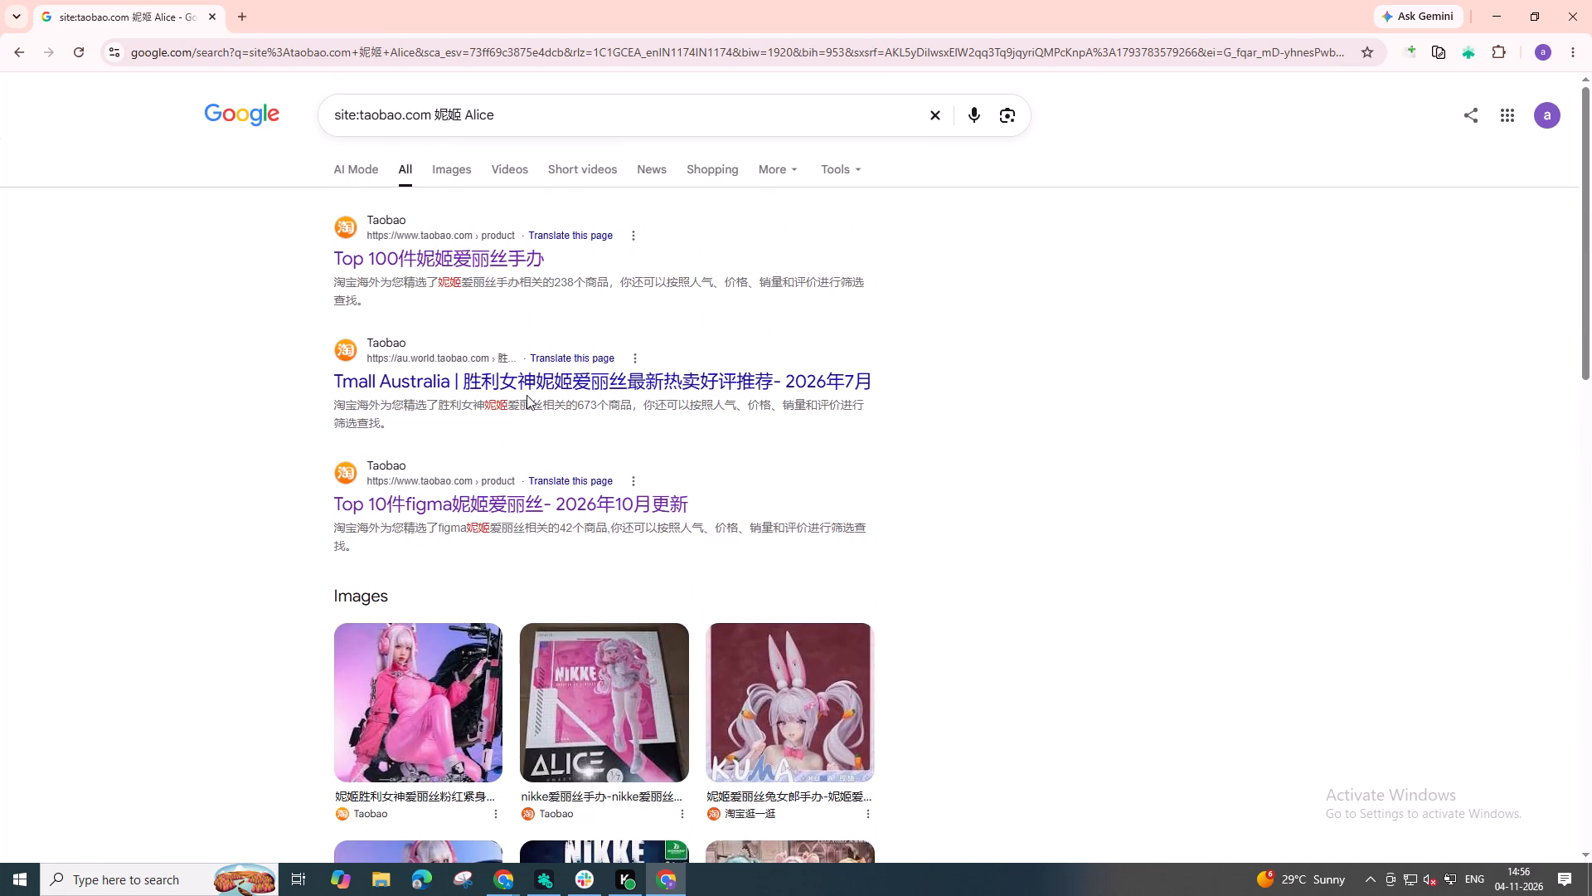
{"action": "left_click", "coordinate": [530, 387], "text": "ctrl"}
{"action": "left_click", "coordinate": [372, 0]}
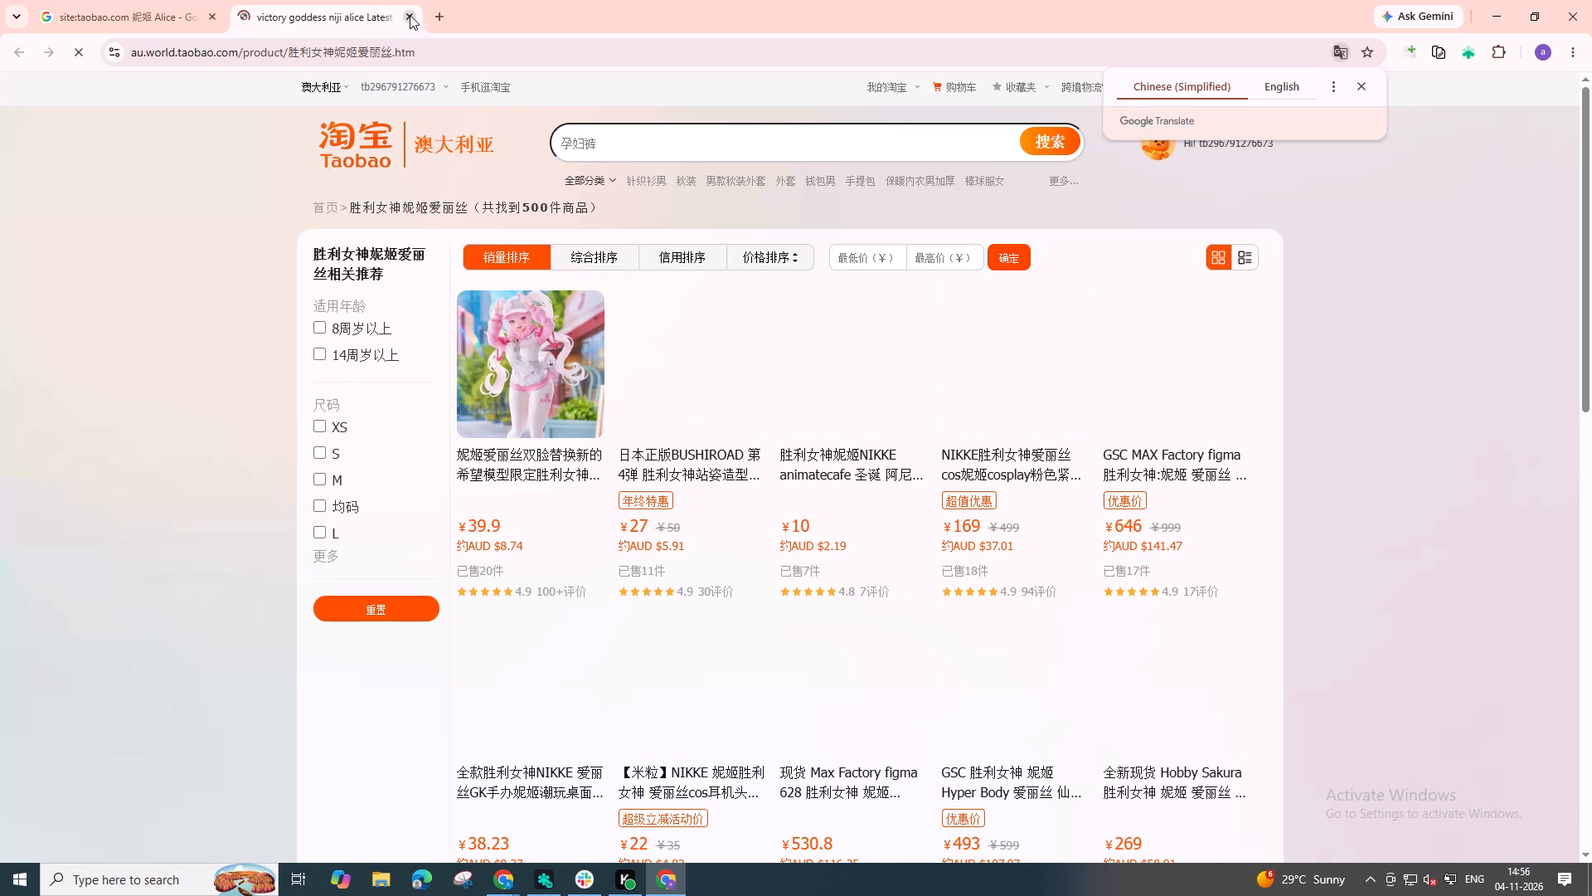
{"action": "left_click", "coordinate": [410, 15]}
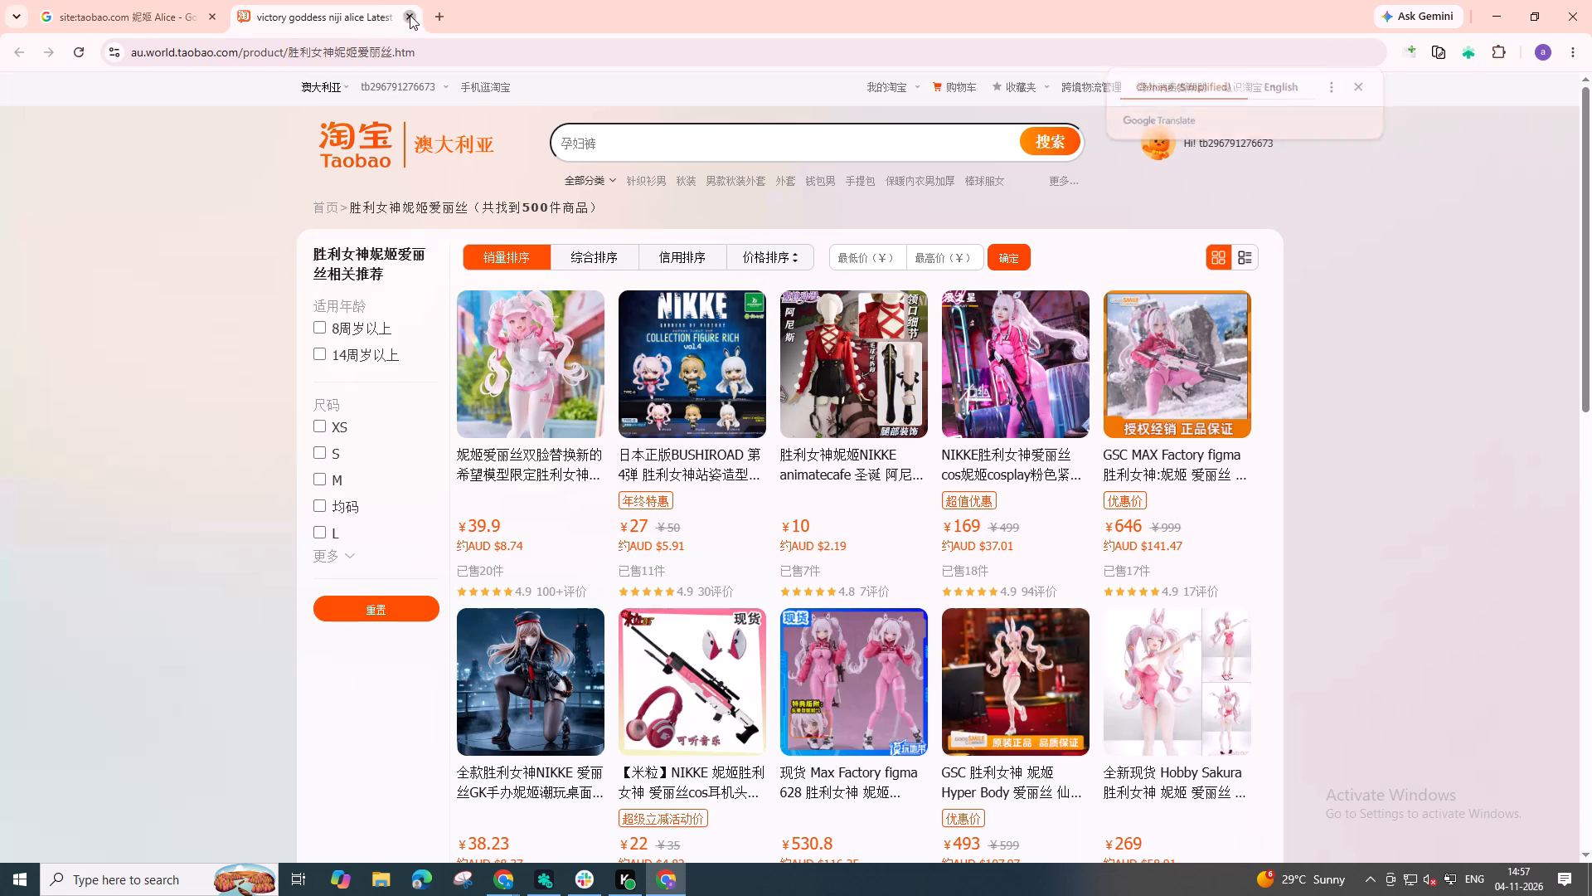
{"action": "left_click", "coordinate": [513, 391], "text": "ctrl"}
{"action": "left_click", "coordinate": [346, 0]}
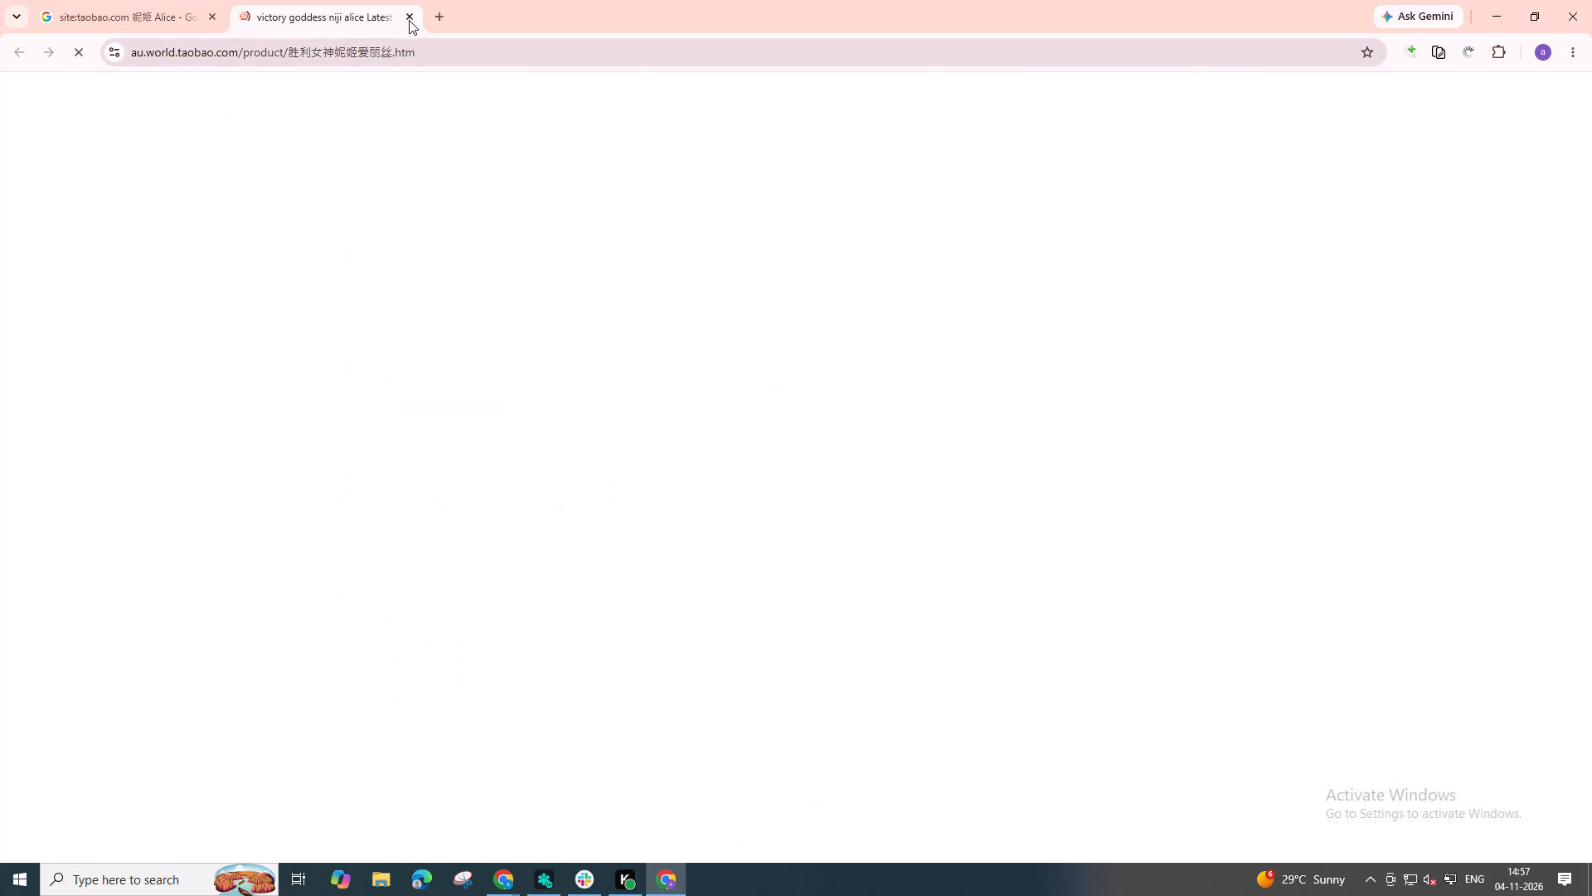
{"action": "left_click", "coordinate": [408, 17]}
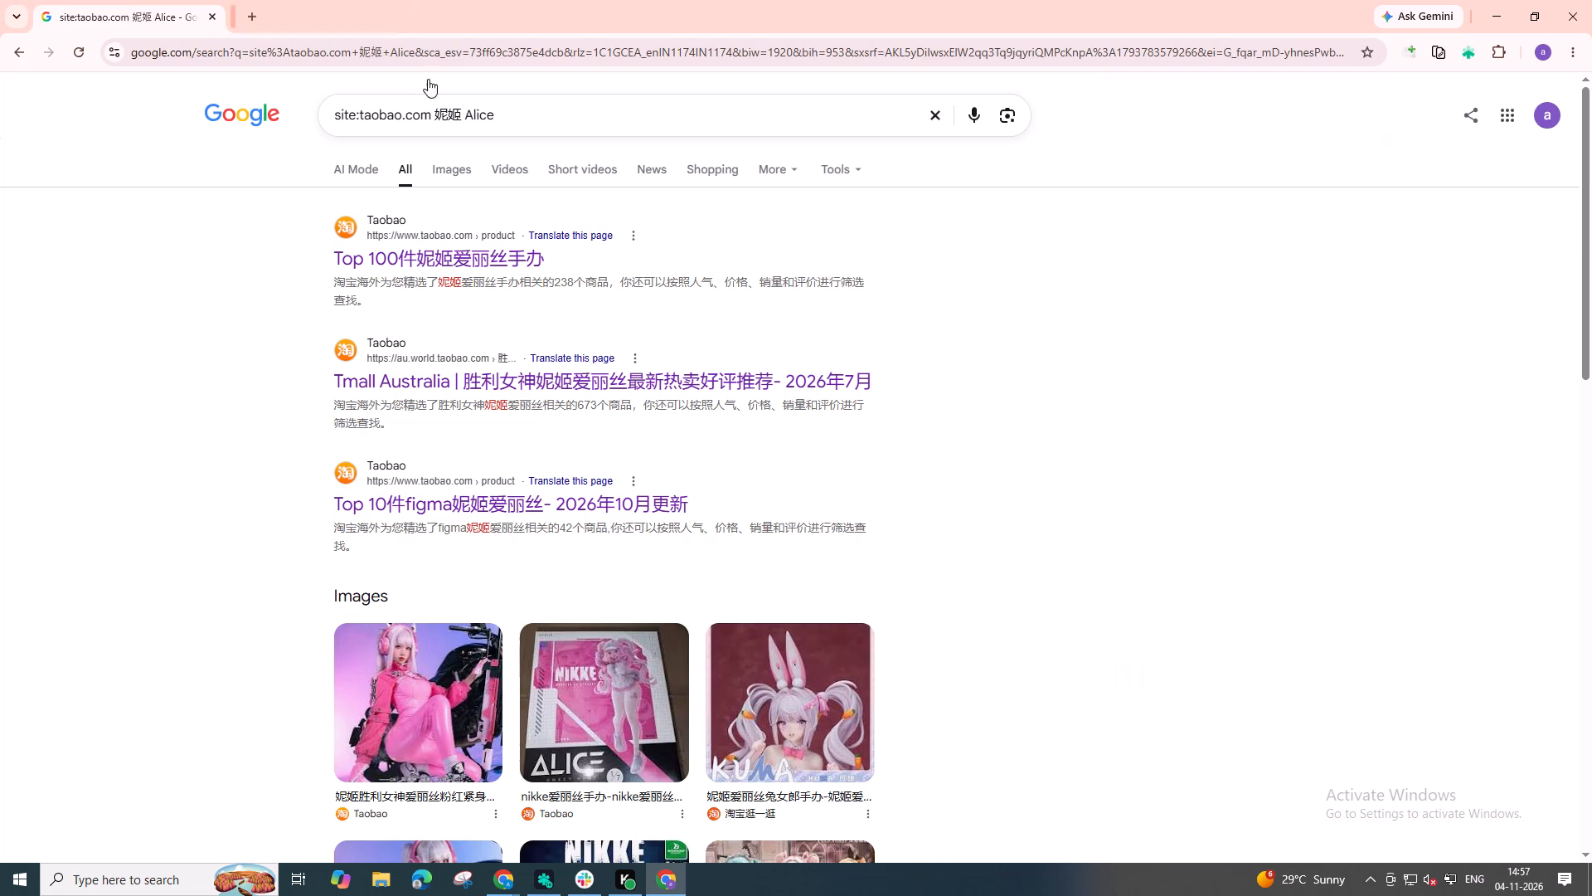
Open the Top 10 figma妮姬爱丽丝 result, examine its products in list view, dismiss the account notice, and close the search window.
{"action": "left_click", "coordinate": [526, 500], "text": "ctrl"}
{"action": "left_click", "coordinate": [371, 0]}
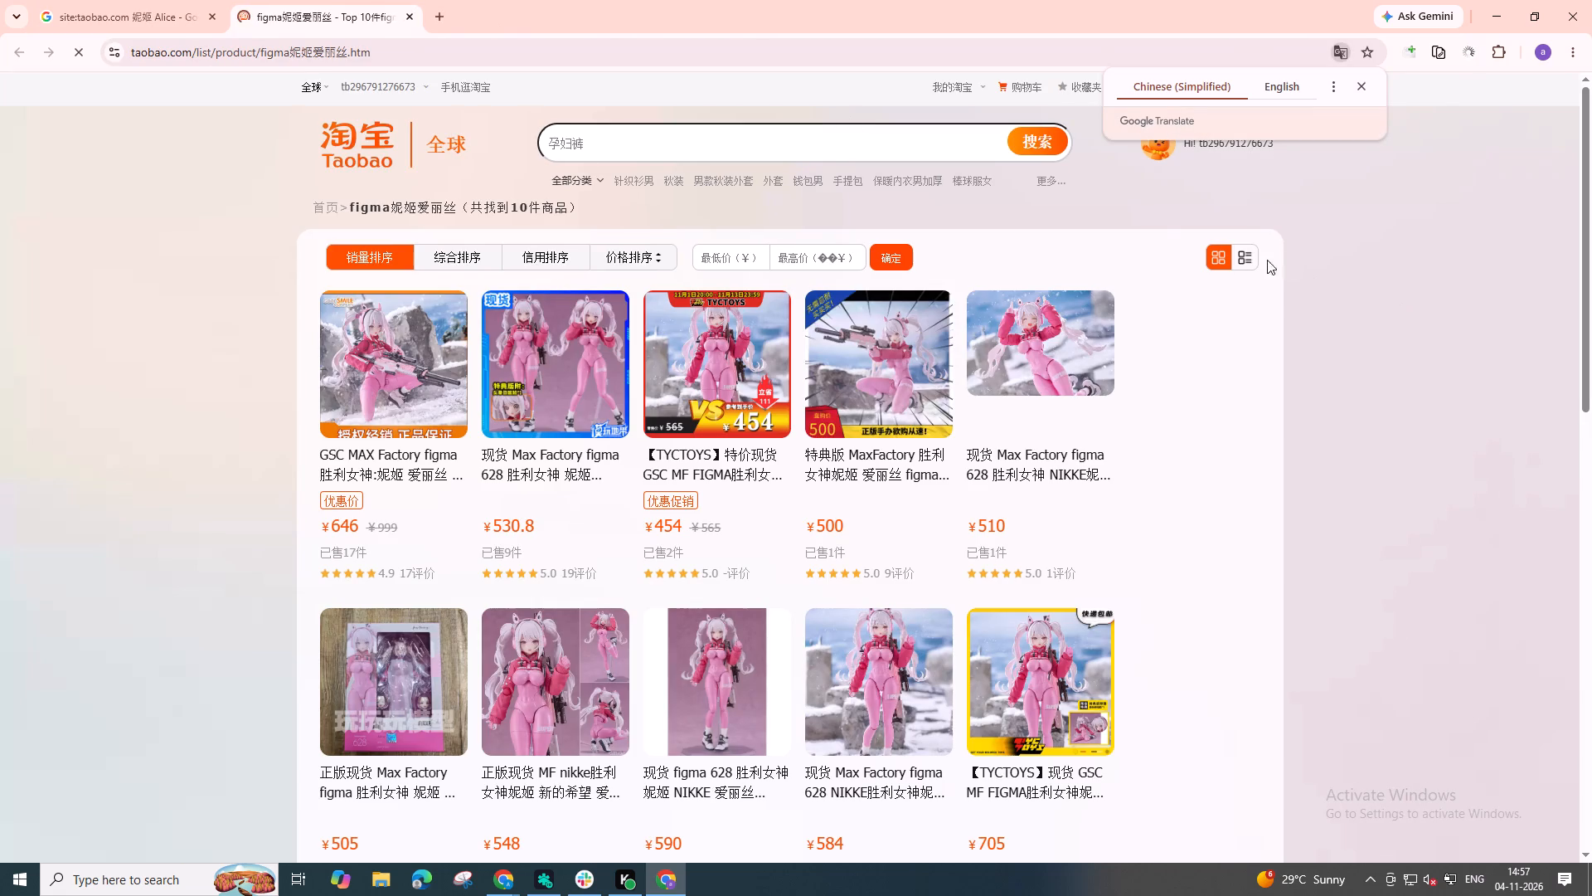
{"action": "left_click", "coordinate": [1250, 261]}
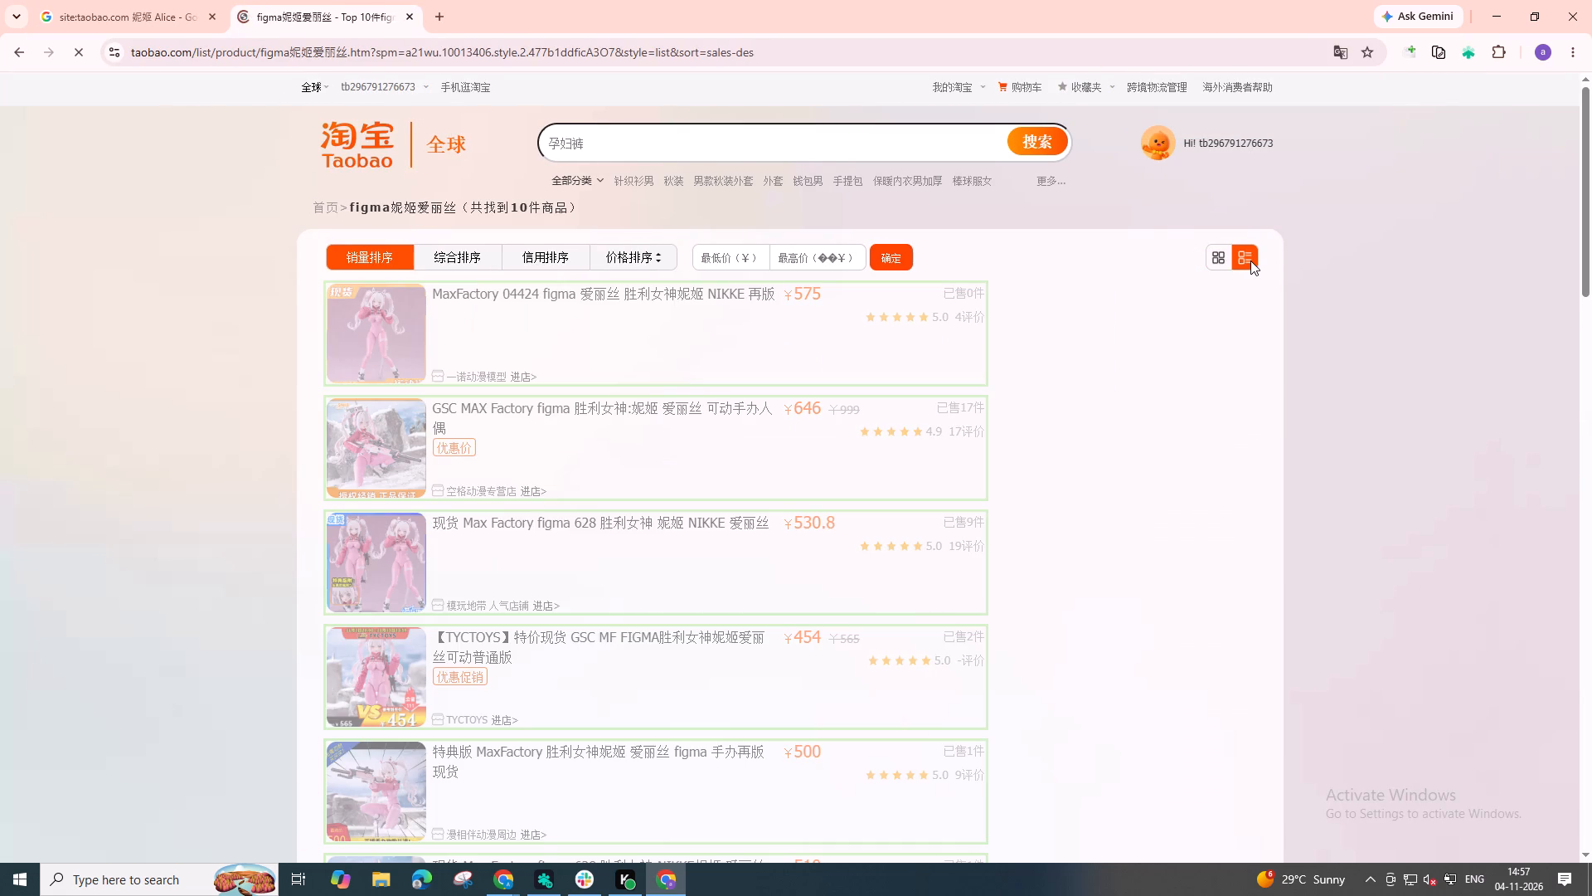
{"action": "scroll", "coordinate": [1377, 251], "scroll_direction": "down", "scroll_amount": 3}
{"action": "scroll", "coordinate": [1415, 482], "scroll_direction": "down", "scroll_amount": 5}
{"action": "scroll", "coordinate": [925, 505], "scroll_direction": "down", "scroll_amount": 14}
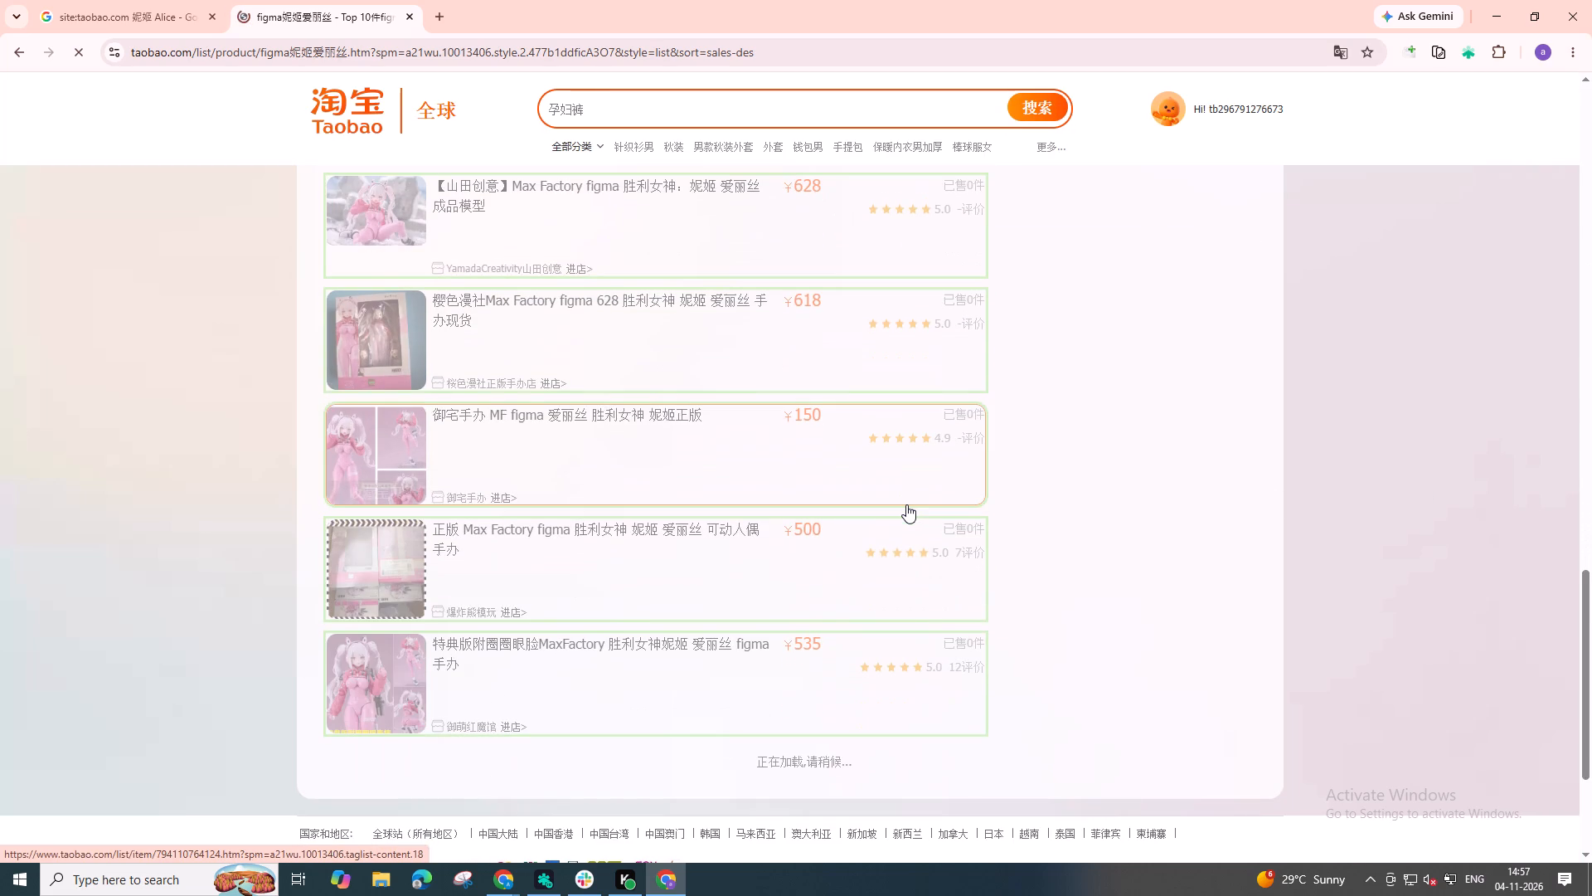
{"action": "scroll", "coordinate": [906, 504], "scroll_direction": "down", "scroll_amount": 2}
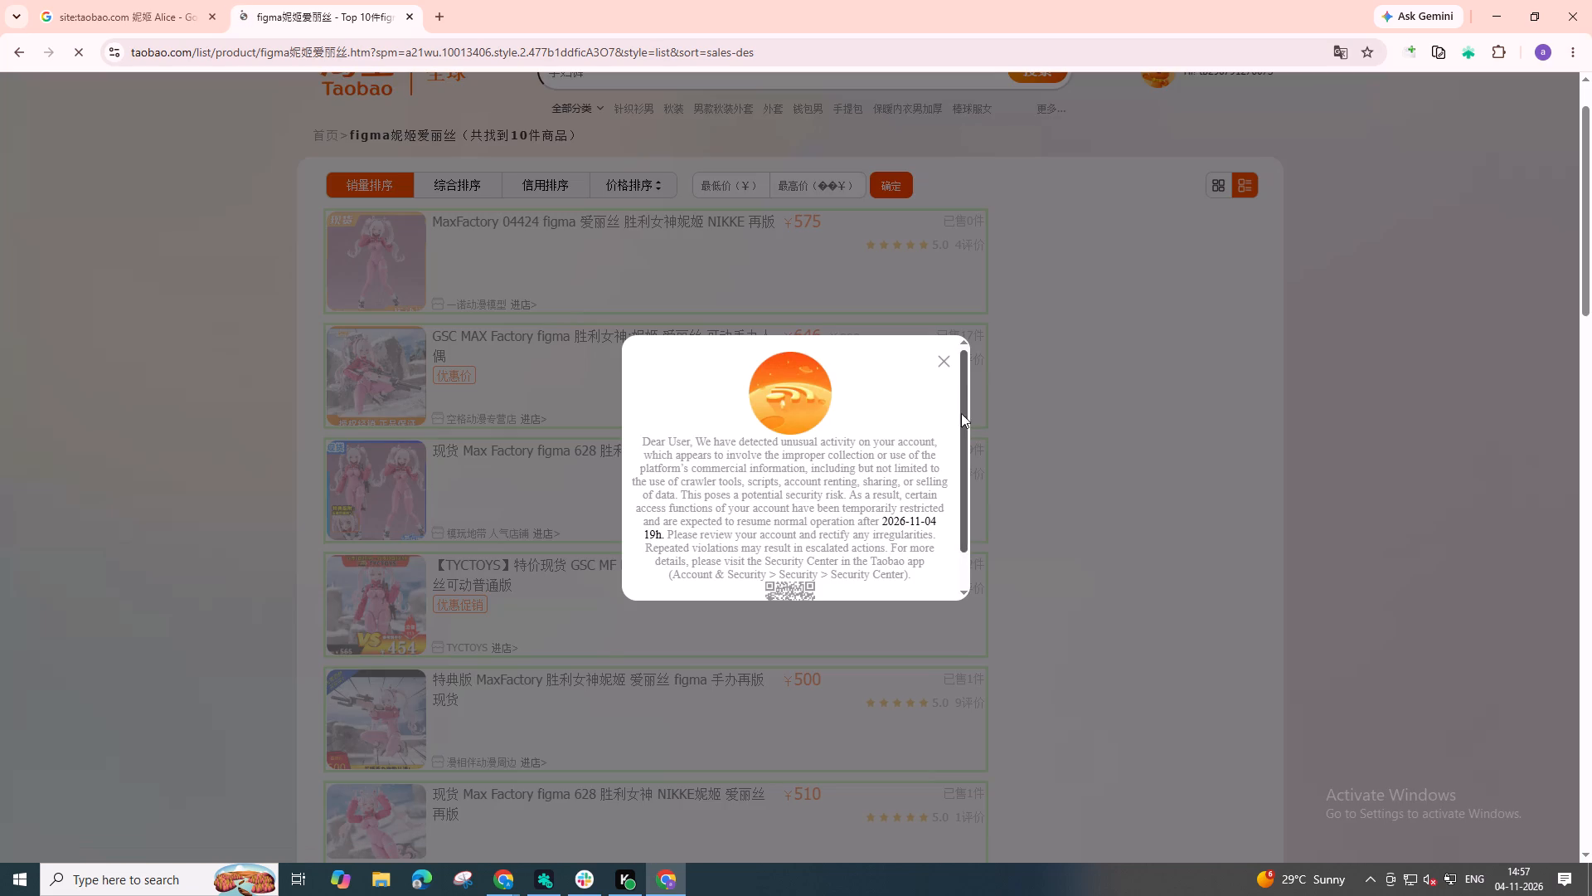
{"action": "left_click", "coordinate": [947, 358]}
{"action": "key", "text": "ctrl+w"}
{"action": "key", "text": "ctrl+w"}
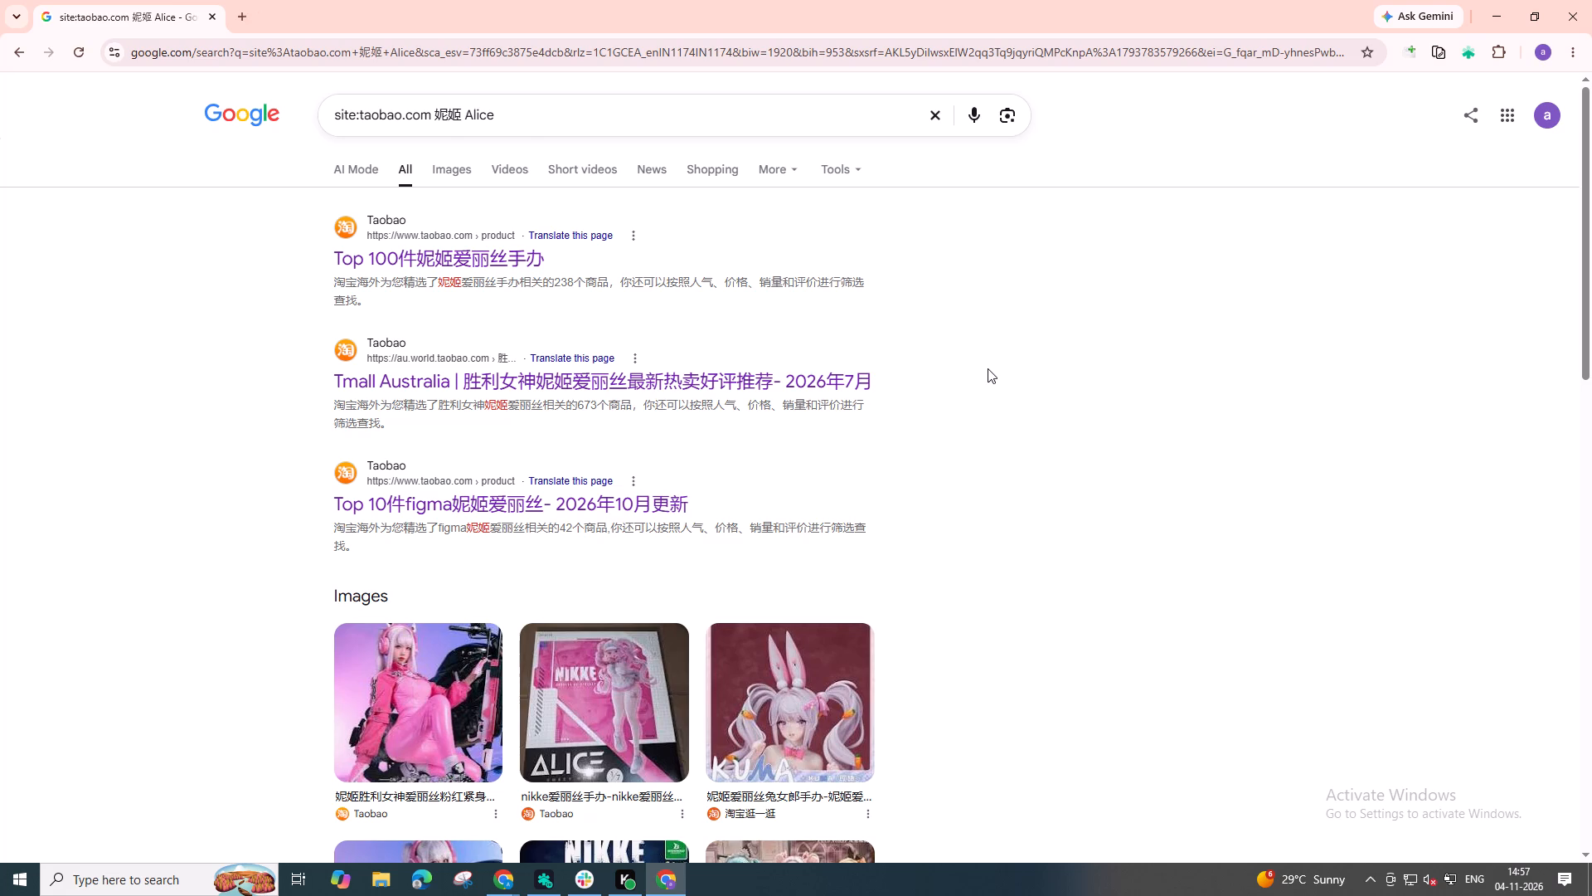
In the New Work spreadsheet, move the Taobao links, statuses and incident IDs from C29446:E29519 up to start at C29444, overwriting the header row.
{"action": "left_click", "coordinate": [997, 478]}
{"action": "left_click", "coordinate": [823, 546]}
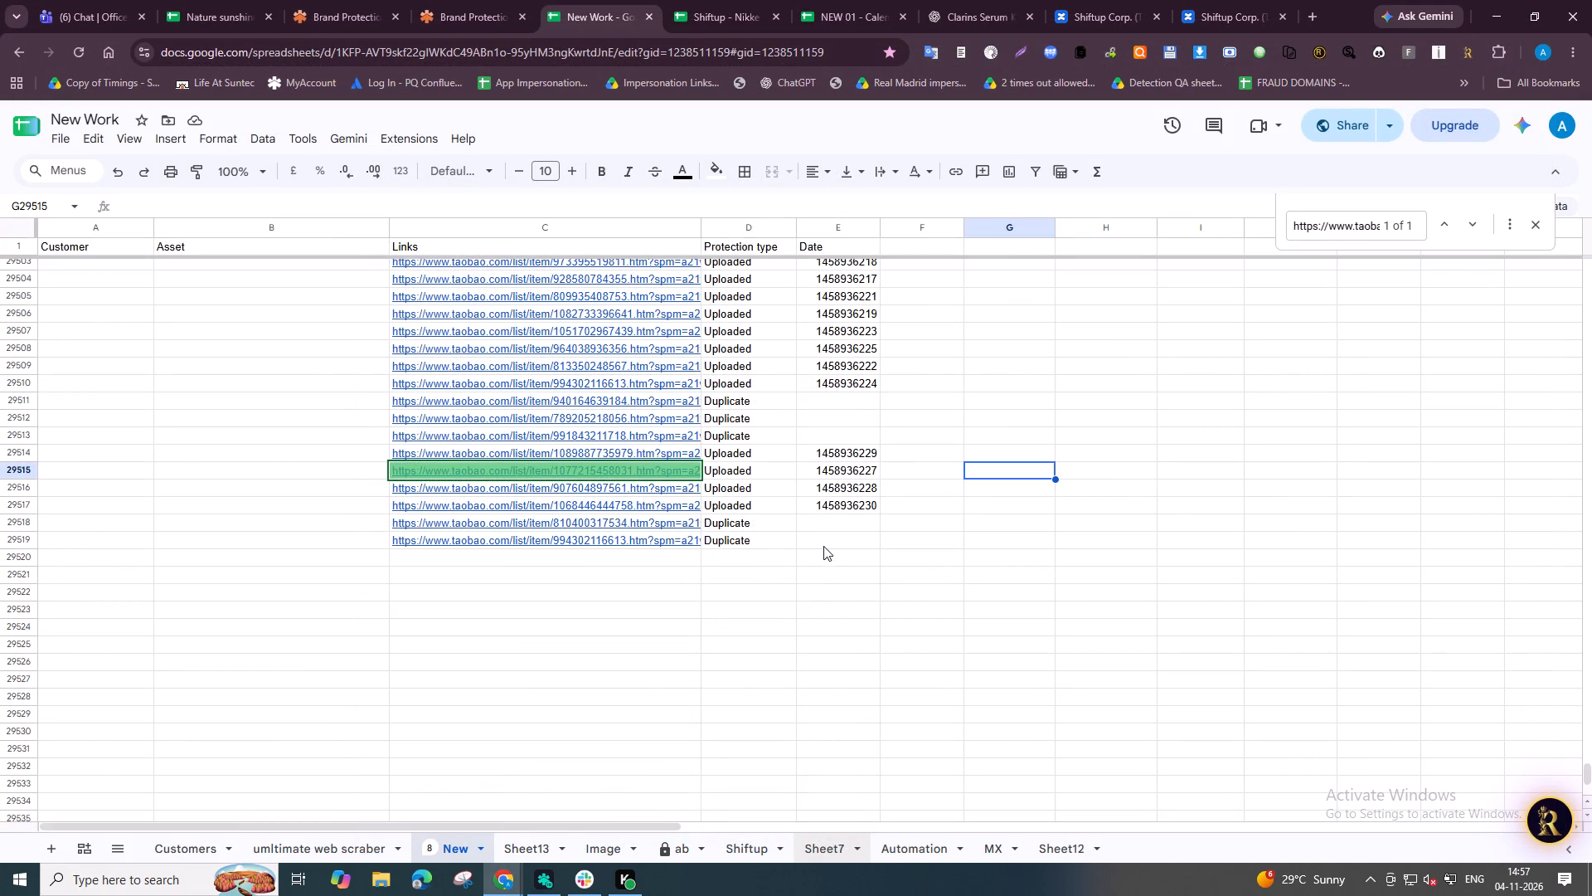
{"action": "scroll", "coordinate": [739, 609], "scroll_direction": "up", "scroll_amount": 9}
{"action": "key", "text": "ctrl+shift+Up"}
{"action": "key", "text": "ctrl+shift+Up"}
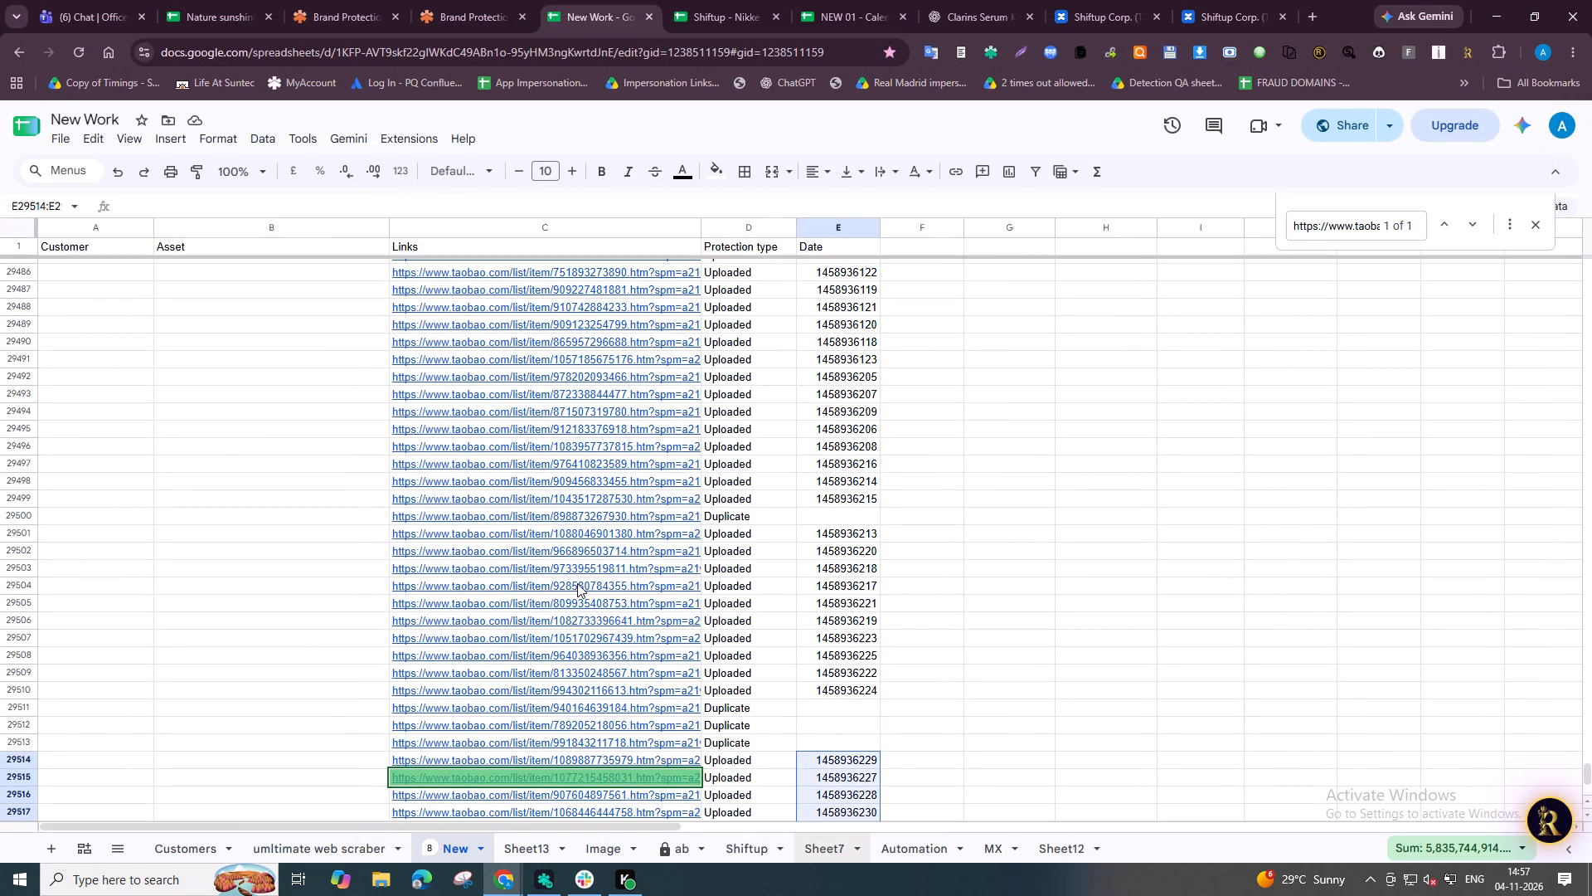
{"action": "key", "text": "ctrl+shift+Up"}
{"action": "key", "text": "ctrl+shift+Up"}
{"action": "key", "text": "ctrl+shift+Up"}
{"action": "key", "text": "ctrl+shift+Up"}
{"action": "key", "text": "shift+Down"}
{"action": "key", "text": "shift+Left"}
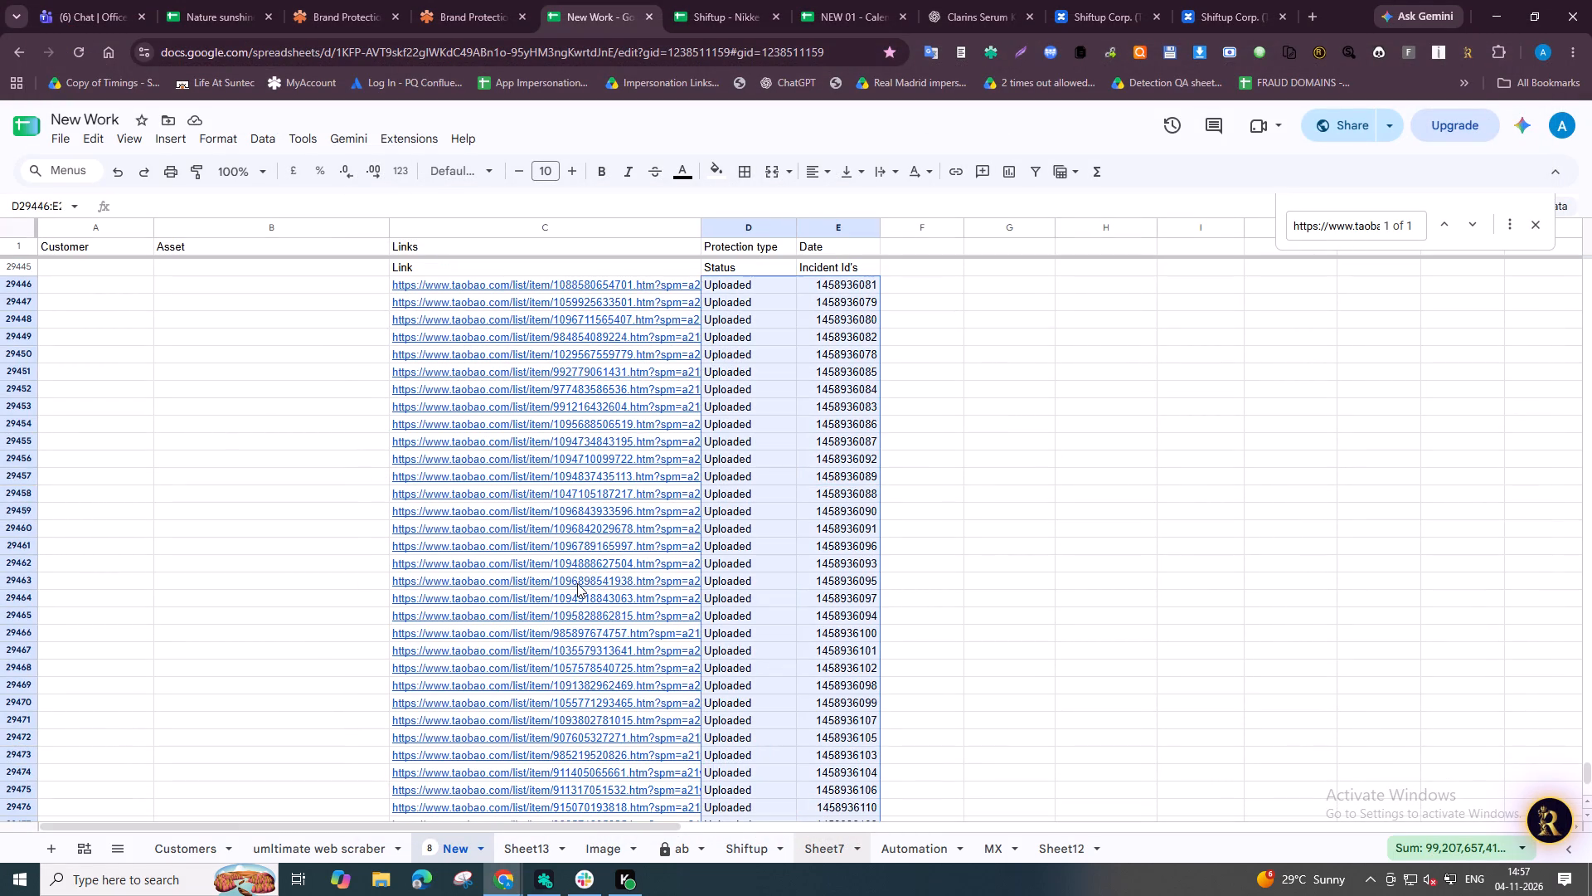
{"action": "key", "text": "shift+Left"}
{"action": "key", "text": "ctrl+x"}
{"action": "key", "text": "Left"}
{"action": "key", "text": "ctrl+Up"}
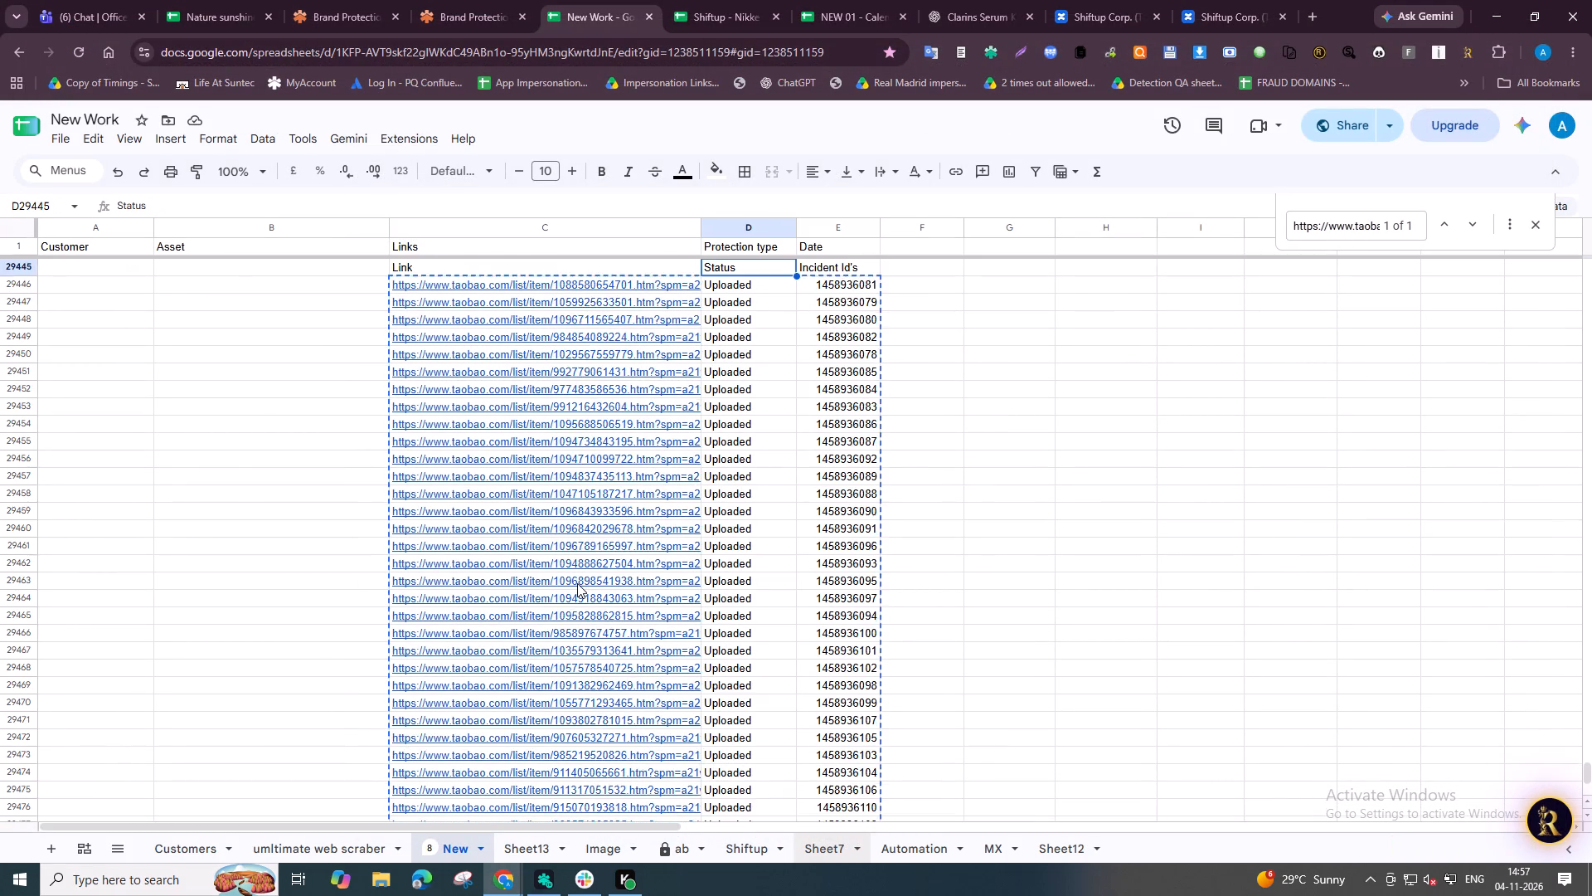
{"action": "key", "text": "ctrl+Up"}
{"action": "key", "text": "ctrl+Up"}
{"action": "key", "text": "Left"}
{"action": "key", "text": "Left"}
{"action": "key", "text": "Right"}
{"action": "key", "text": "ctrl+Down"}
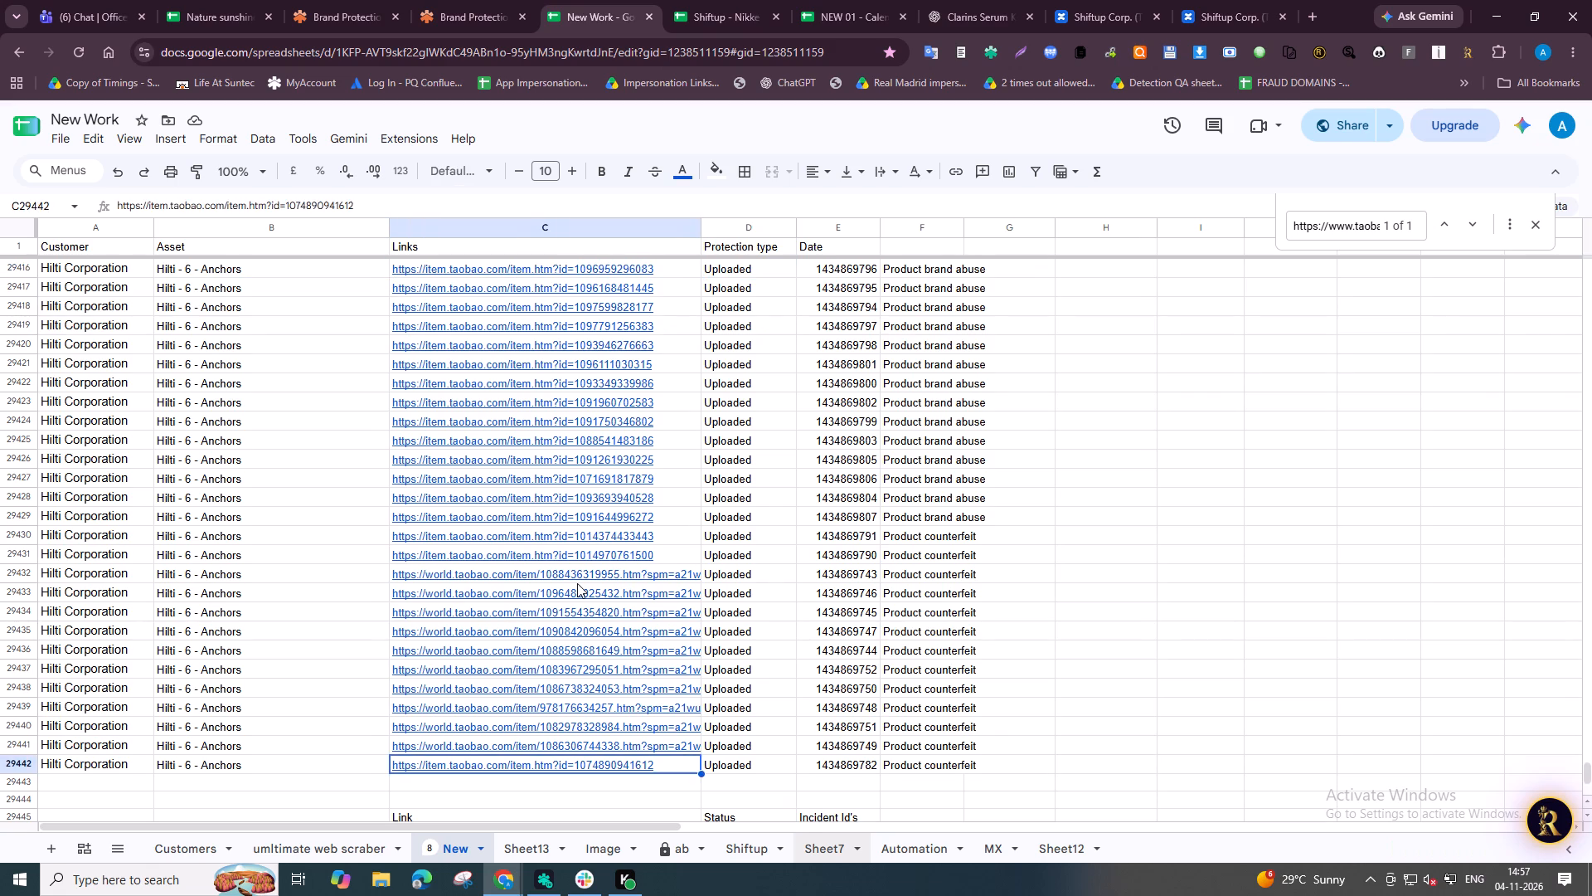
{"action": "key", "text": "ctrl+Down"}
{"action": "key", "text": "Up"}
{"action": "key", "text": "ctrl+v"}
{"action": "key", "text": "ctrl+Down"}
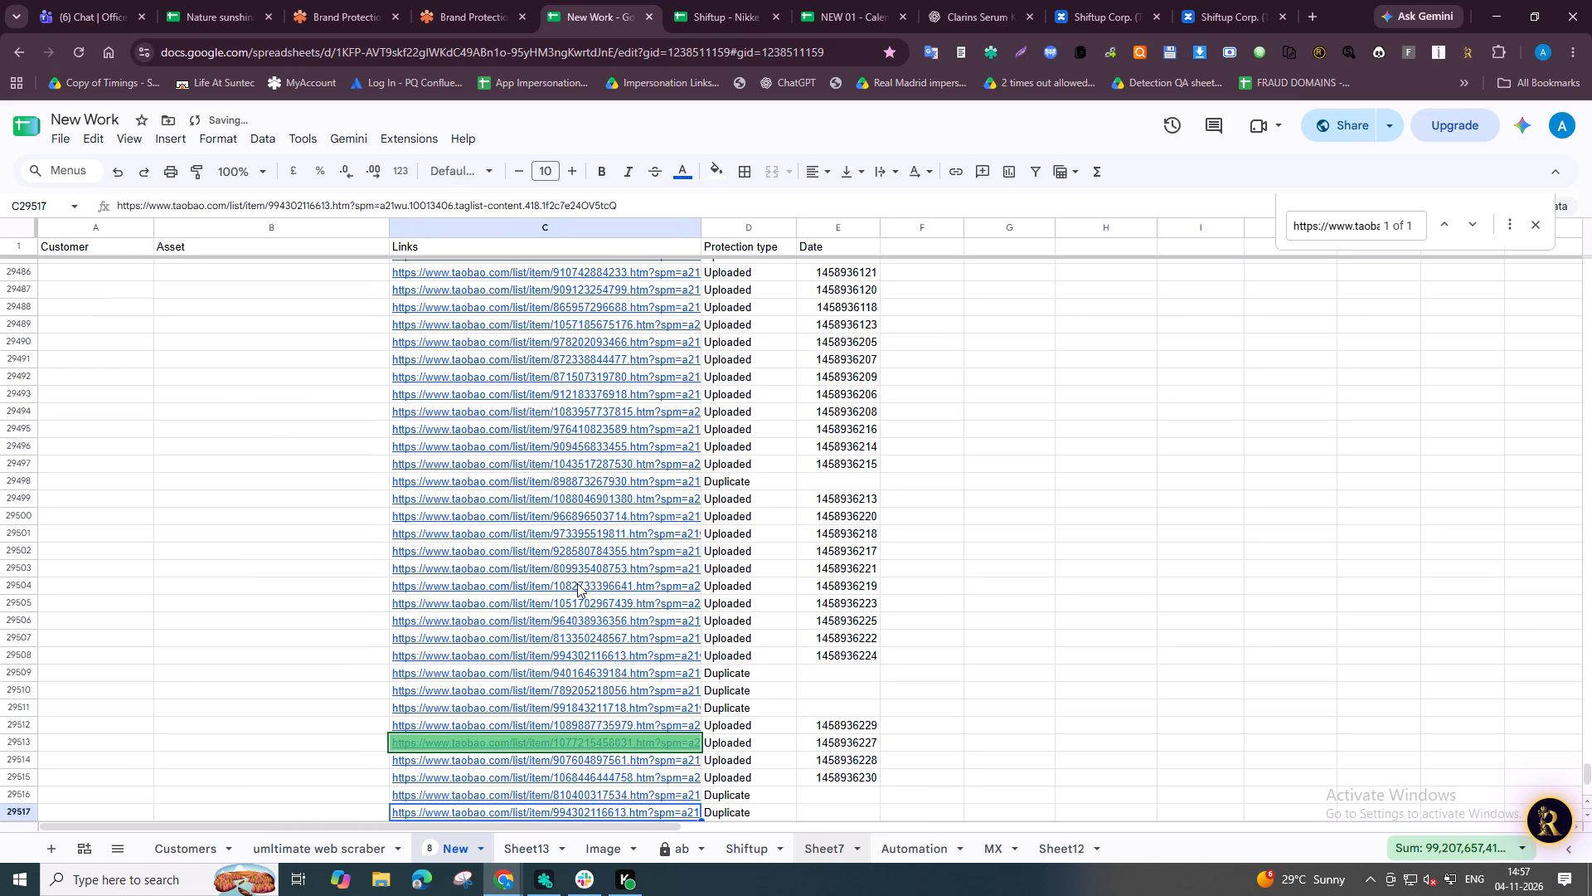
Copy the asset name NIKKE Alice from the Red Points incident form into B29444 and fill it down to B29517.
{"action": "left_click", "coordinate": [371, 0]}
{"action": "scroll", "coordinate": [500, 323], "scroll_direction": "up", "scroll_amount": 16}
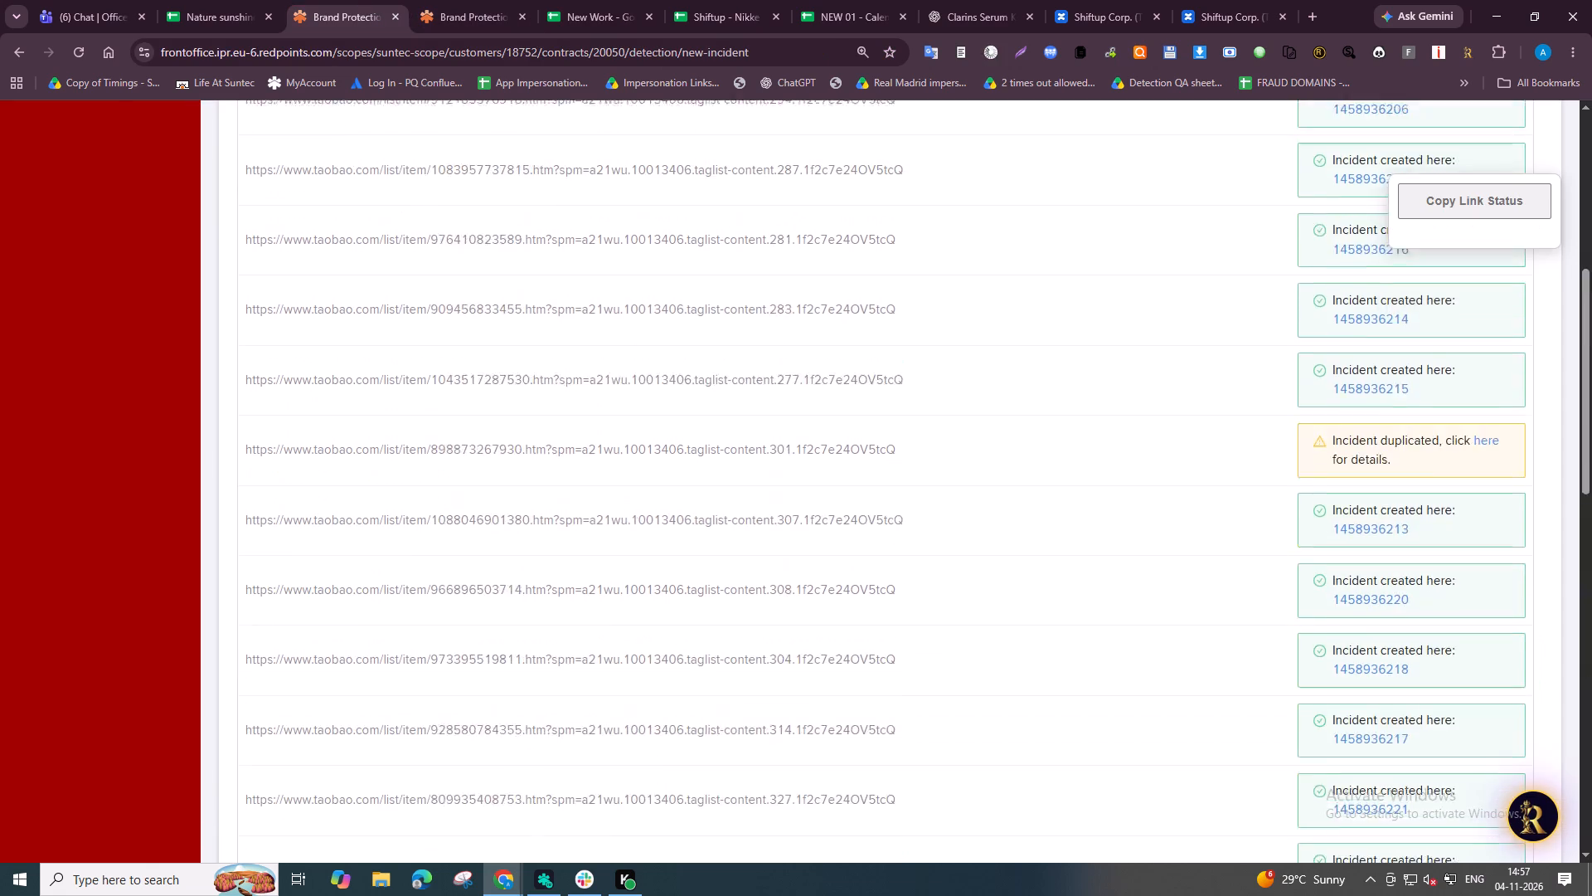
{"action": "scroll", "coordinate": [347, 127], "scroll_direction": "up", "scroll_amount": 9}
{"action": "left_click", "coordinate": [348, 268], "text": "alt"}
{"action": "left_click", "coordinate": [632, 0]}
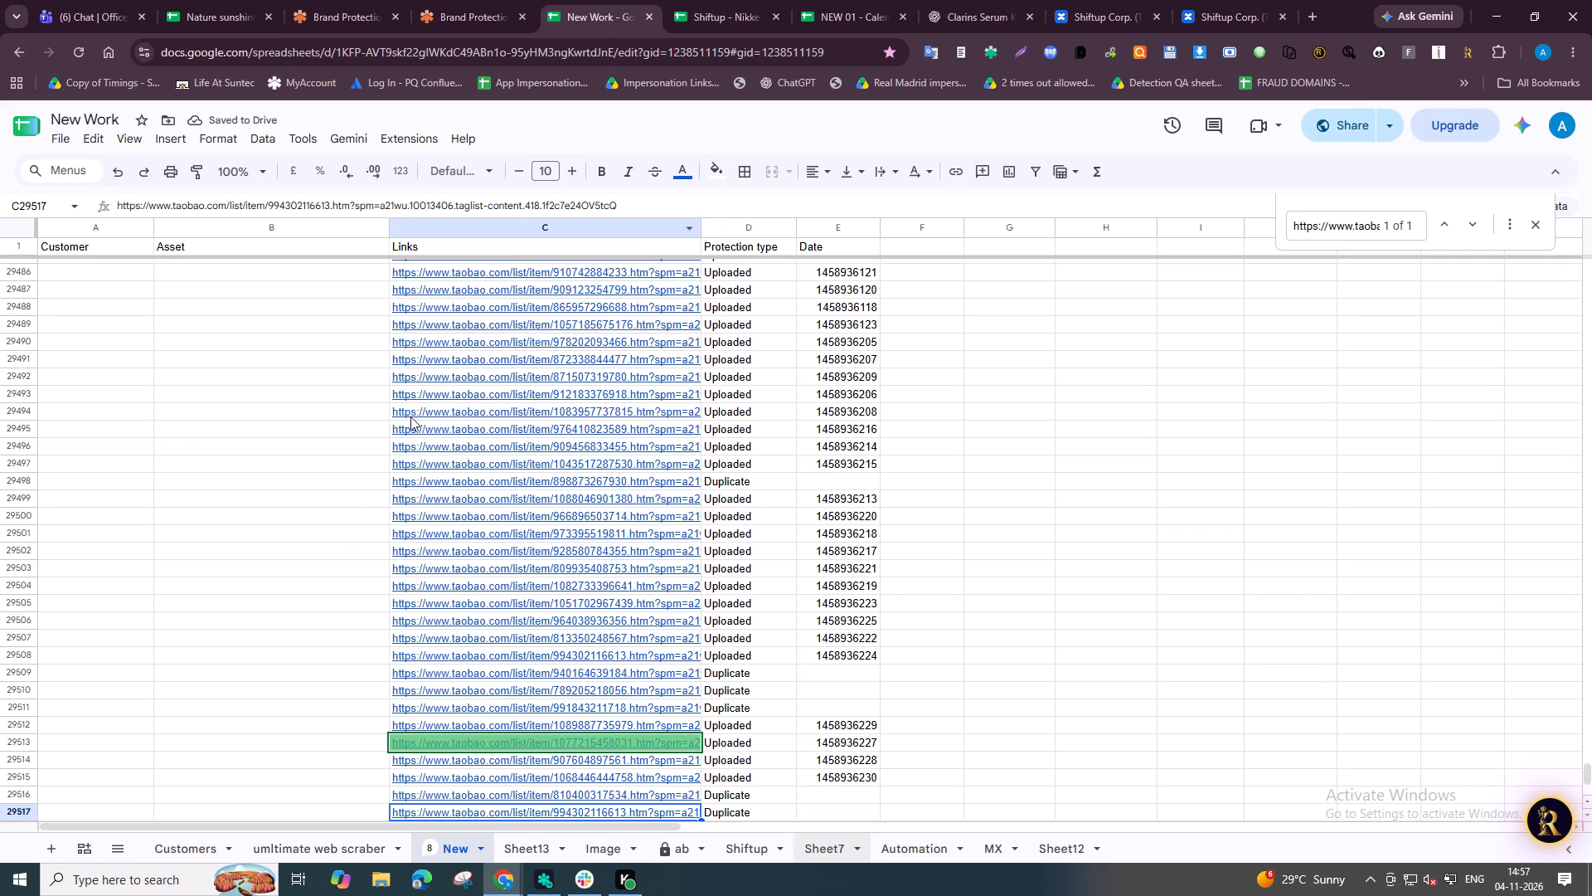
{"action": "left_click", "coordinate": [341, 500]}
{"action": "key", "text": "Right"}
{"action": "key", "text": "ctrl+Up"}
{"action": "key", "text": "Left"}
{"action": "key", "text": "ctrl+v"}
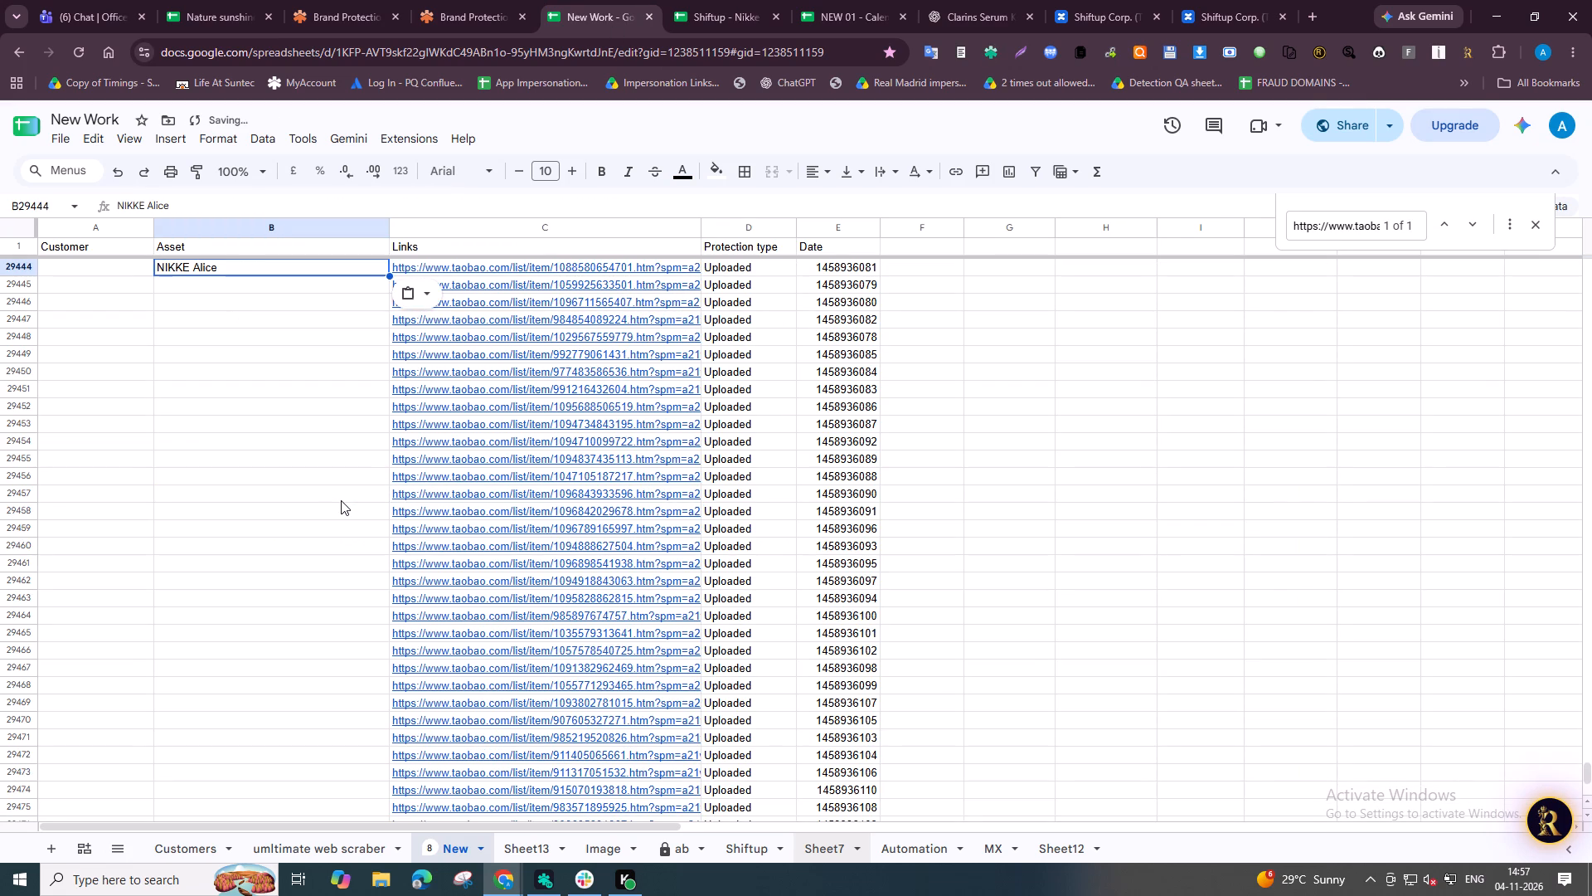
{"action": "key", "text": "Right"}
{"action": "key", "text": "ctrl+Down"}
{"action": "key", "text": "Left"}
{"action": "key", "text": "ctrl+shift+Up"}
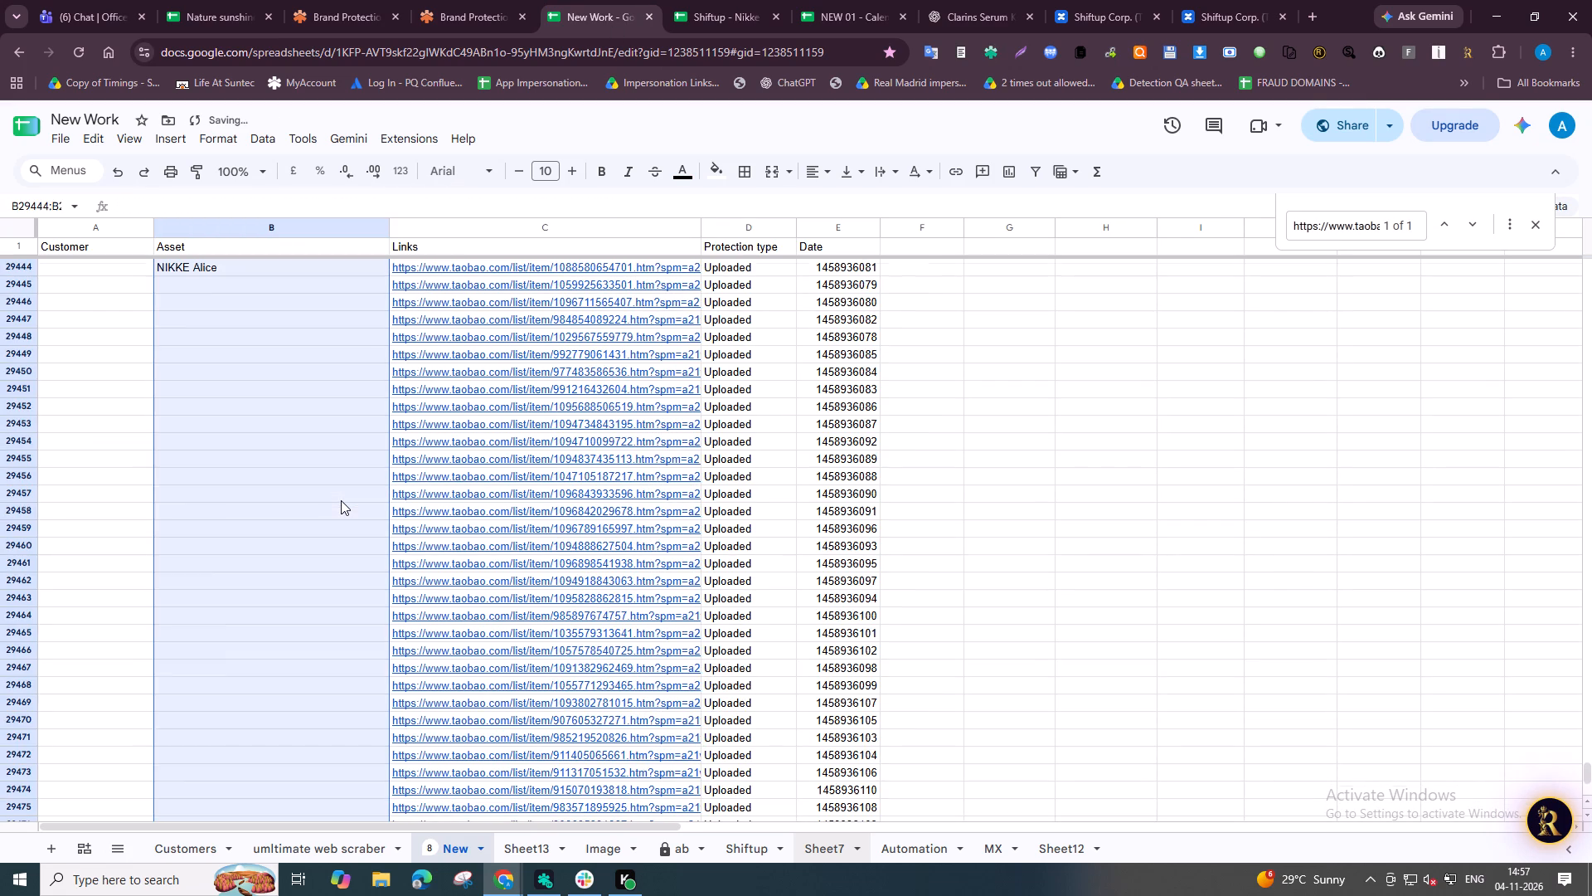
{"action": "key", "text": "ctrl+d"}
Copy the customer name Shiftup Corp from the Red Points incident form into A29444 and fill it down to A29517.
{"action": "left_click", "coordinate": [329, 0]}
{"action": "scroll", "coordinate": [657, 269], "scroll_direction": "up", "scroll_amount": 6}
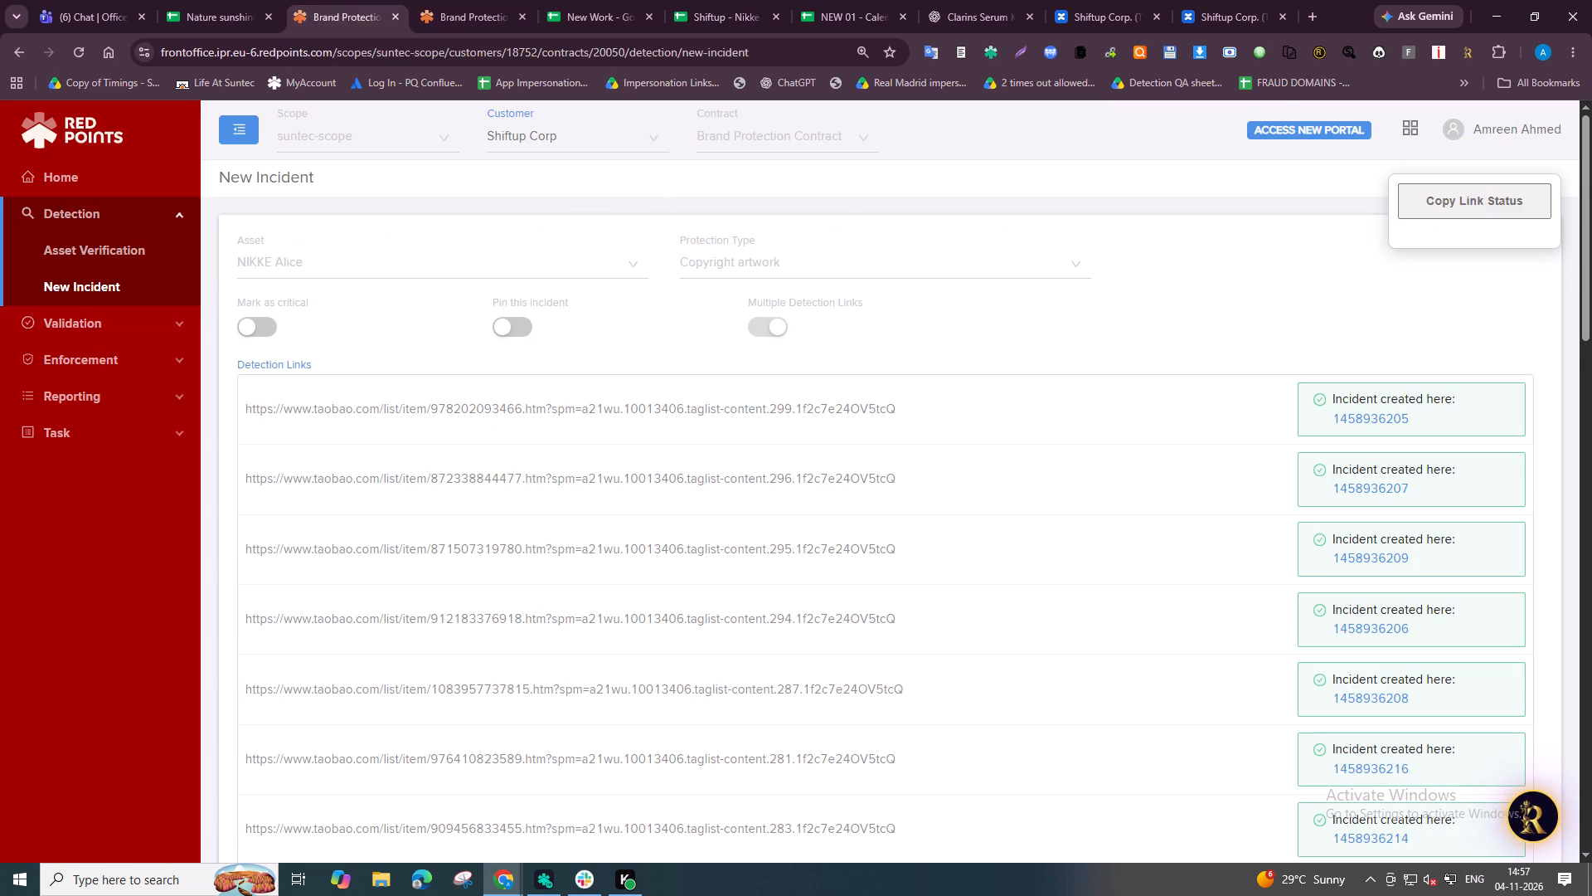
{"action": "left_click", "coordinate": [599, 145], "text": "alt"}
{"action": "left_click", "coordinate": [601, 0]}
{"action": "left_click", "coordinate": [261, 440]}
{"action": "key", "text": "ctrl+Up"}
{"action": "key", "text": "Left"}
{"action": "key", "text": "ctrl+v"}
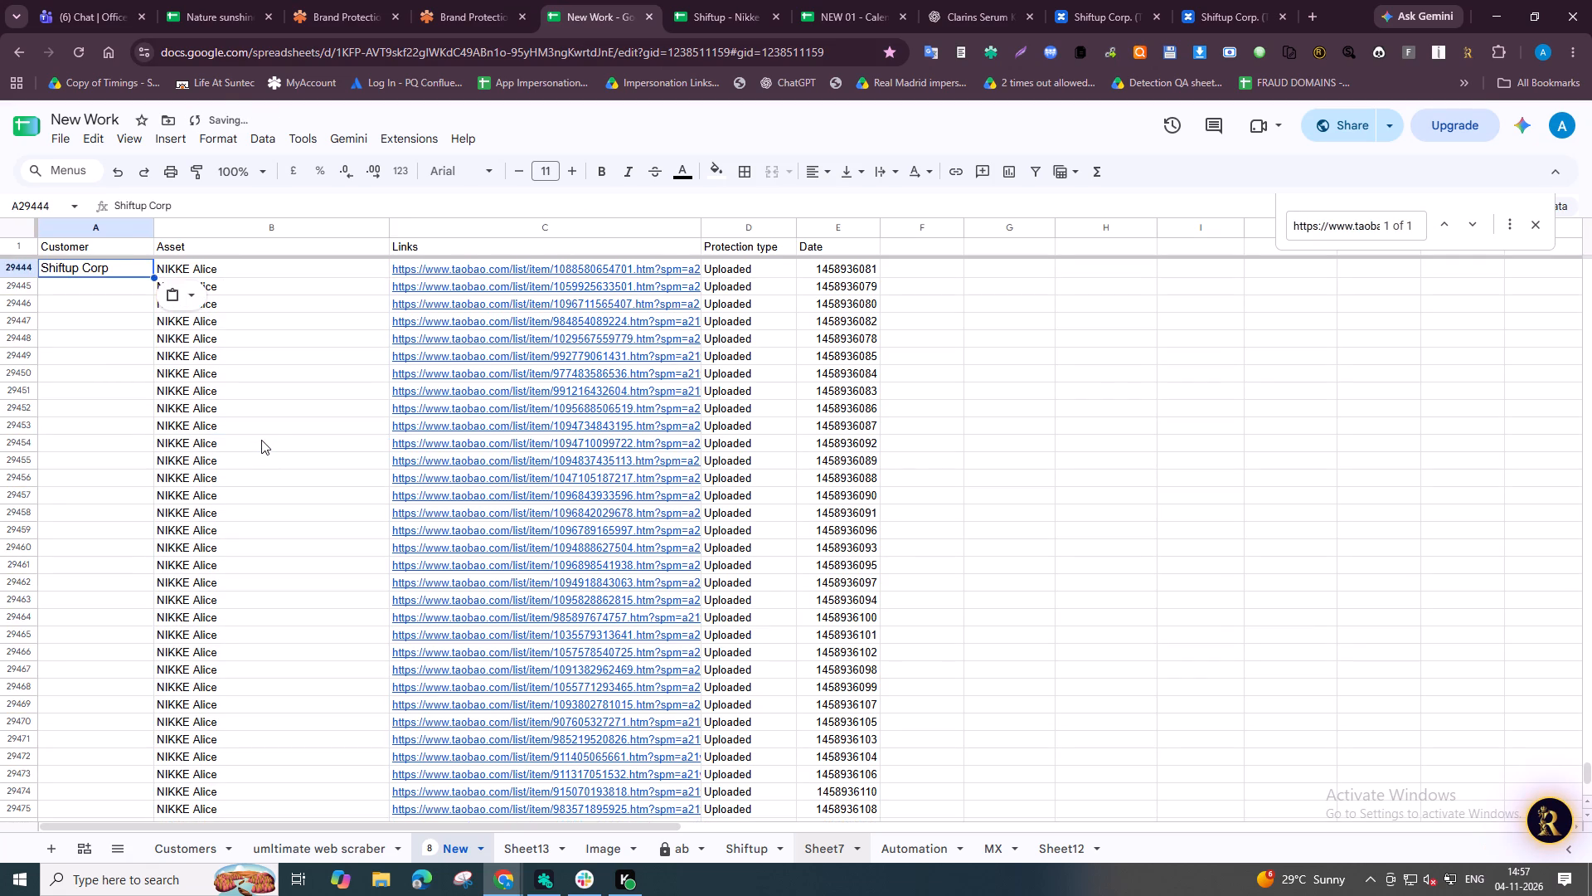
{"action": "key", "text": "Right"}
{"action": "key", "text": "ctrl+Down"}
{"action": "key", "text": "Left"}
{"action": "key", "text": "ctrl+shift+Up"}
{"action": "key", "text": "ctrl+d"}
Examine the customer time table beside the Caterpillar T-Shirts rows in New Work.
{"action": "scroll", "coordinate": [358, 437], "scroll_direction": "down", "scroll_amount": 5}
{"action": "left_click", "coordinate": [1103, 603]}
{"action": "key", "text": "ctrl+Up"}
{"action": "scroll", "coordinate": [1324, 562], "scroll_direction": "up", "scroll_amount": 3}
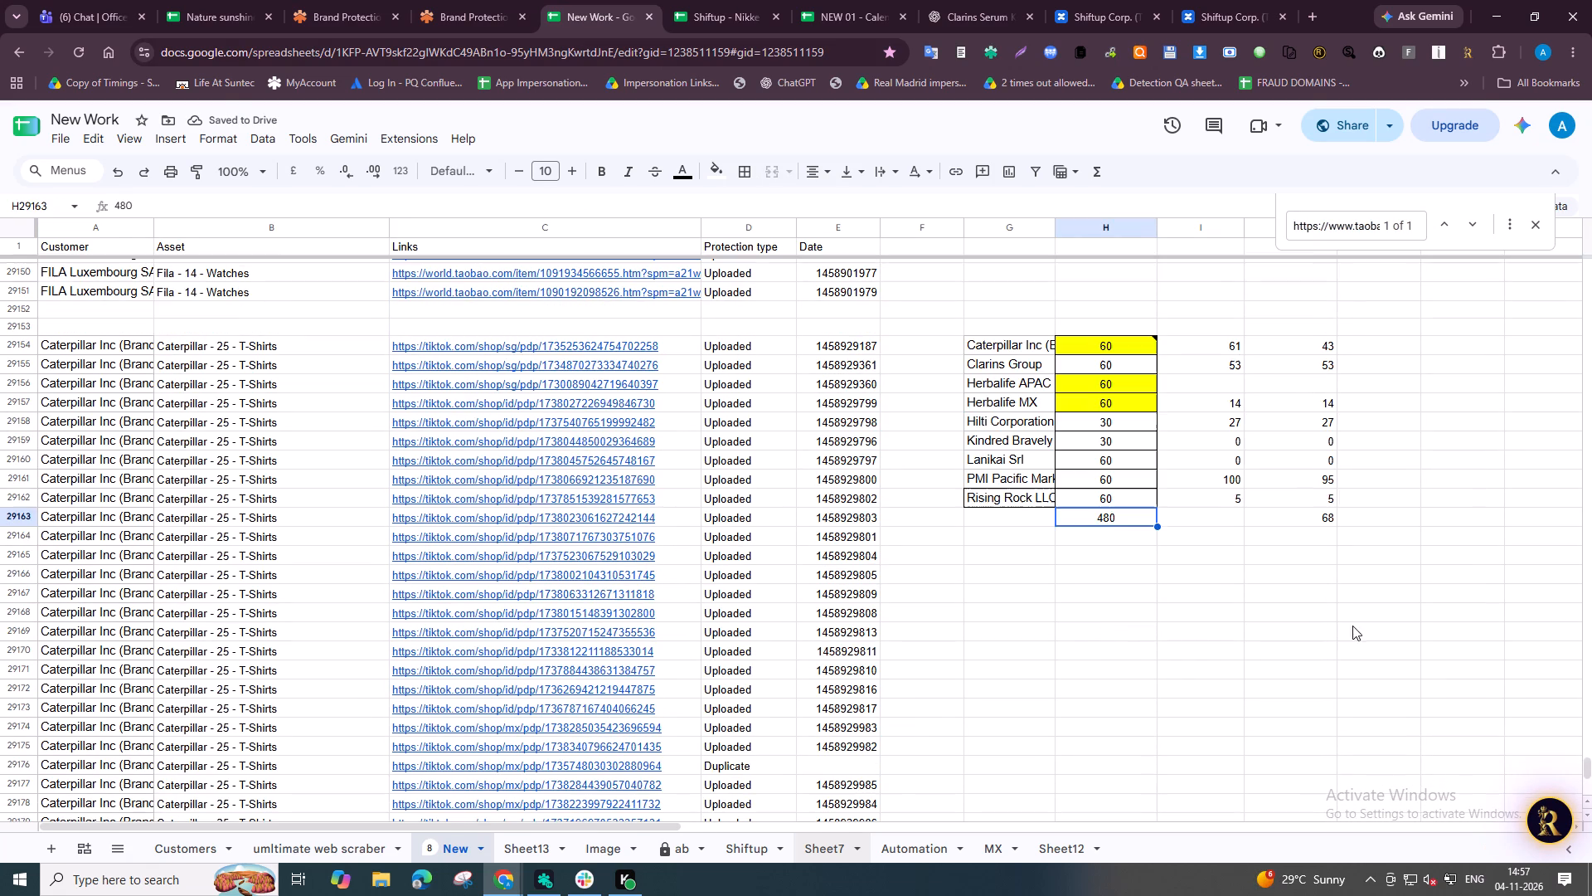
{"action": "left_click", "coordinate": [1418, 575]}
{"action": "left_click", "coordinate": [1031, 392]}
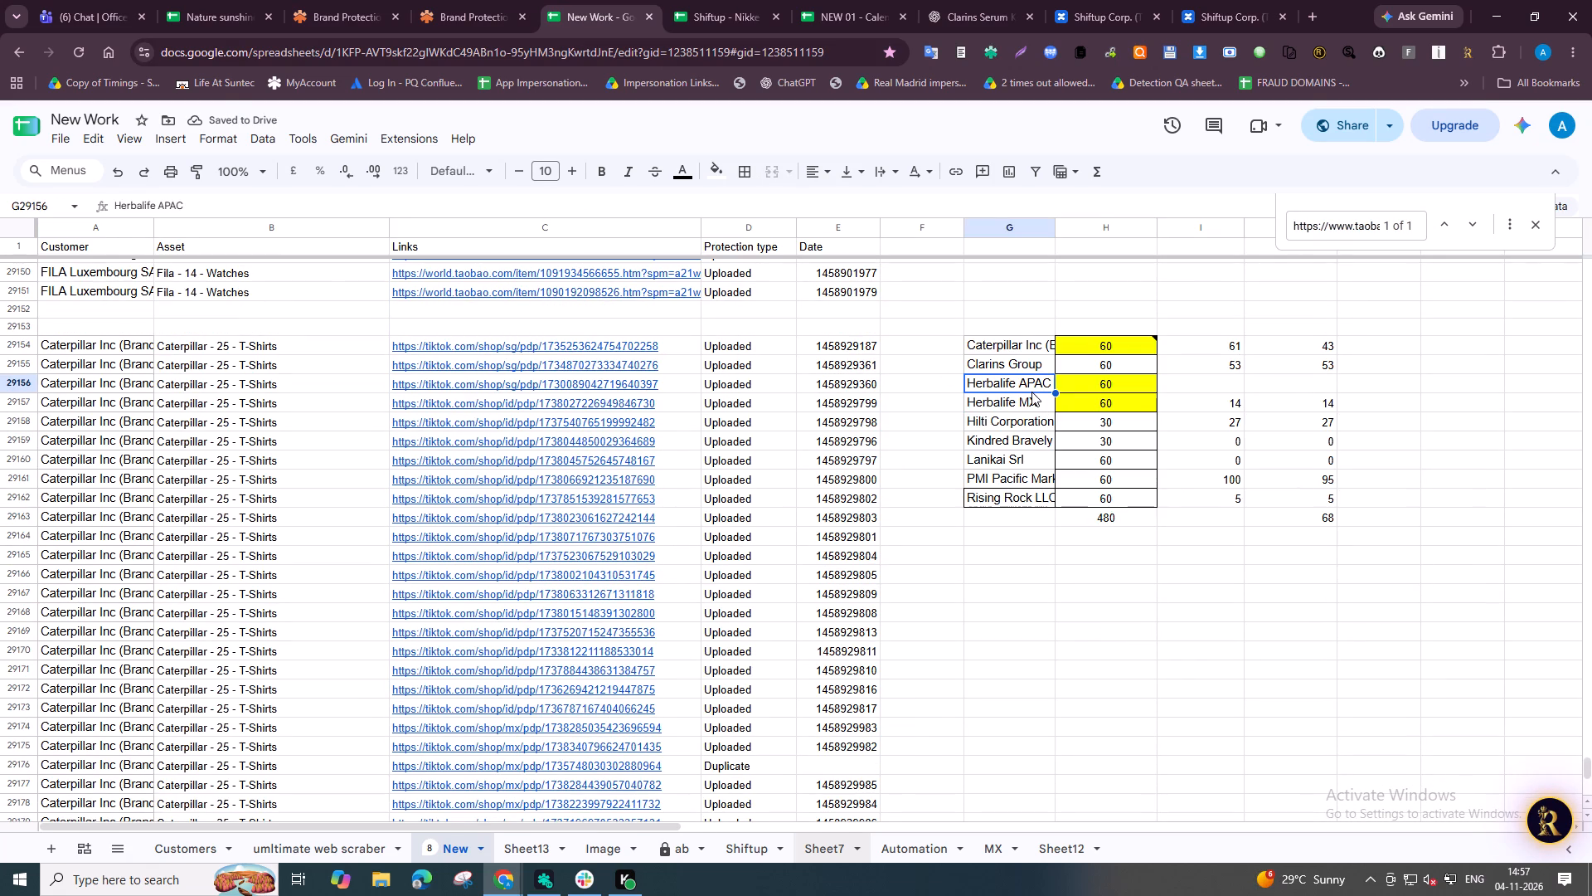
{"action": "left_click", "coordinate": [1069, 640]}
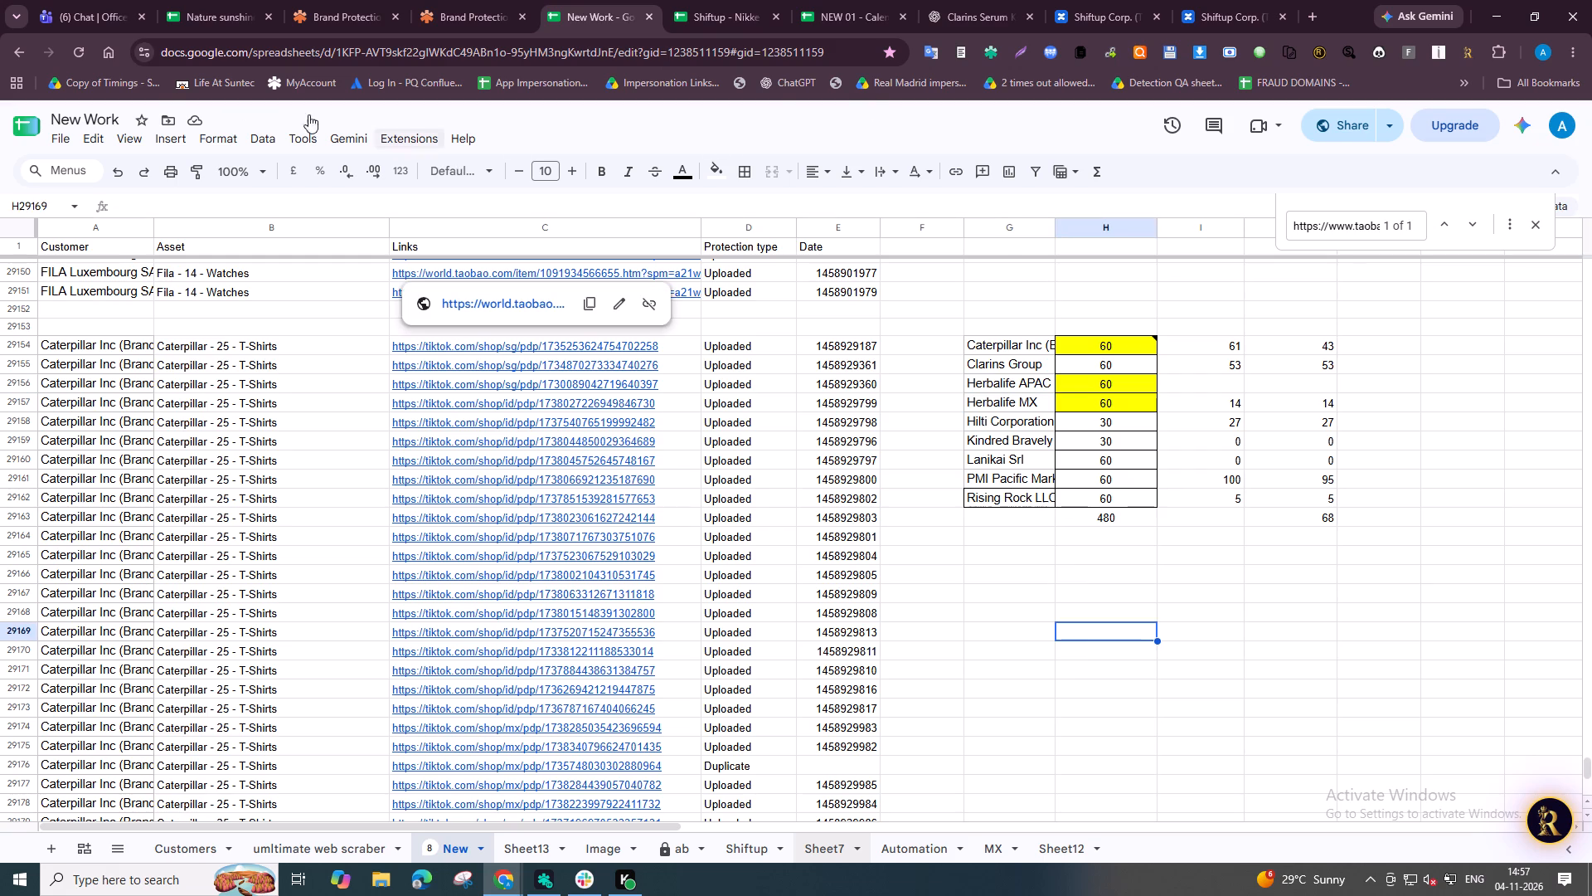
Review the NS-4 customers in the NEW 01 calendar spreadsheet and copy the customer name J Lindeberg AB.
{"action": "left_click", "coordinate": [851, 8]}
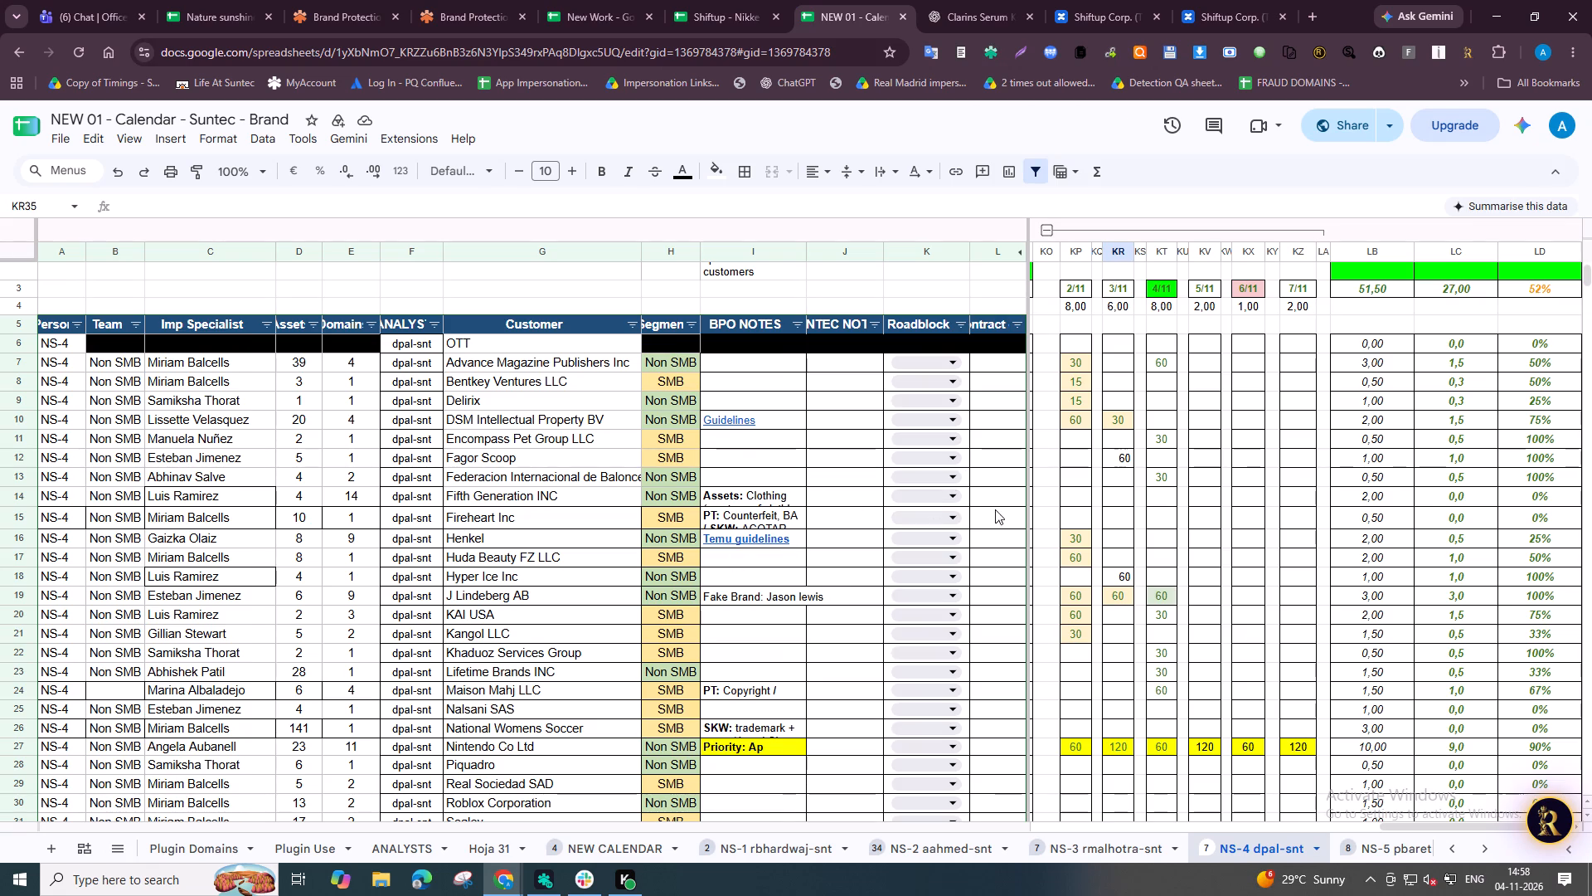
{"action": "left_click", "coordinate": [557, 468]}
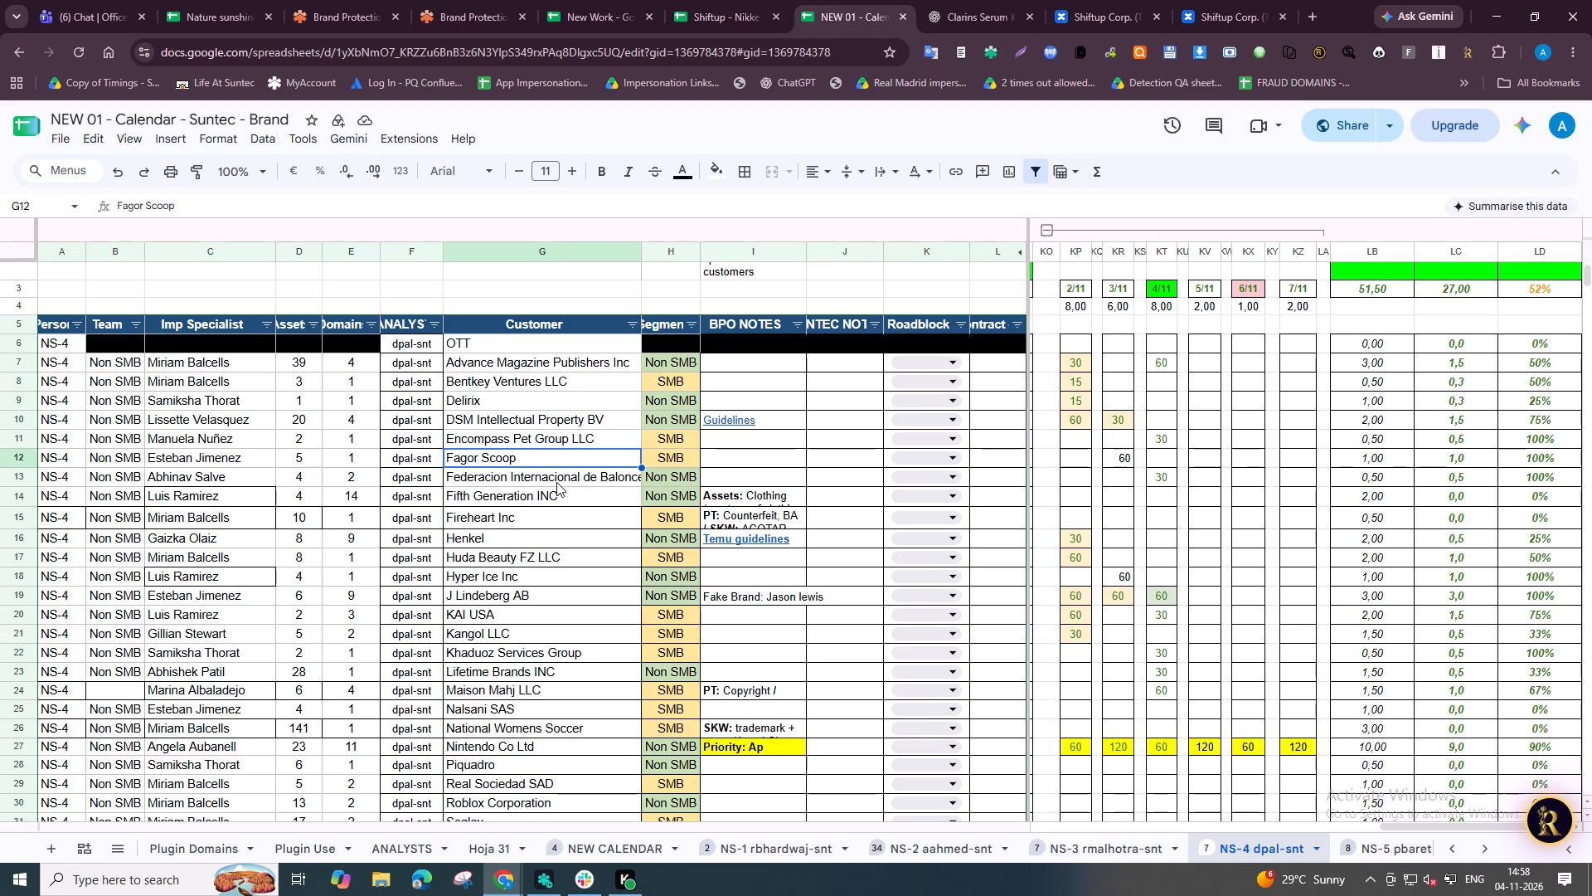
{"action": "scroll", "coordinate": [678, 420], "scroll_direction": "down", "scroll_amount": 3}
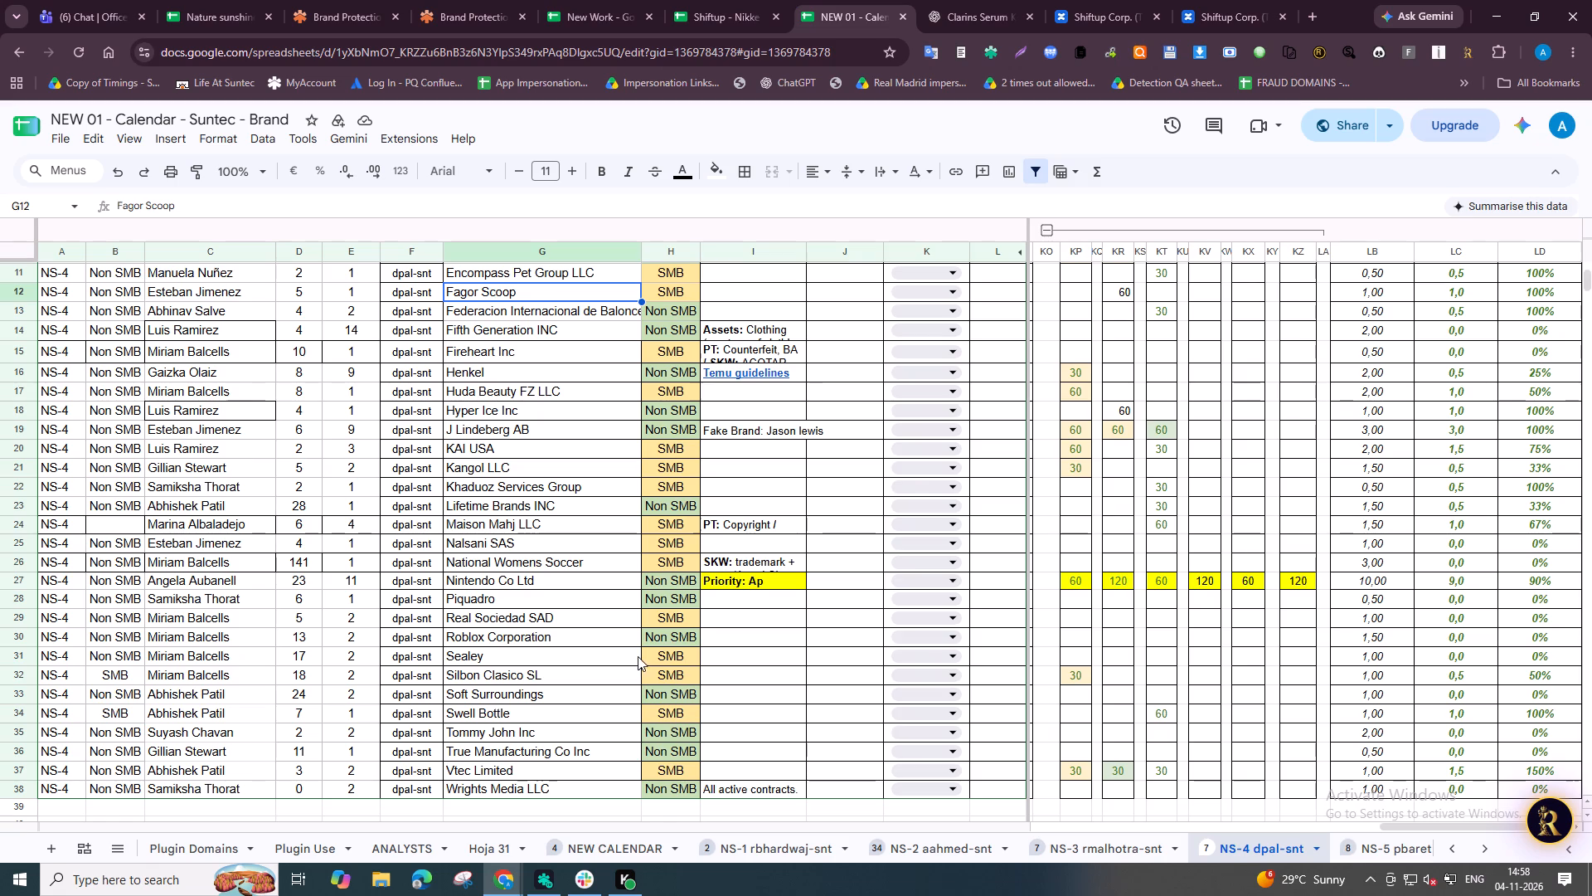
{"action": "scroll", "coordinate": [572, 610], "scroll_direction": "up", "scroll_amount": 5}
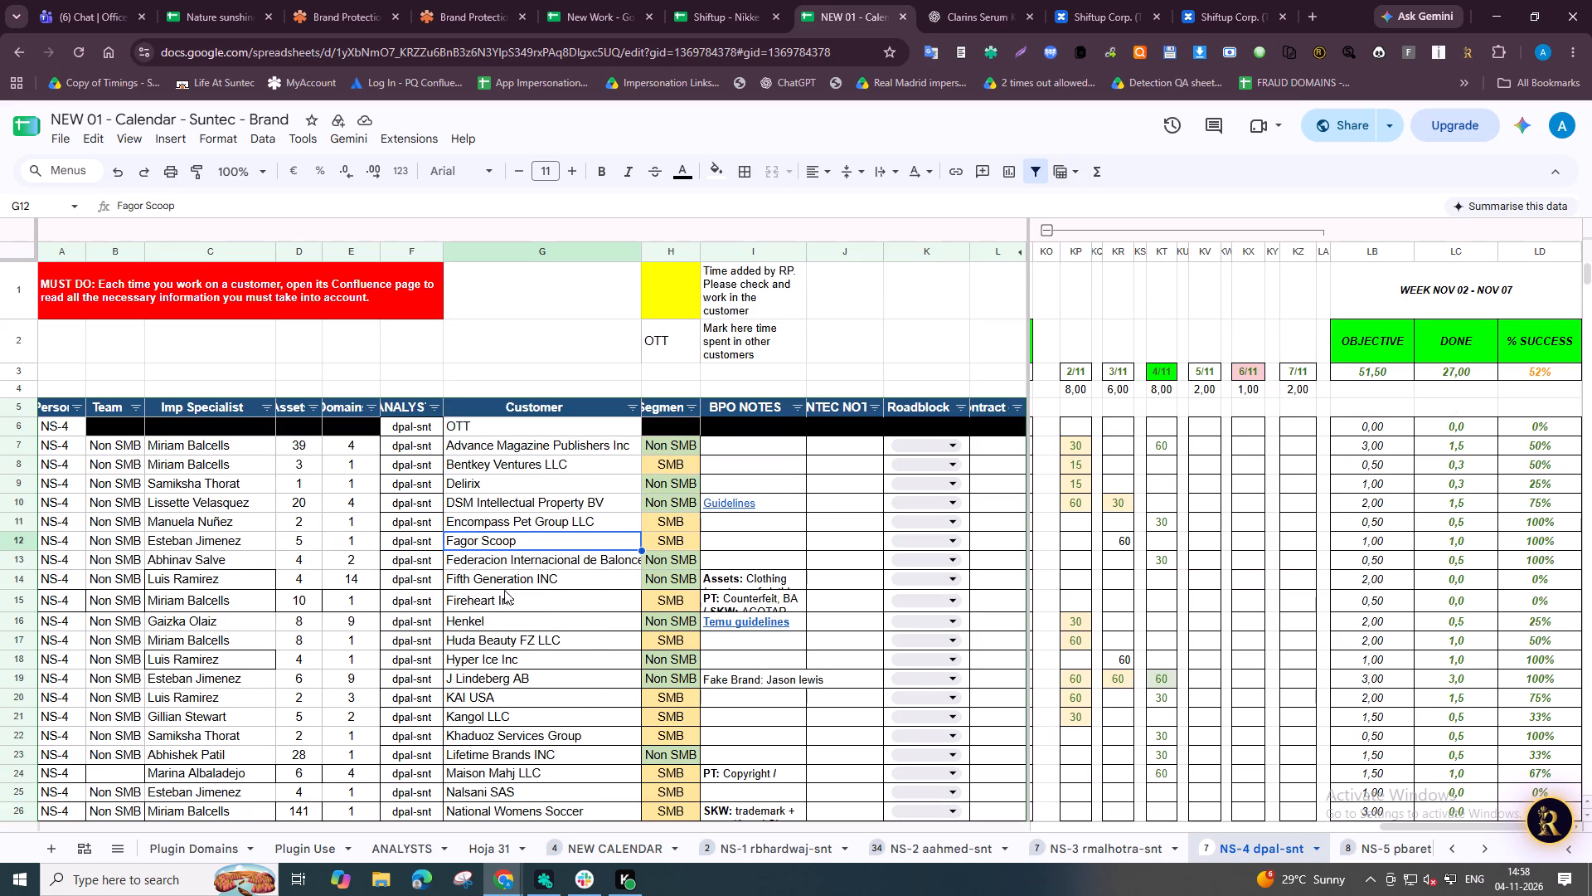
{"action": "left_click", "coordinate": [502, 675]}
{"action": "key", "text": "ctrl+c"}
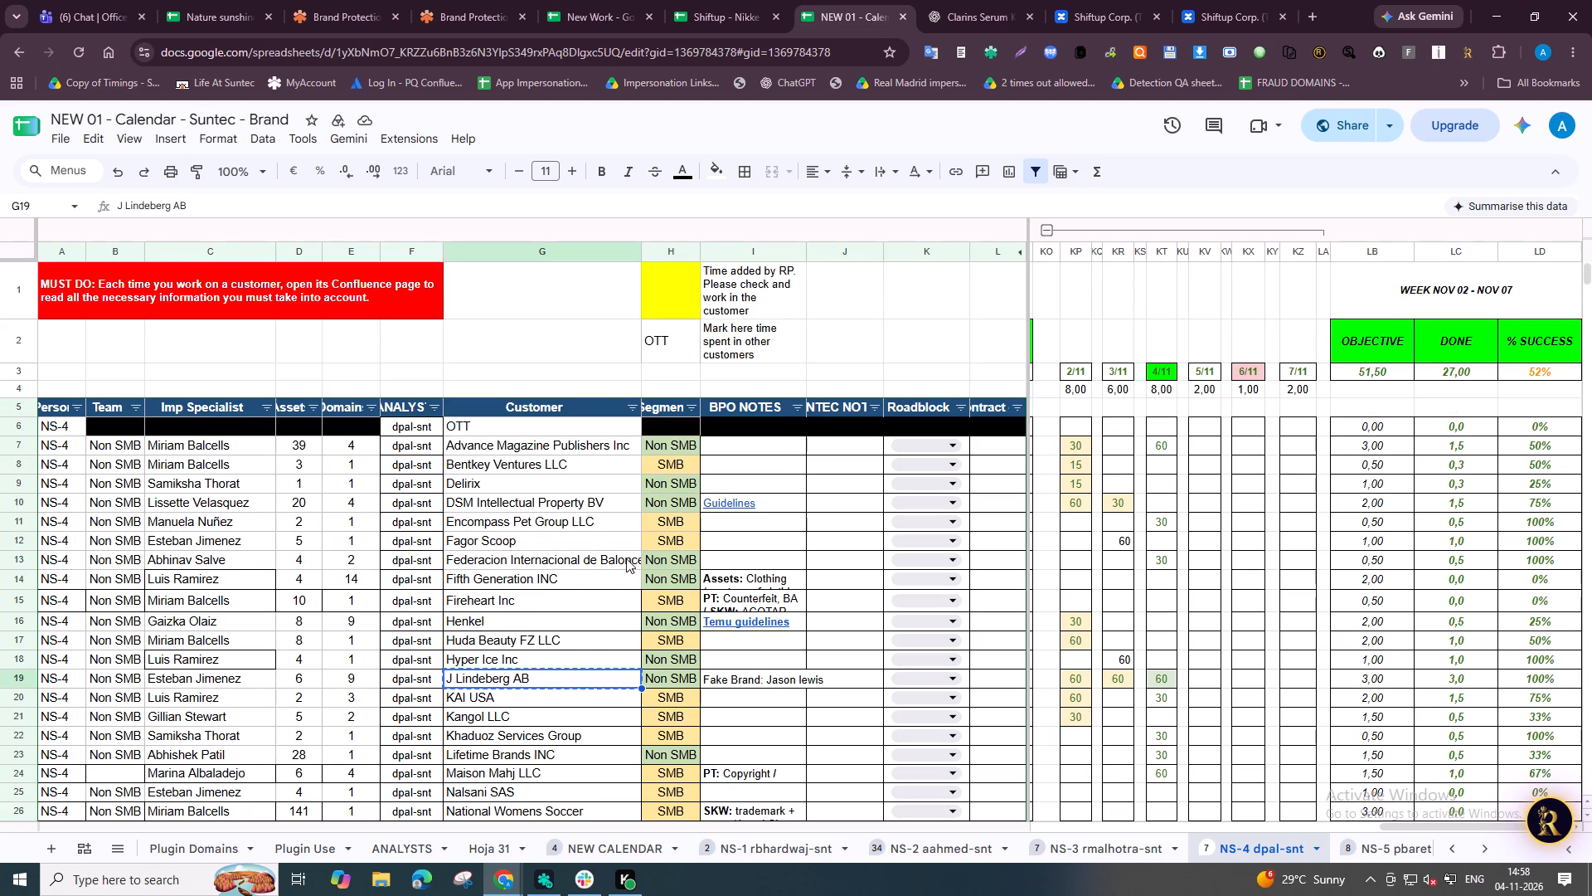
{"action": "key", "text": "ctrl+c"}
Switch to the incognito Tuinet Brand page, filter it by customer J Lindeberg AB, and examine the listed sites.
{"action": "key", "text": "alt+Tab"}
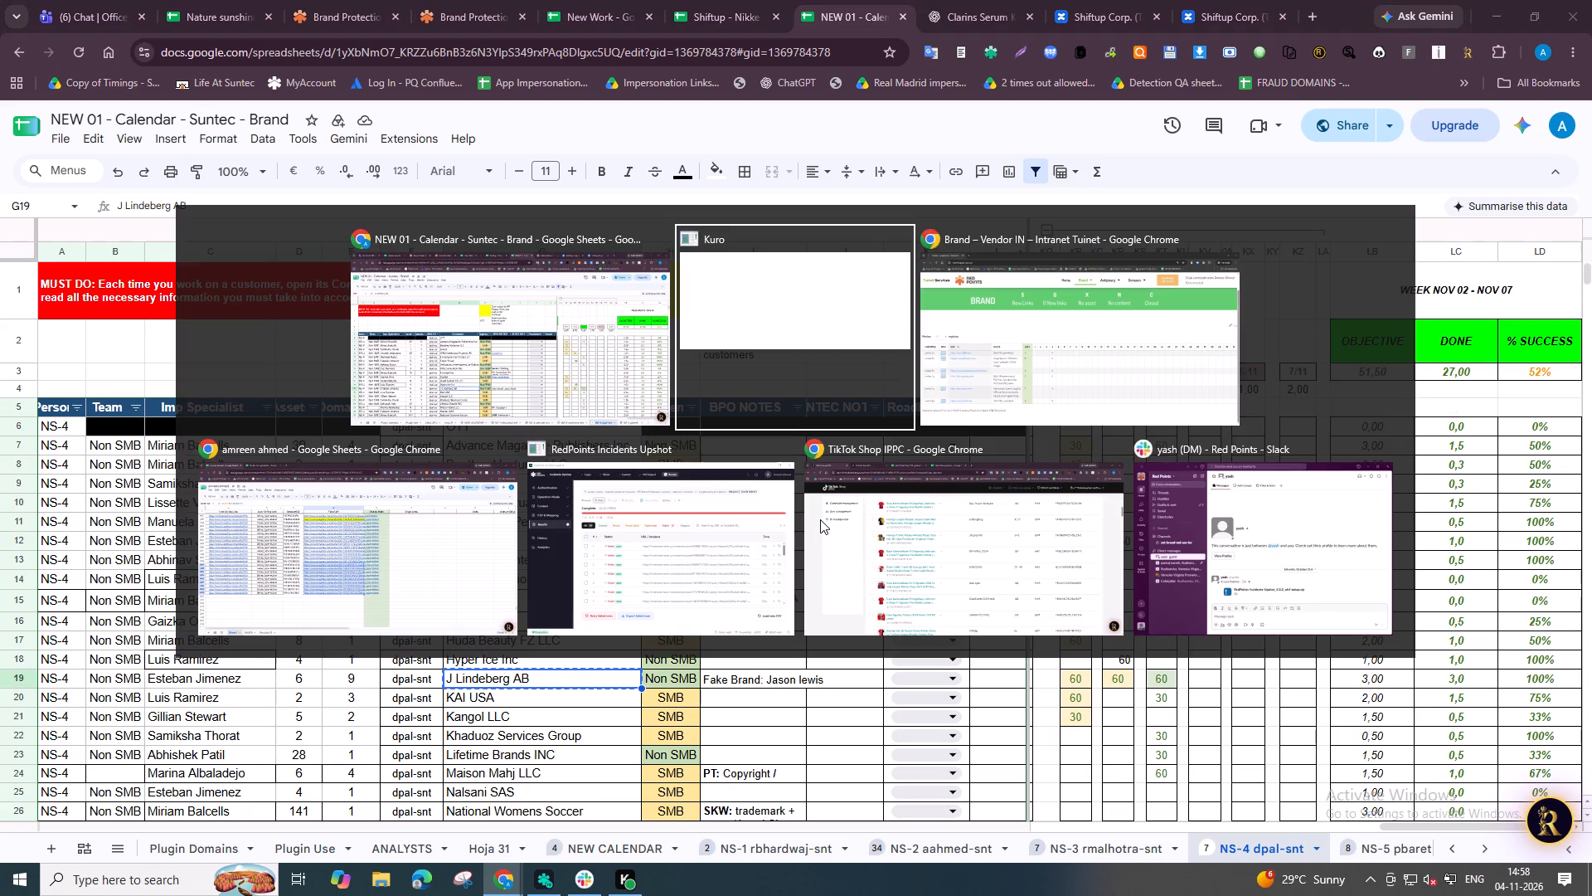
{"action": "key", "text": "alt+Tab"}
{"action": "scroll", "coordinate": [669, 321], "scroll_direction": "up", "scroll_amount": 5}
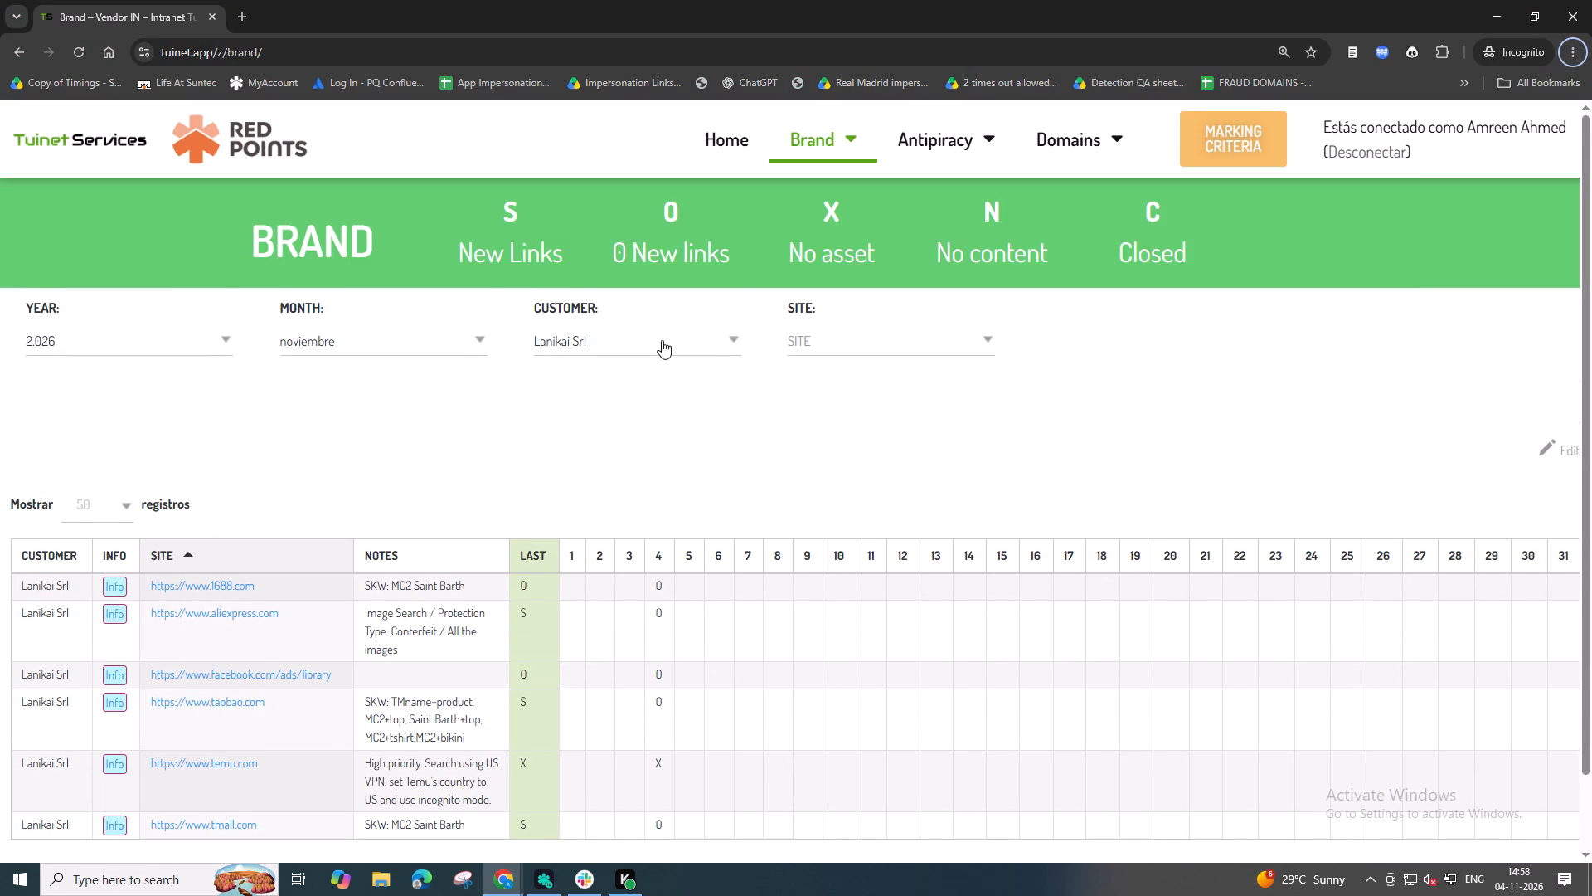
{"action": "left_click", "coordinate": [662, 340]}
{"action": "key", "text": "ctrl+v"}
{"action": "left_click", "coordinate": [662, 402]}
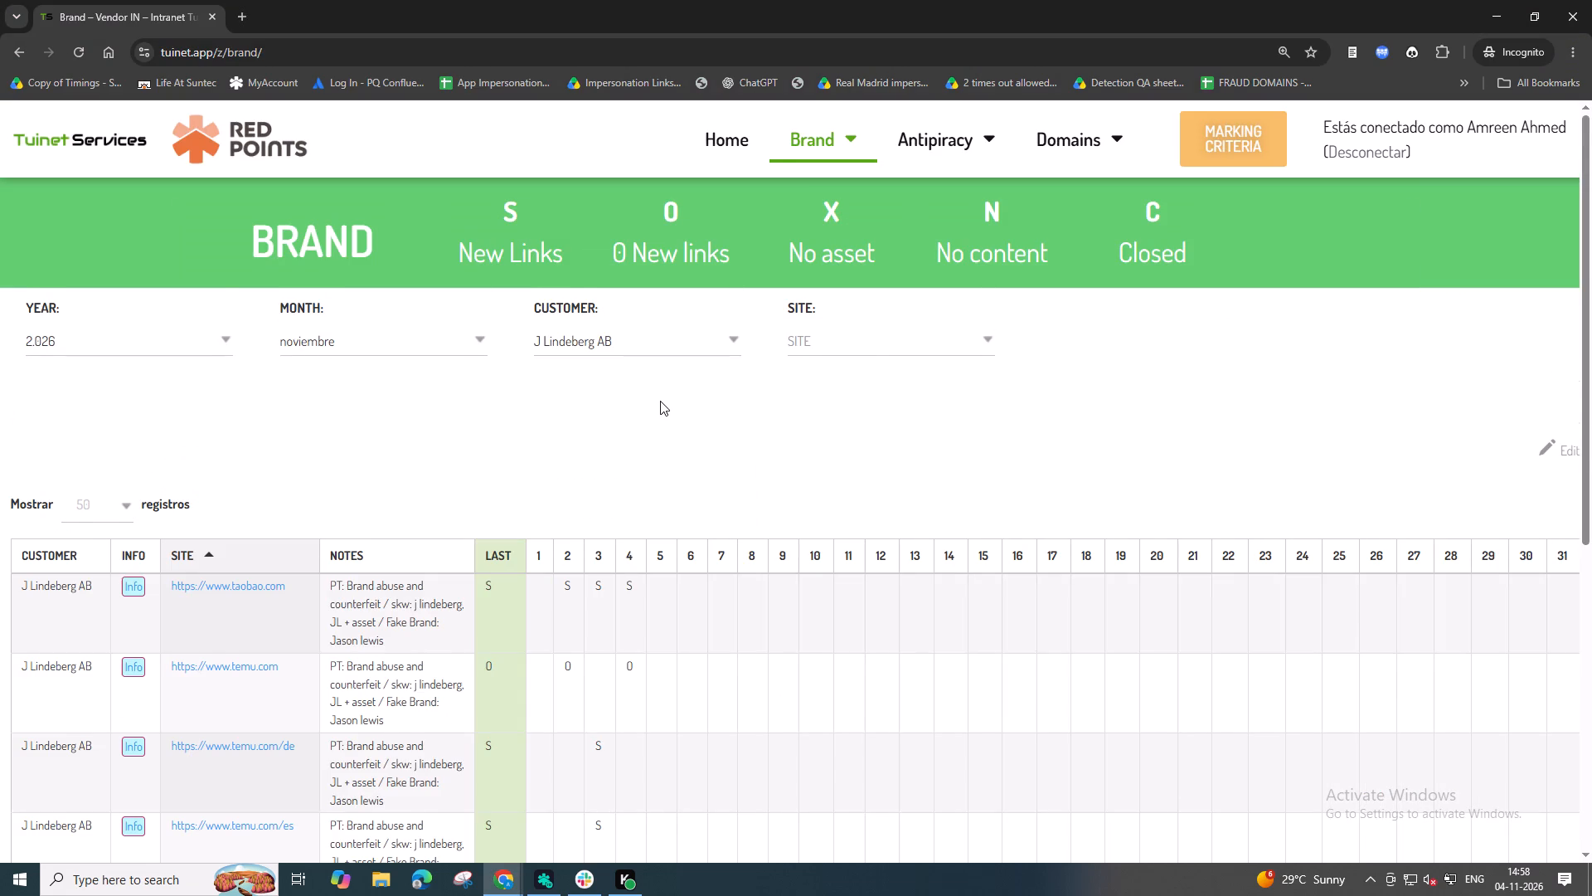
{"action": "scroll", "coordinate": [660, 401], "scroll_direction": "down", "scroll_amount": 5}
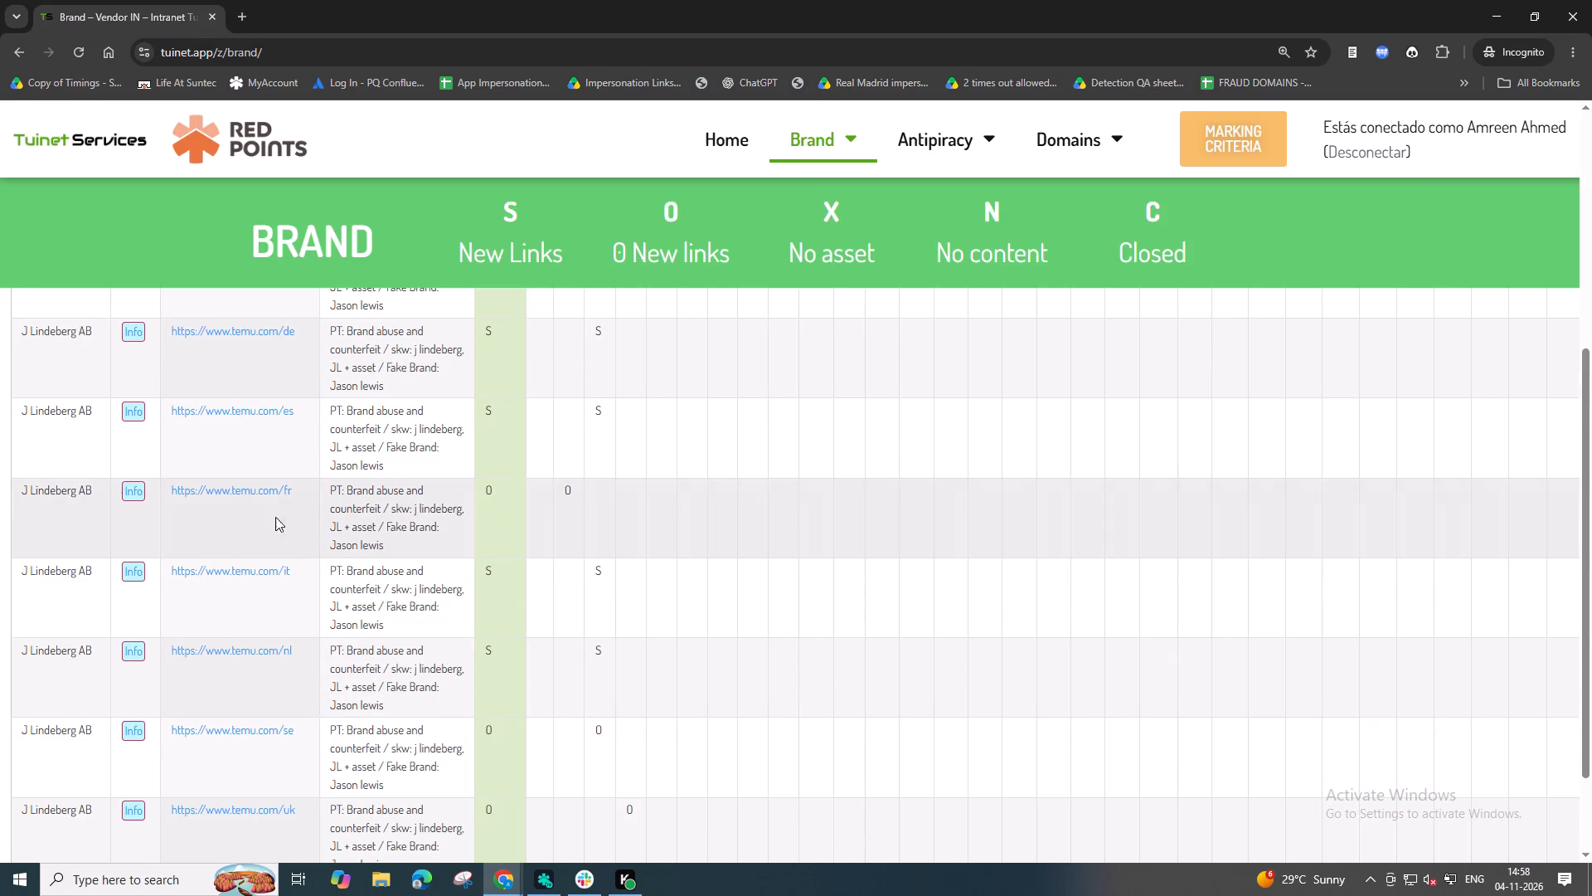
{"action": "scroll", "coordinate": [260, 359], "scroll_direction": "up", "scroll_amount": 3}
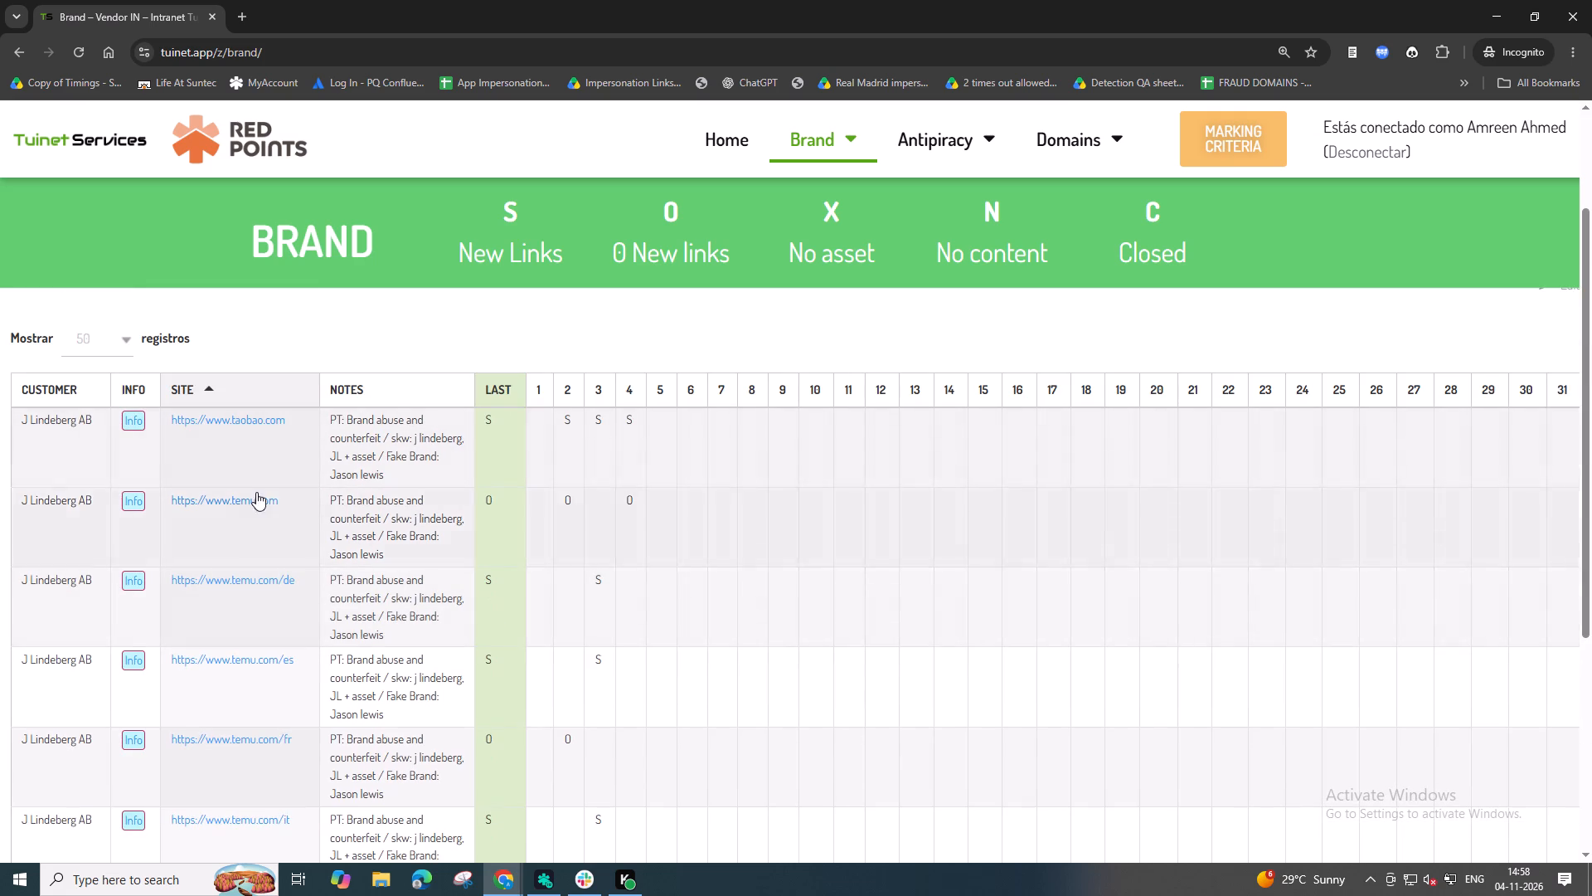
{"action": "scroll", "coordinate": [256, 503], "scroll_direction": "up", "scroll_amount": 1}
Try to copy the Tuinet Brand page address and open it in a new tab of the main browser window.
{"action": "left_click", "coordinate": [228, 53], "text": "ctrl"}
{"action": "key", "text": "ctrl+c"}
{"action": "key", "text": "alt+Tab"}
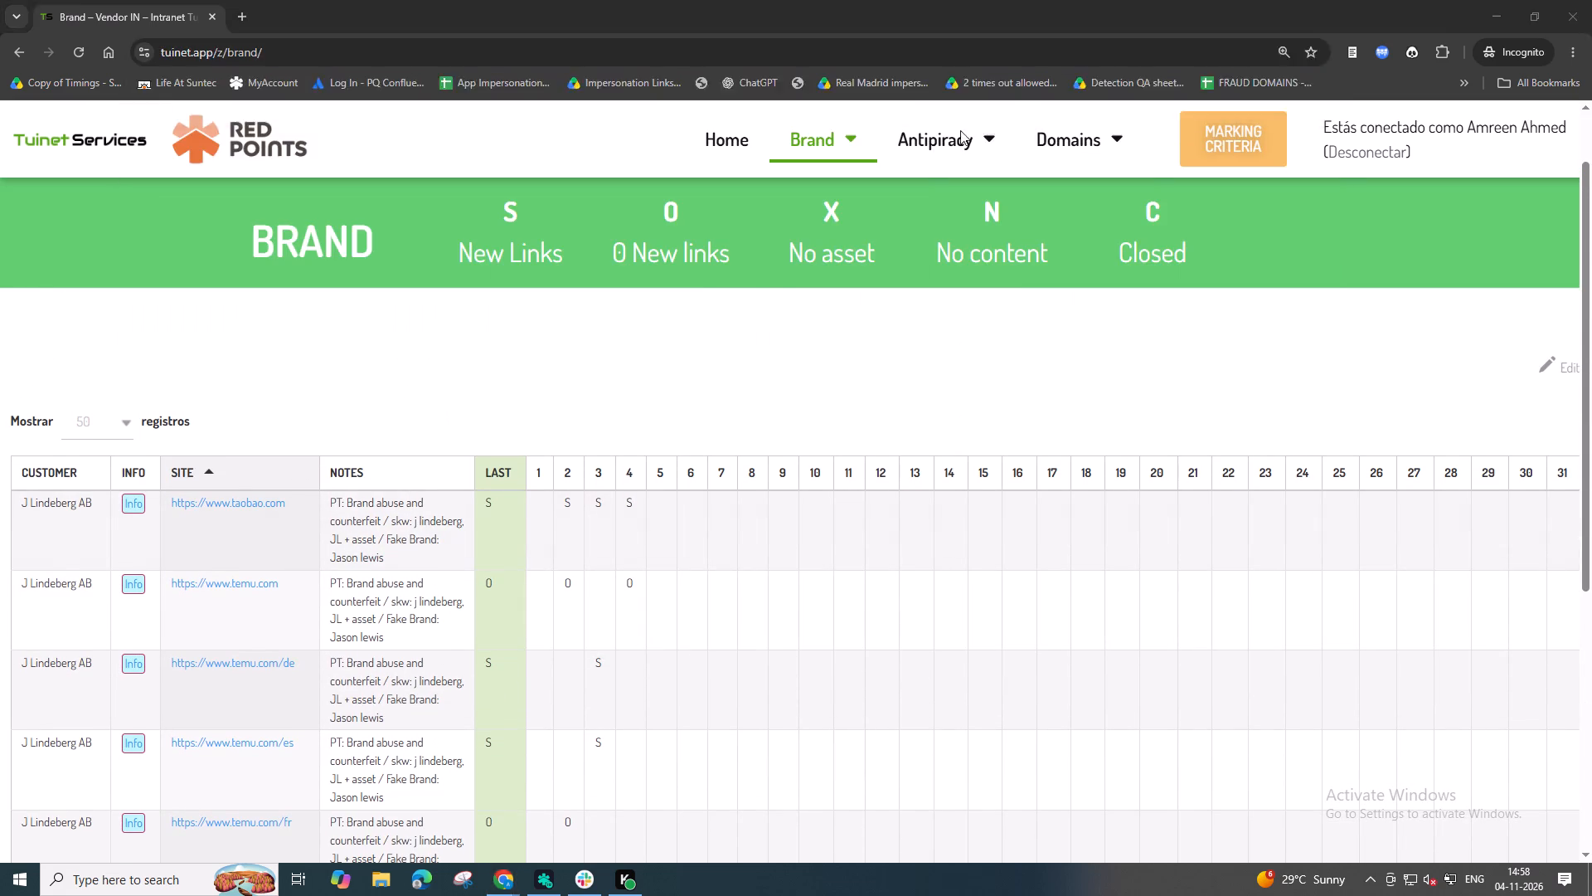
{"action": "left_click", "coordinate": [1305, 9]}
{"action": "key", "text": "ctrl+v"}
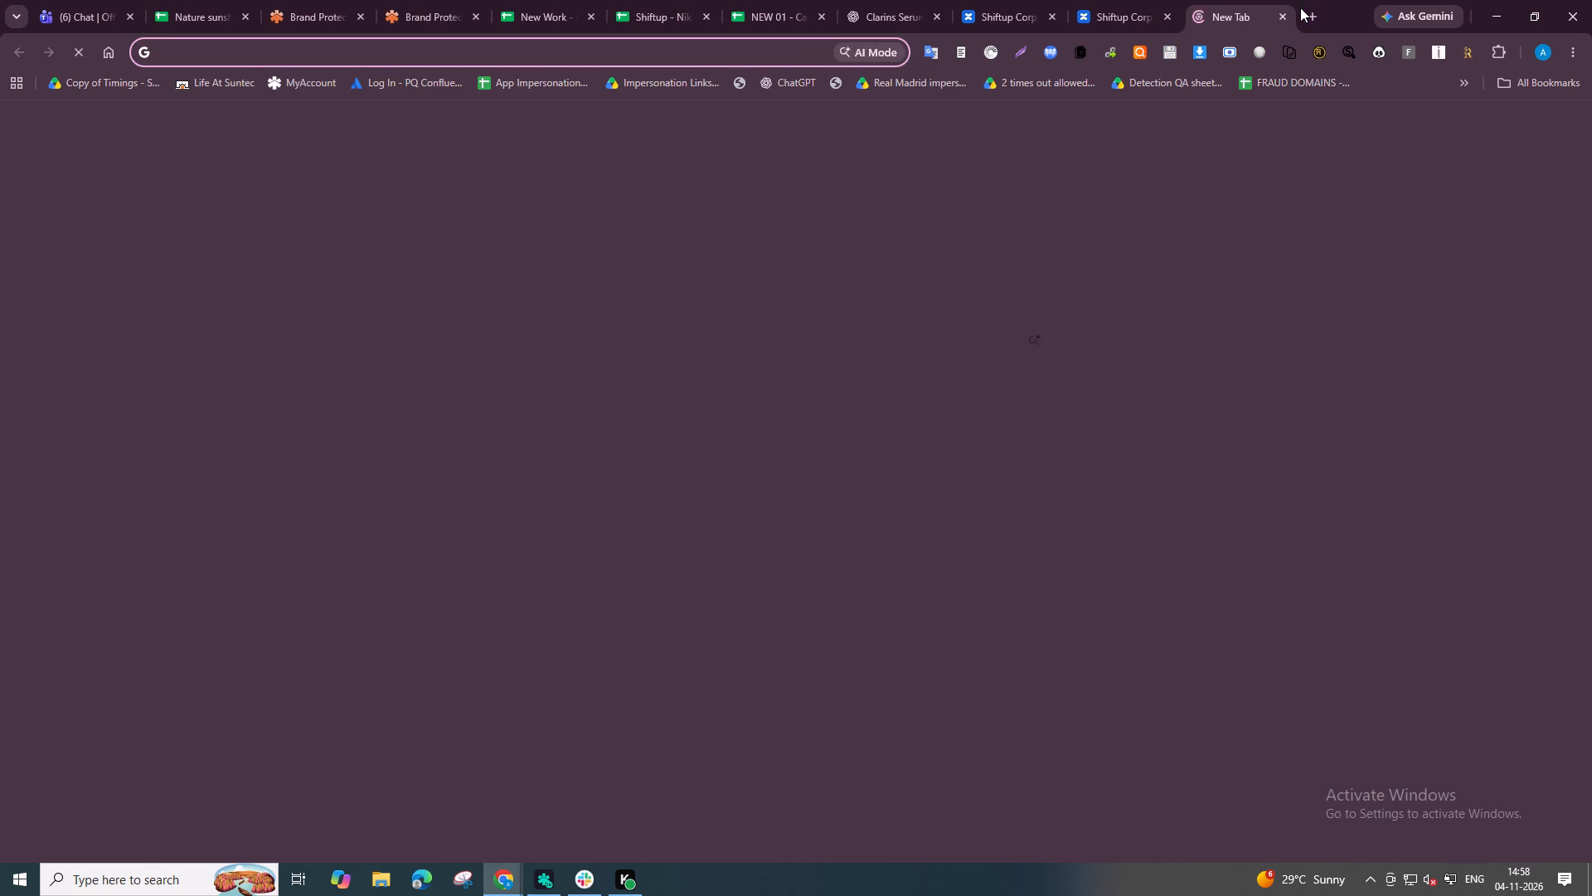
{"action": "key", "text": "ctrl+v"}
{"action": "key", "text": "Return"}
Close the two Shiftup Corp tabs in the main browser window.
{"action": "left_click", "coordinate": [1052, 10]}
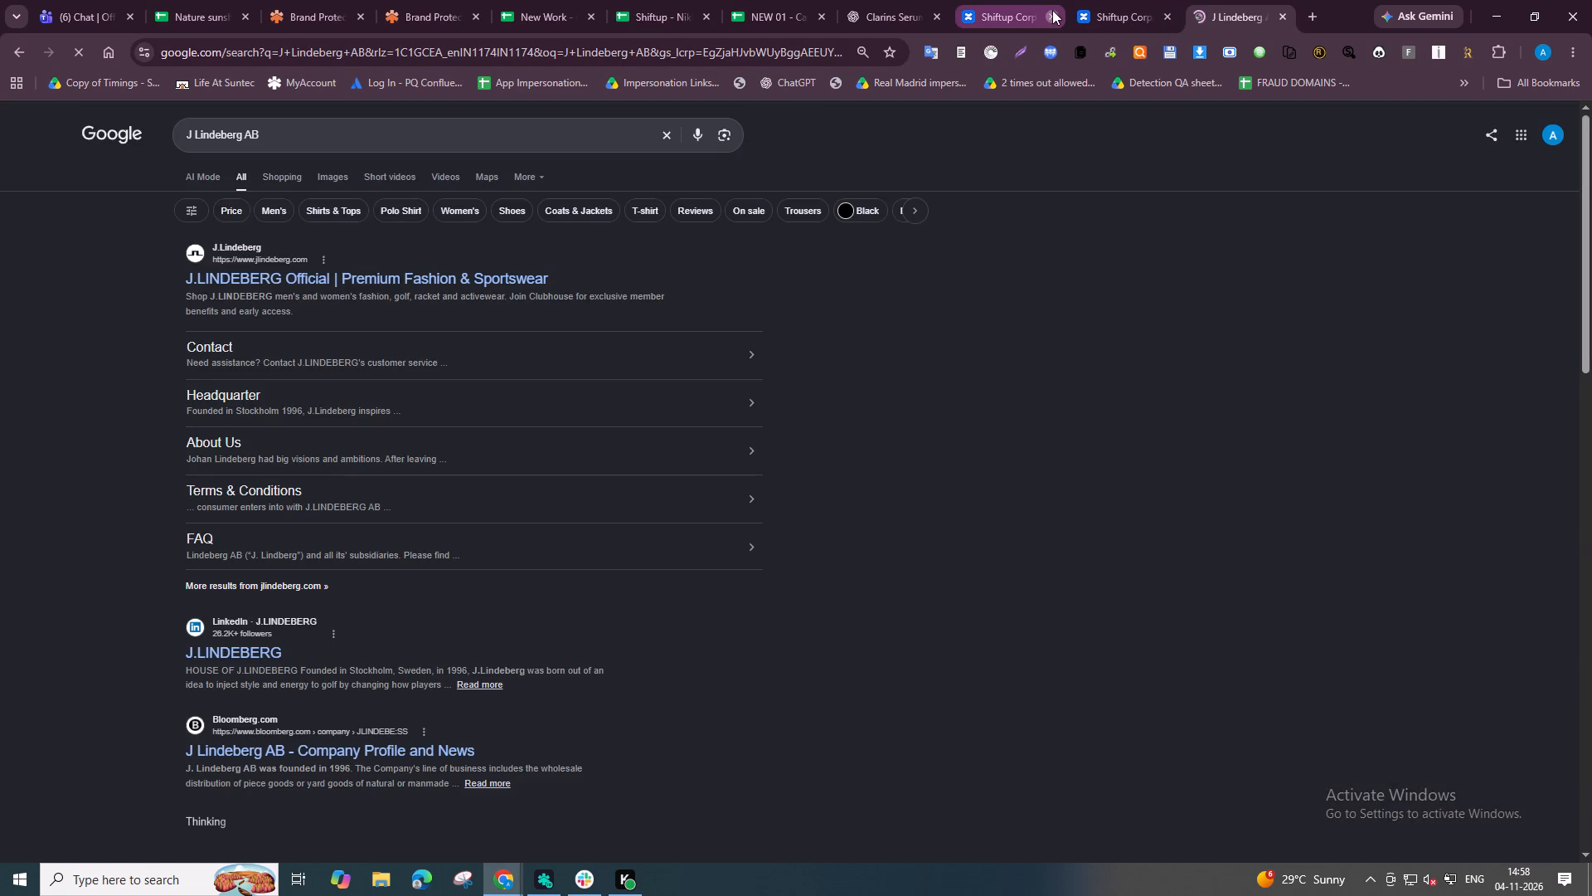
{"action": "left_click", "coordinate": [1052, 17]}
{"action": "left_click", "coordinate": [1052, 17]}
Open the copied Tuinet Brand address tuinet.app/z/brand/ in a new main-window tab, close the J Lindeberg AB search tab, and dismiss the translation prompt.
{"action": "key", "text": "alt+Tab"}
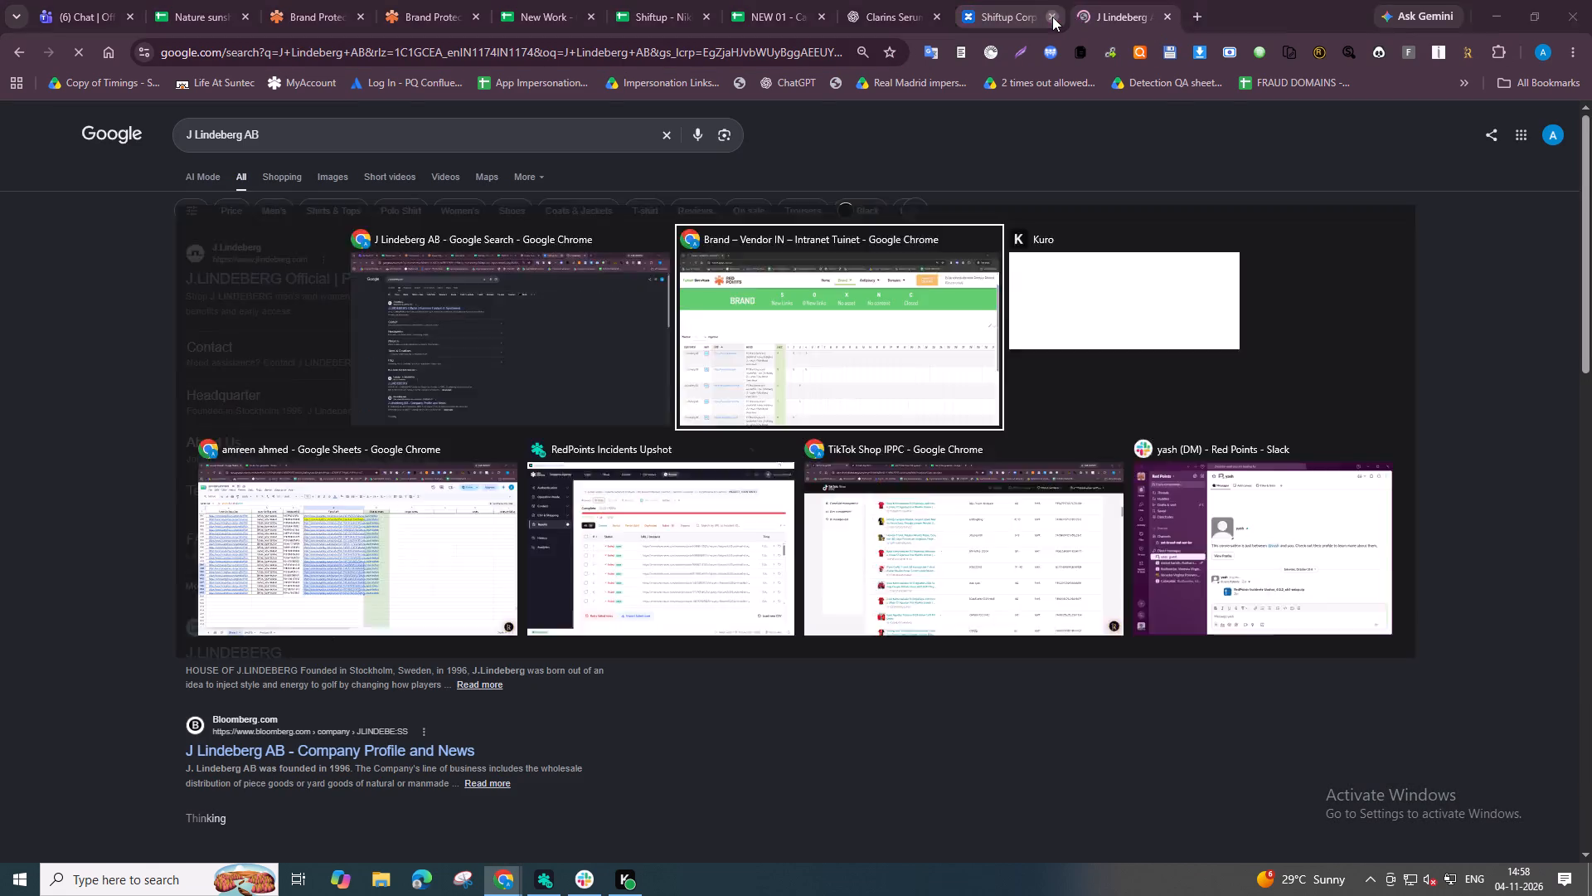
{"action": "key", "text": "ctrl+c"}
{"action": "key", "text": "alt+Tab"}
{"action": "left_click", "coordinate": [1081, 0]}
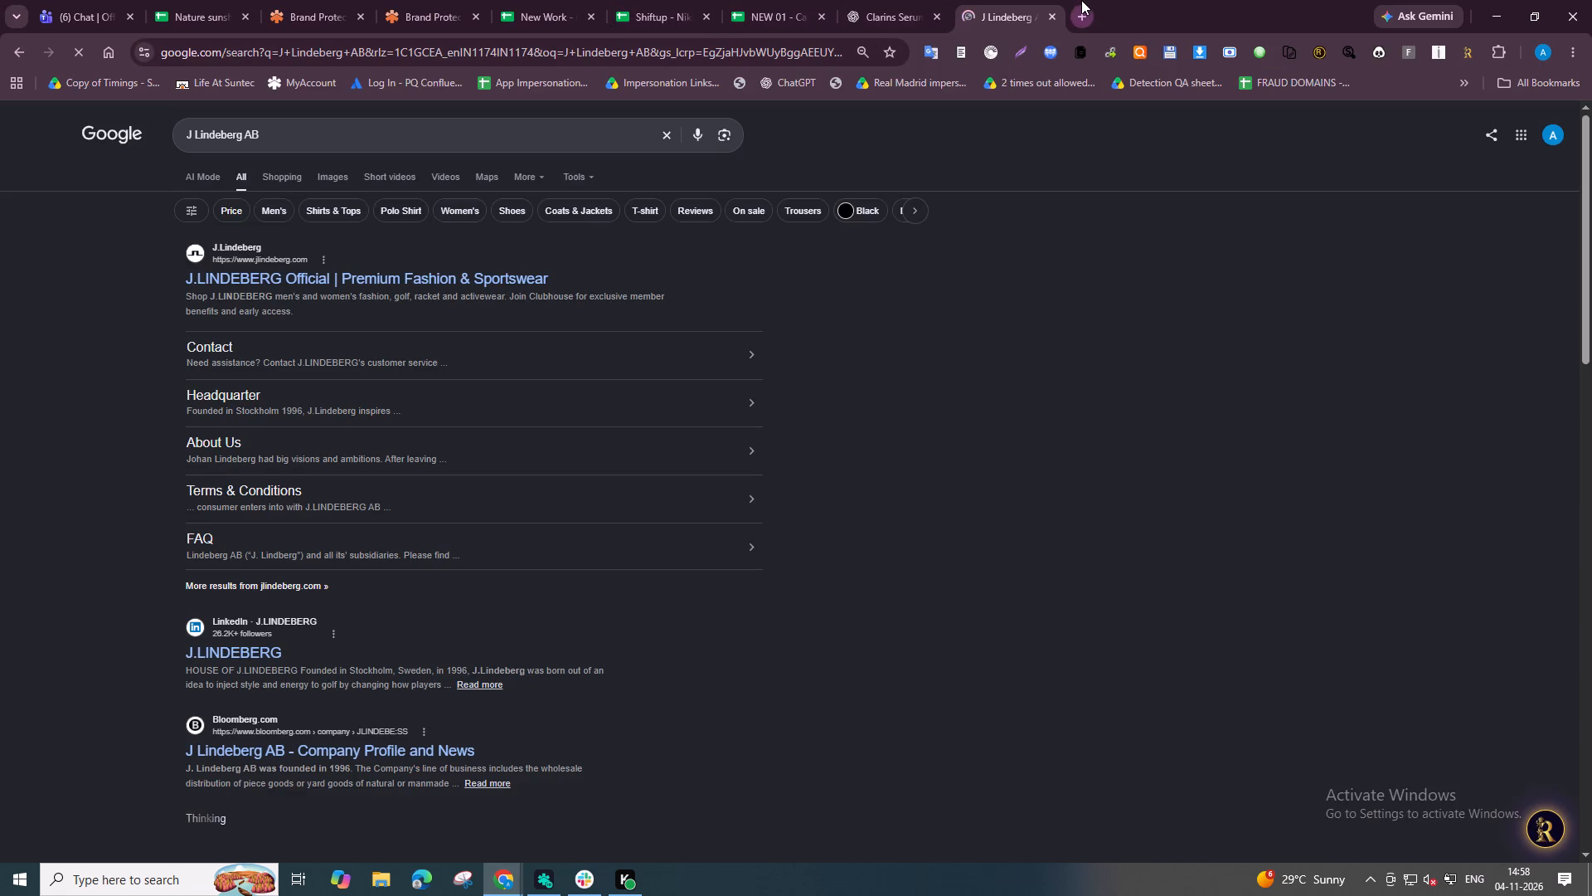
{"action": "key", "text": "ctrl+v"}
{"action": "key", "text": "Return"}
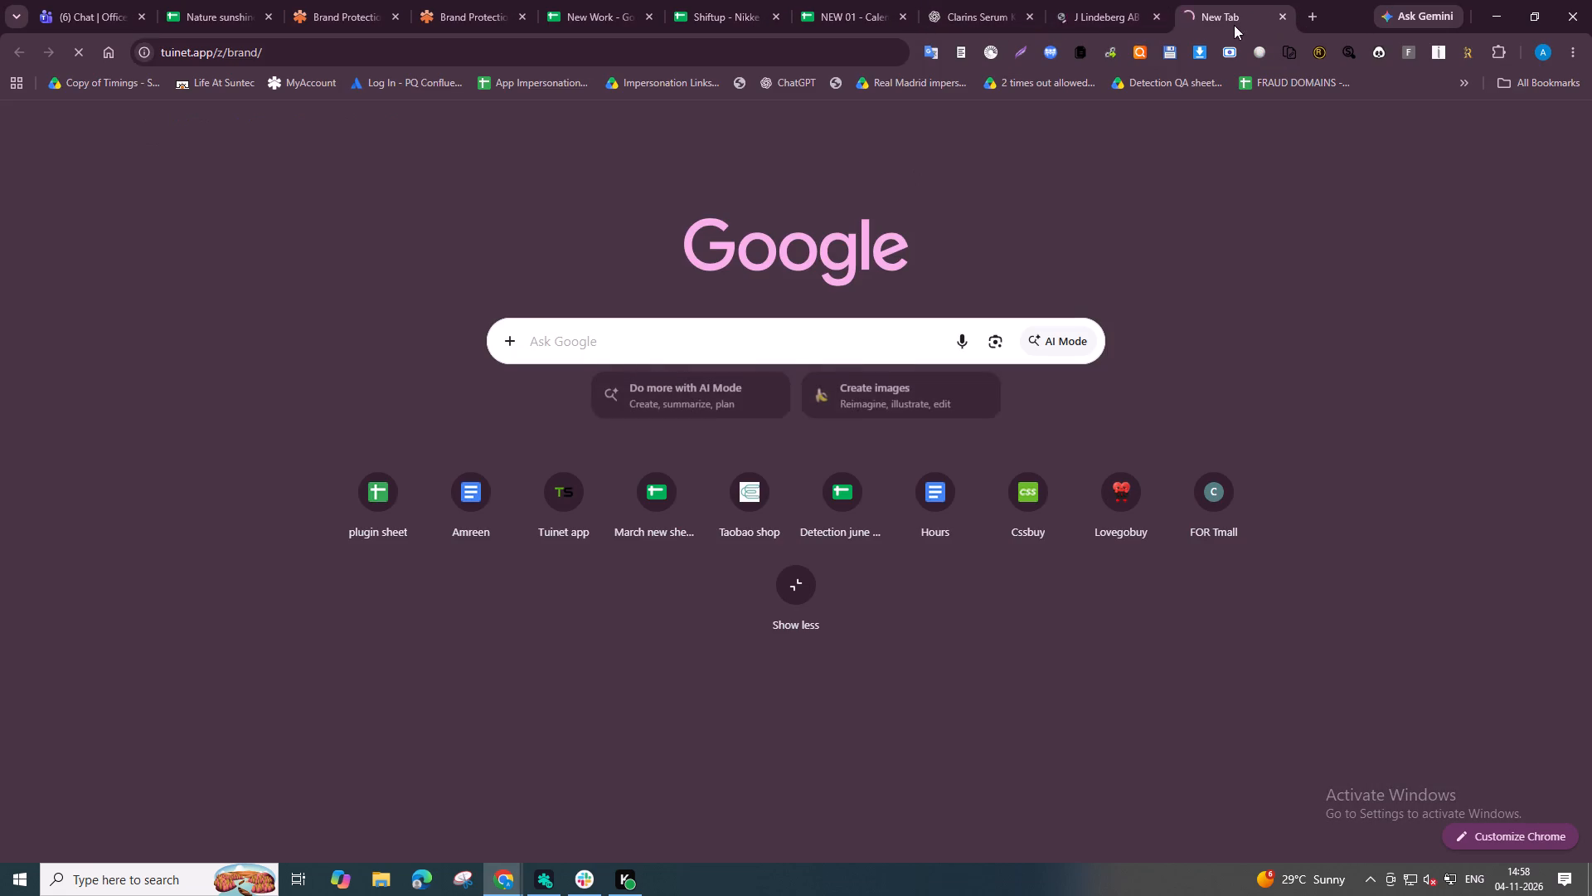
{"action": "left_click", "coordinate": [1156, 19]}
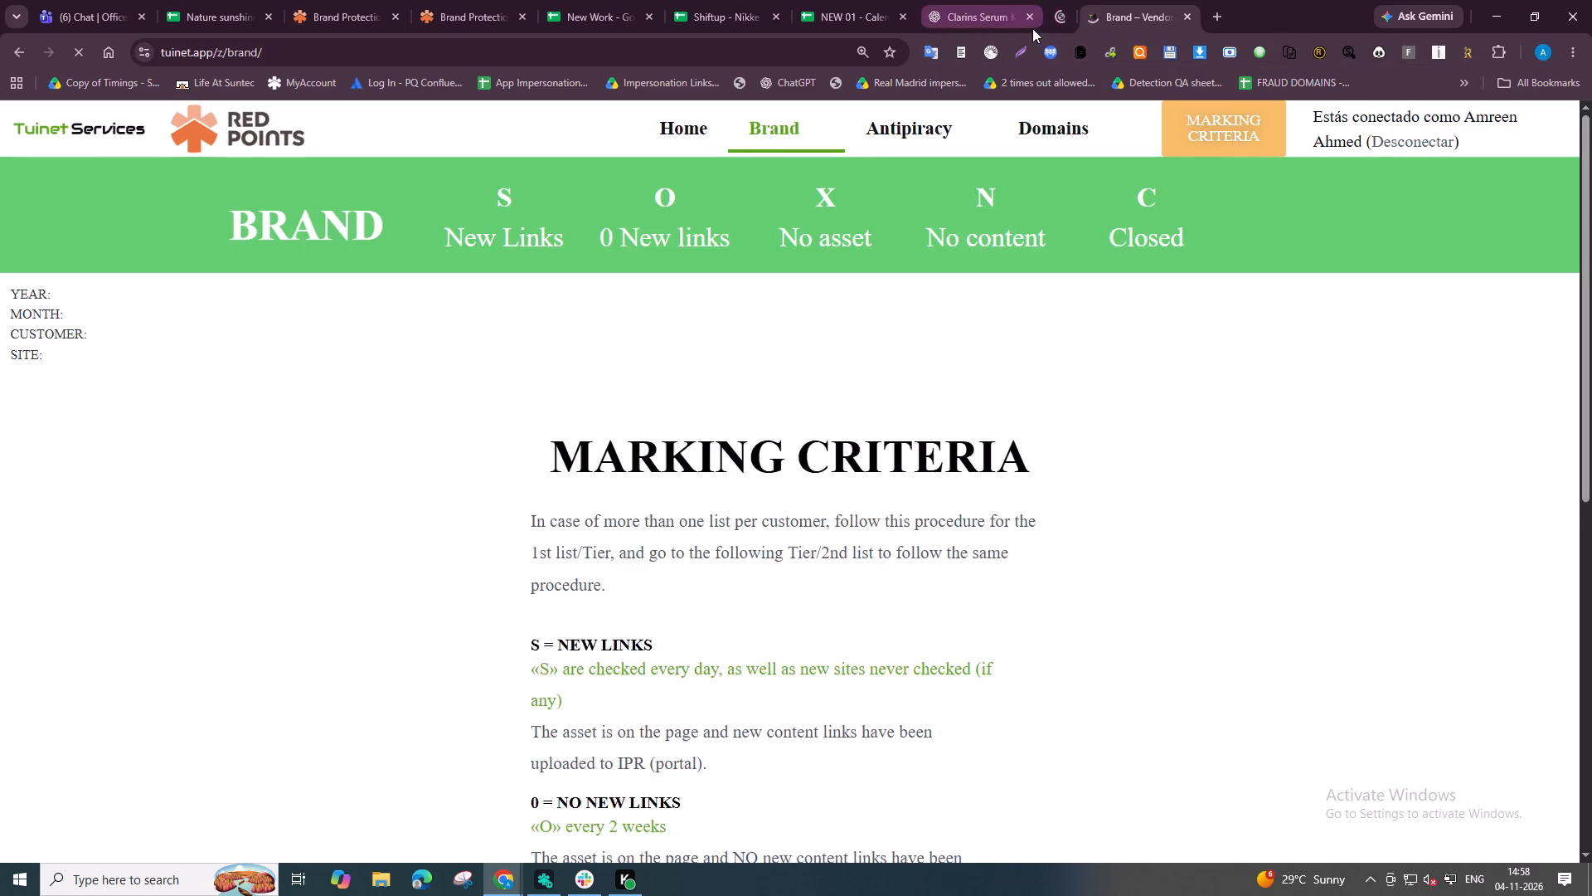
{"action": "left_click", "coordinate": [818, 90]}
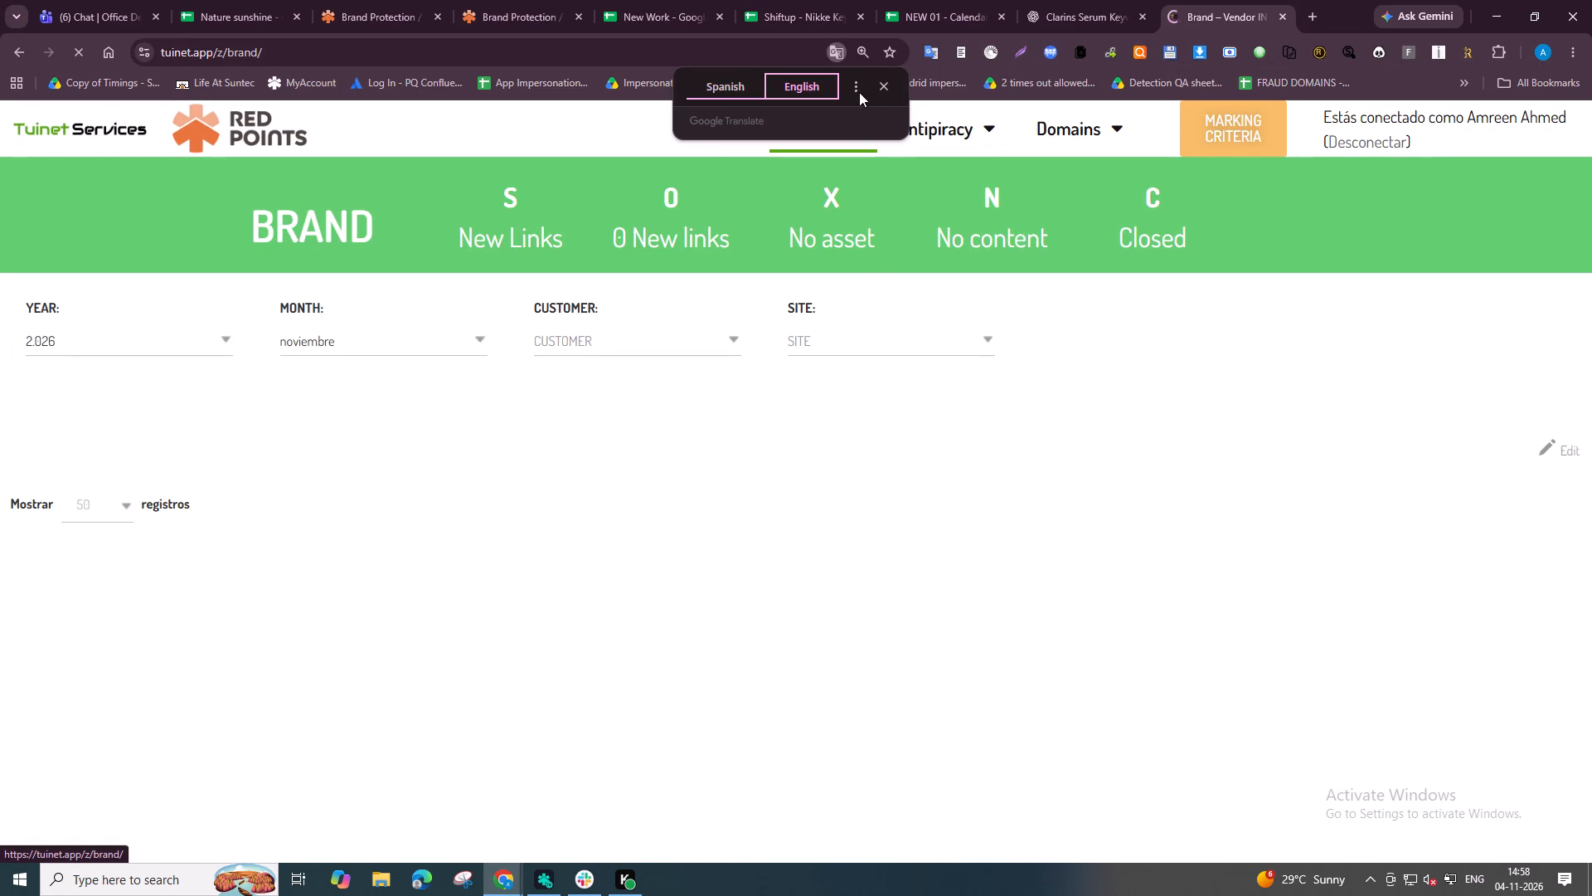
{"action": "left_click", "coordinate": [878, 87]}
Filter the Tuinet Brand list by customer J Lindeberg AB and close the duplicate incognito window.
{"action": "left_click", "coordinate": [643, 329]}
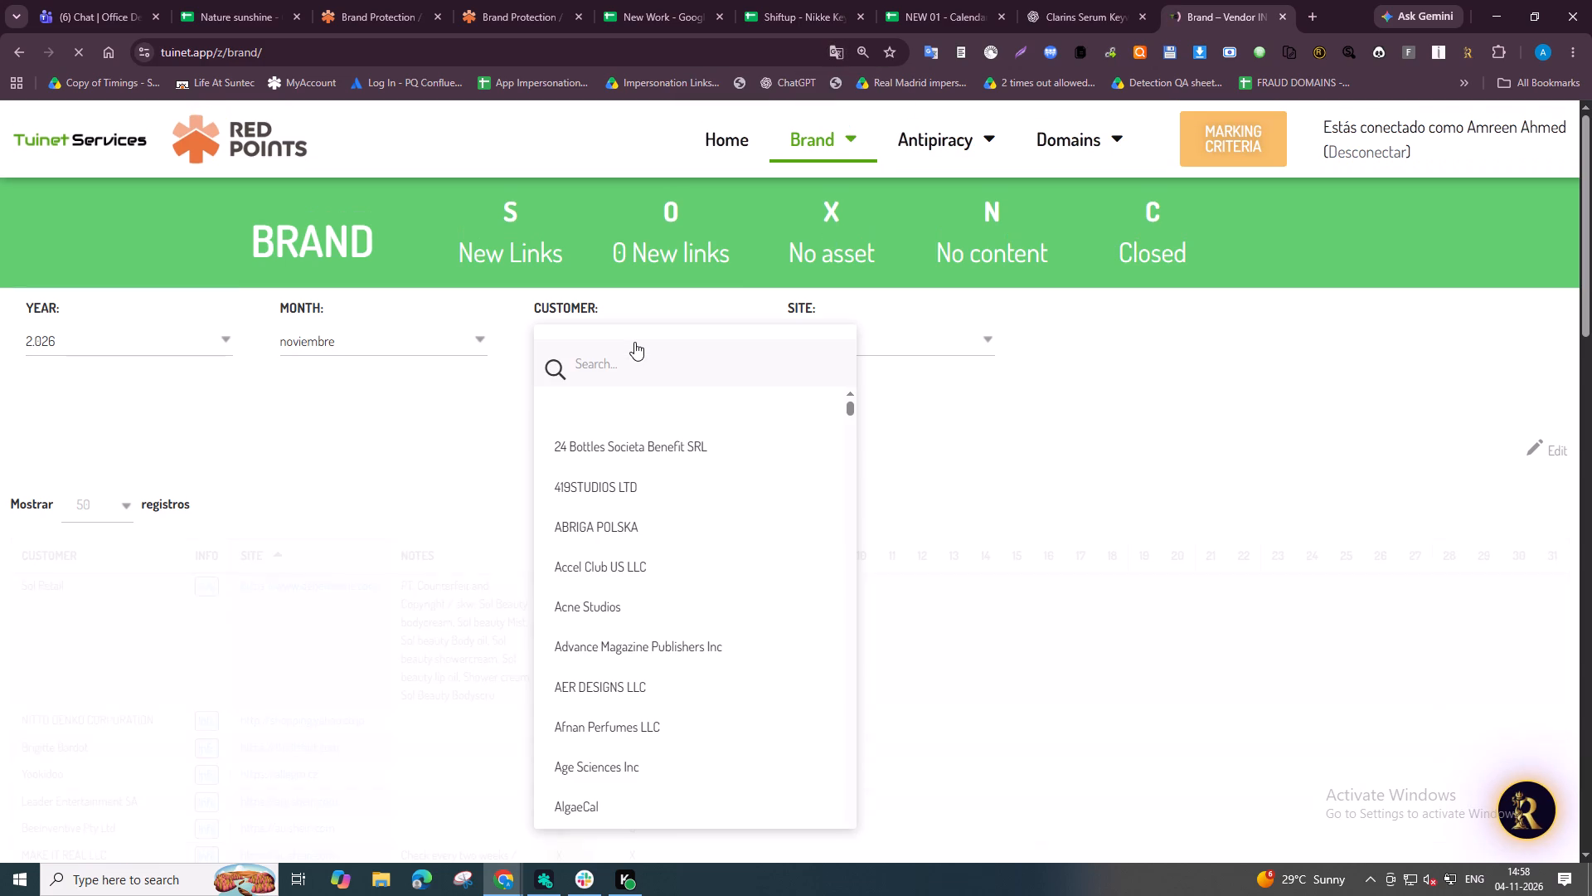
{"action": "key", "text": "ctrl+v"}
{"action": "left_click", "coordinate": [629, 362]}
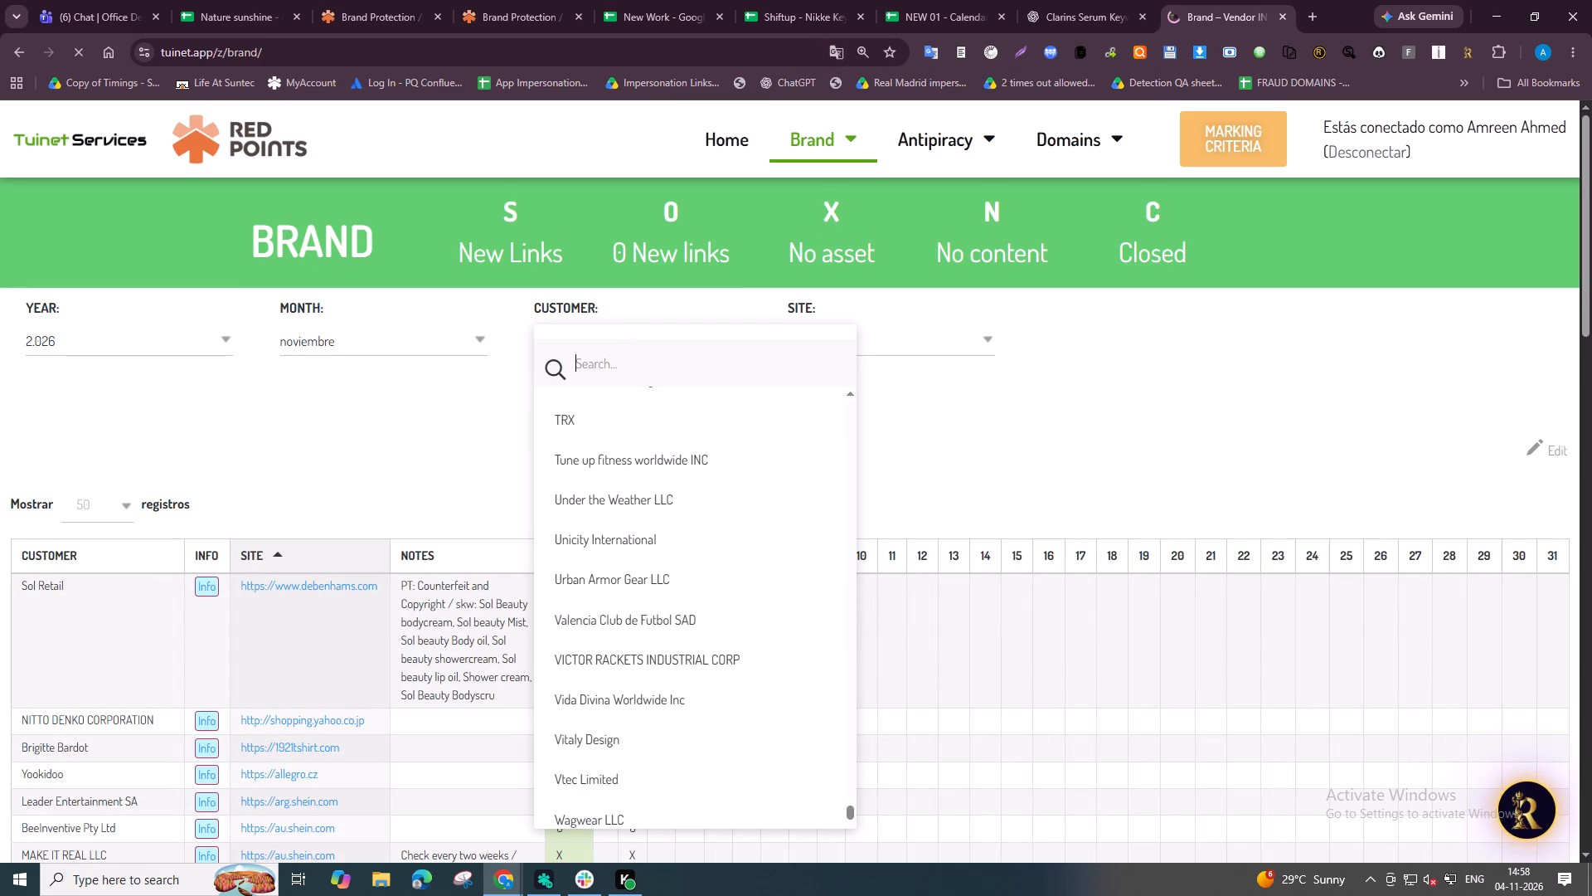
{"action": "key", "text": "j"}
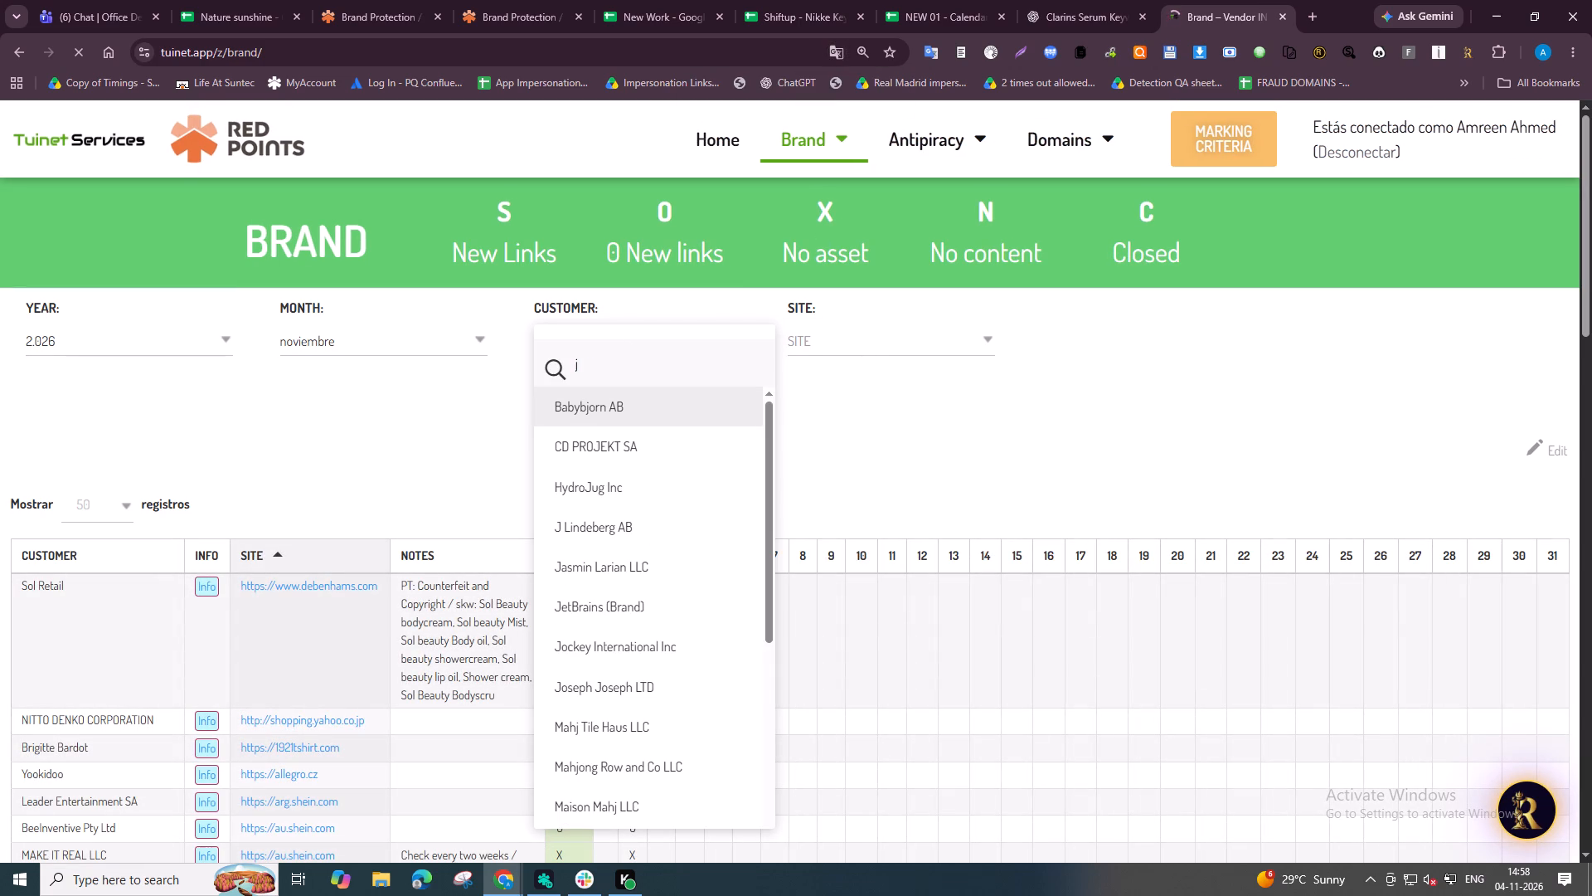
{"action": "left_click", "coordinate": [630, 541]}
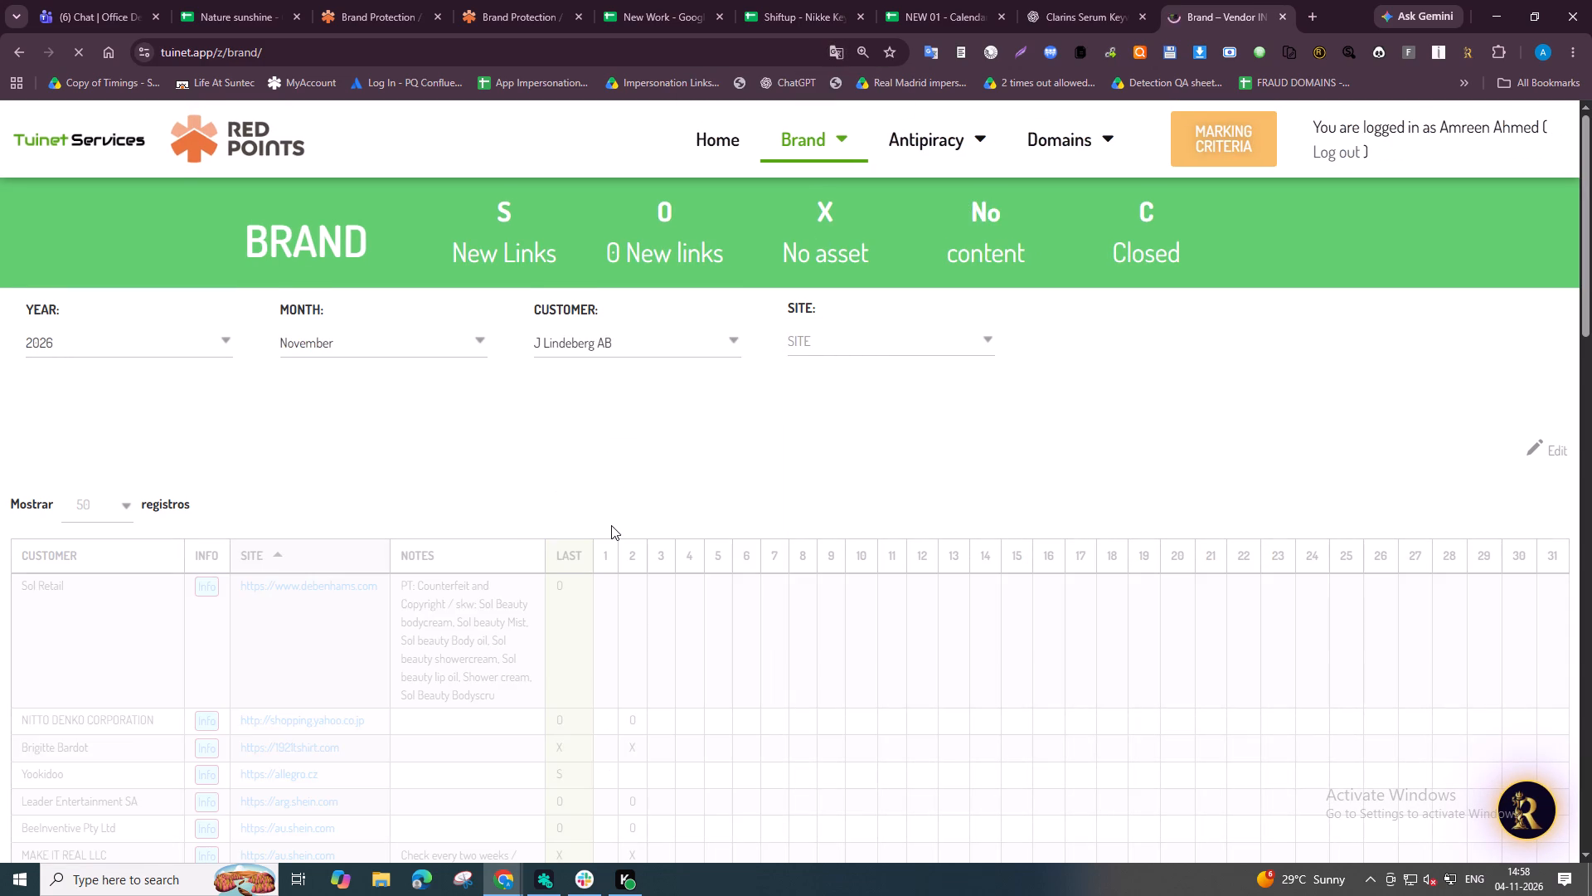
{"action": "left_click", "coordinate": [611, 525]}
{"action": "key", "text": "alt+Tab"}
{"action": "key", "text": "ctrl+w"}
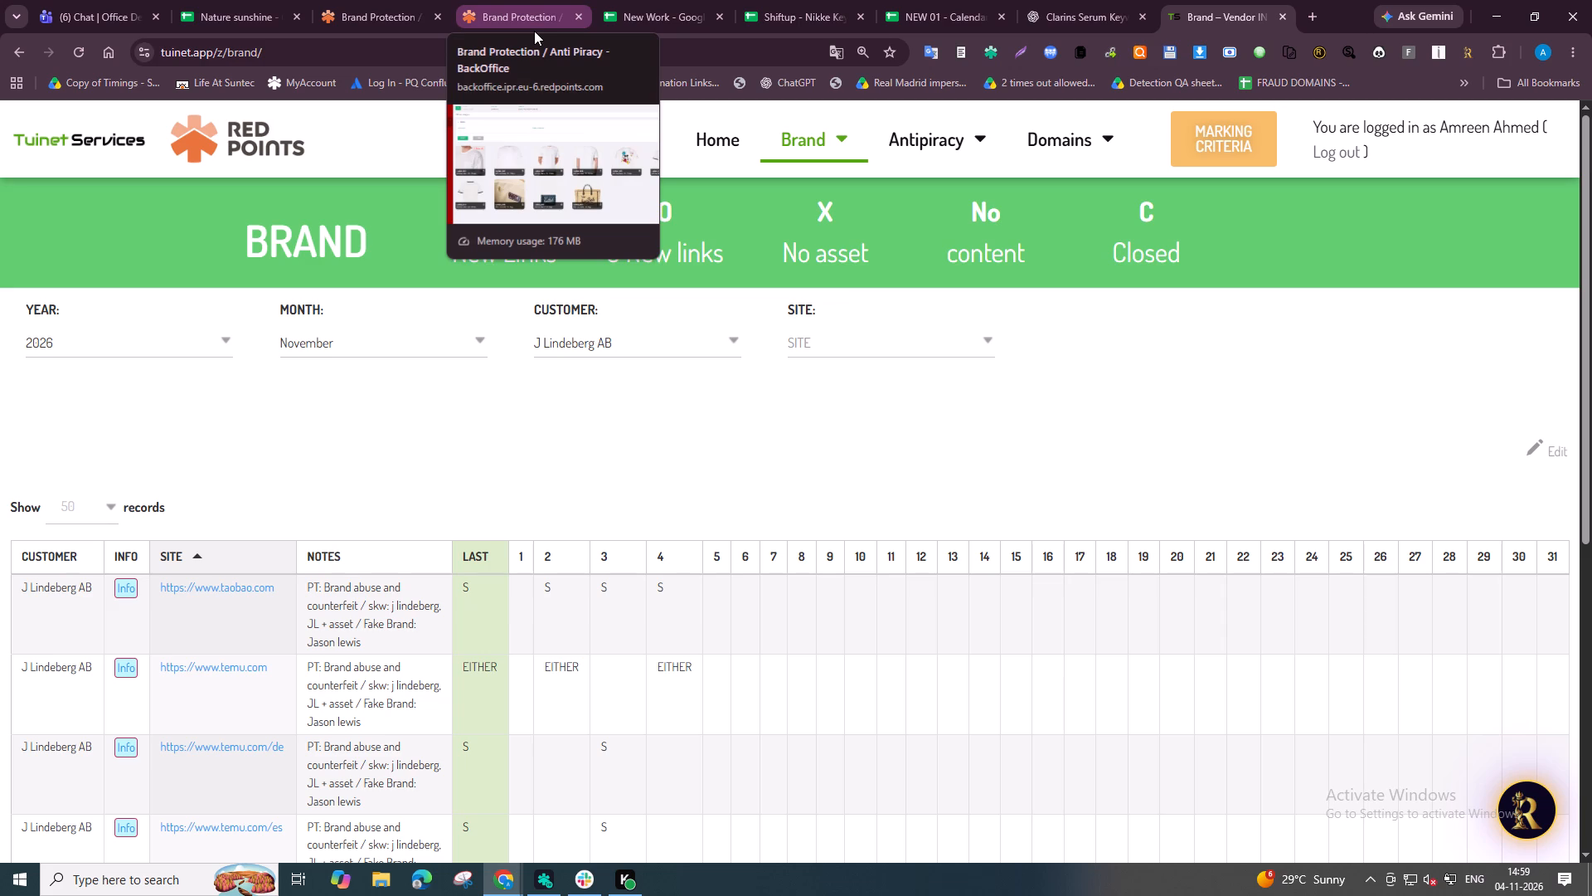
{"action": "middle_click", "coordinate": [238, 673]}
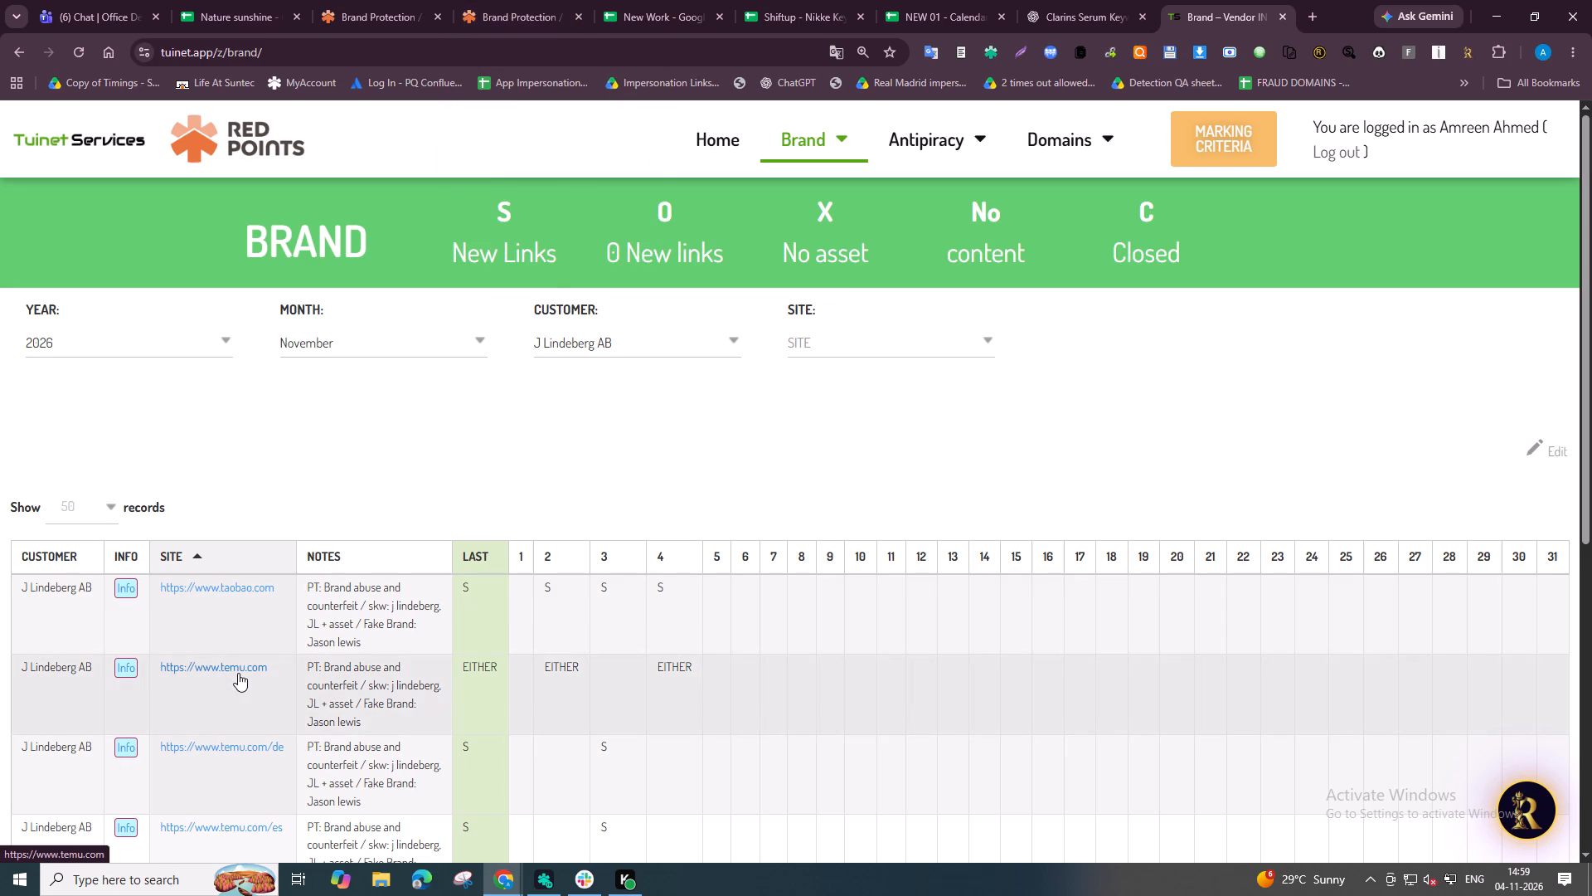
{"action": "left_click_drag", "start_coordinate": [1264, 0], "coordinate": [1112, 168]}
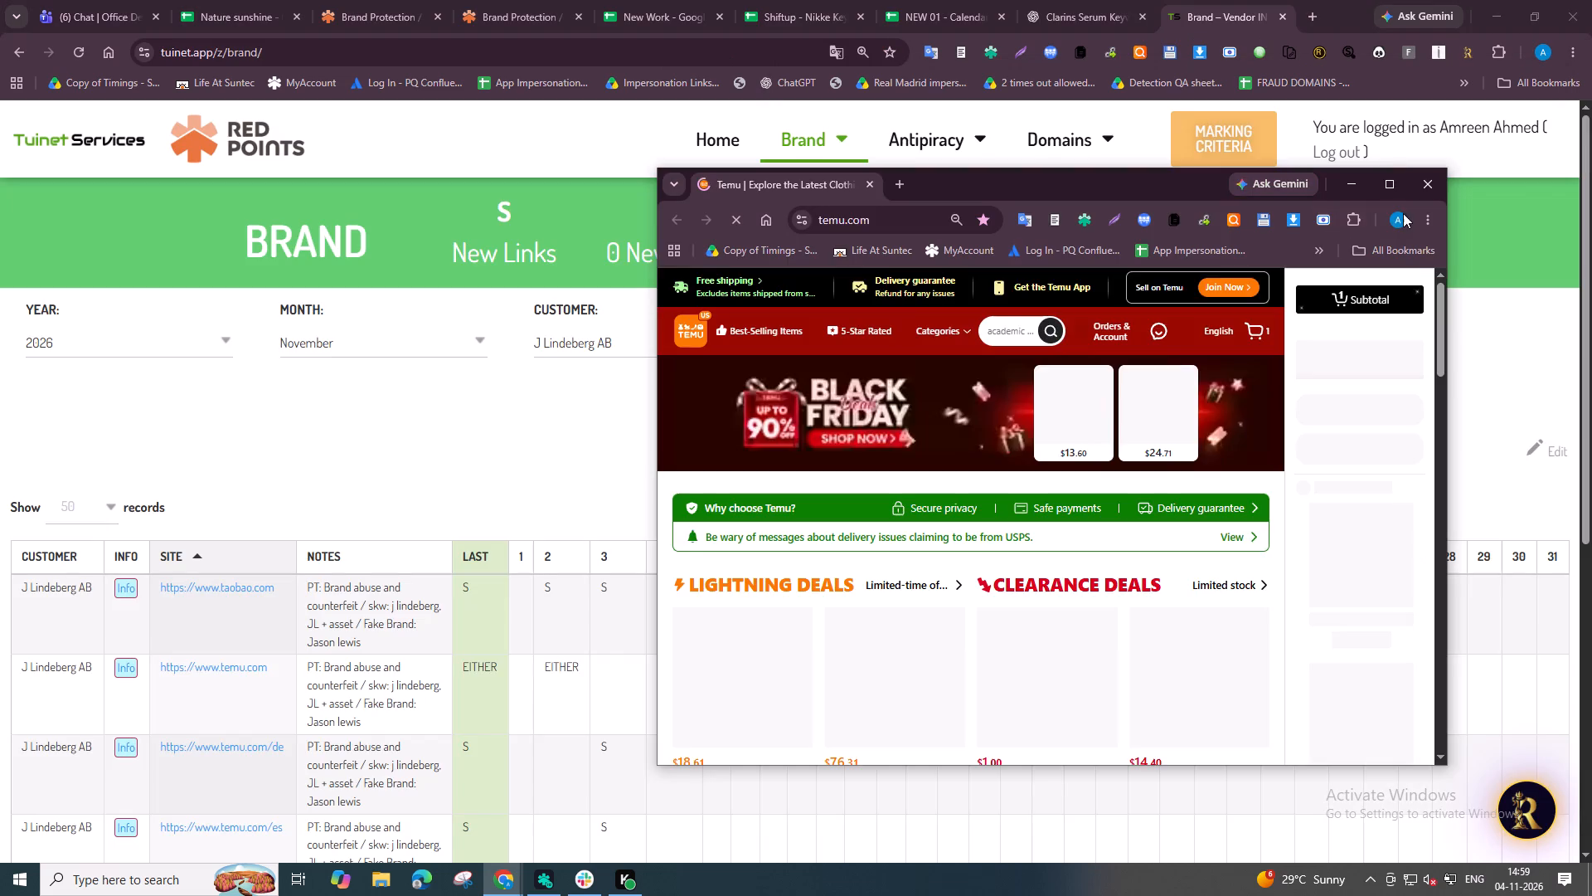
{"action": "left_click", "coordinate": [1395, 187]}
Search Temu for j lindberg.
{"action": "left_click", "coordinate": [751, 165]}
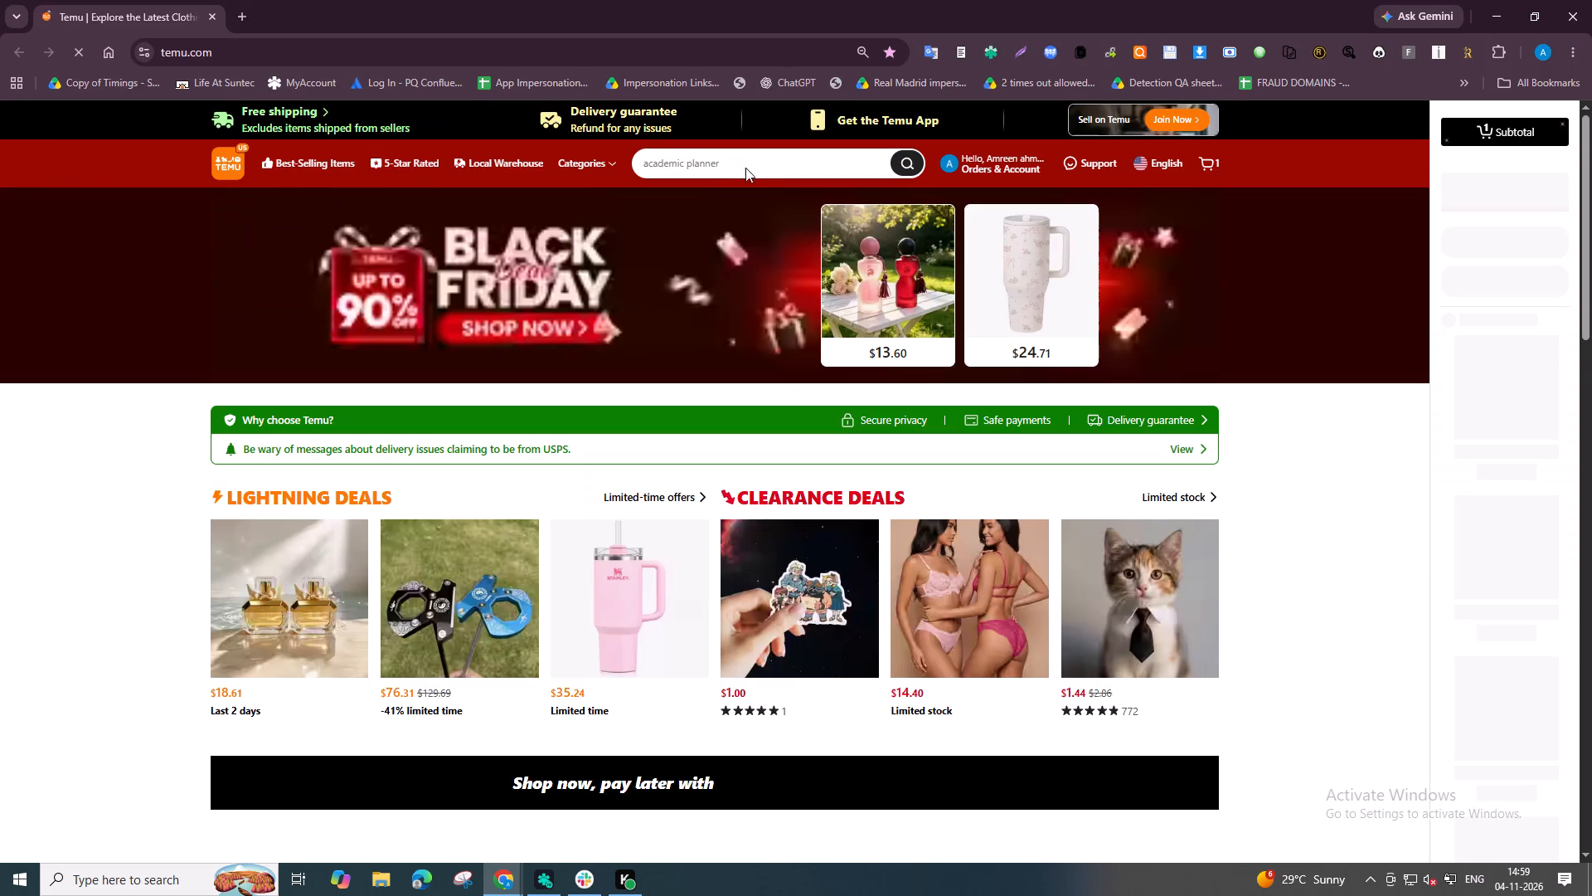
{"action": "left_click", "coordinate": [721, 165]}
{"action": "scroll", "coordinate": [823, 179], "scroll_direction": "down", "scroll_amount": 2}
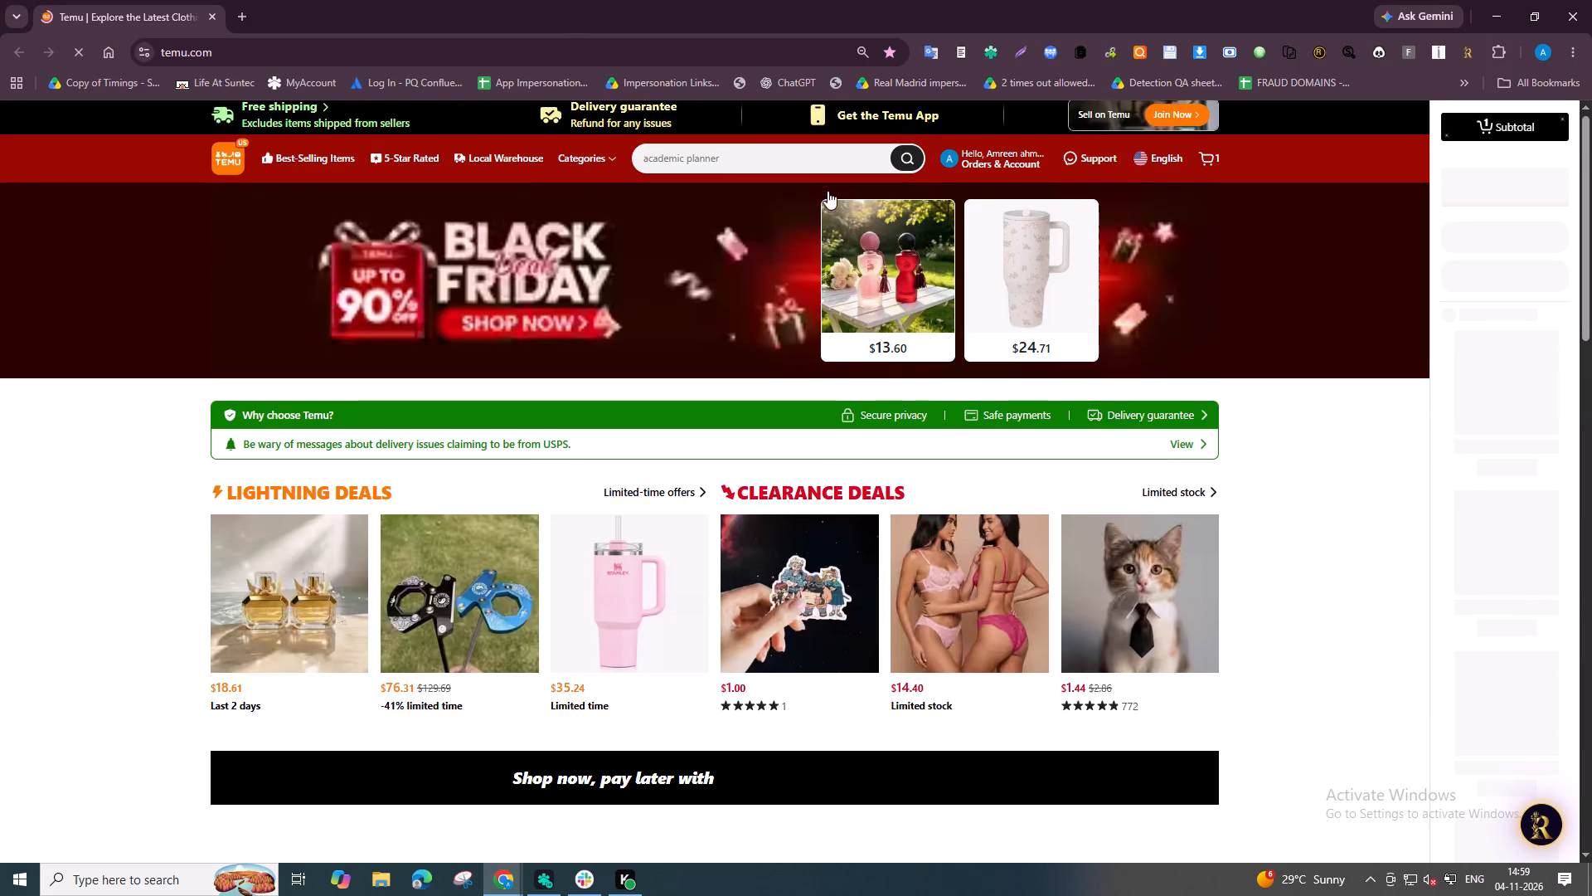
{"action": "scroll", "coordinate": [791, 173], "scroll_direction": "up", "scroll_amount": 4}
{"action": "left_click", "coordinate": [783, 163]}
{"action": "left_click", "coordinate": [766, 168]}
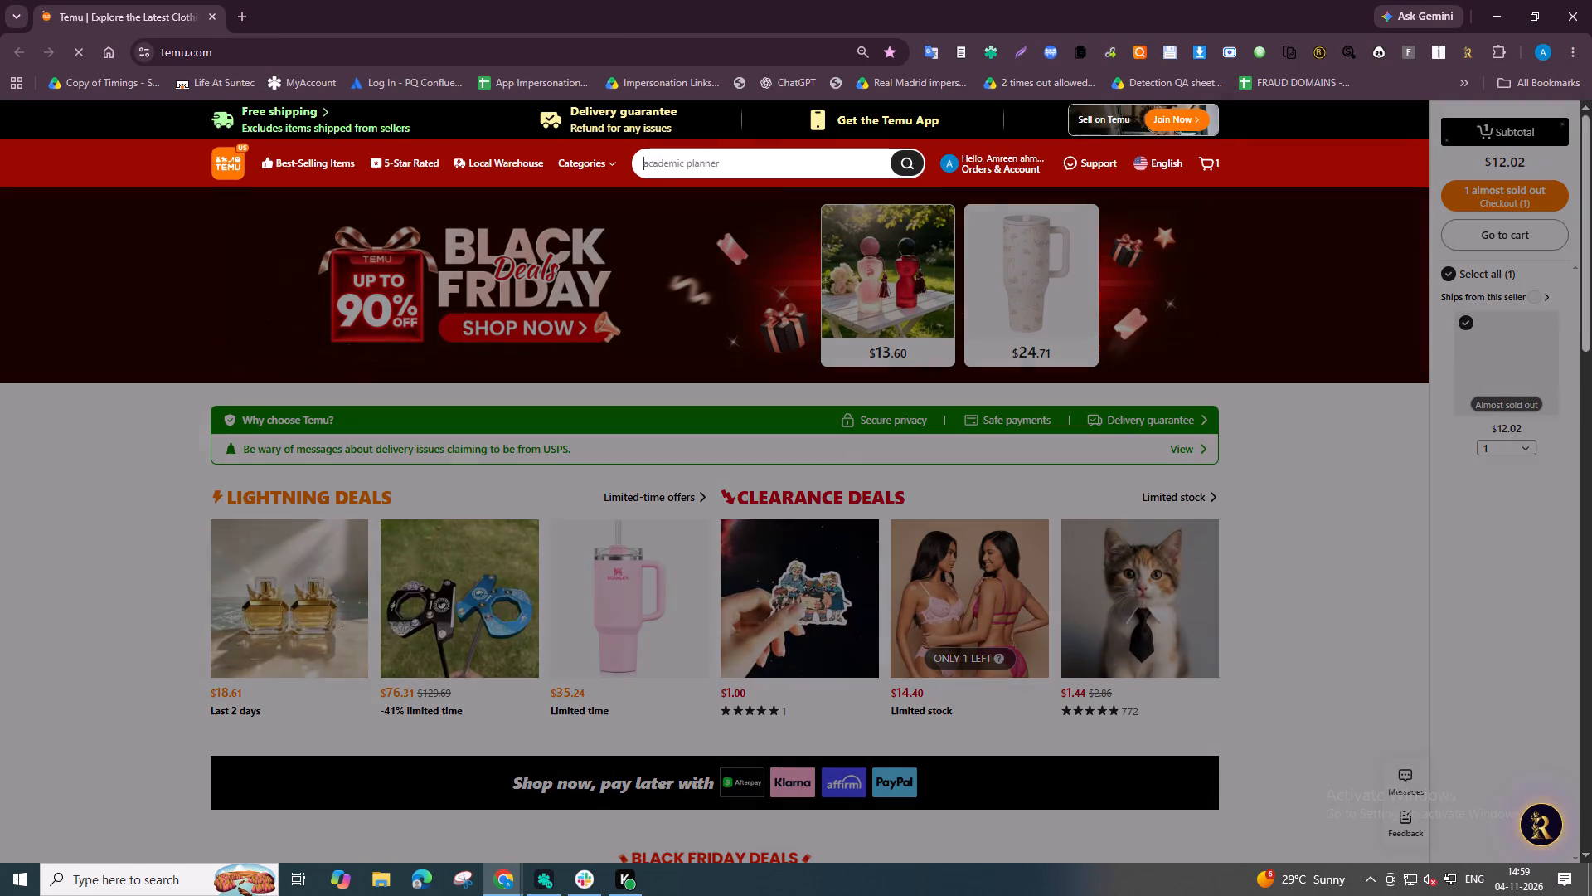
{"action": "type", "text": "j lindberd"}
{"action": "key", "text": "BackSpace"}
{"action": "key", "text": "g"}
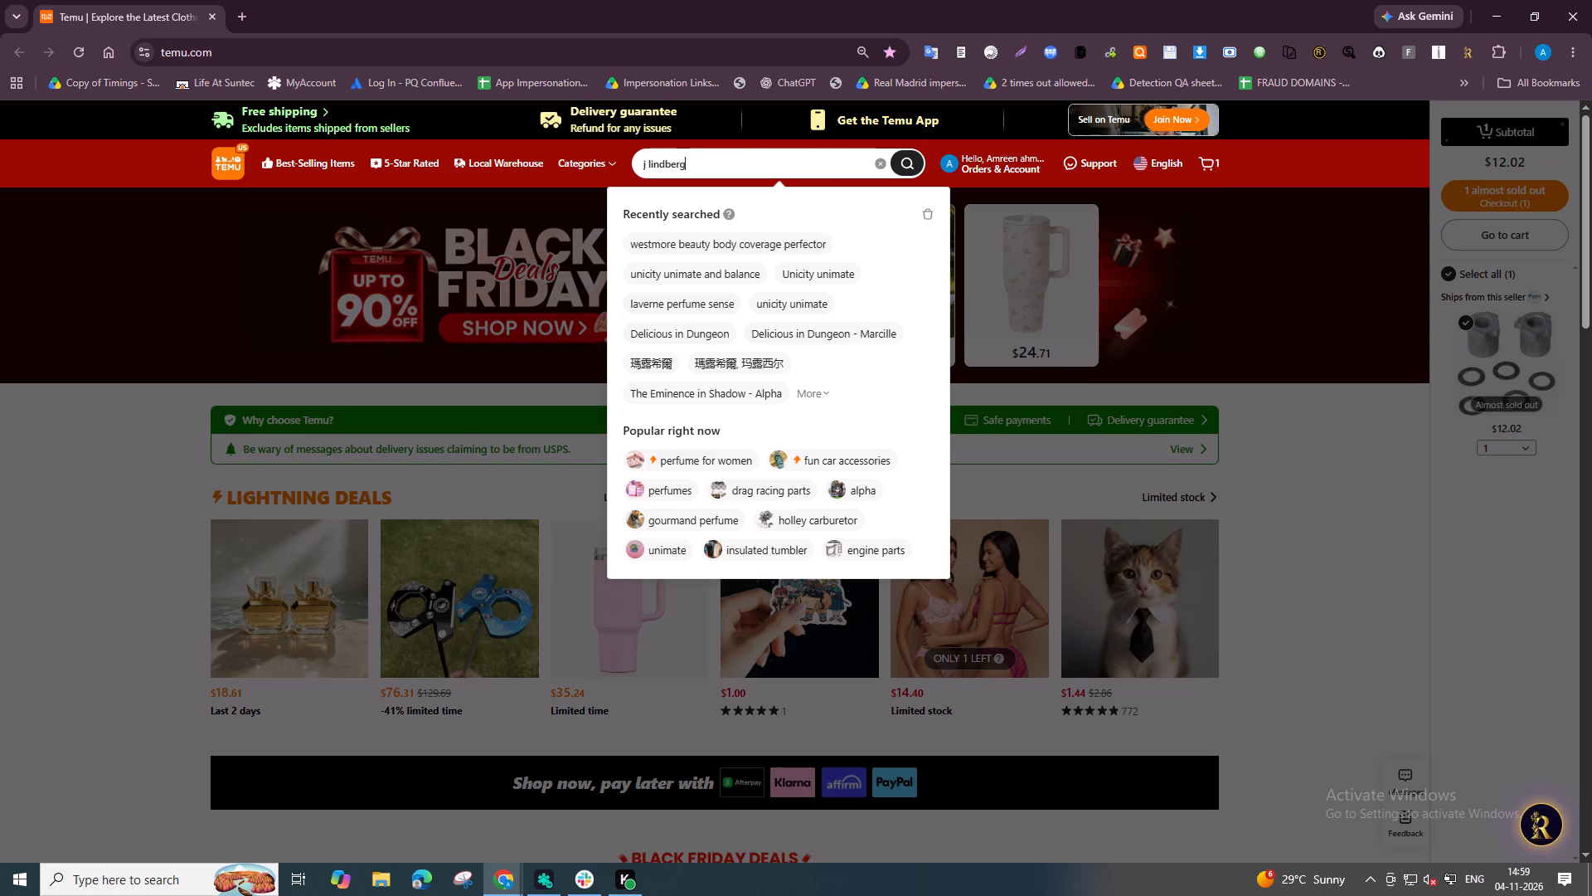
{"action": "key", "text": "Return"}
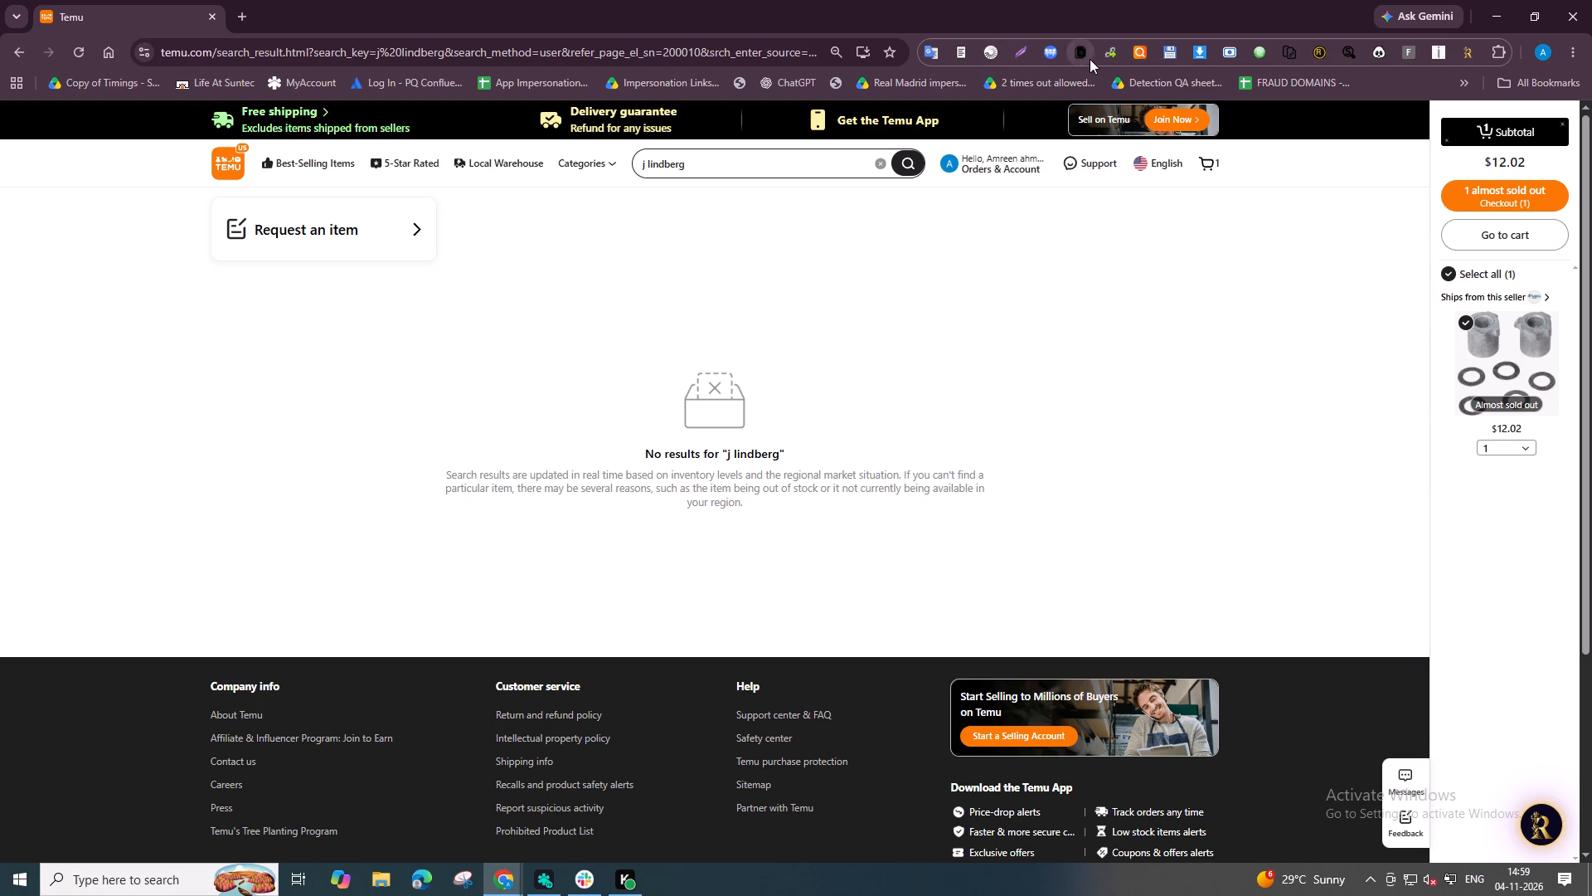
Connect 1ClickVPN through the United States location and close its popup.
{"action": "left_click", "coordinate": [1053, 56]}
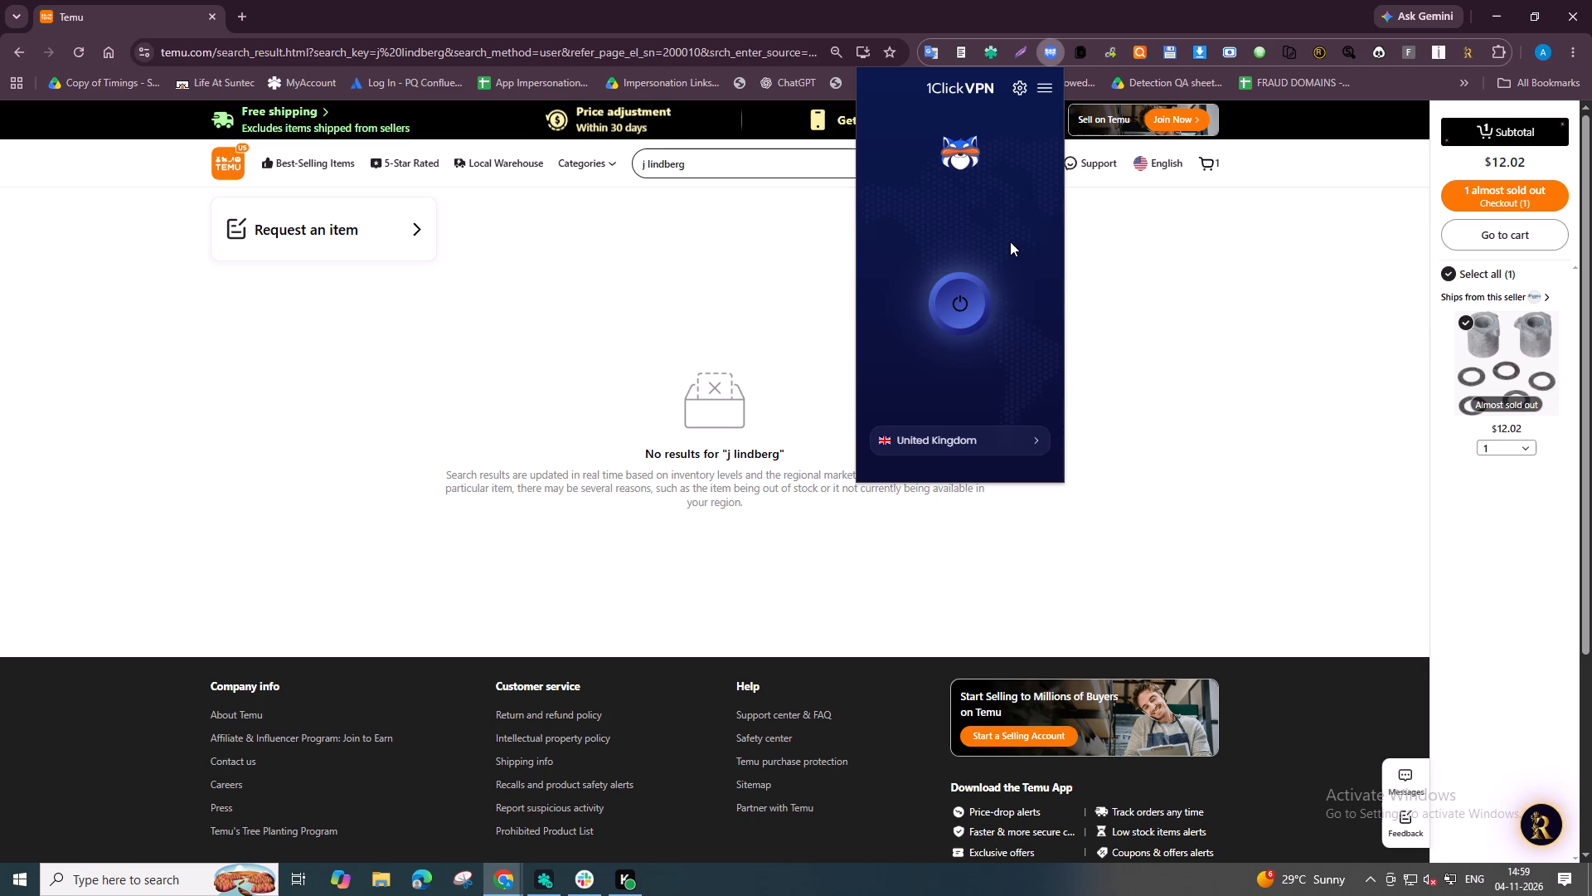
{"action": "left_click", "coordinate": [1021, 441]}
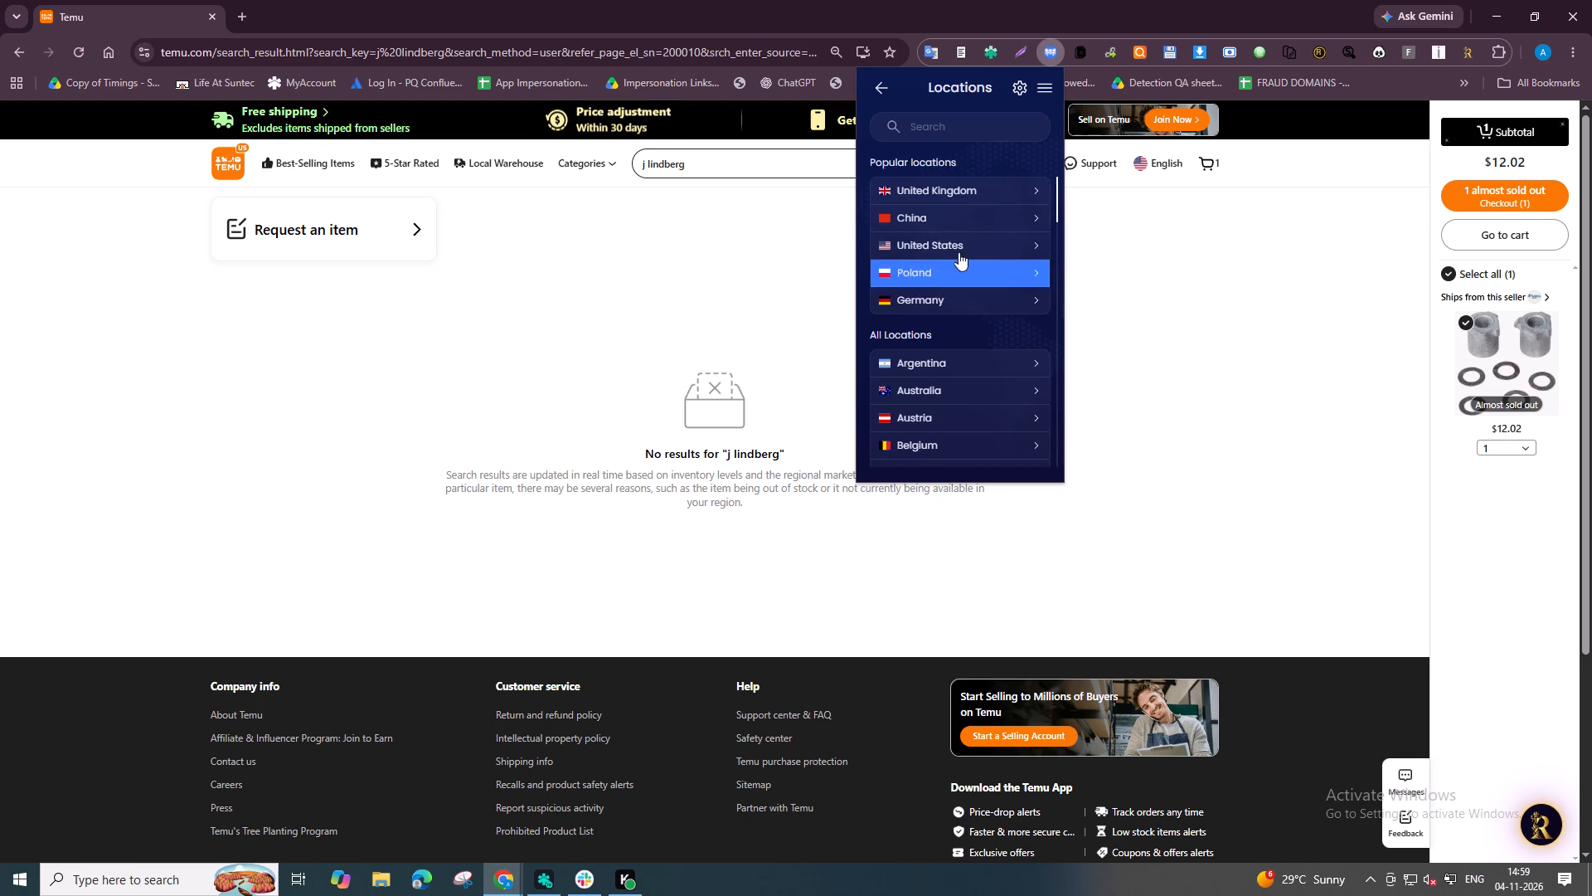
{"action": "left_click", "coordinate": [954, 243]}
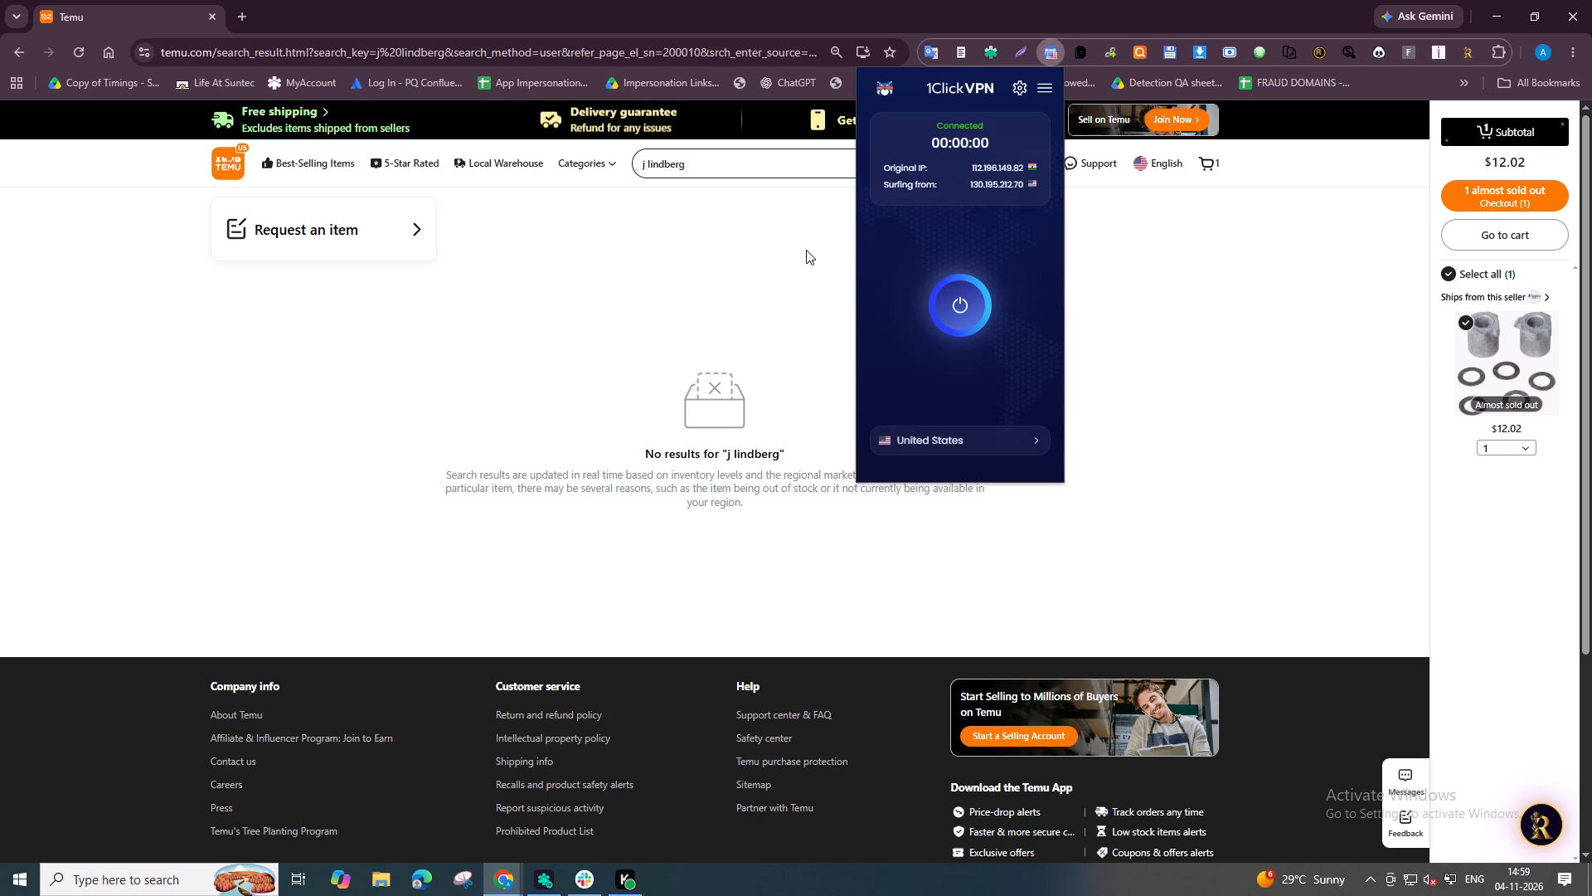
{"action": "left_click", "coordinate": [806, 250]}
Rerun the Temu search for j lindberg over the United States connection.
{"action": "left_click", "coordinate": [741, 151]}
{"action": "key", "text": "Return"}
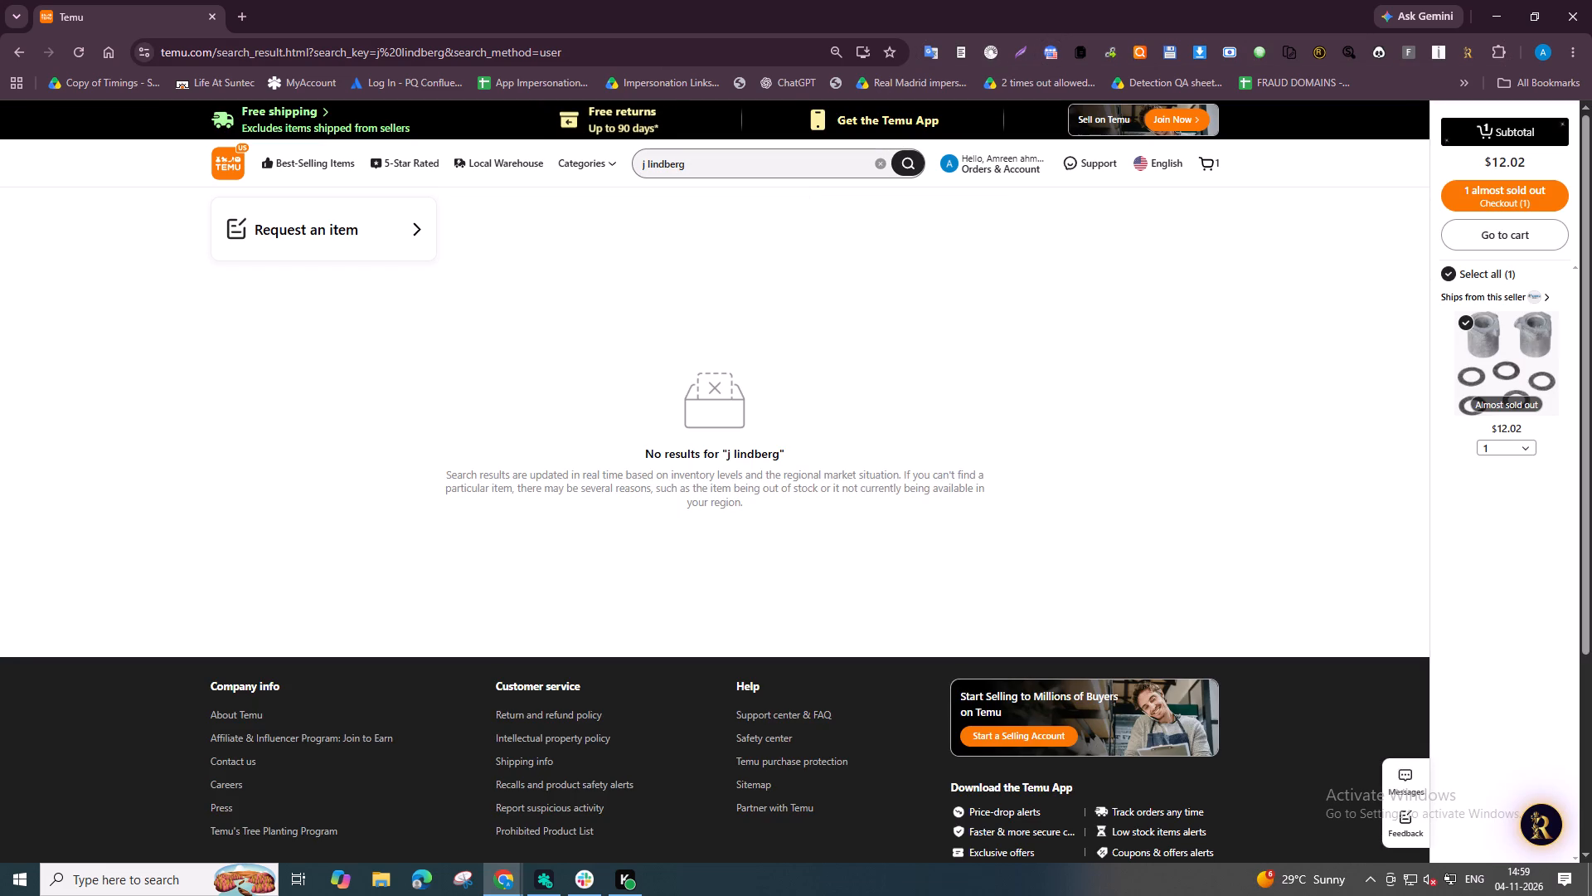
{"action": "left_click", "coordinate": [739, 158]}
{"action": "key", "text": "Return"}
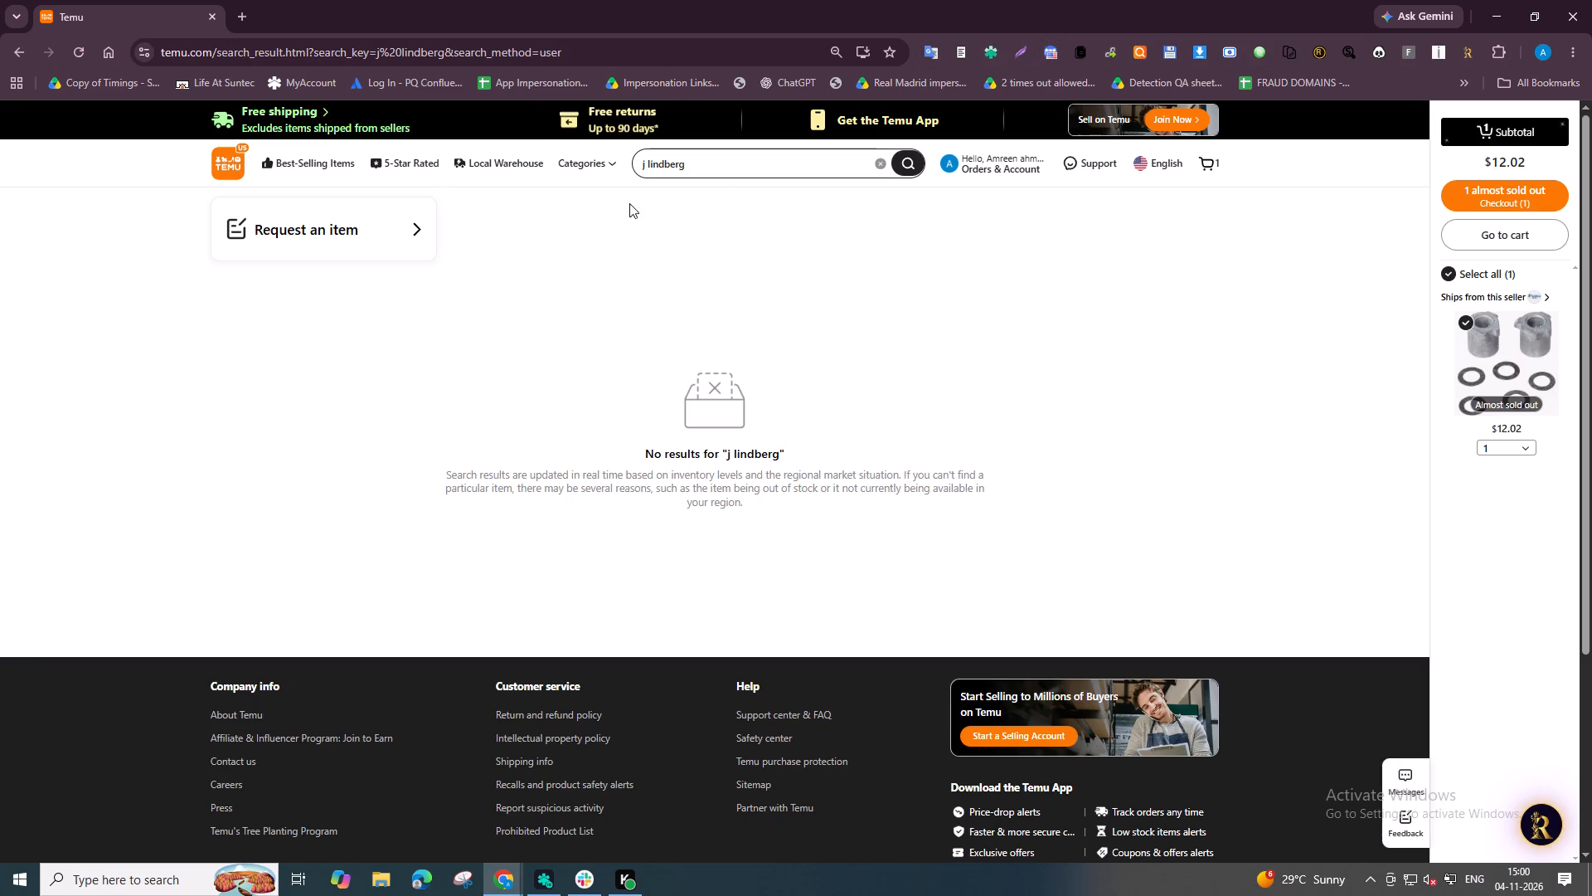
Capitalise the brand name in the Temu query and search for j Lindberg.
{"action": "left_click", "coordinate": [651, 165]}
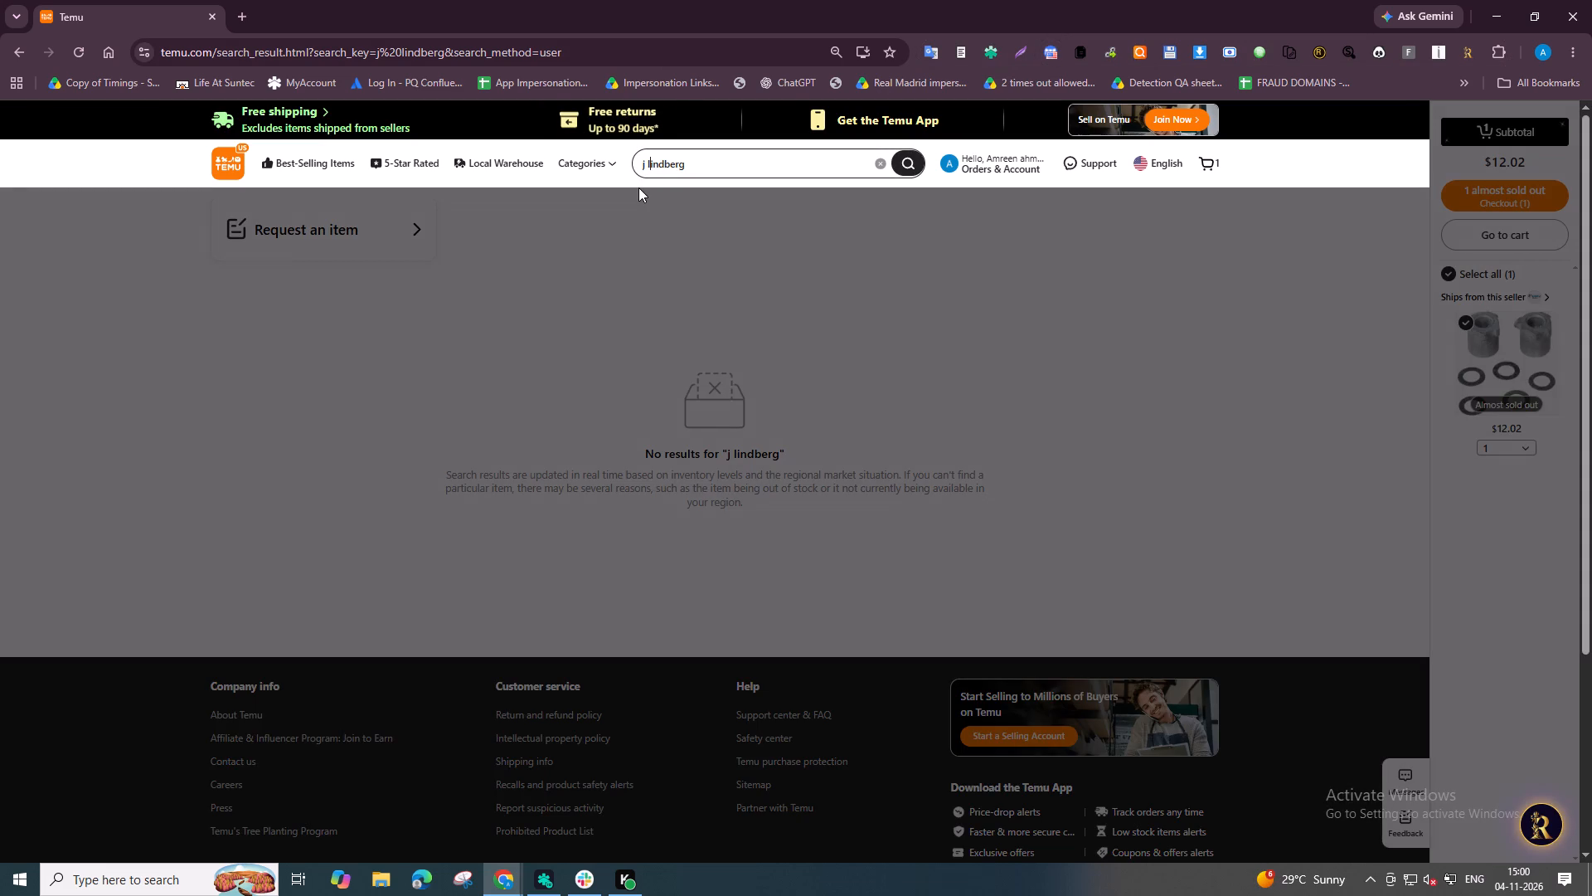
{"action": "key", "text": "BackSpace"}
{"action": "key", "text": "shift+l"}
{"action": "key", "text": "Return"}
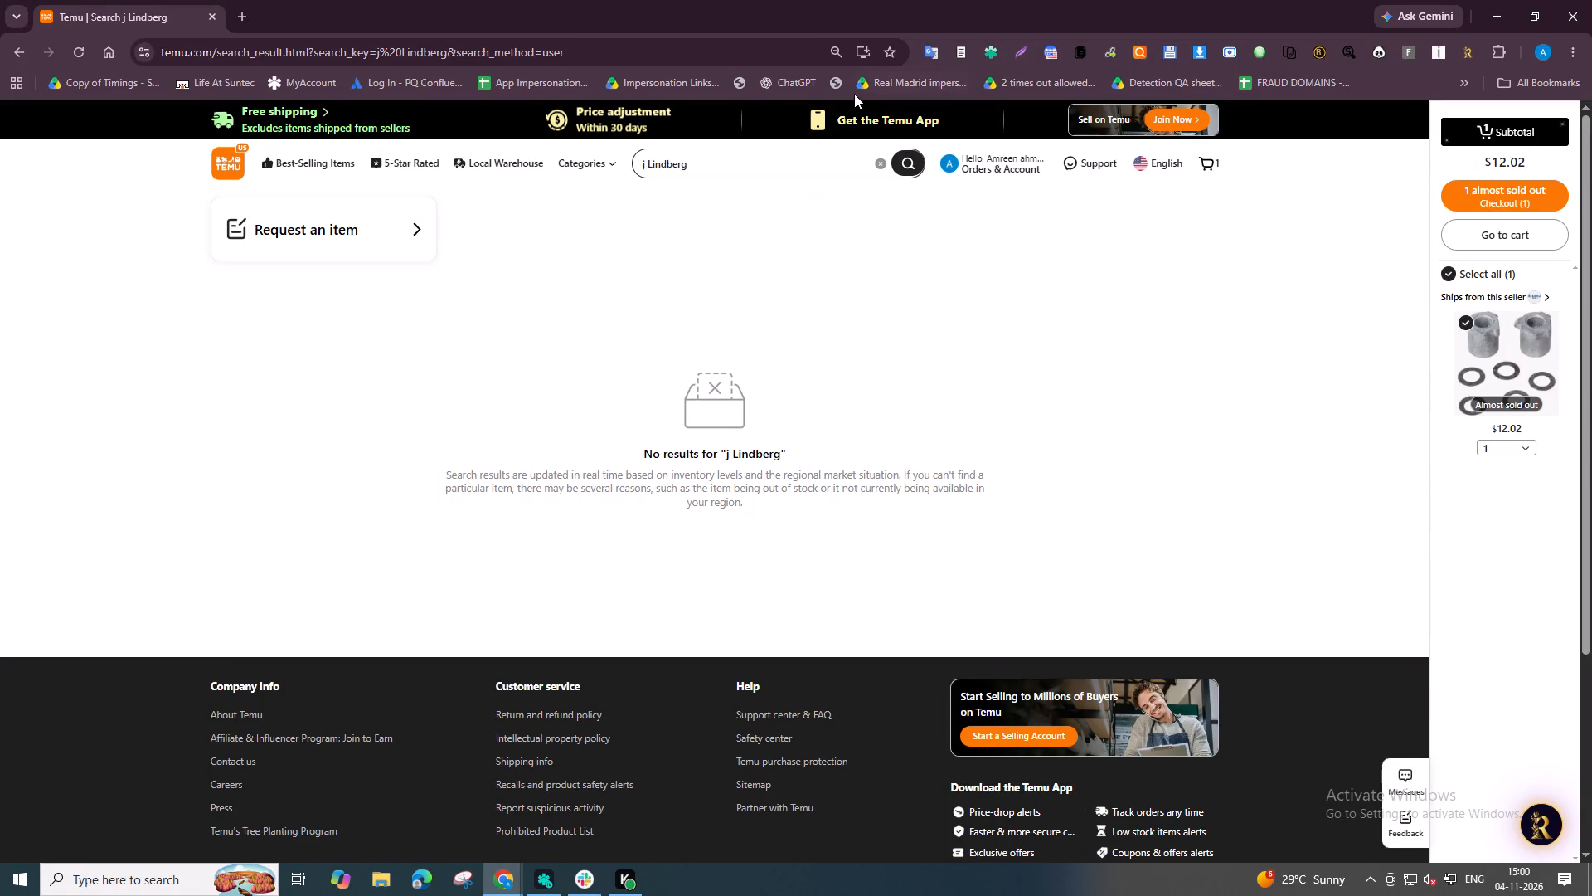
Copy the address of the Temu j Lindberg search page and open a new incognito window.
{"action": "left_click", "coordinate": [366, 47]}
{"action": "key", "text": "ctrl+c"}
{"action": "key", "text": "ctrl+shift+n"}
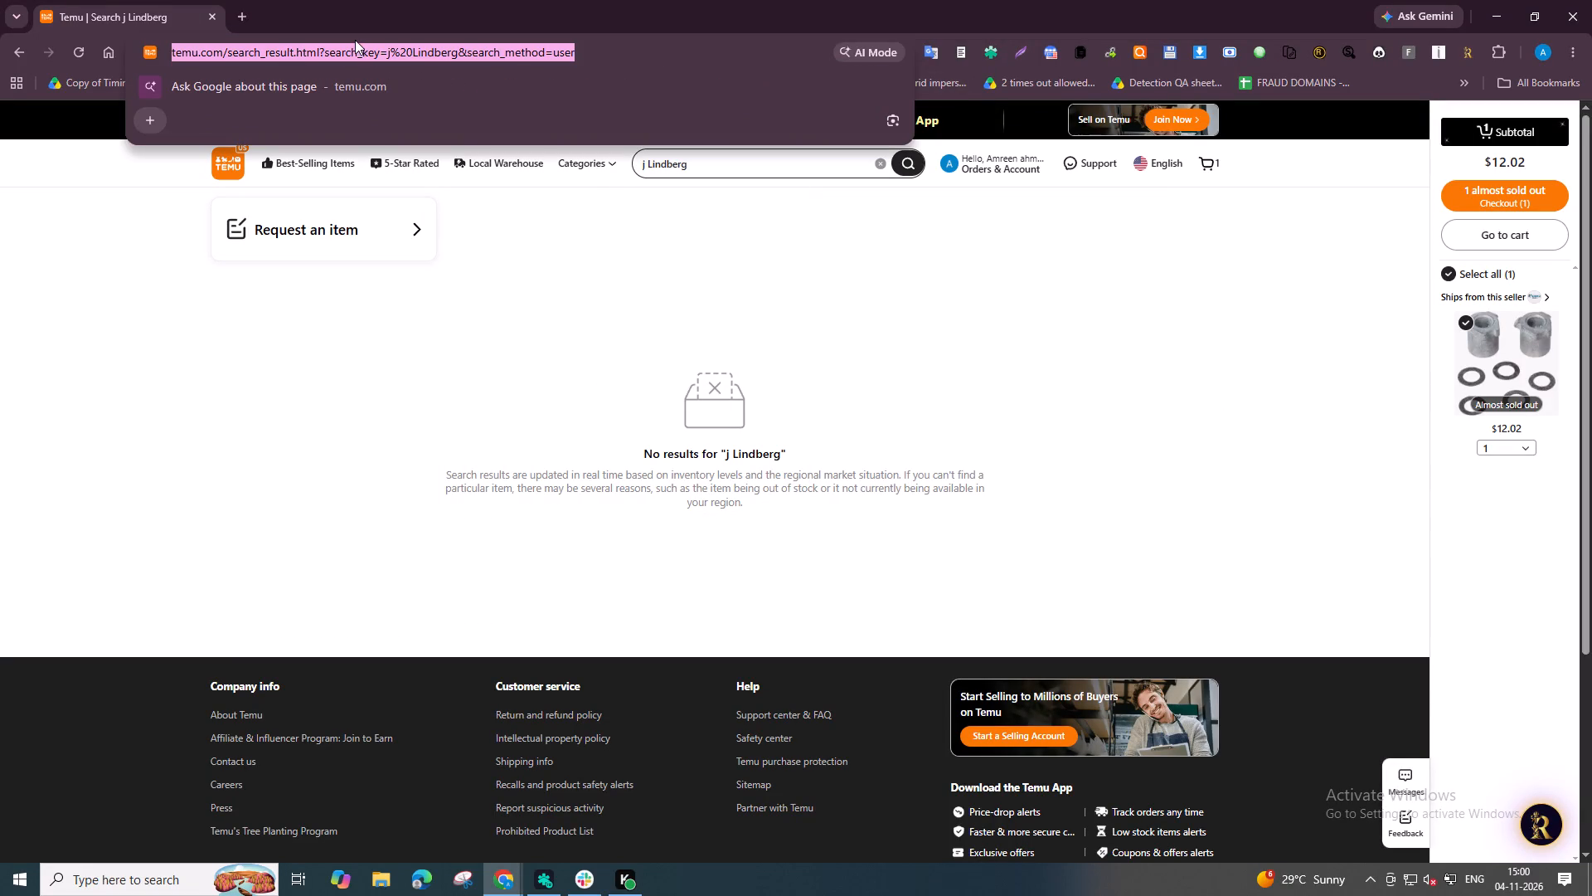
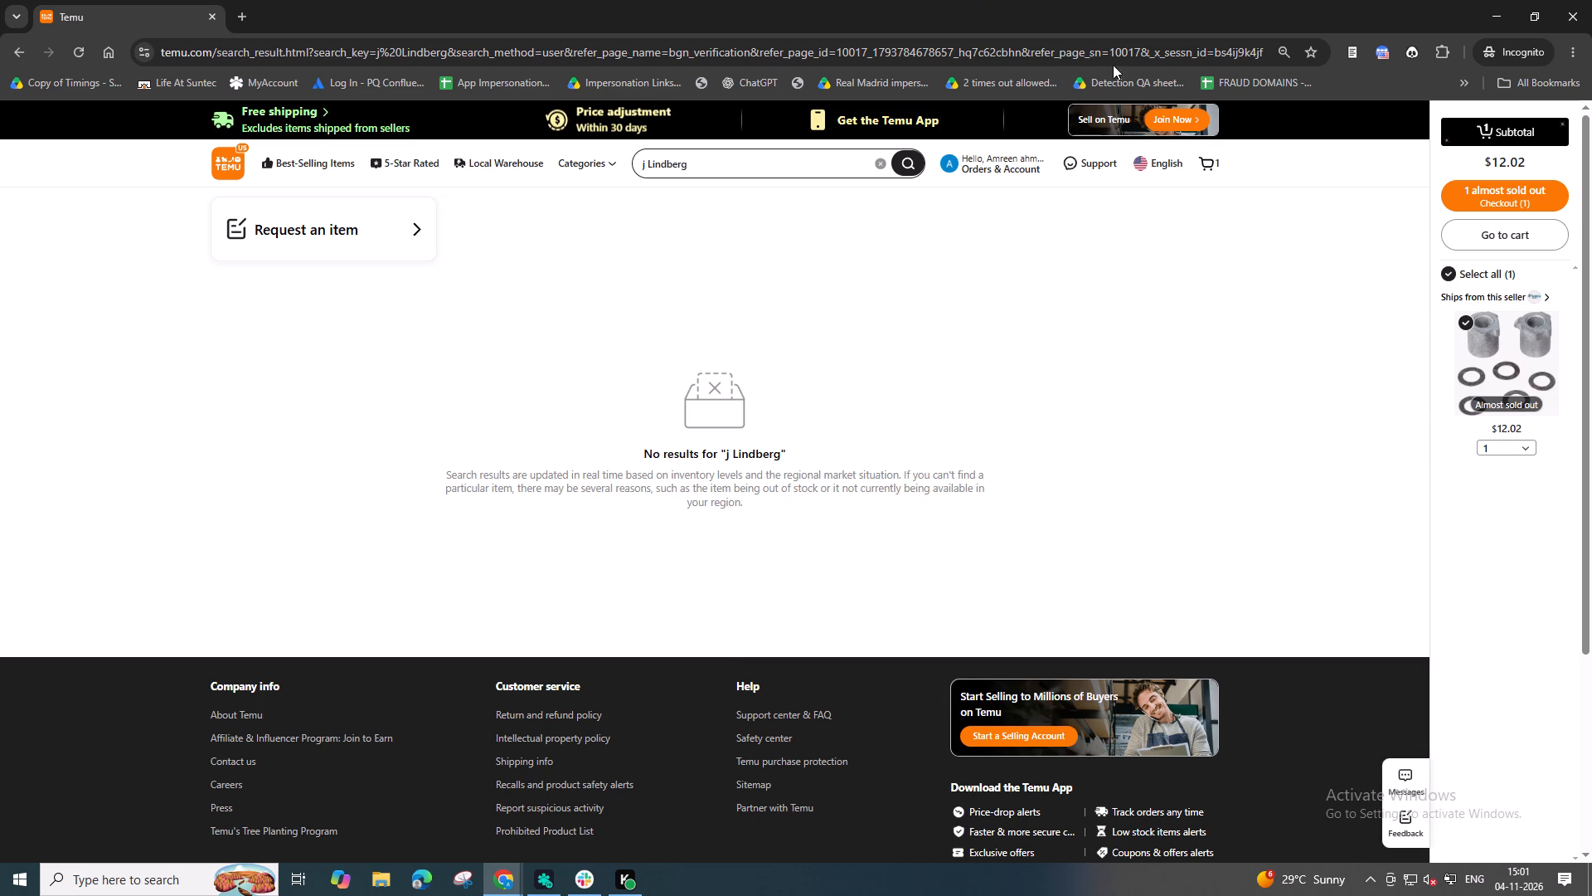
Copy the search keyword j lindeberg from the Temu row's notes in the Brand tracker and search Temu with it.
{"action": "key", "text": "alt+Tab"}
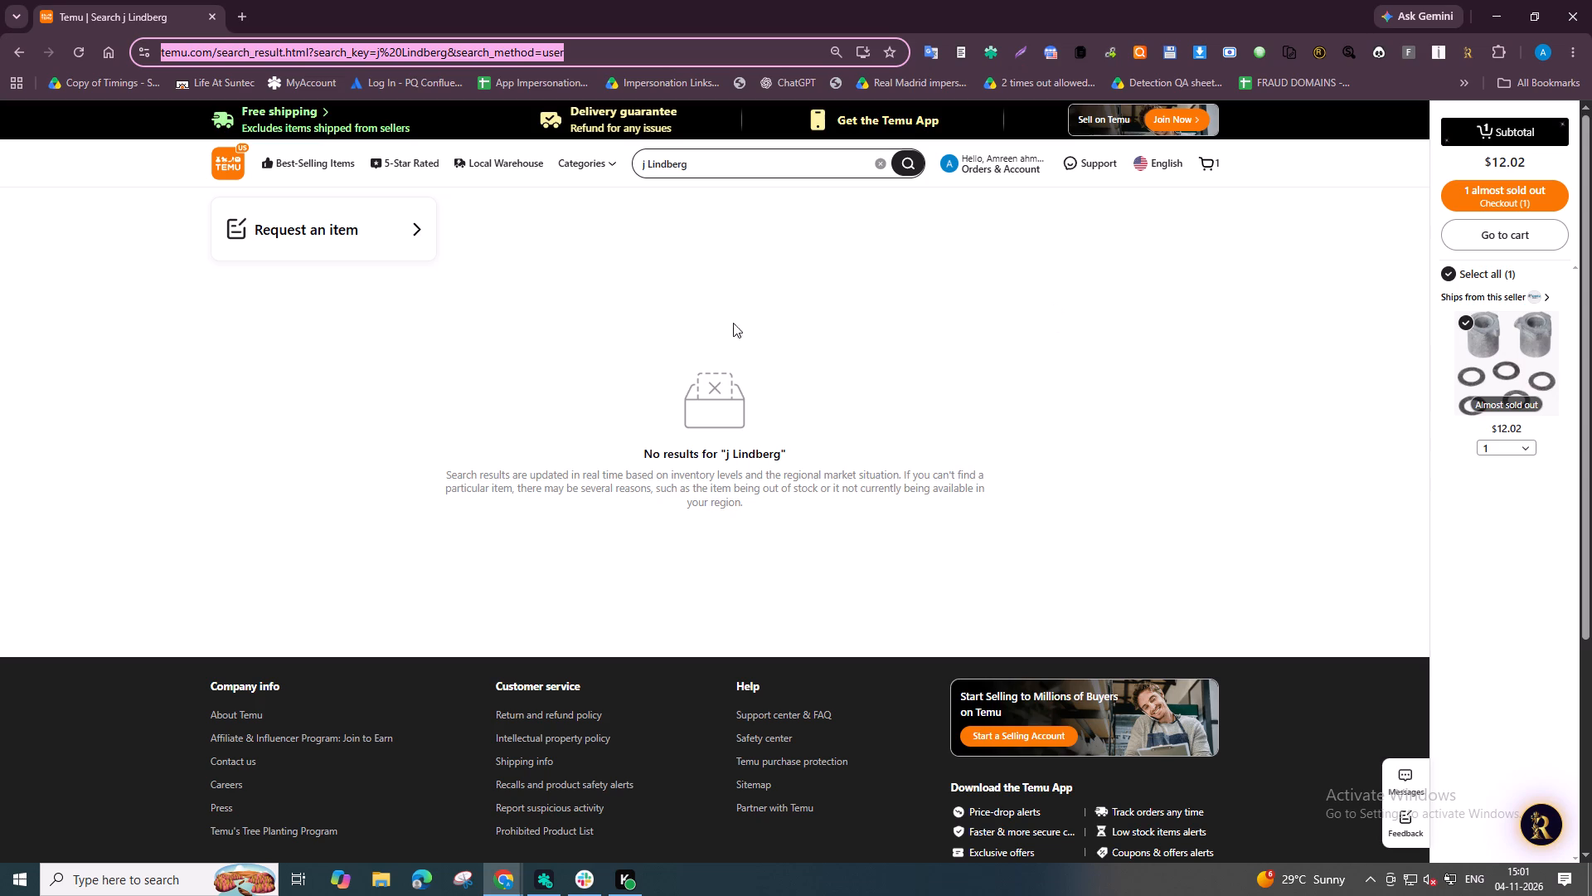
{"action": "key", "text": "alt+Tab"}
{"action": "key", "text": "alt+Tab"}
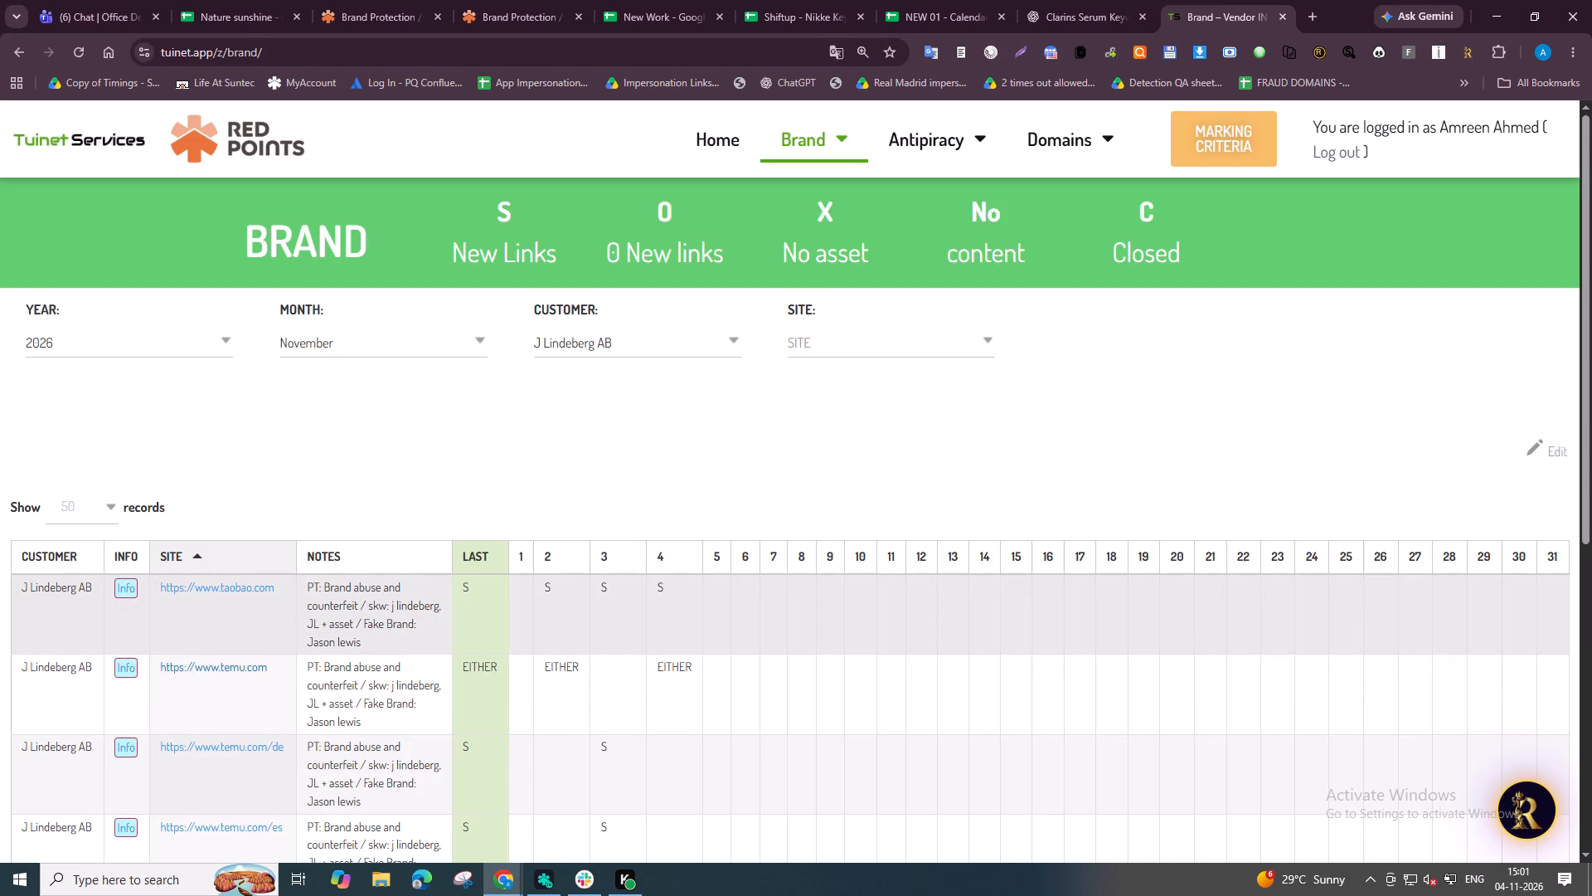
{"action": "left_click_drag", "start_coordinate": [390, 607], "coordinate": [440, 597]}
{"action": "key", "text": "ctrl+c"}
{"action": "key", "text": "alt+Tab"}
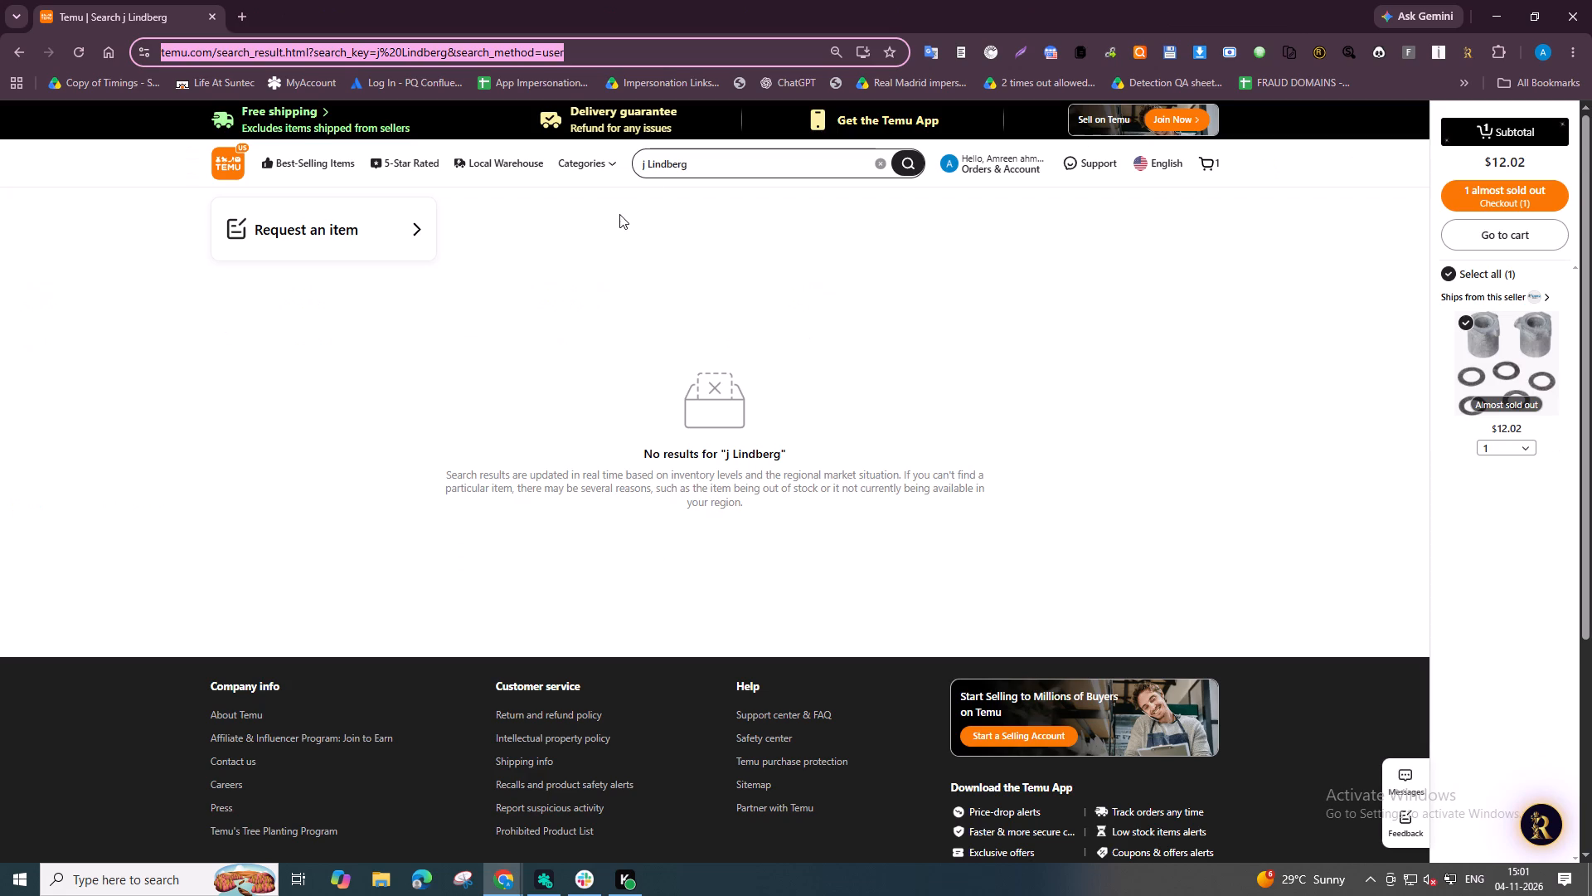
{"action": "triple_click", "coordinate": [657, 167]}
{"action": "key", "text": "ctrl+v"}
{"action": "key", "text": "Return"}
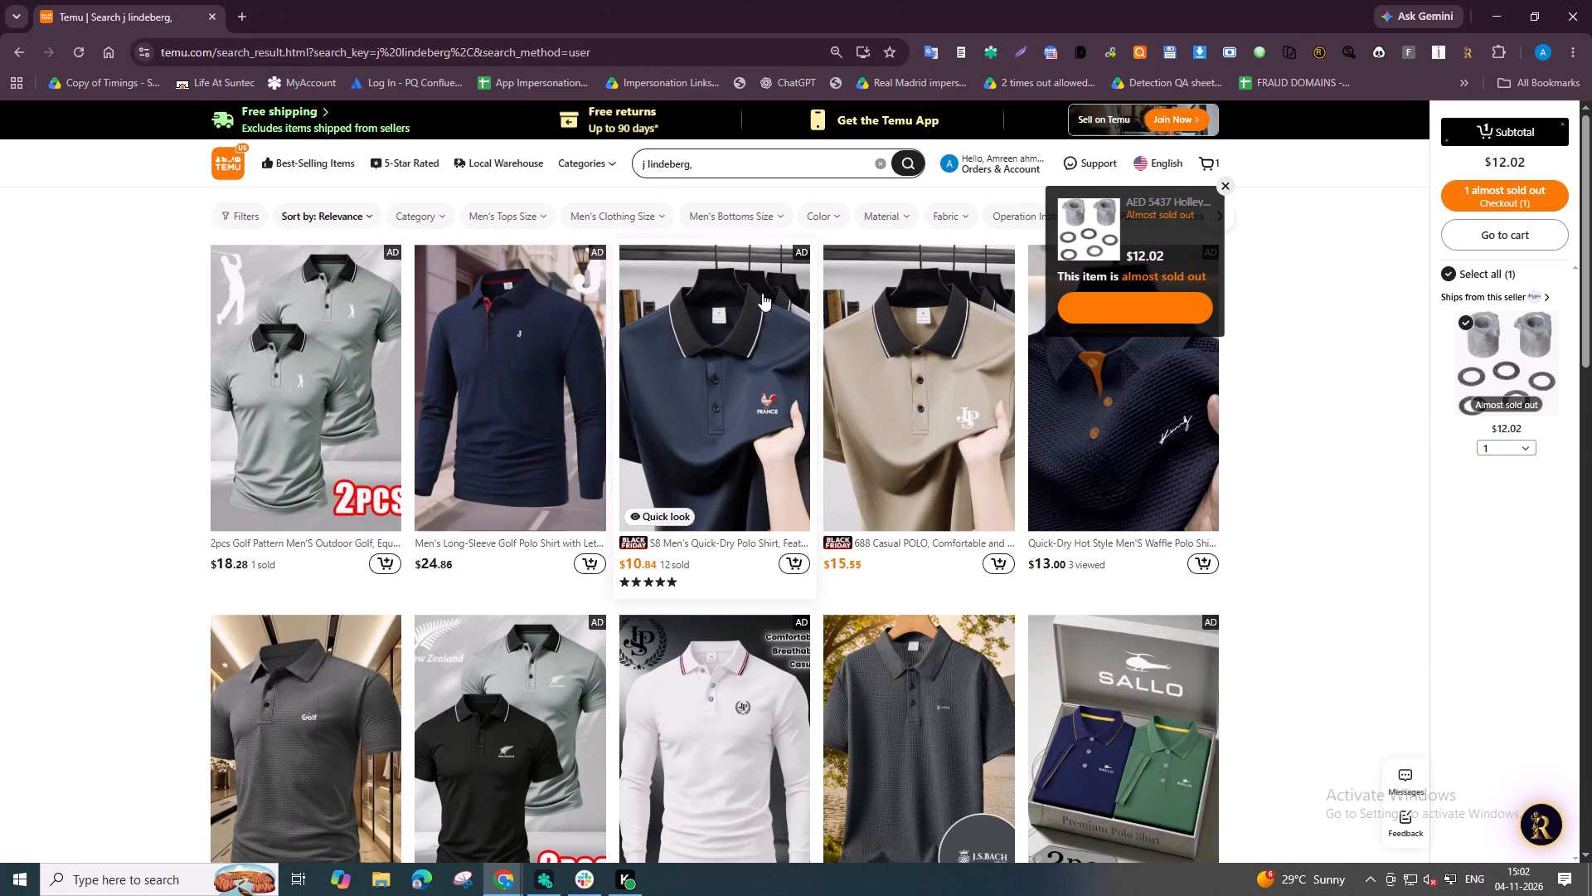
Drop the trailing comma from the Temu query, extend it to j lindeberg belt, and run the search.
{"action": "left_click", "coordinate": [740, 168]}
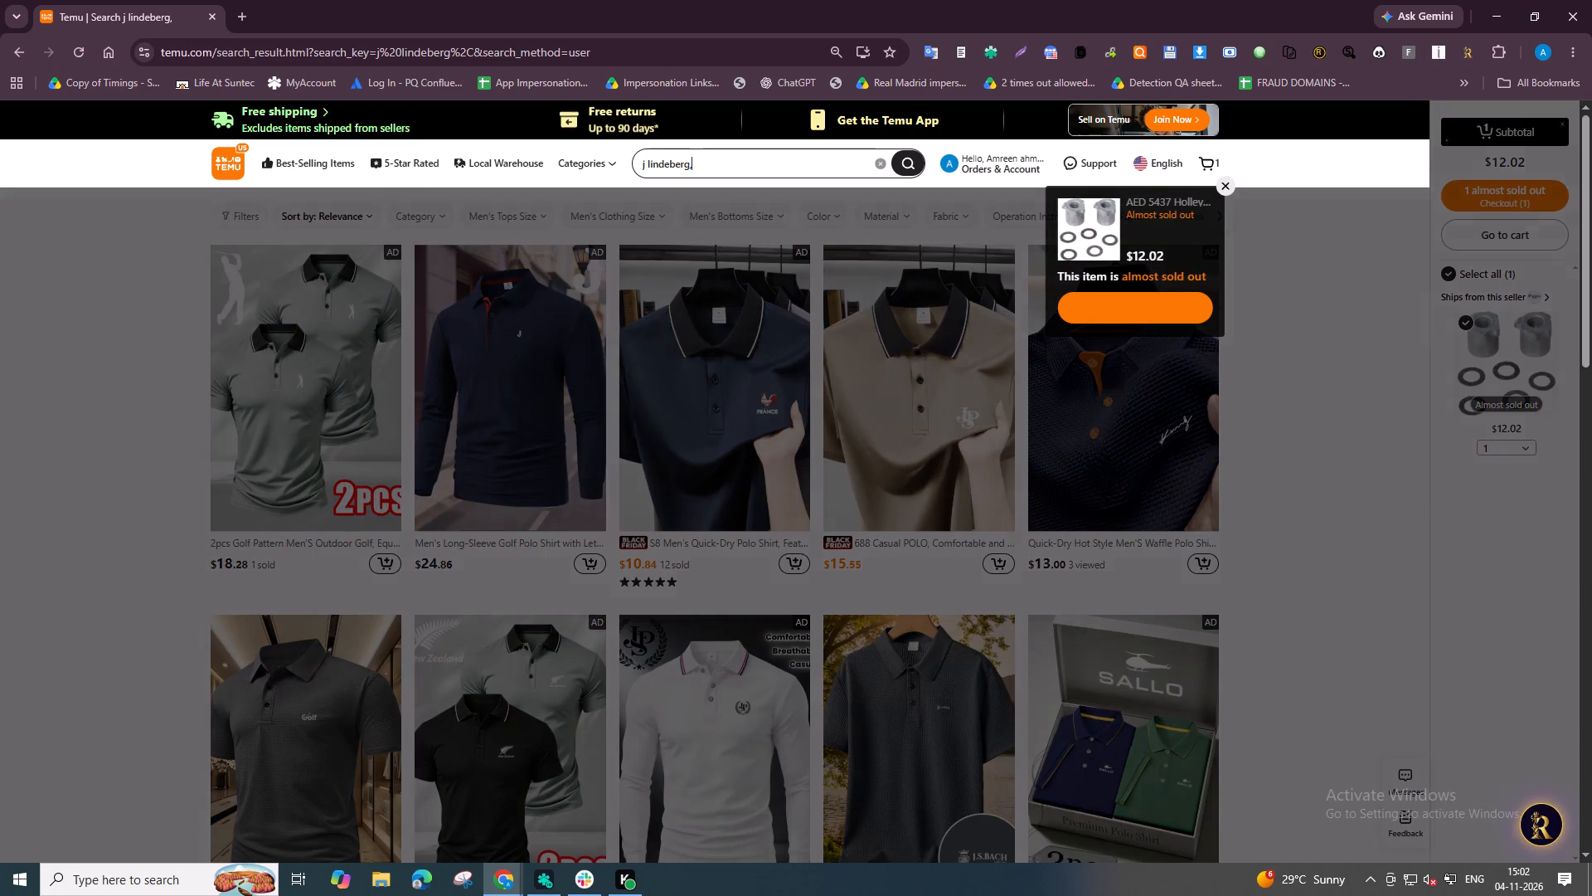
{"action": "key", "text": "space"}
{"action": "type", "text": "bet"}
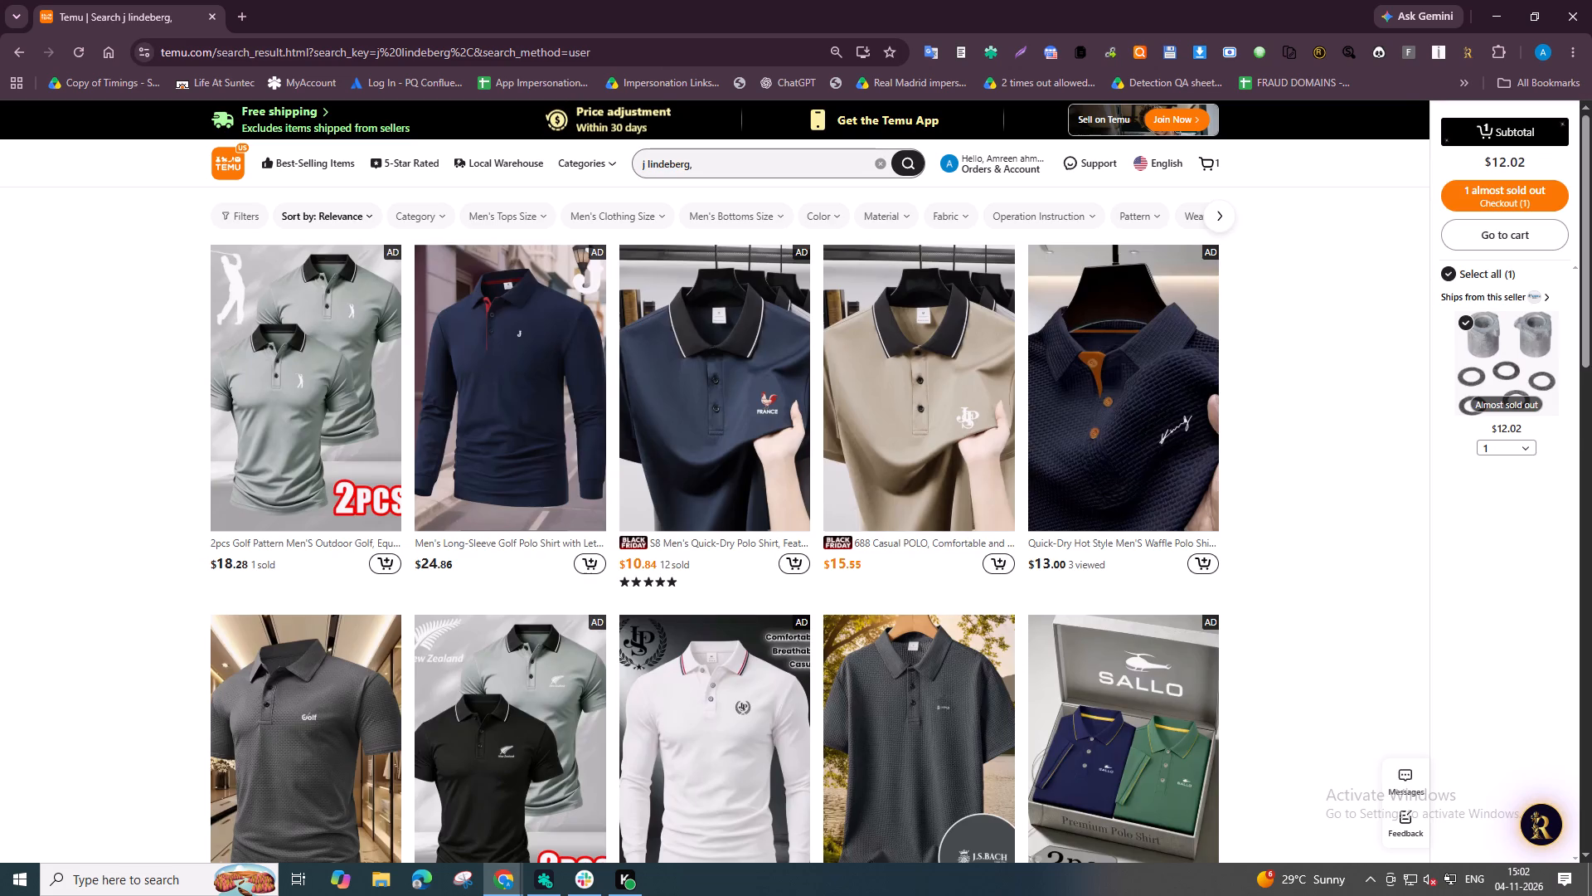
{"action": "left_click", "coordinate": [721, 154]}
{"action": "key", "text": "BackSpace"}
{"action": "key", "text": "BackSpace"}
{"action": "key", "text": "space"}
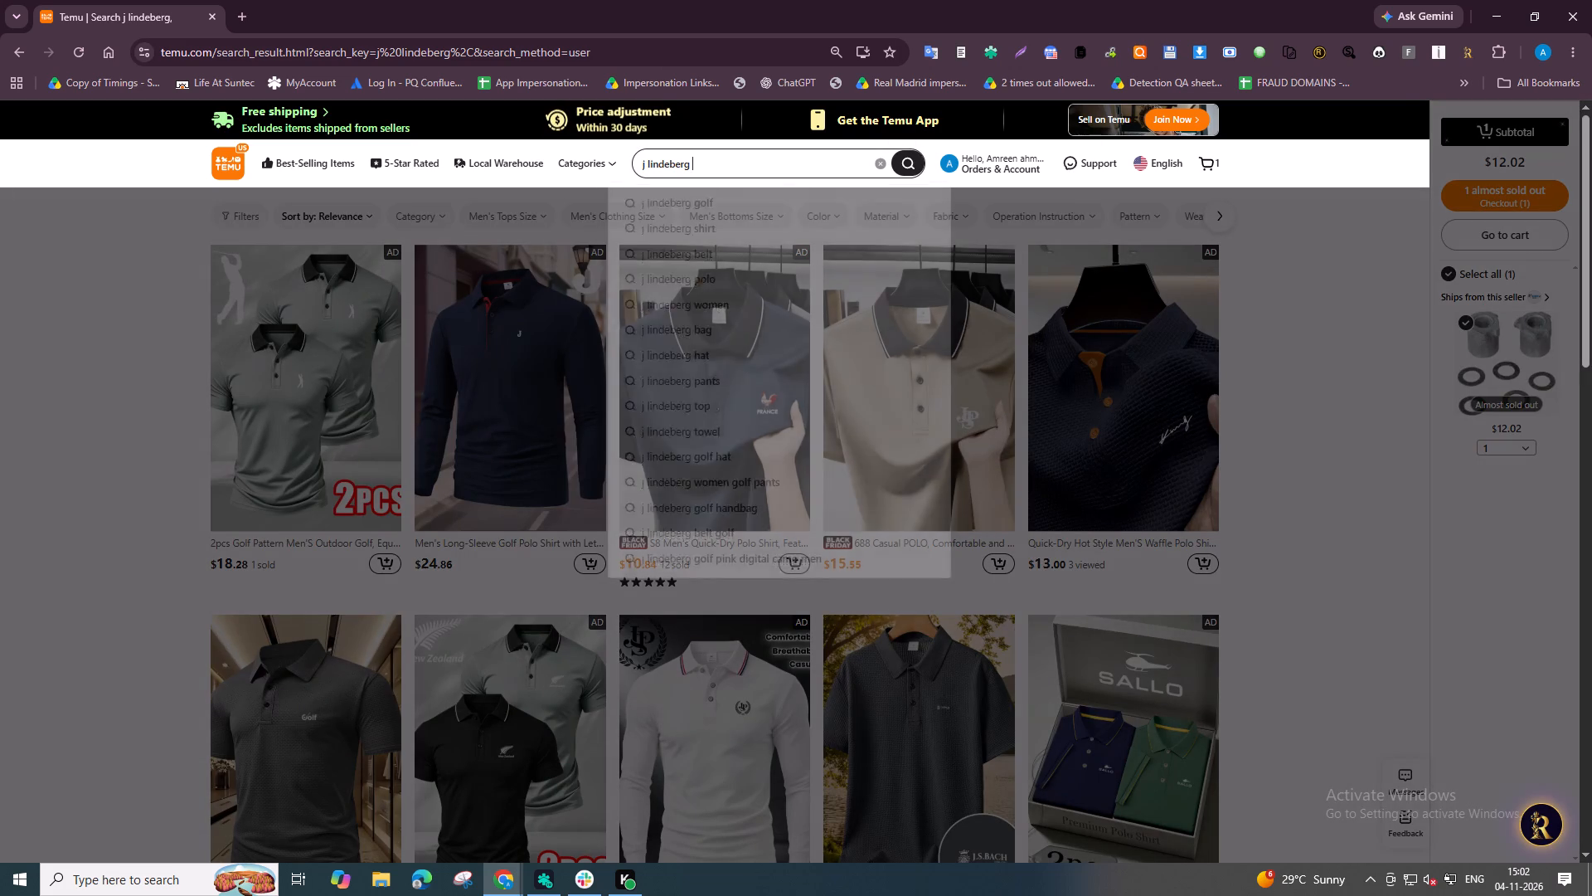
{"action": "type", "text": "belt"}
{"action": "key", "text": "Return"}
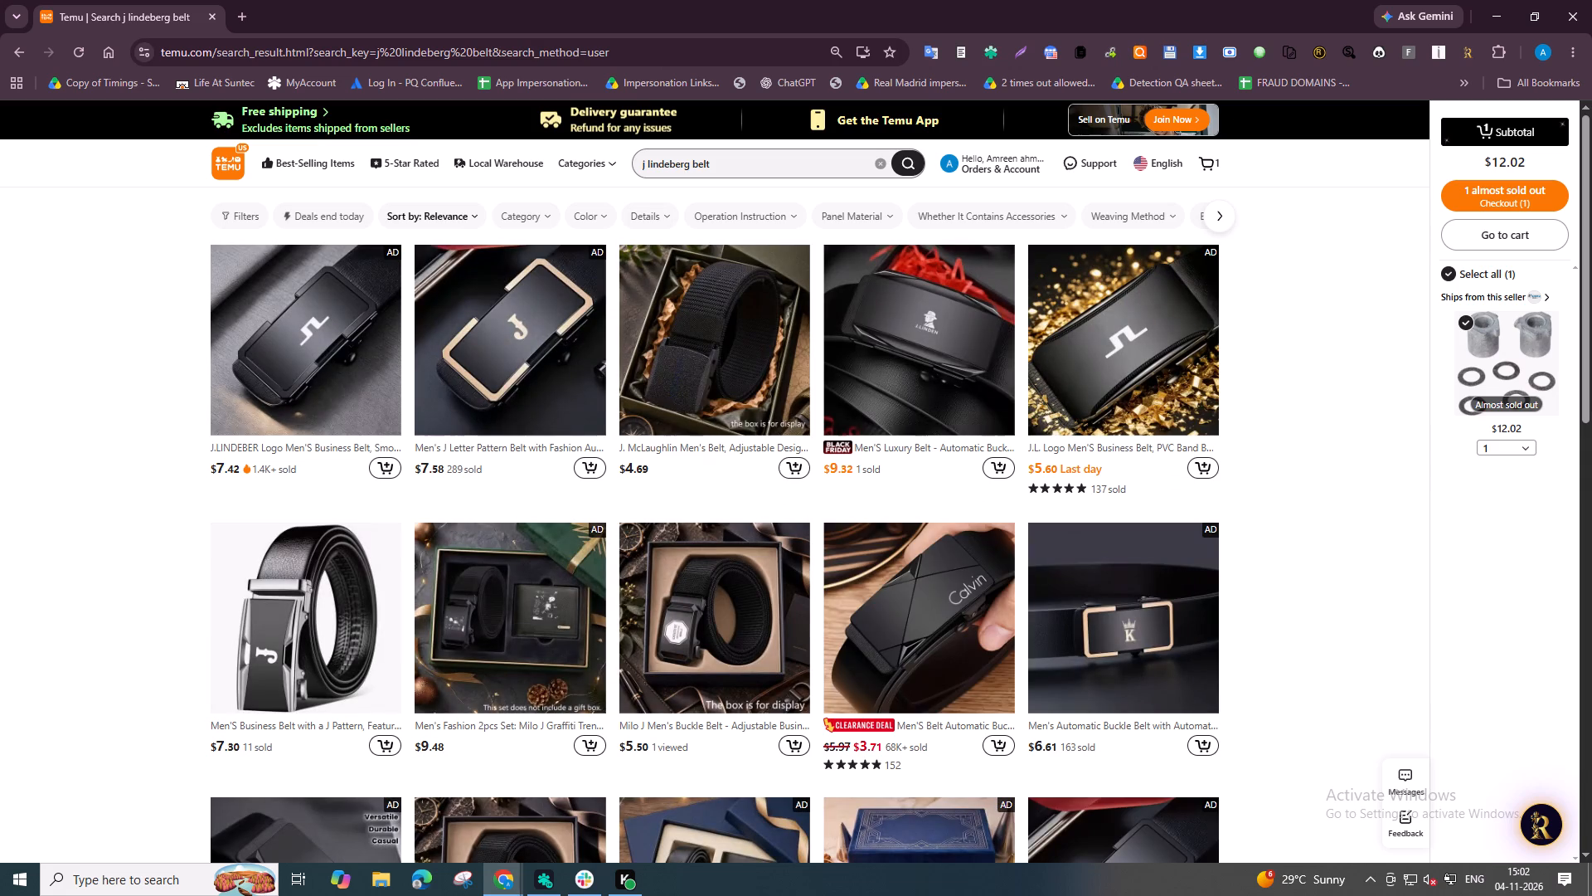
Open the RedPoints IPR Plugin and stop its running task.
{"action": "left_click", "coordinate": [997, 56]}
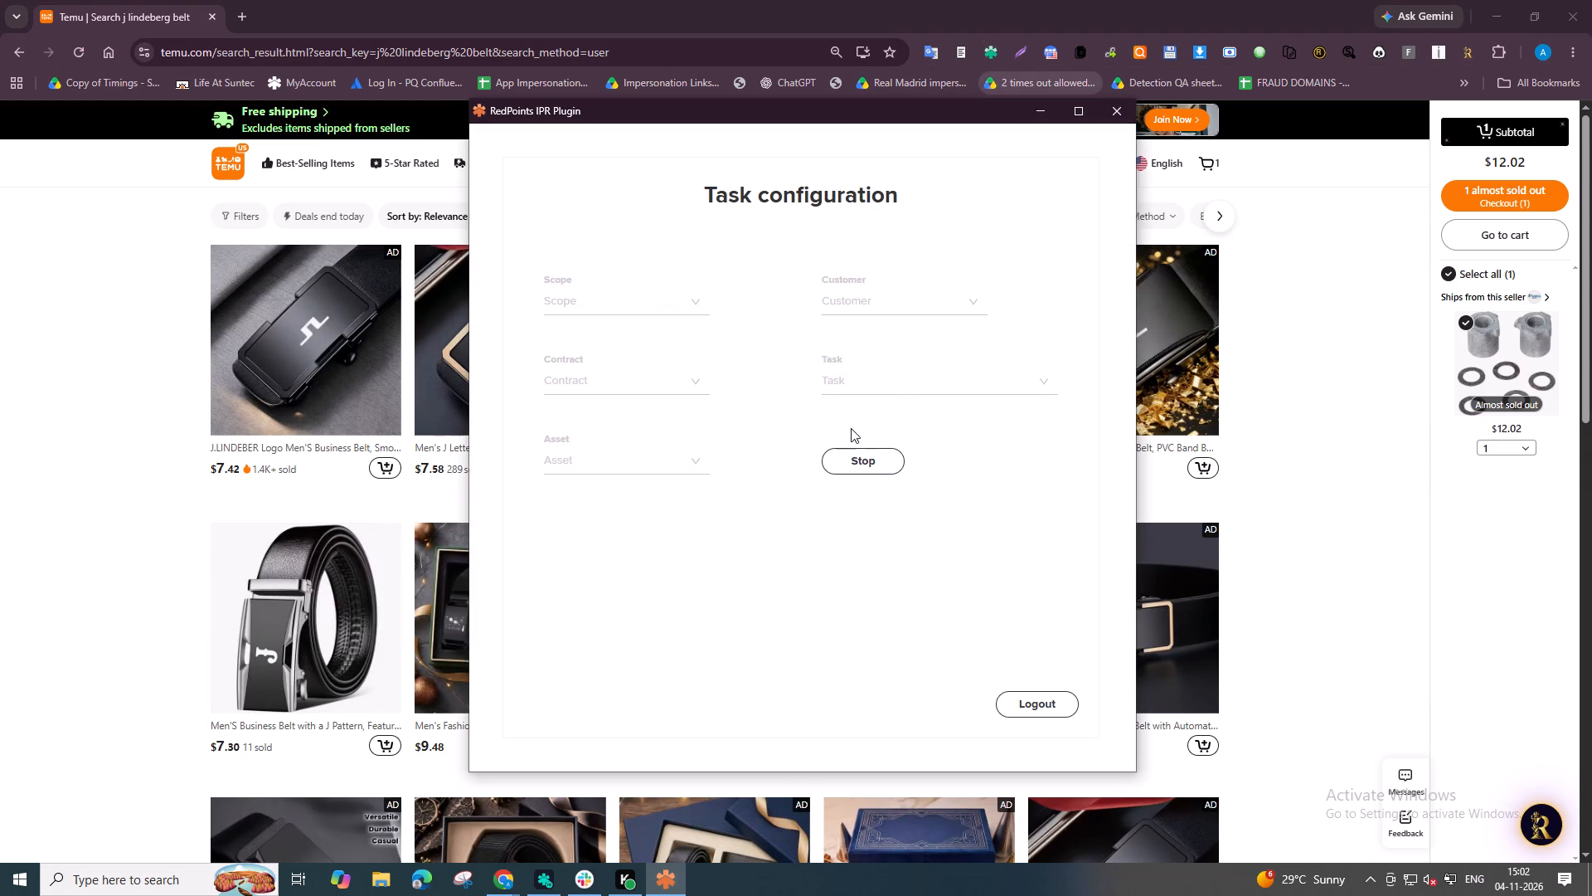
{"action": "left_click", "coordinate": [857, 460]}
Set the plugin's customer to J Lindeberg AB and the task to Detection.
{"action": "left_click", "coordinate": [886, 291]}
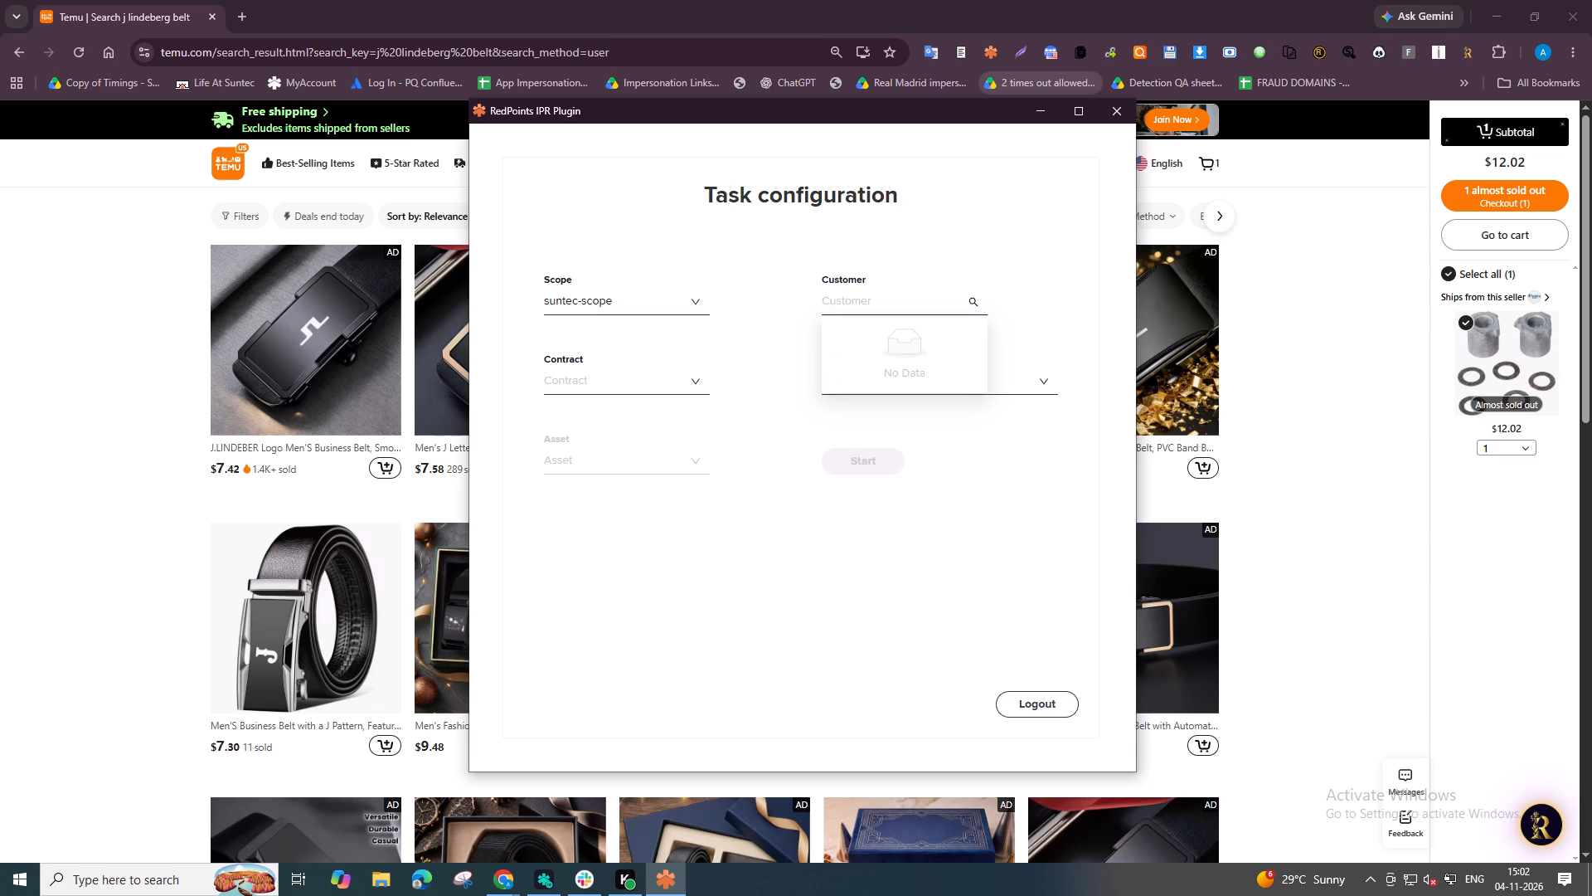
{"action": "type", "text": "j link"}
{"action": "key", "text": "BackSpace"}
{"action": "key", "text": "d"}
{"action": "key", "text": "space"}
{"action": "key", "text": "BackSpace"}
{"action": "left_click", "coordinate": [896, 334]}
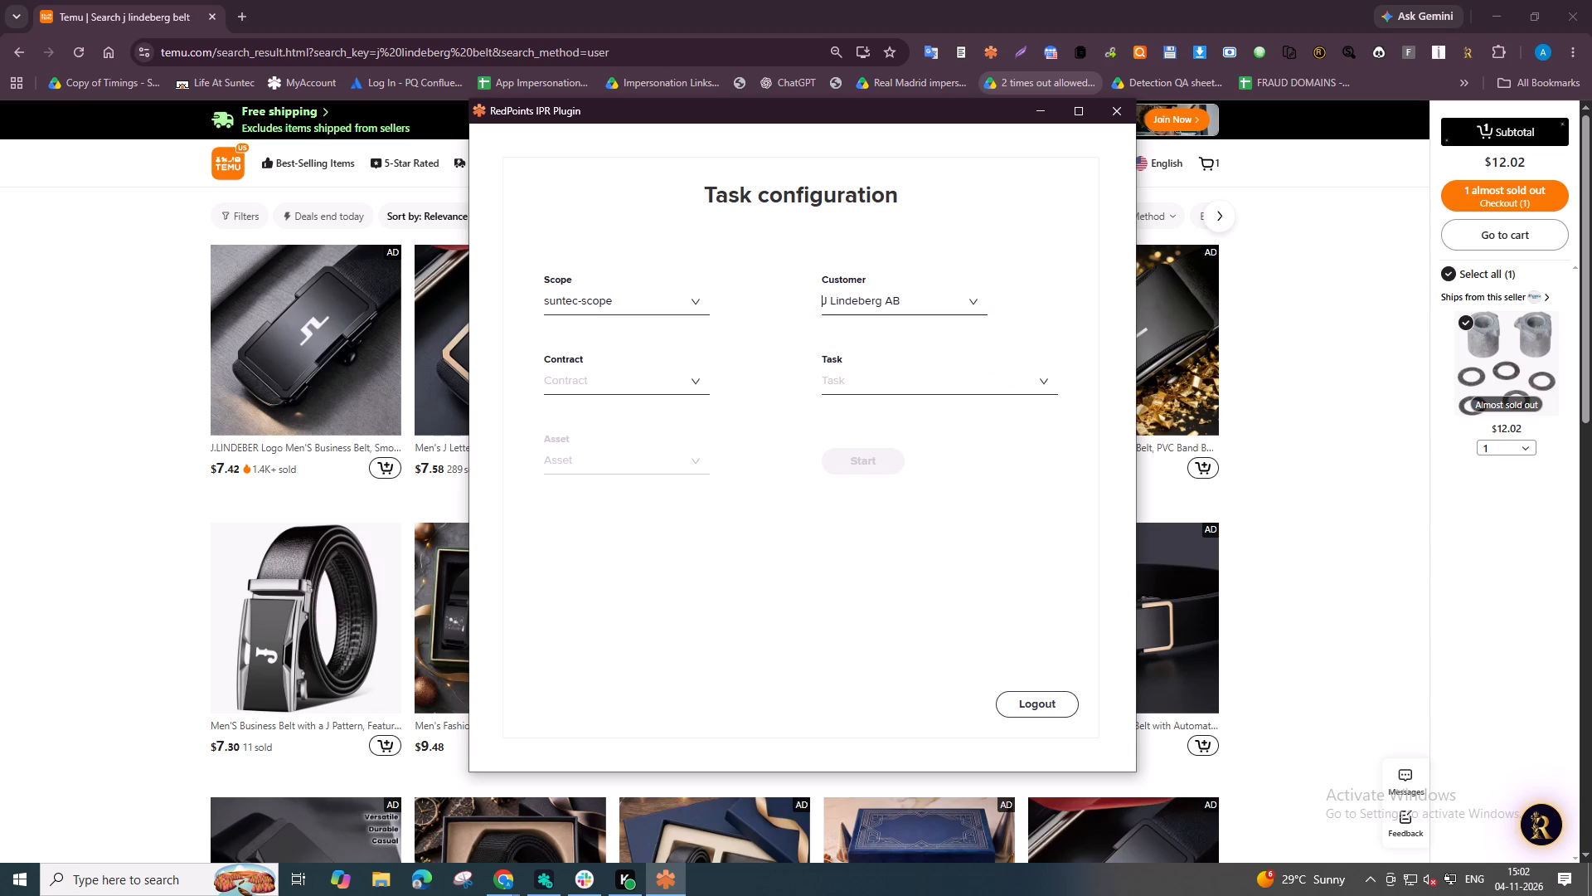
{"action": "left_click", "coordinate": [888, 381]}
{"action": "left_click", "coordinate": [843, 430]}
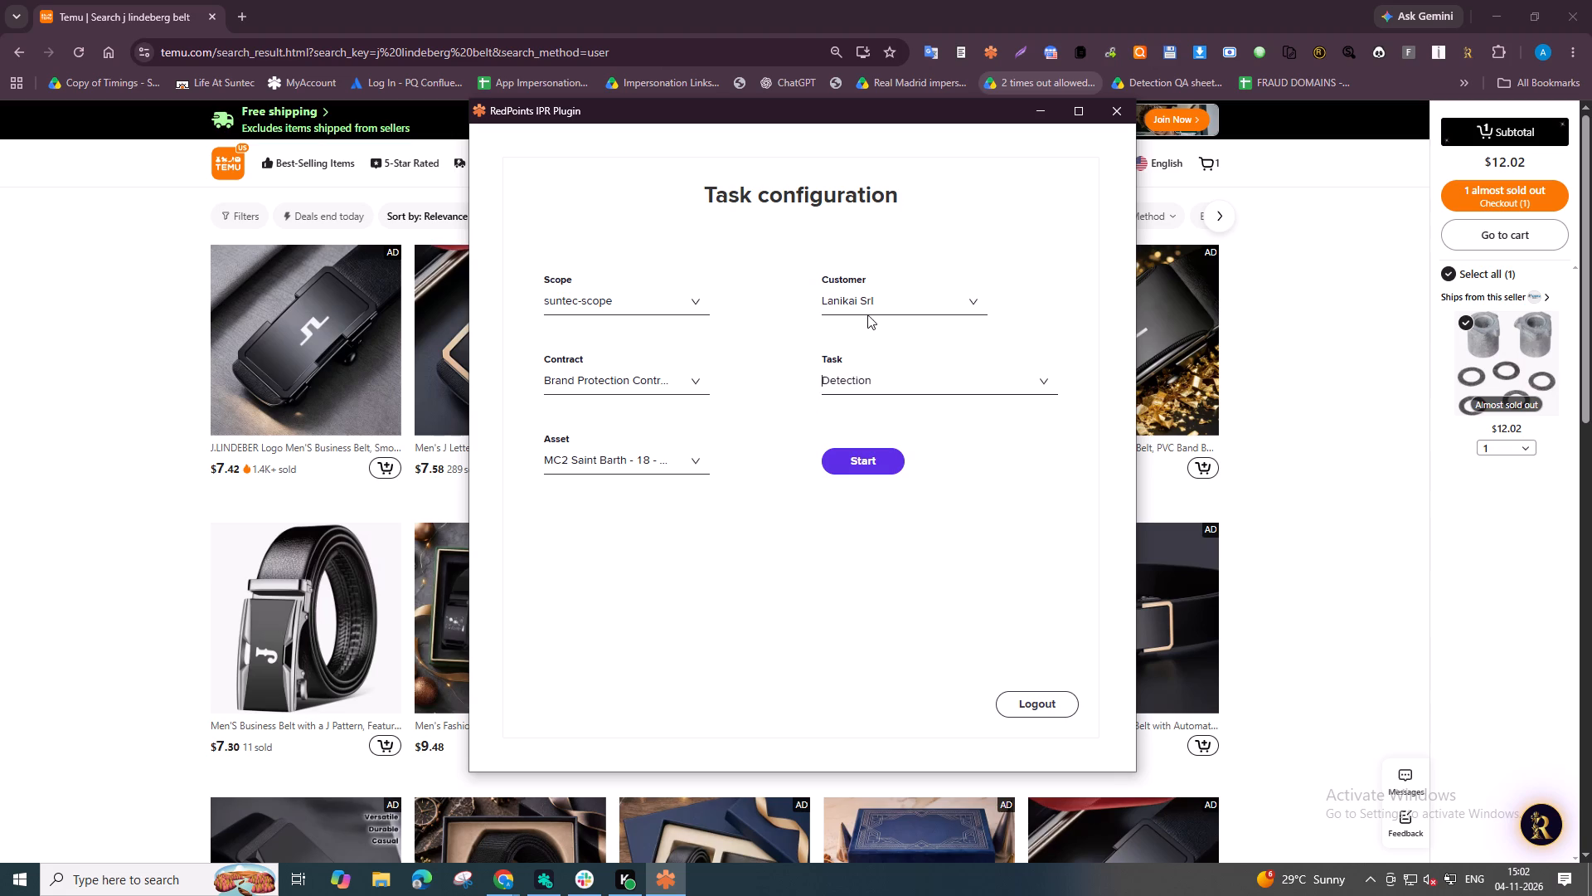
Choose J Lindeberg AB as the customer again and select its IPR Brand Protection contract.
{"action": "left_click", "coordinate": [864, 306]}
{"action": "type", "text": "lind"}
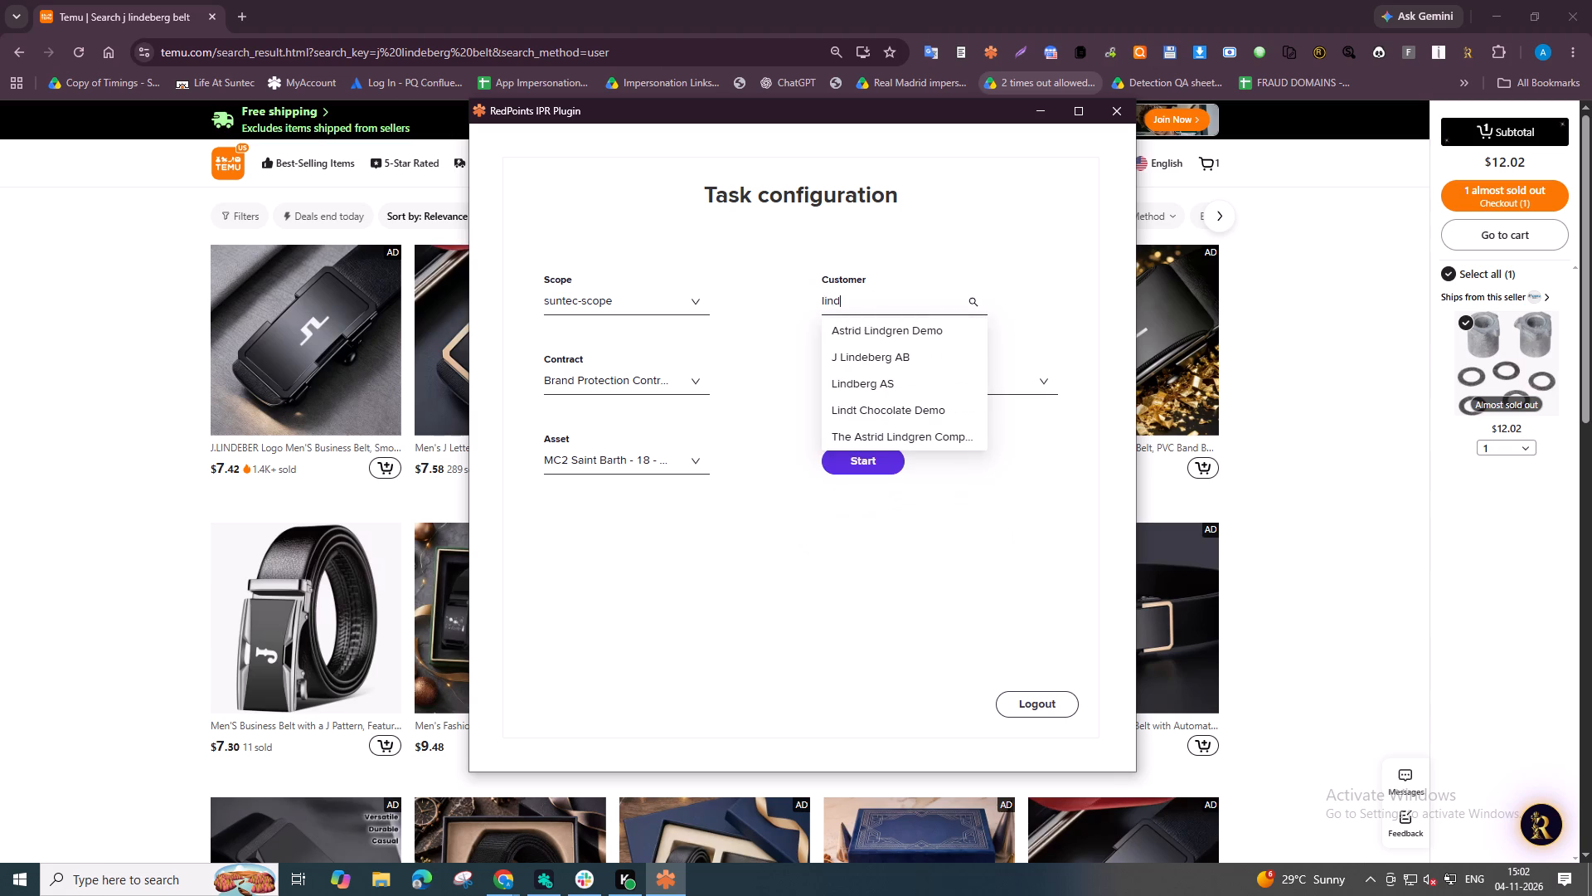
{"action": "left_click", "coordinate": [871, 356]}
{"action": "left_click", "coordinate": [613, 359]}
{"action": "left_click", "coordinate": [619, 392]}
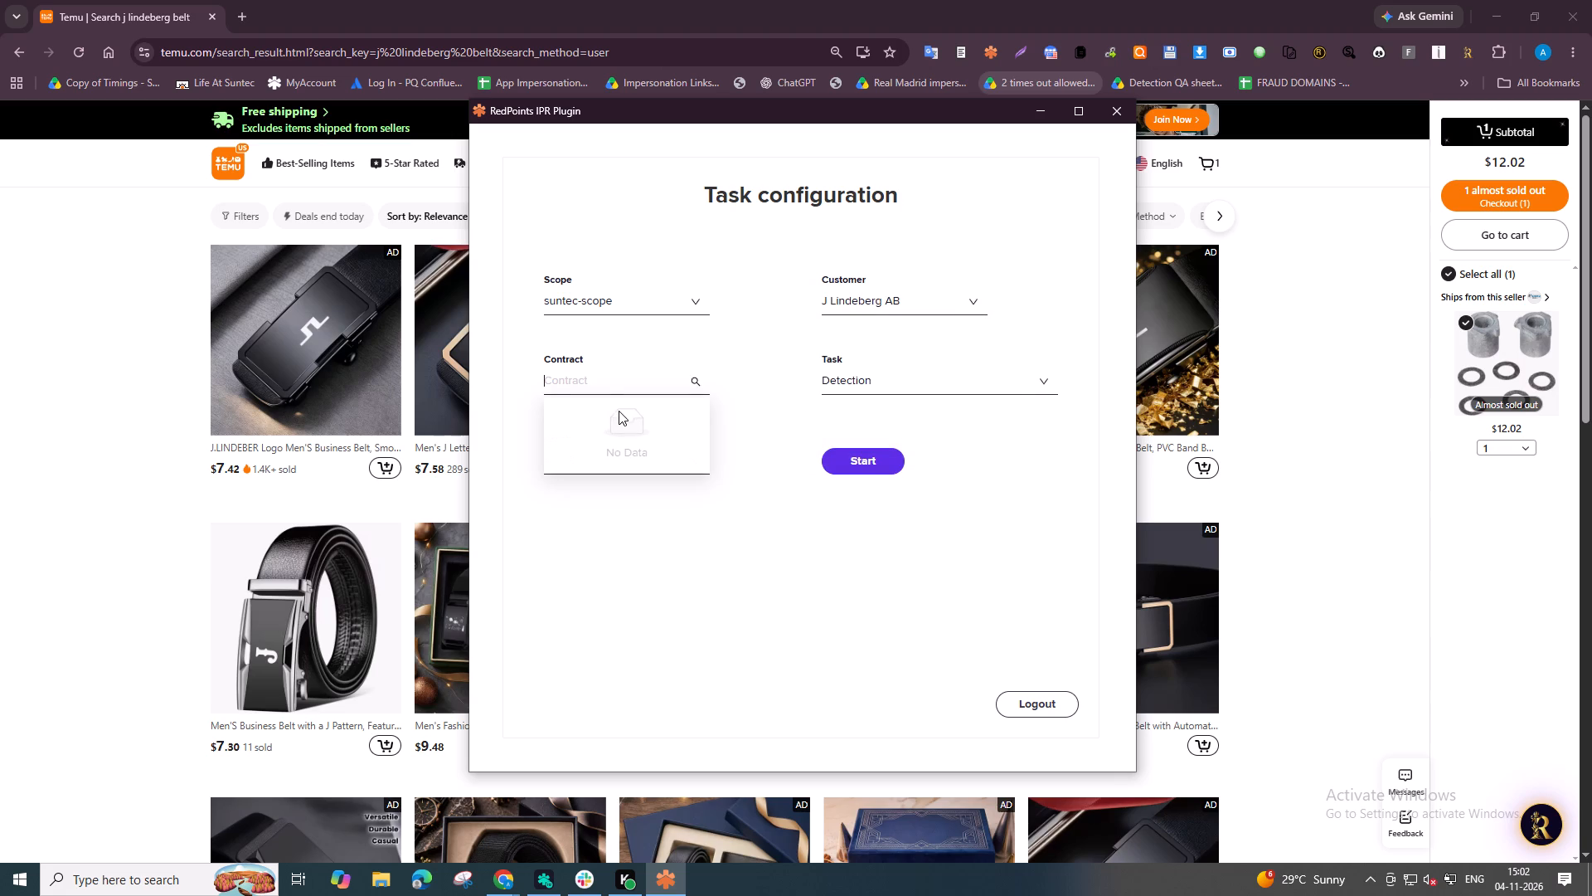
{"action": "left_click", "coordinate": [619, 411]}
{"action": "left_click_drag", "start_coordinate": [559, 513], "coordinate": [567, 513]}
{"action": "left_click", "coordinate": [673, 382]}
{"action": "left_click", "coordinate": [857, 309]}
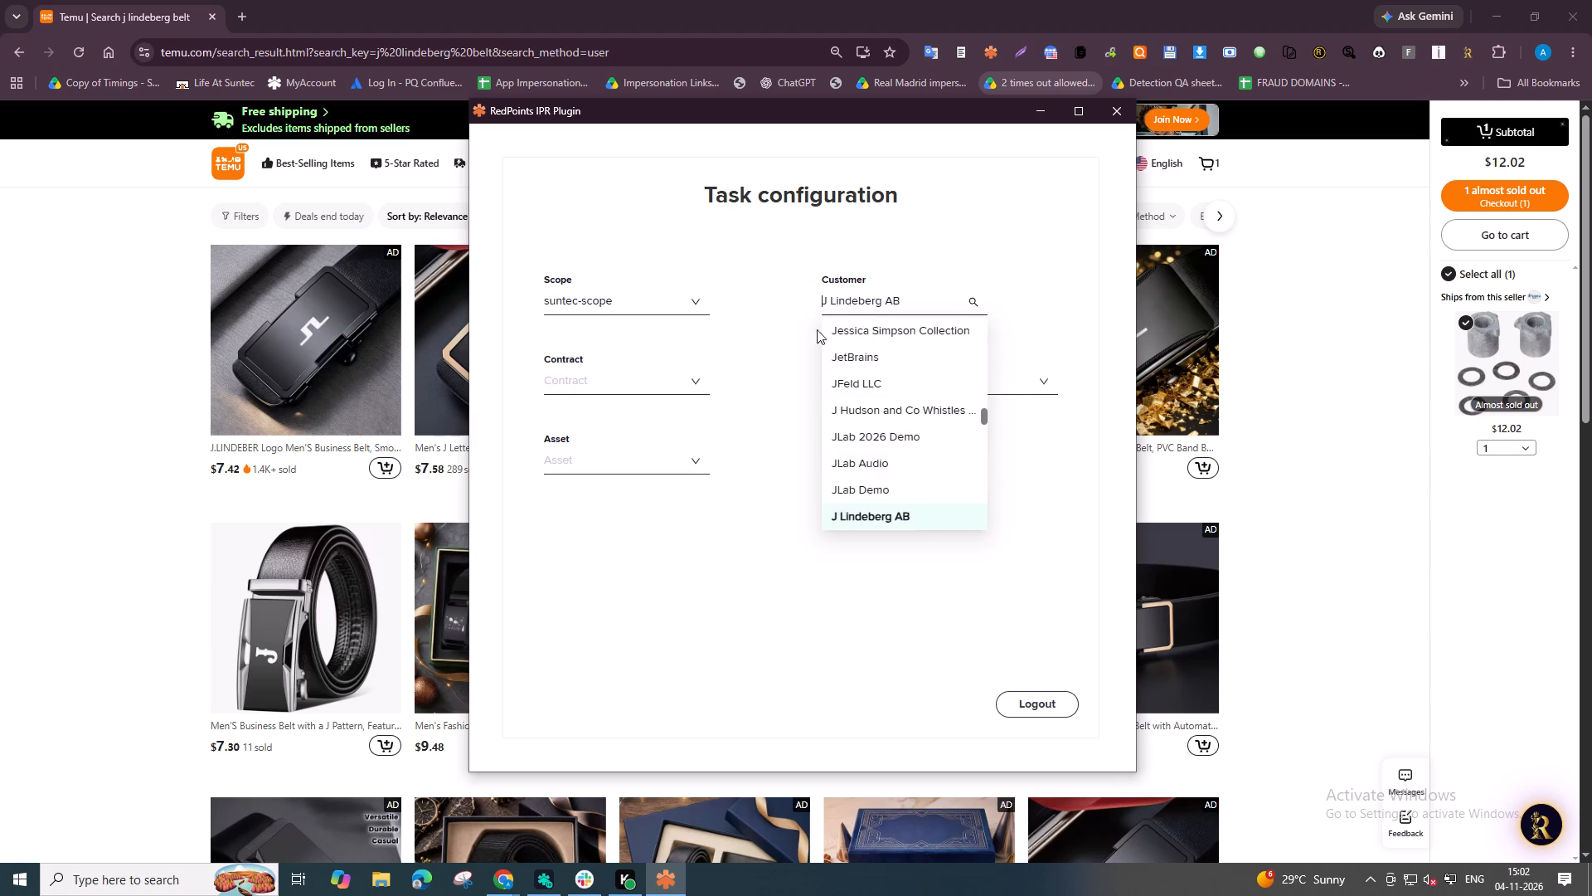
{"action": "left_click", "coordinate": [691, 392]}
{"action": "left_click", "coordinate": [675, 409]}
Choose the J. Lindeberg - Accessories asset and start the Detection task.
{"action": "left_click", "coordinate": [665, 453]}
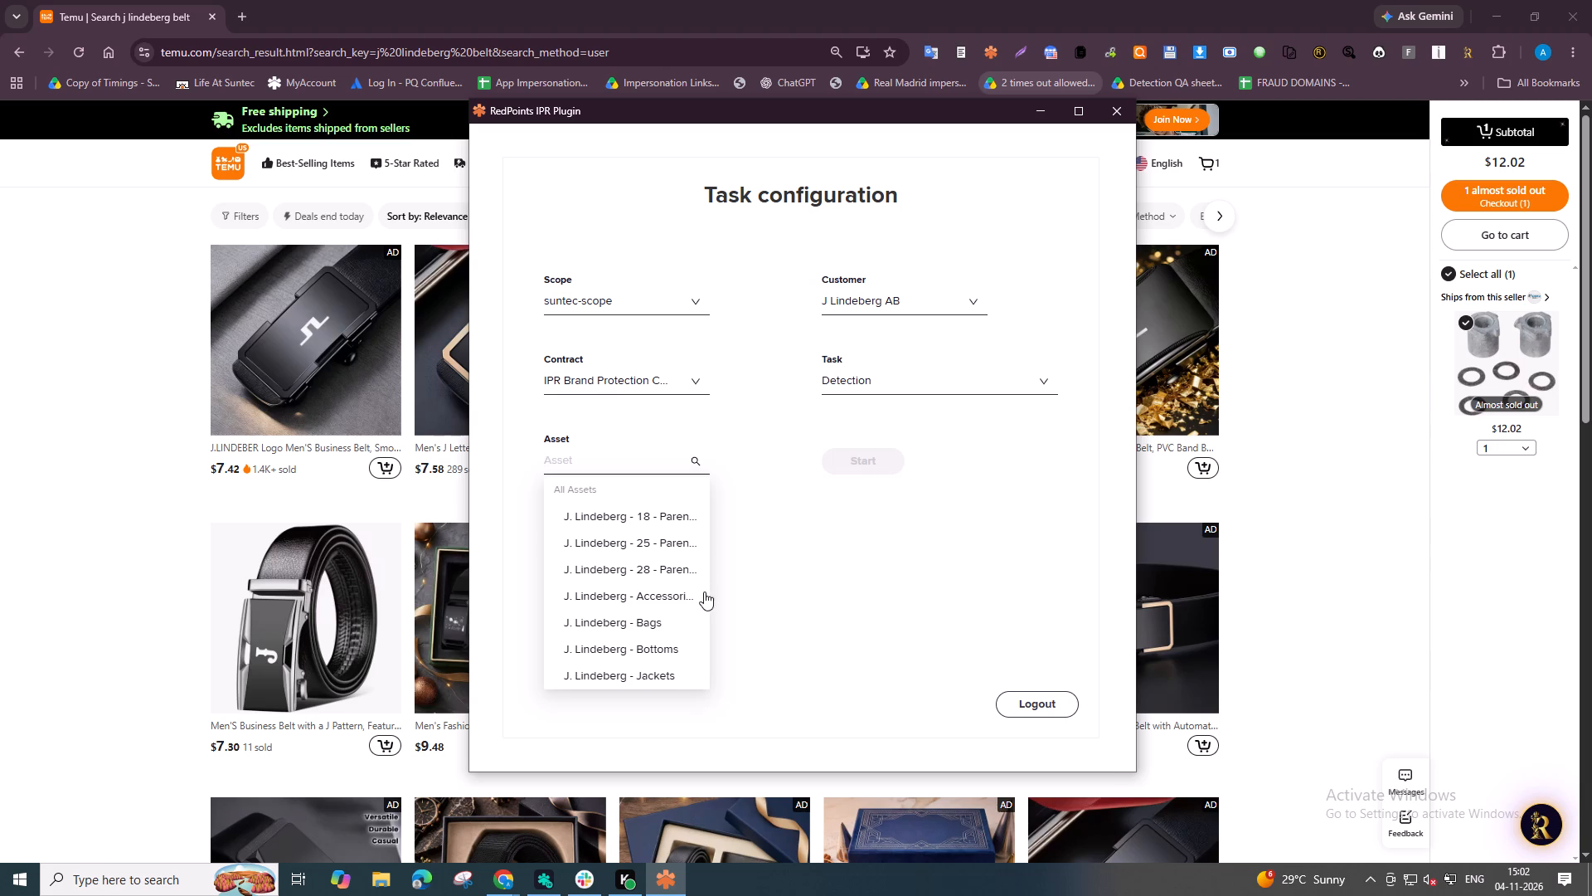
{"action": "key", "text": "b"}
{"action": "key", "text": "a"}
{"action": "double_click", "coordinate": [641, 466]}
{"action": "type", "text": "ac"}
{"action": "left_click", "coordinate": [669, 513]}
{"action": "left_click", "coordinate": [876, 448]}
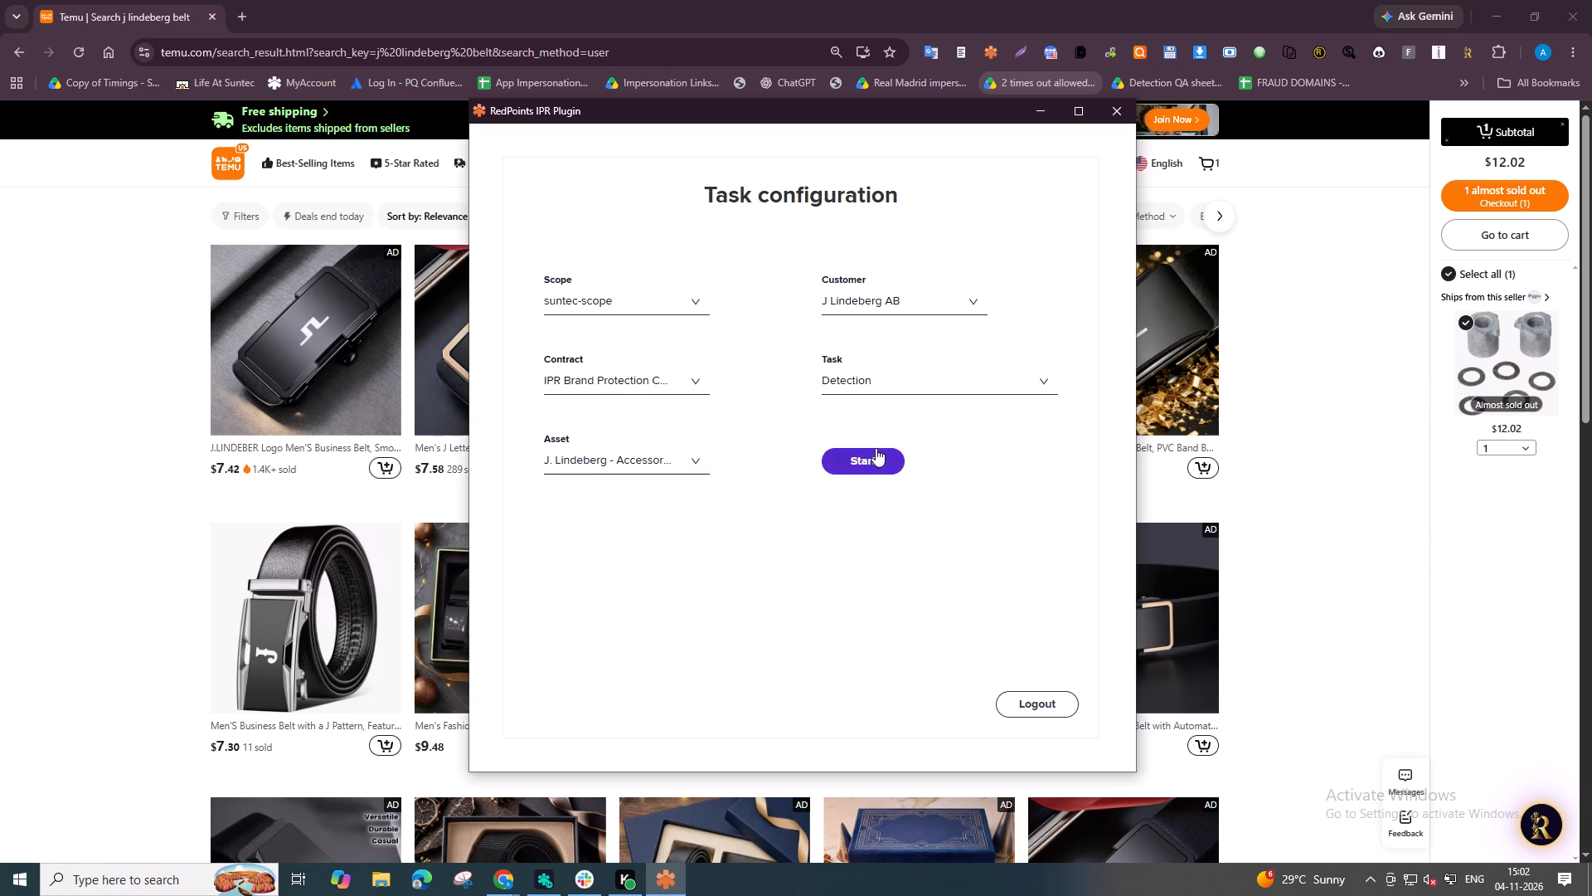
Examine the j lindeberg belt results for listings using the J. Lindeberg name or logo, loading one further batch.
{"action": "scroll", "coordinate": [1419, 538], "scroll_direction": "up", "scroll_amount": 4}
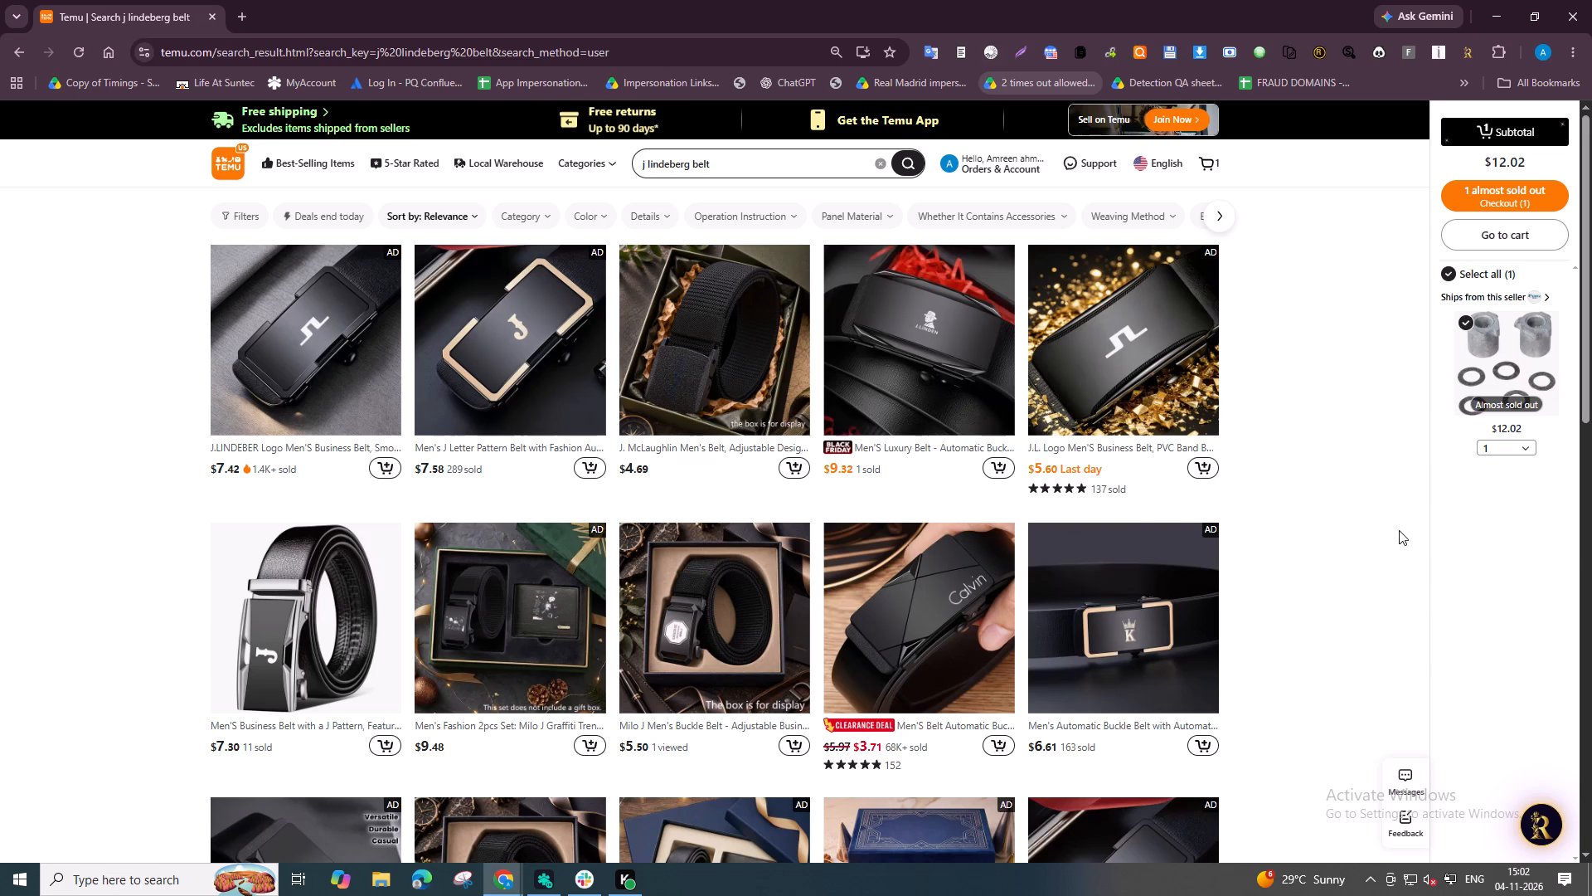
{"action": "scroll", "coordinate": [1399, 530], "scroll_direction": "down", "scroll_amount": 5}
{"action": "scroll", "coordinate": [1395, 530], "scroll_direction": "up", "scroll_amount": 9}
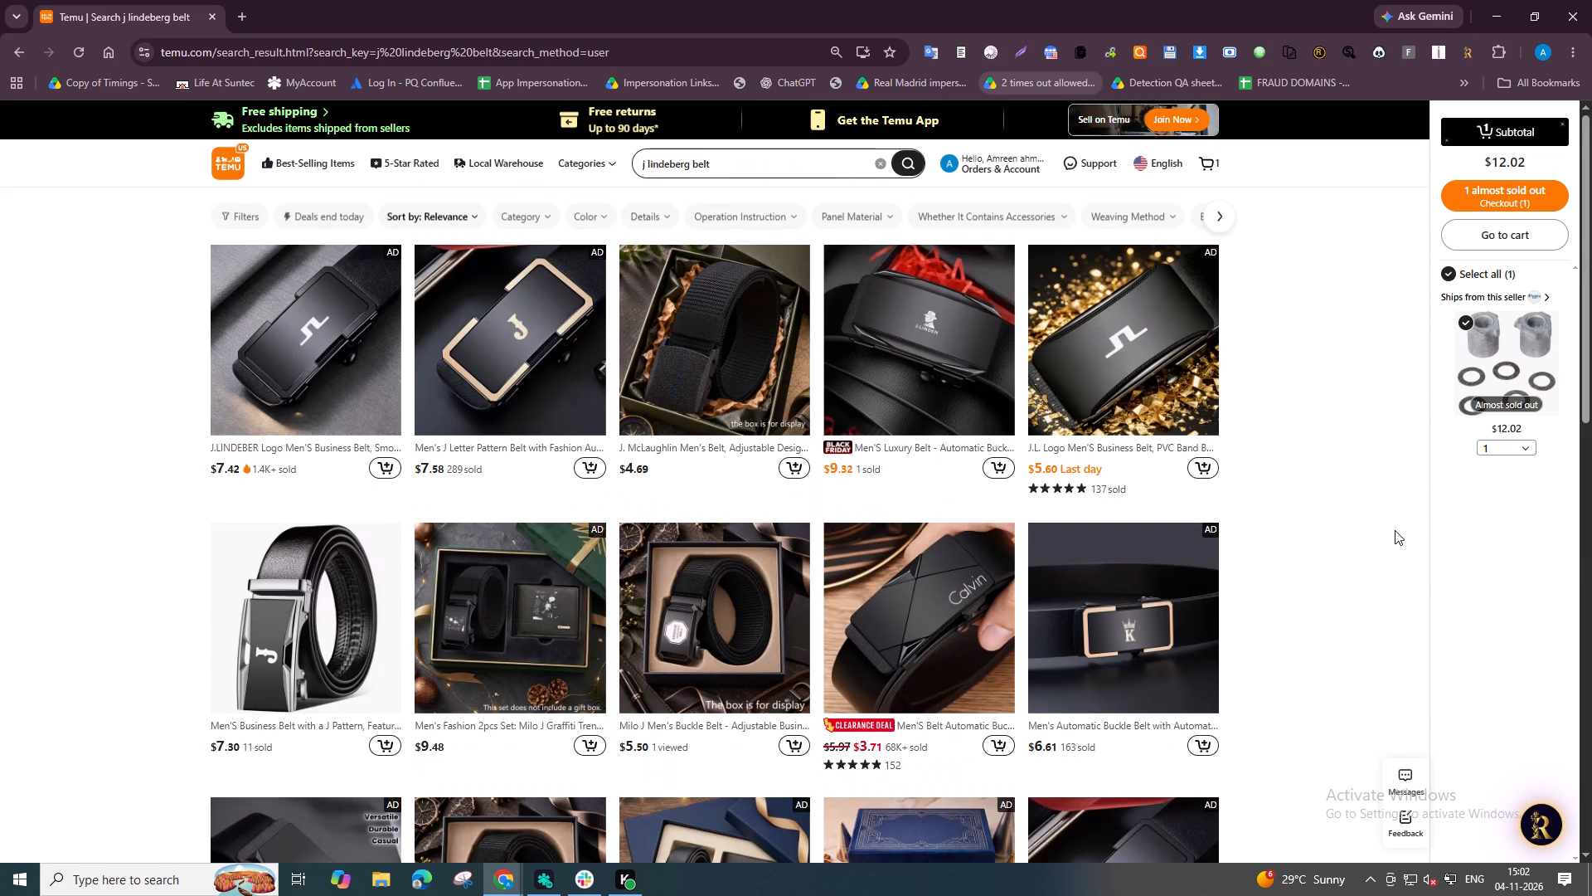
{"action": "scroll", "coordinate": [1395, 530], "scroll_direction": "up", "scroll_amount": 2}
{"action": "scroll", "coordinate": [631, 490], "scroll_direction": "down", "scroll_amount": 4}
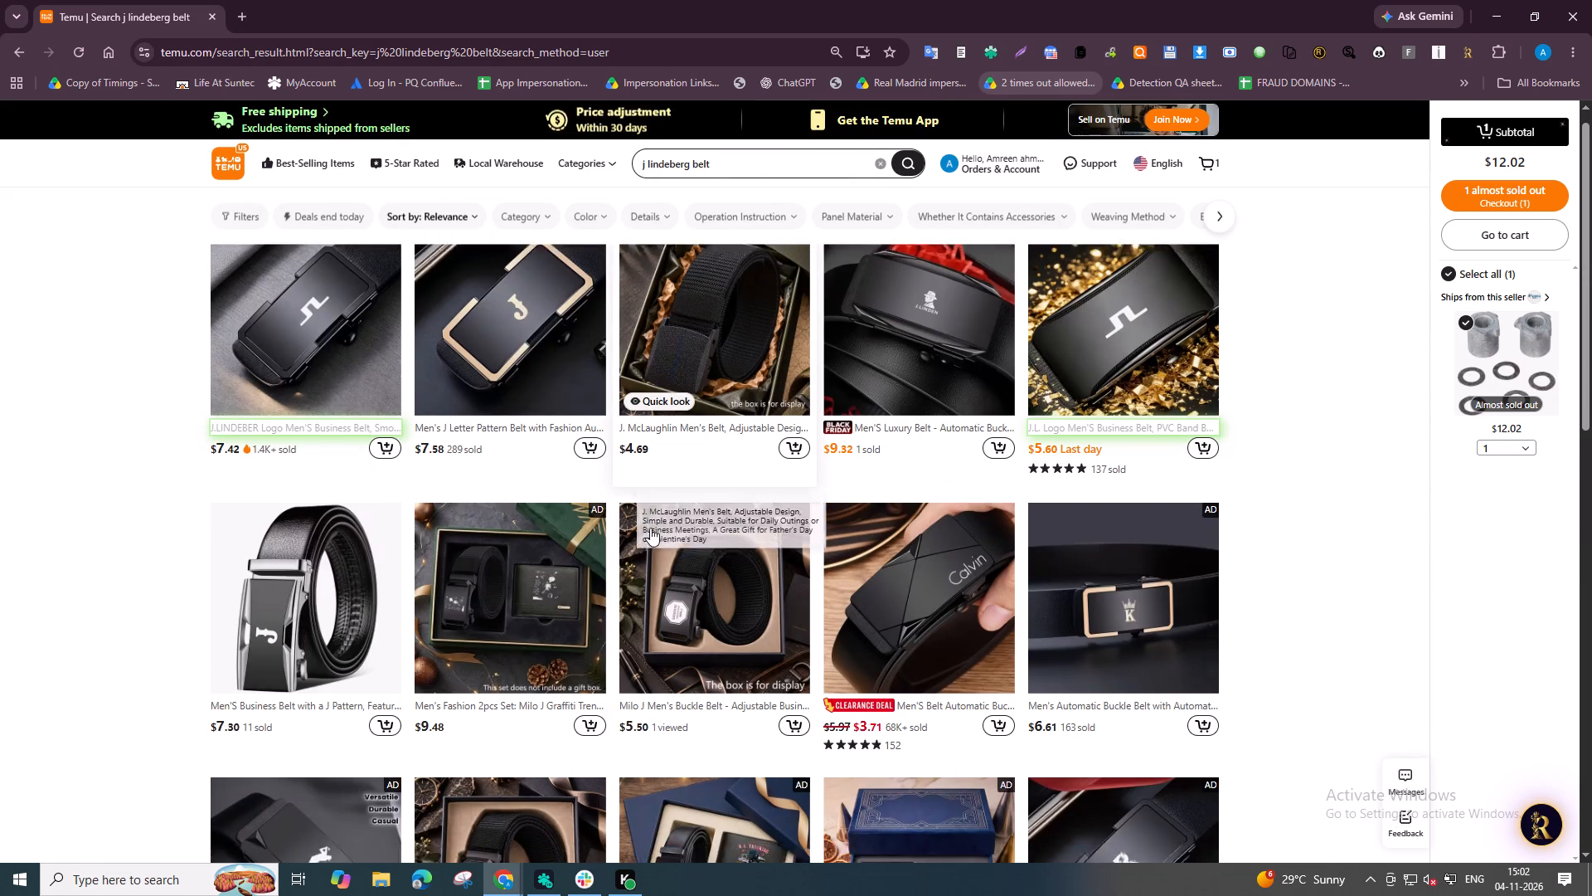
{"action": "scroll", "coordinate": [479, 538], "scroll_direction": "down", "scroll_amount": 4}
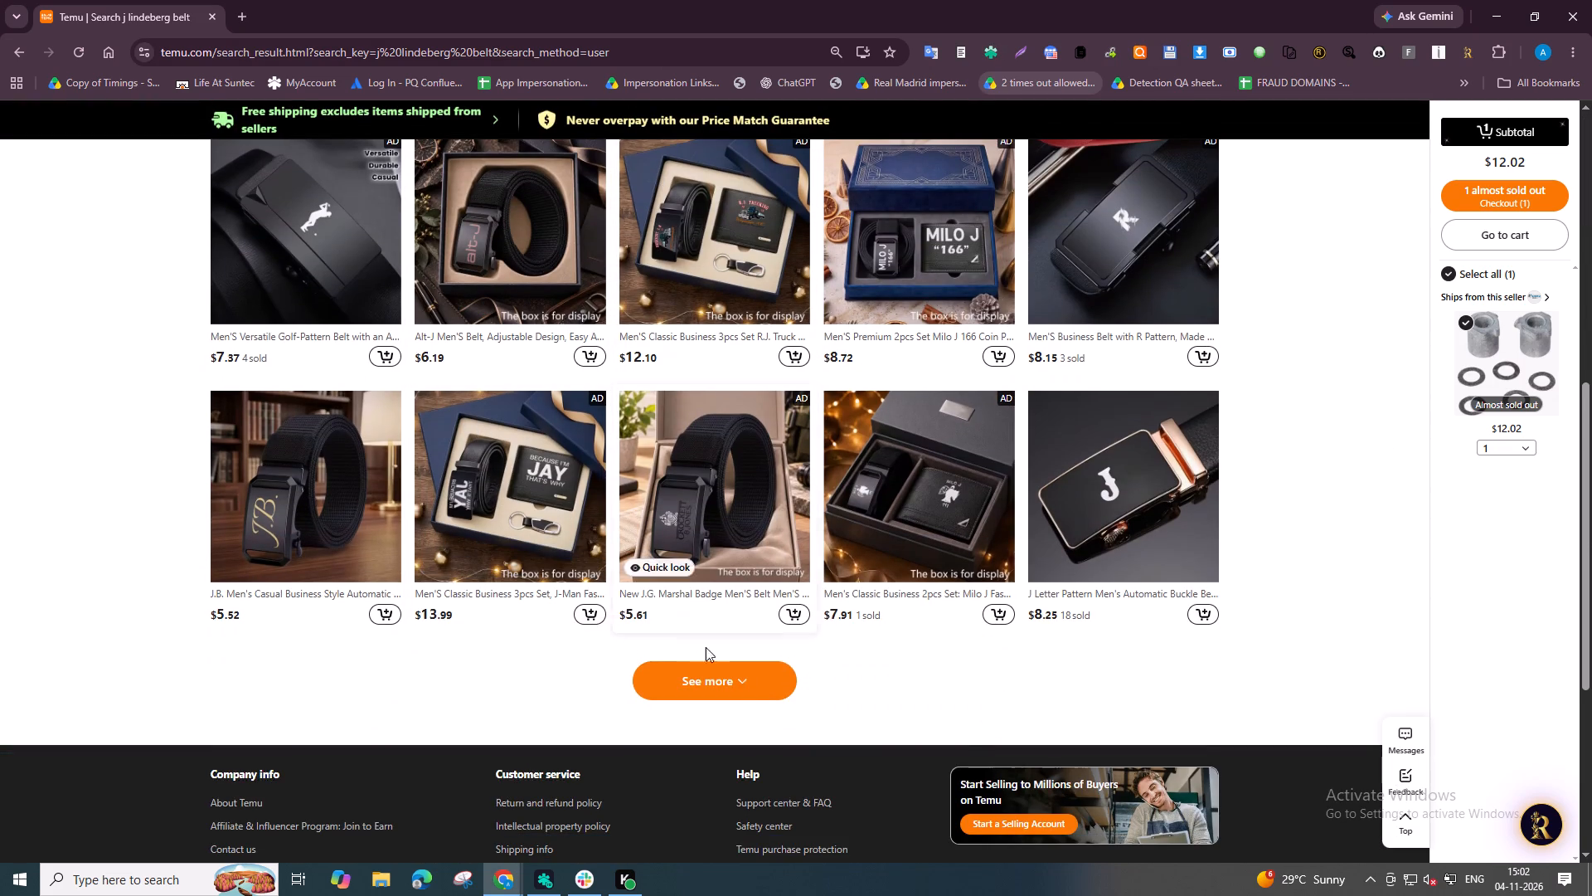
{"action": "left_click", "coordinate": [743, 673]}
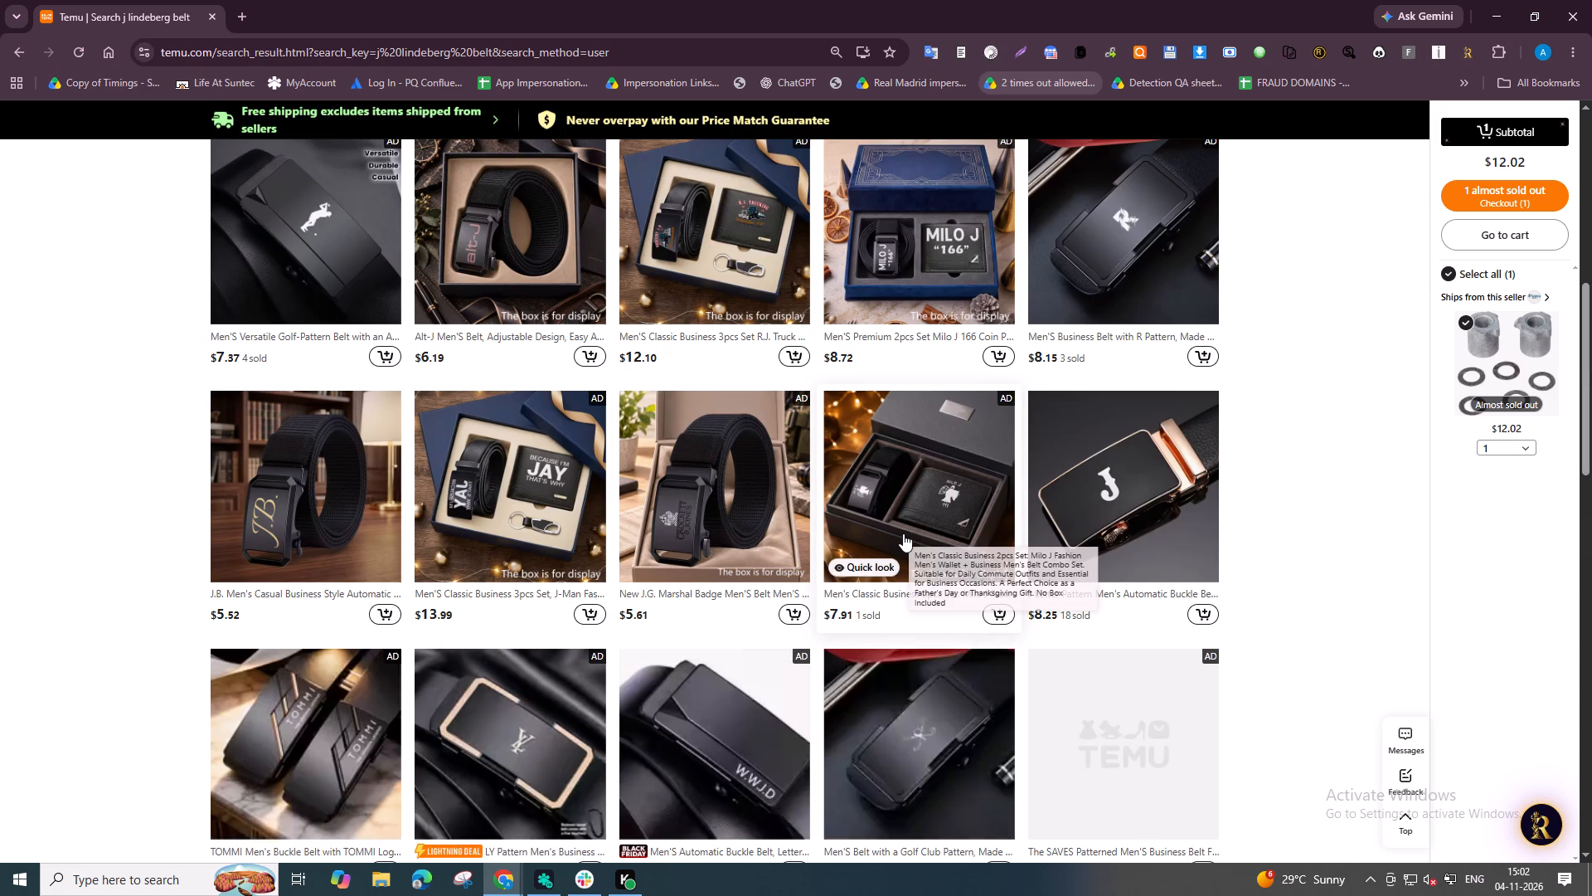
{"action": "scroll", "coordinate": [903, 533], "scroll_direction": "down", "scroll_amount": 4}
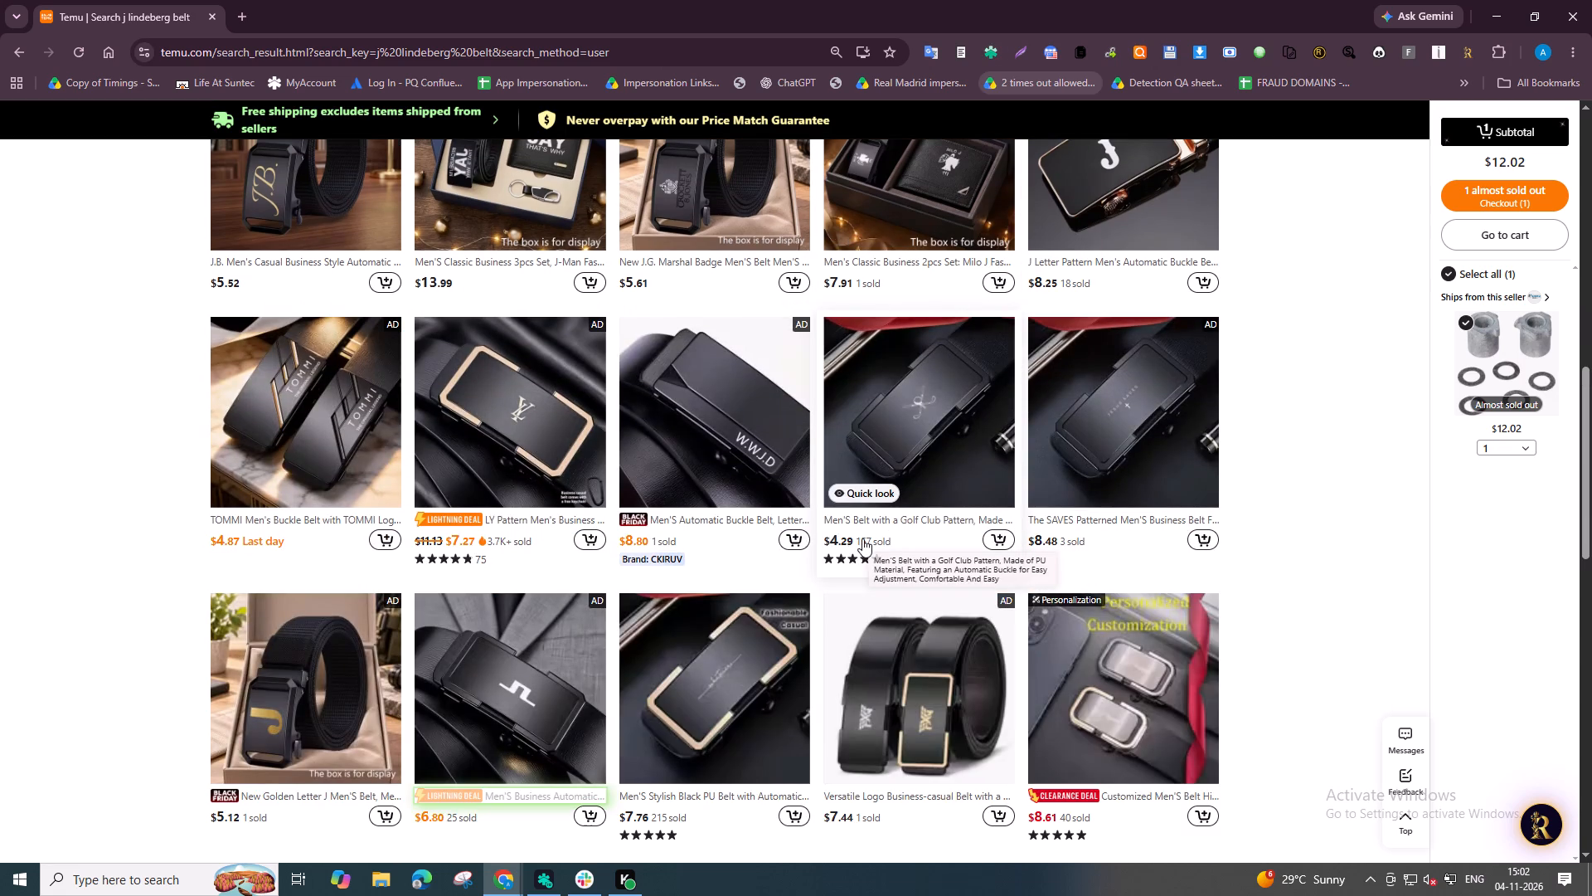
{"action": "scroll", "coordinate": [862, 538], "scroll_direction": "down", "scroll_amount": 5}
{"action": "scroll", "coordinate": [1191, 446], "scroll_direction": "down", "scroll_amount": 2}
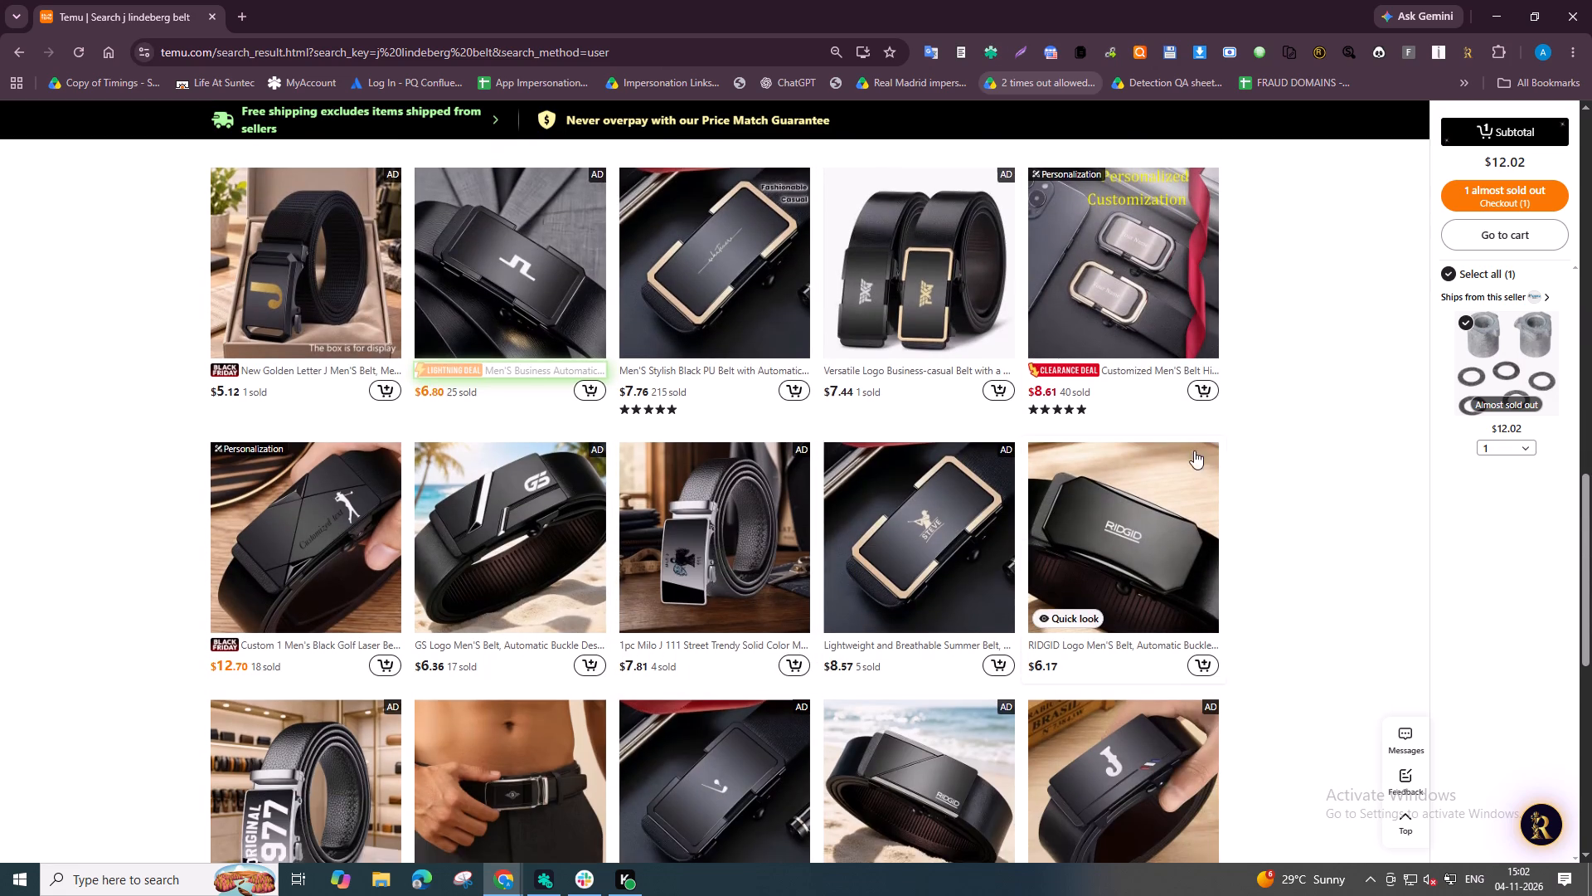
{"action": "scroll", "coordinate": [1194, 450], "scroll_direction": "down", "scroll_amount": 2}
Load two further batches of the j lindeberg belt results and check the buckles and titles for the J. Lindeberg name or logo.
{"action": "left_click", "coordinate": [721, 695]}
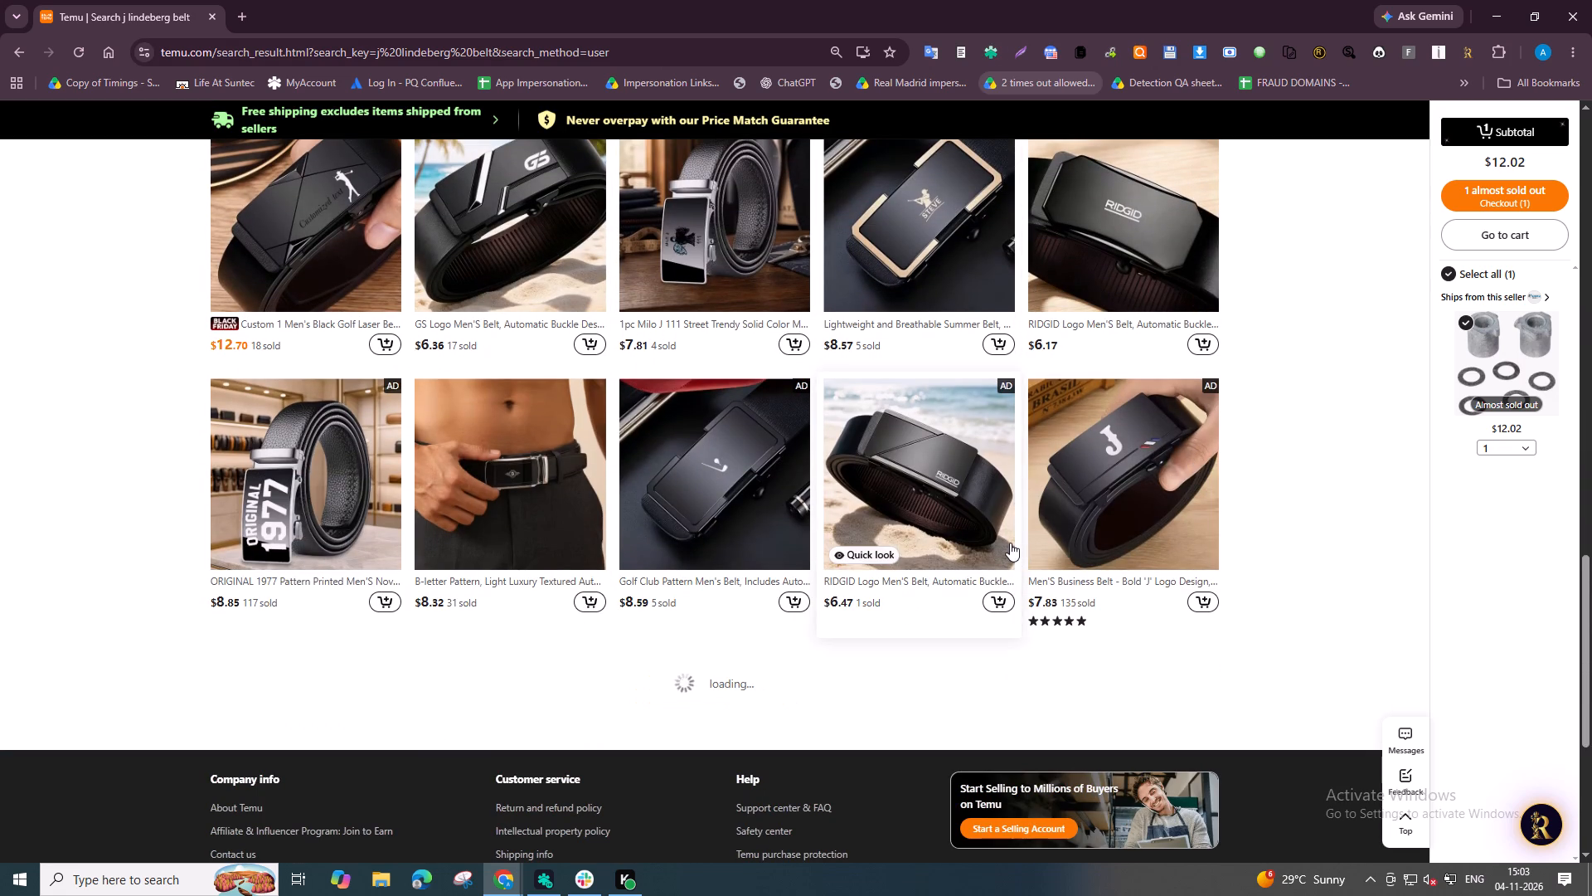
{"action": "scroll", "coordinate": [1010, 537], "scroll_direction": "down", "scroll_amount": 1}
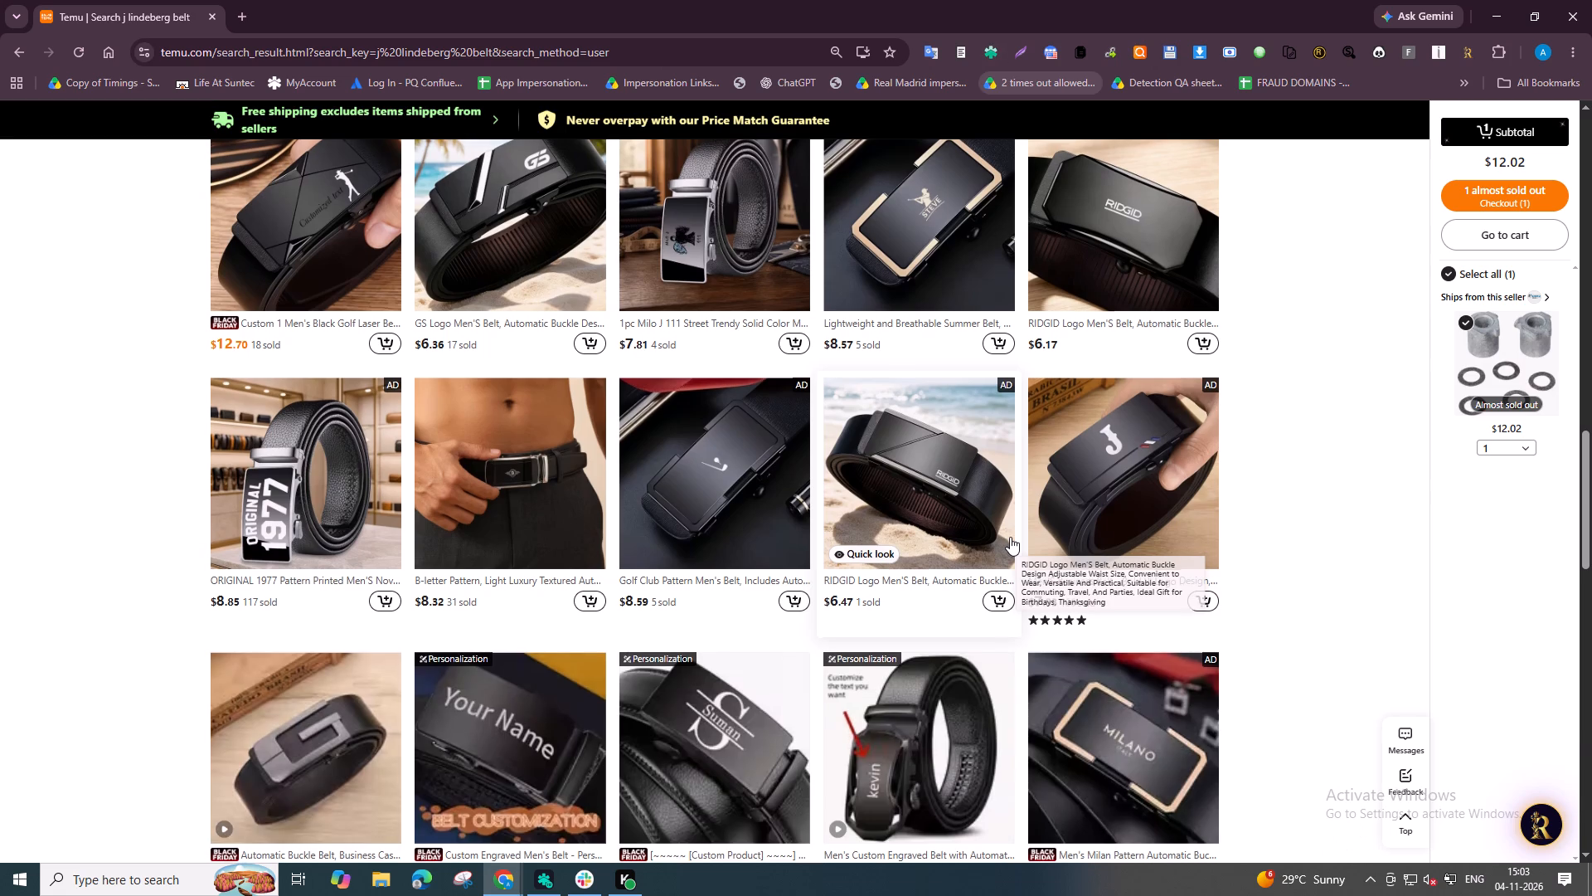
{"action": "scroll", "coordinate": [1010, 537], "scroll_direction": "down", "scroll_amount": 6}
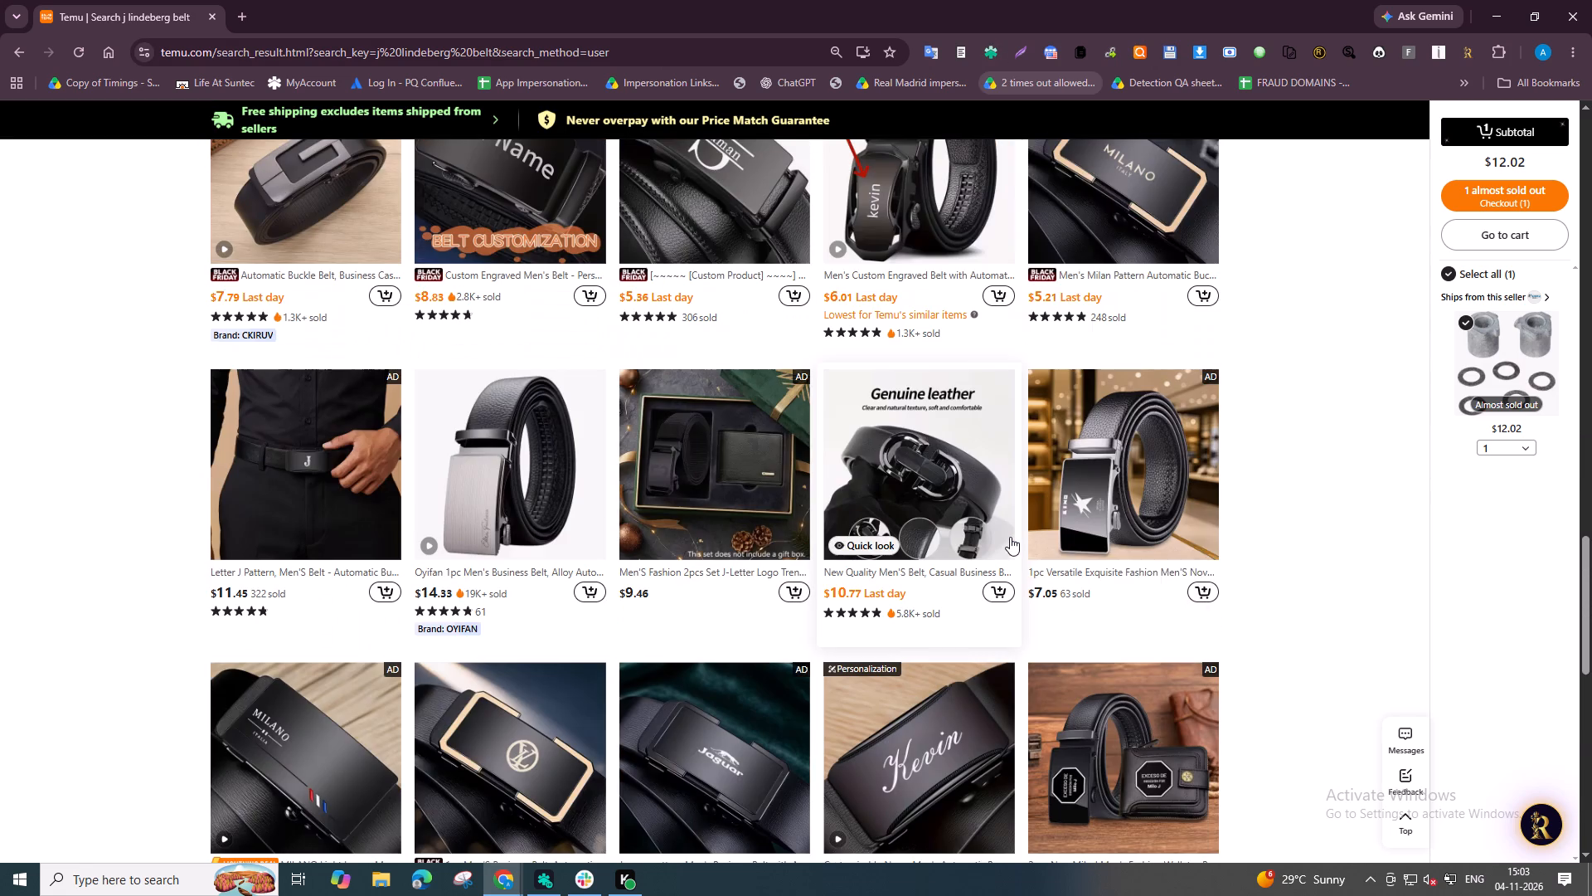
{"action": "scroll", "coordinate": [1010, 537], "scroll_direction": "down", "scroll_amount": 4}
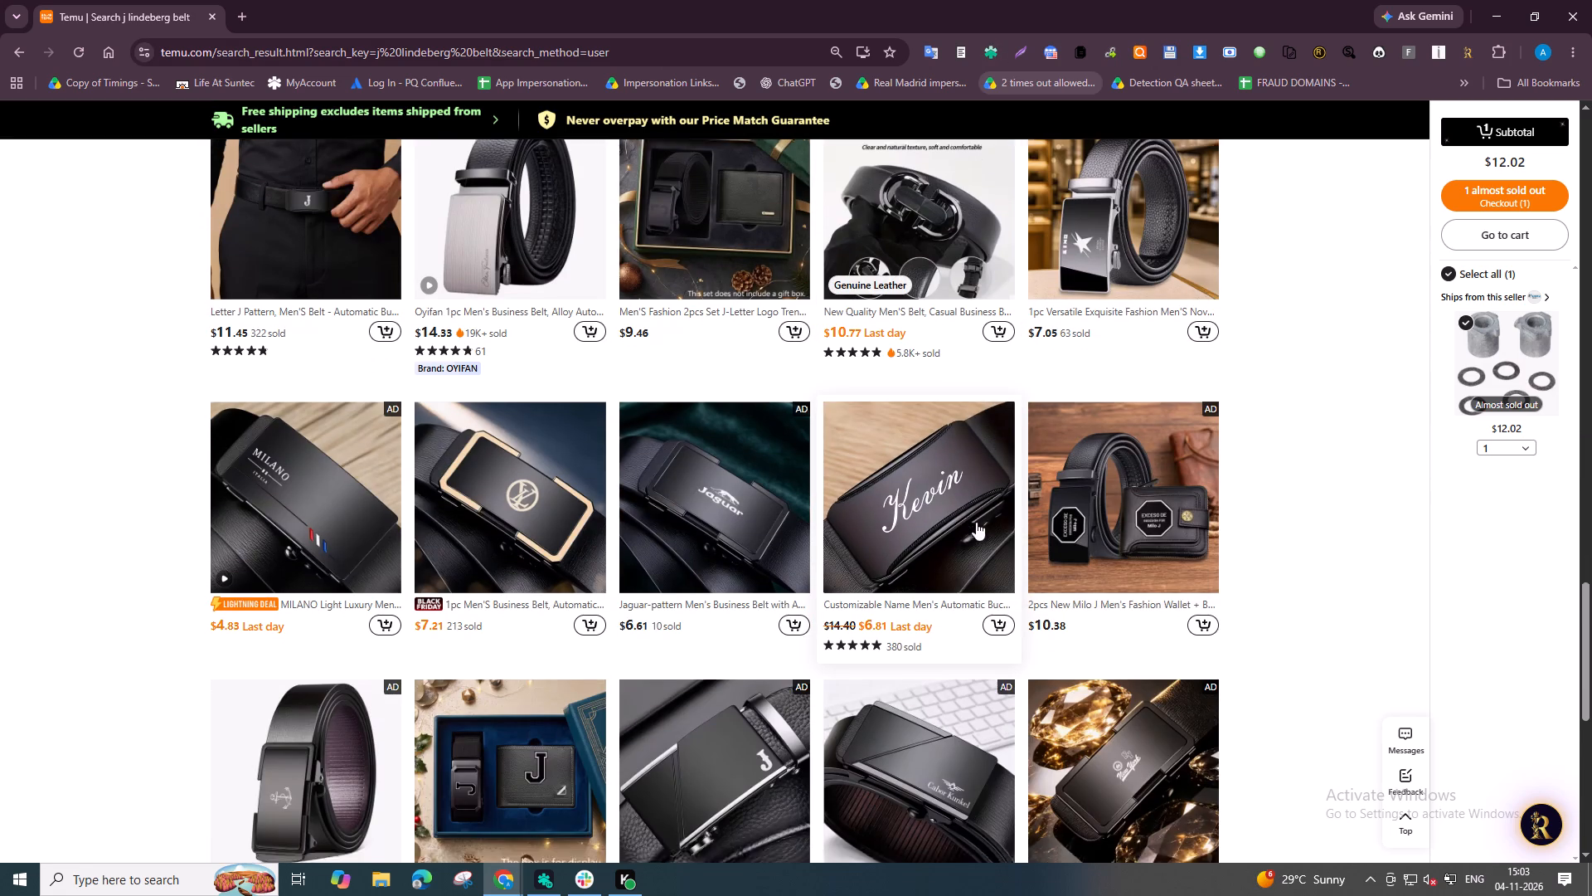
{"action": "scroll", "coordinate": [976, 522], "scroll_direction": "down", "scroll_amount": 5}
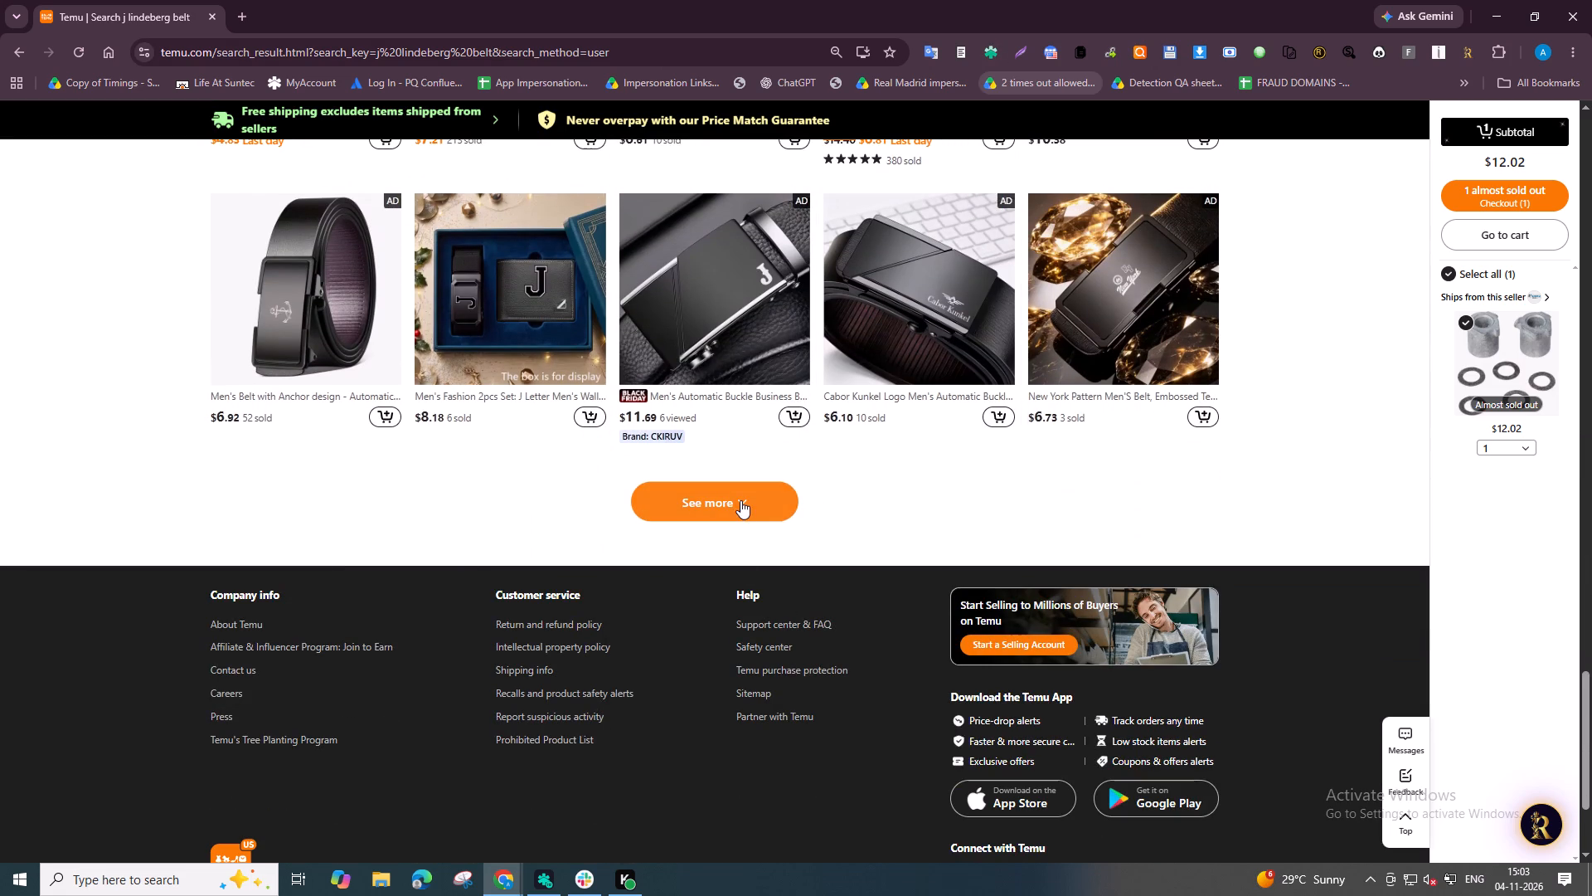
{"action": "left_click", "coordinate": [740, 500]}
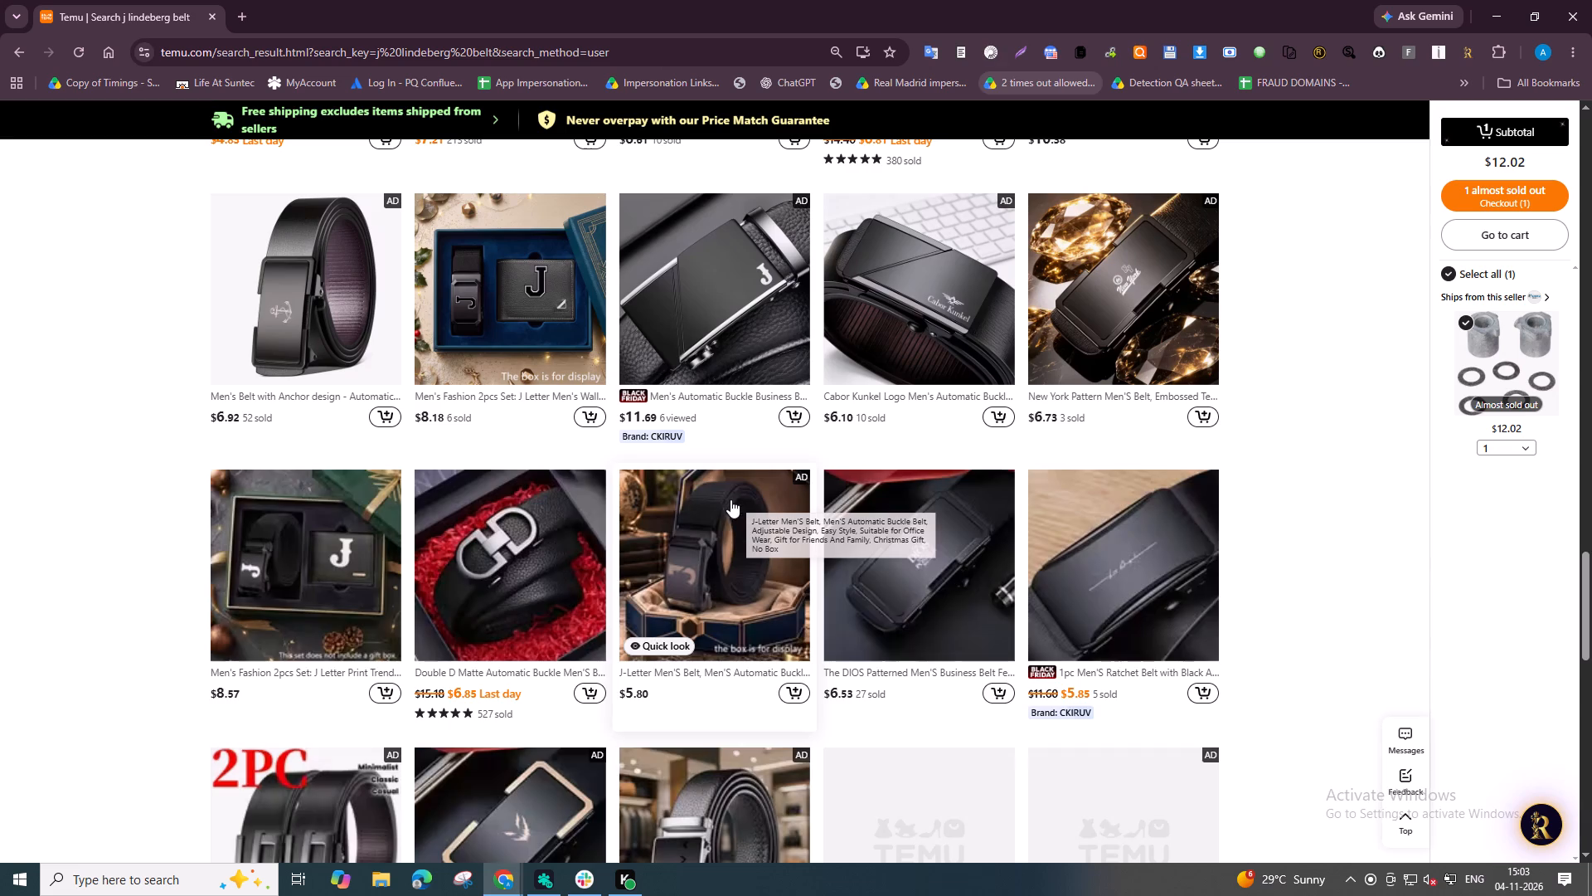
{"action": "scroll", "coordinate": [568, 571], "scroll_direction": "down", "scroll_amount": 4}
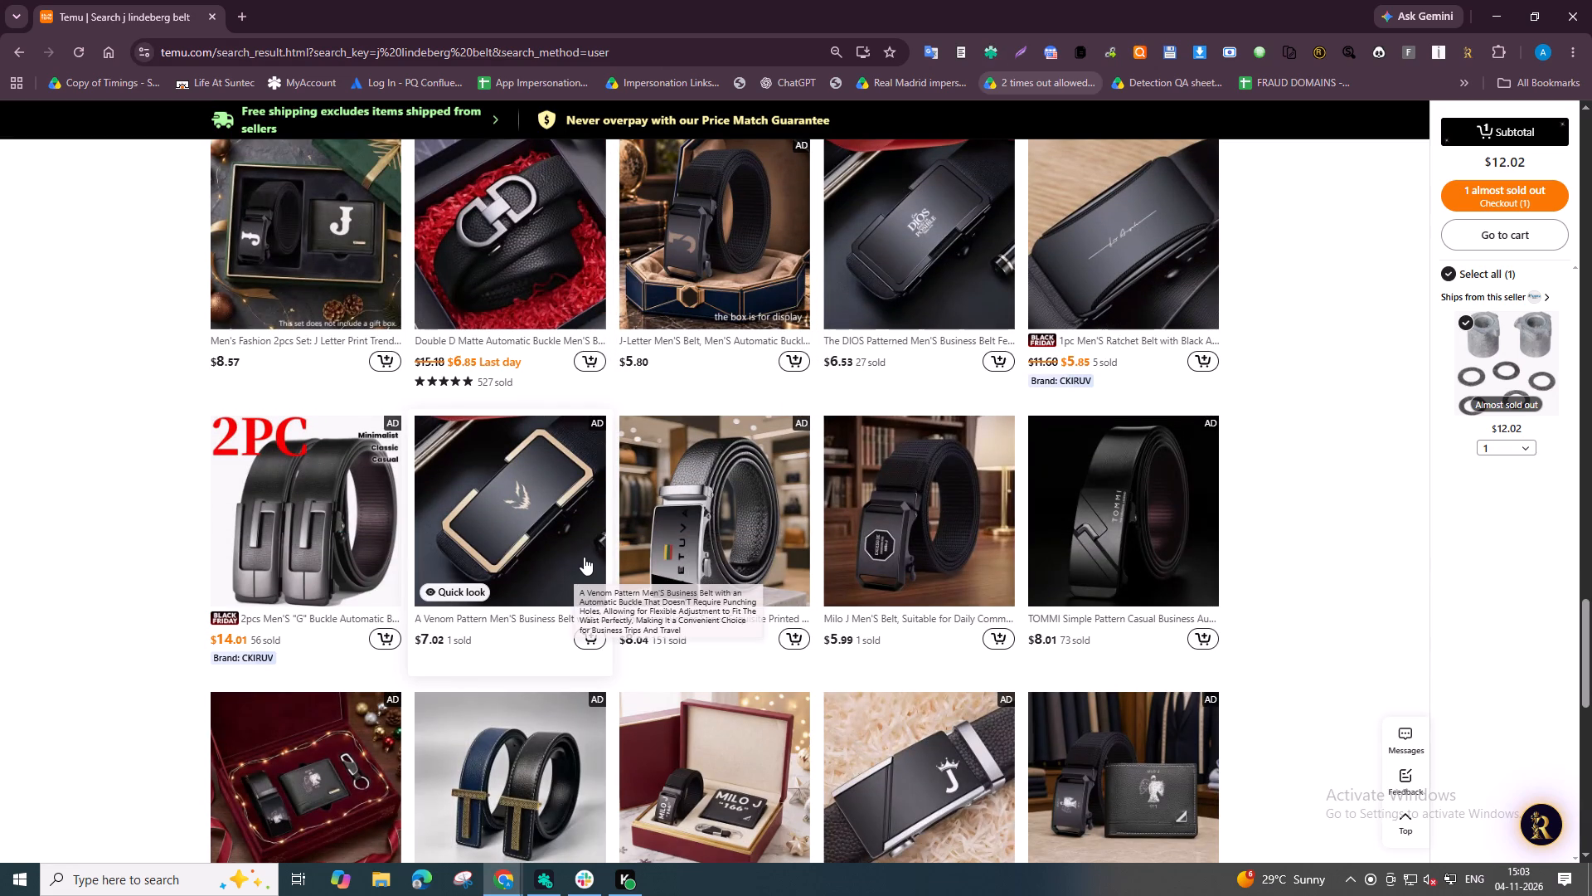
{"action": "scroll", "coordinate": [588, 553], "scroll_direction": "down", "scroll_amount": 5}
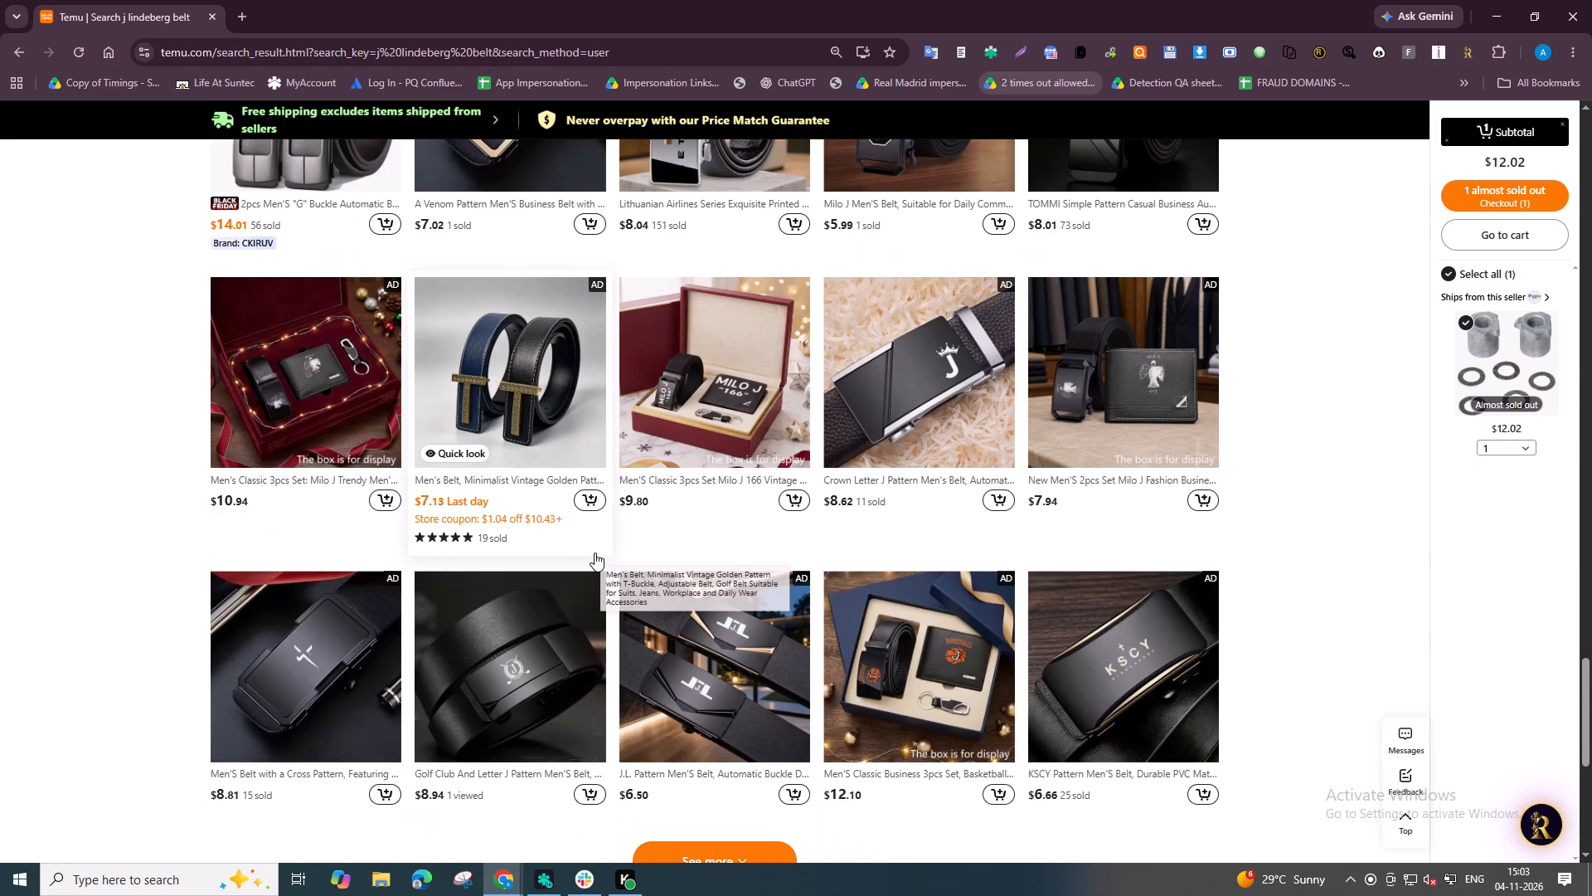
{"action": "scroll", "coordinate": [595, 553], "scroll_direction": "down", "scroll_amount": 5}
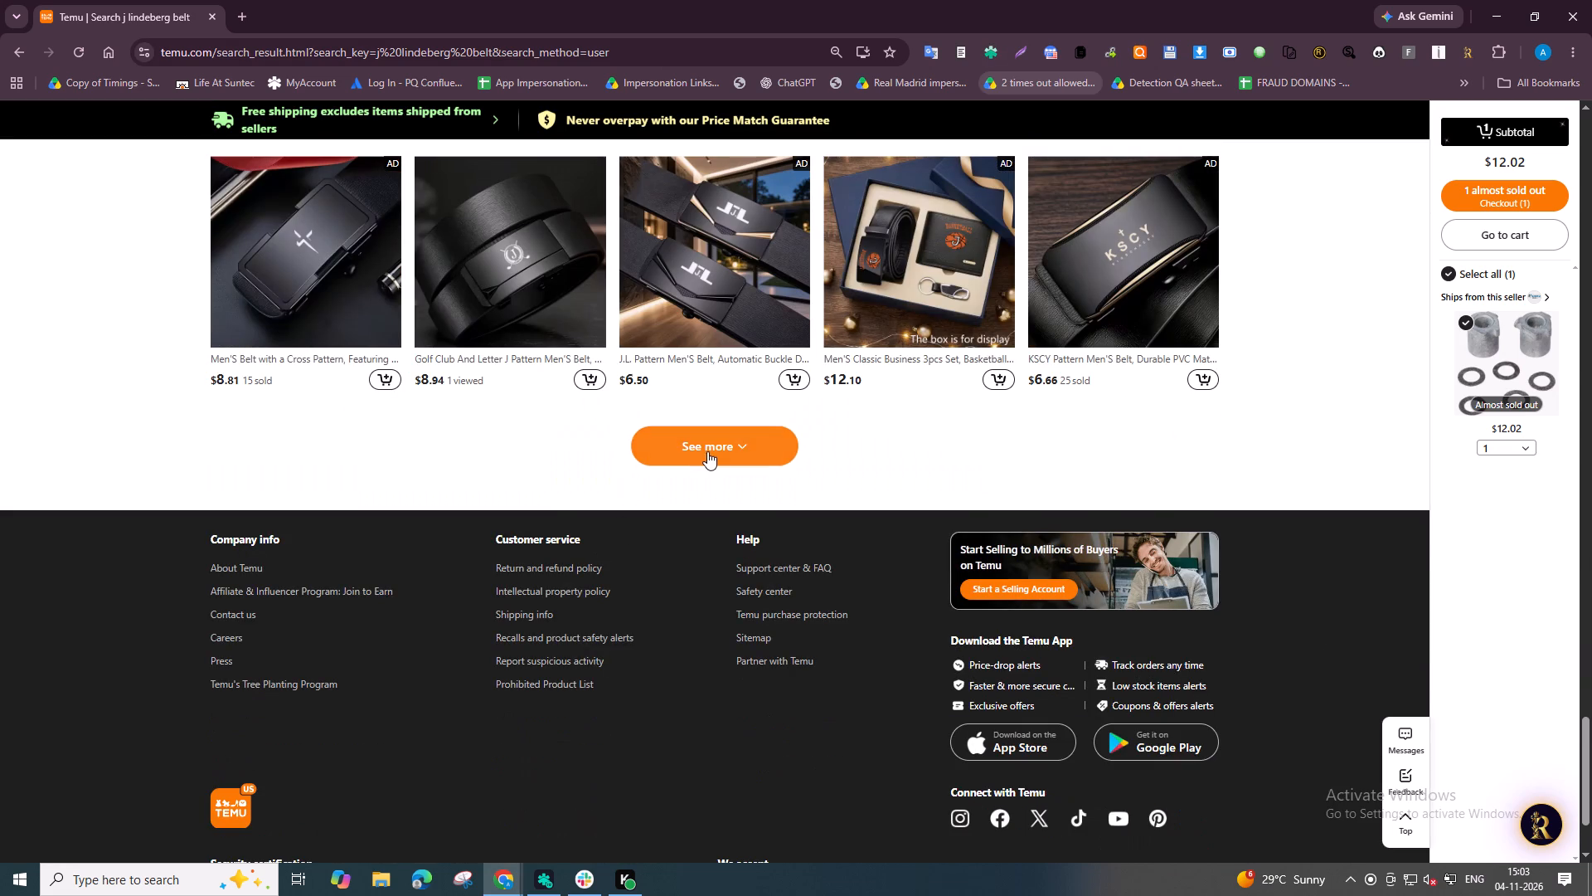
Continue through two more batches of belt results, checking letter-J belts and belt-and-wallet gift sets for J. Lindeberg branding.
{"action": "left_click", "coordinate": [706, 451]}
{"action": "scroll", "coordinate": [635, 594], "scroll_direction": "up", "scroll_amount": 2}
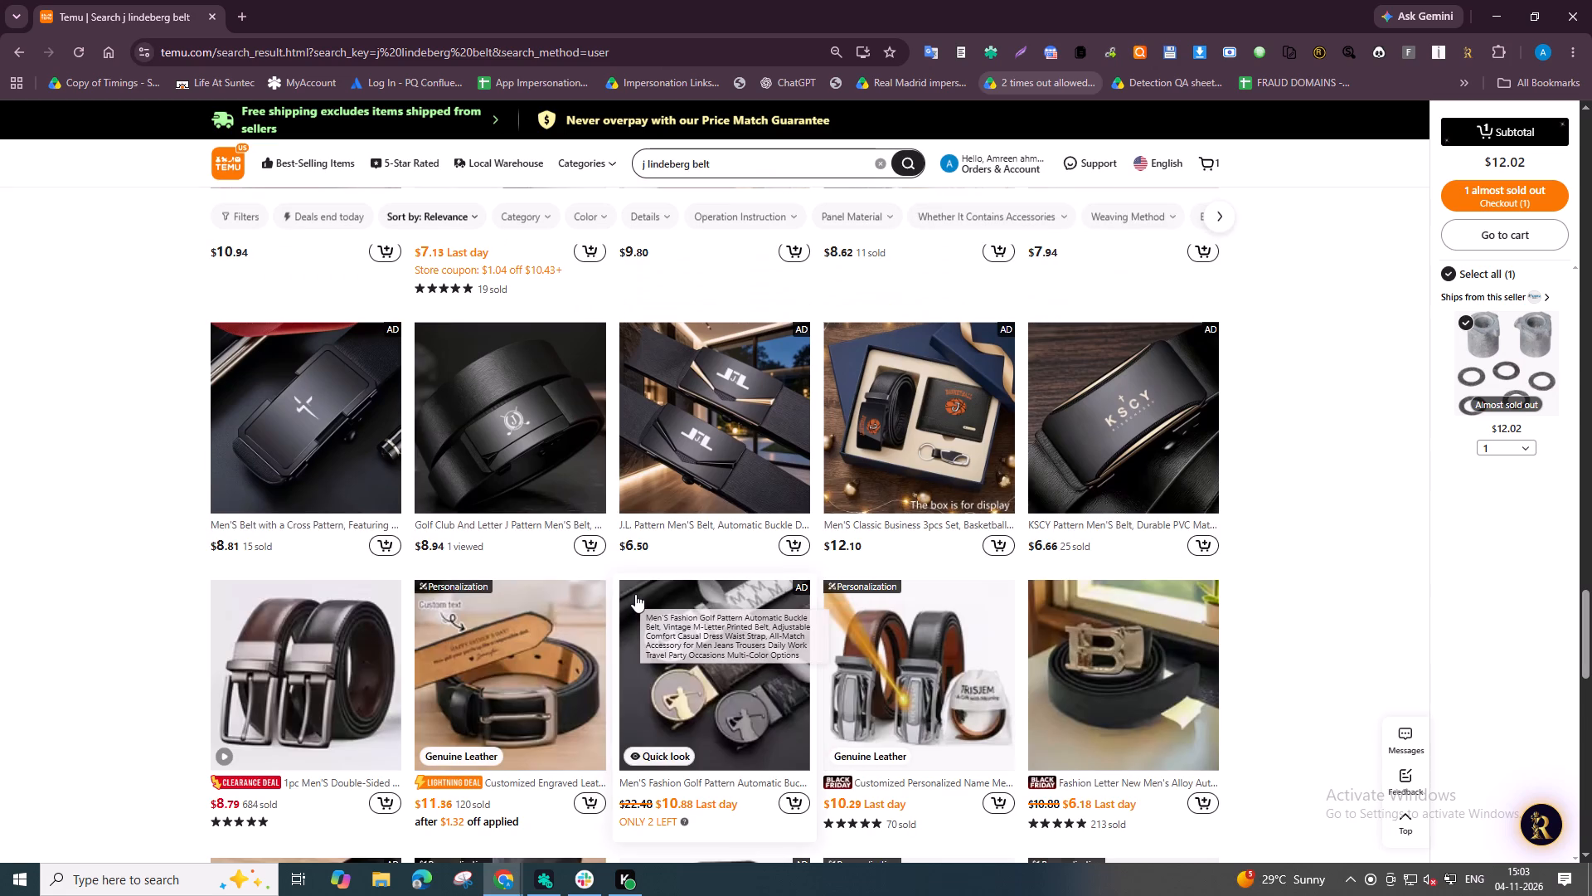
{"action": "scroll", "coordinate": [638, 592], "scroll_direction": "down", "scroll_amount": 6}
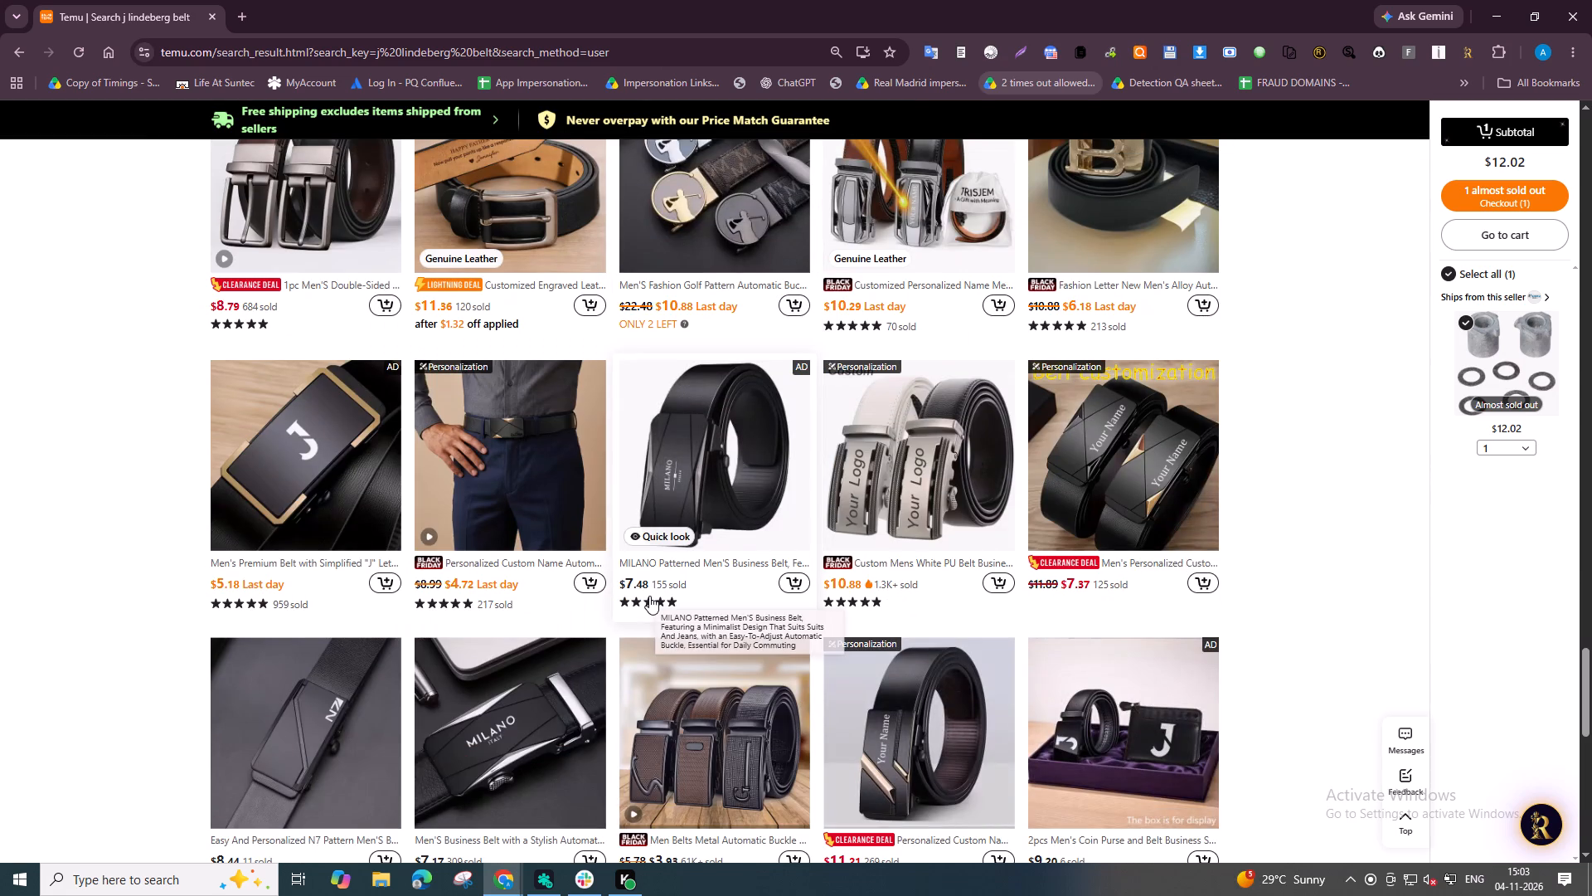
{"action": "scroll", "coordinate": [561, 586], "scroll_direction": "down", "scroll_amount": 7}
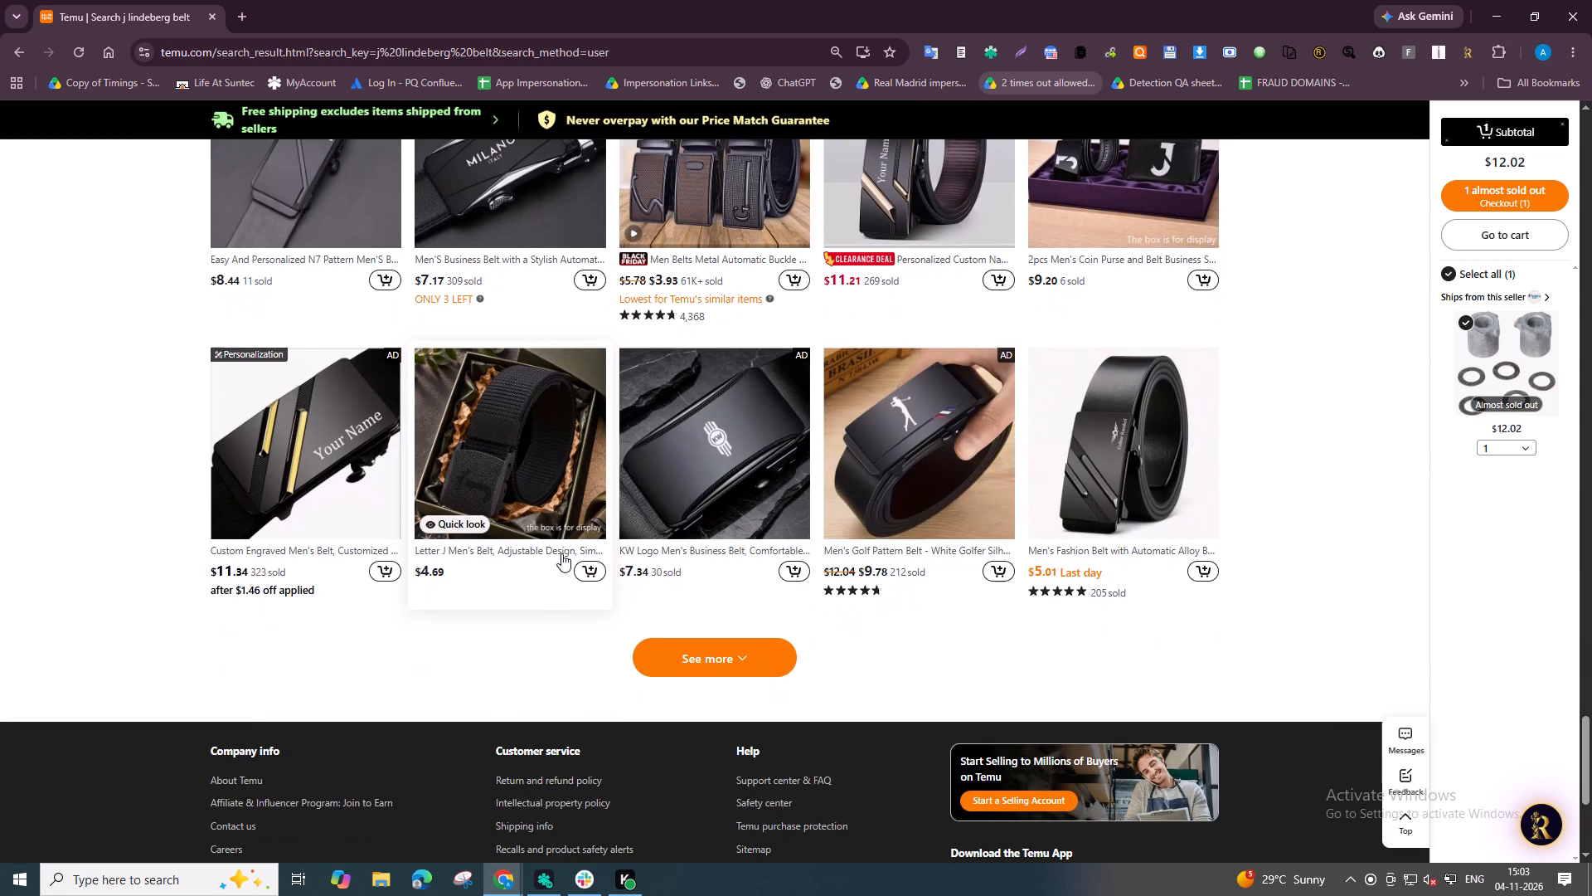
{"action": "left_click", "coordinate": [730, 655]}
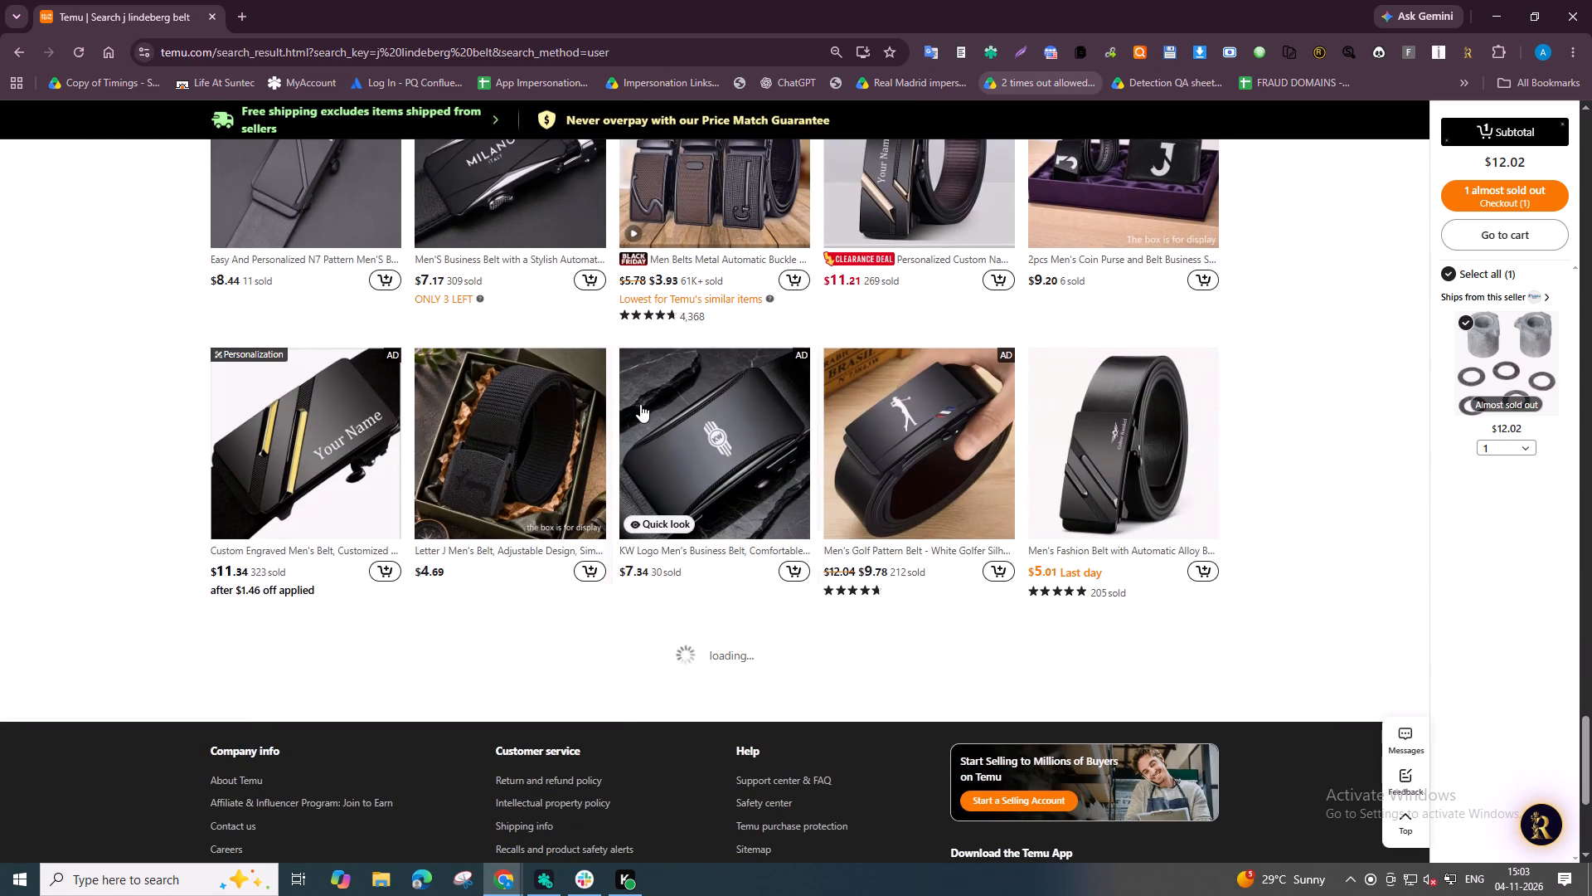
{"action": "scroll", "coordinate": [577, 441], "scroll_direction": "down", "scroll_amount": 4}
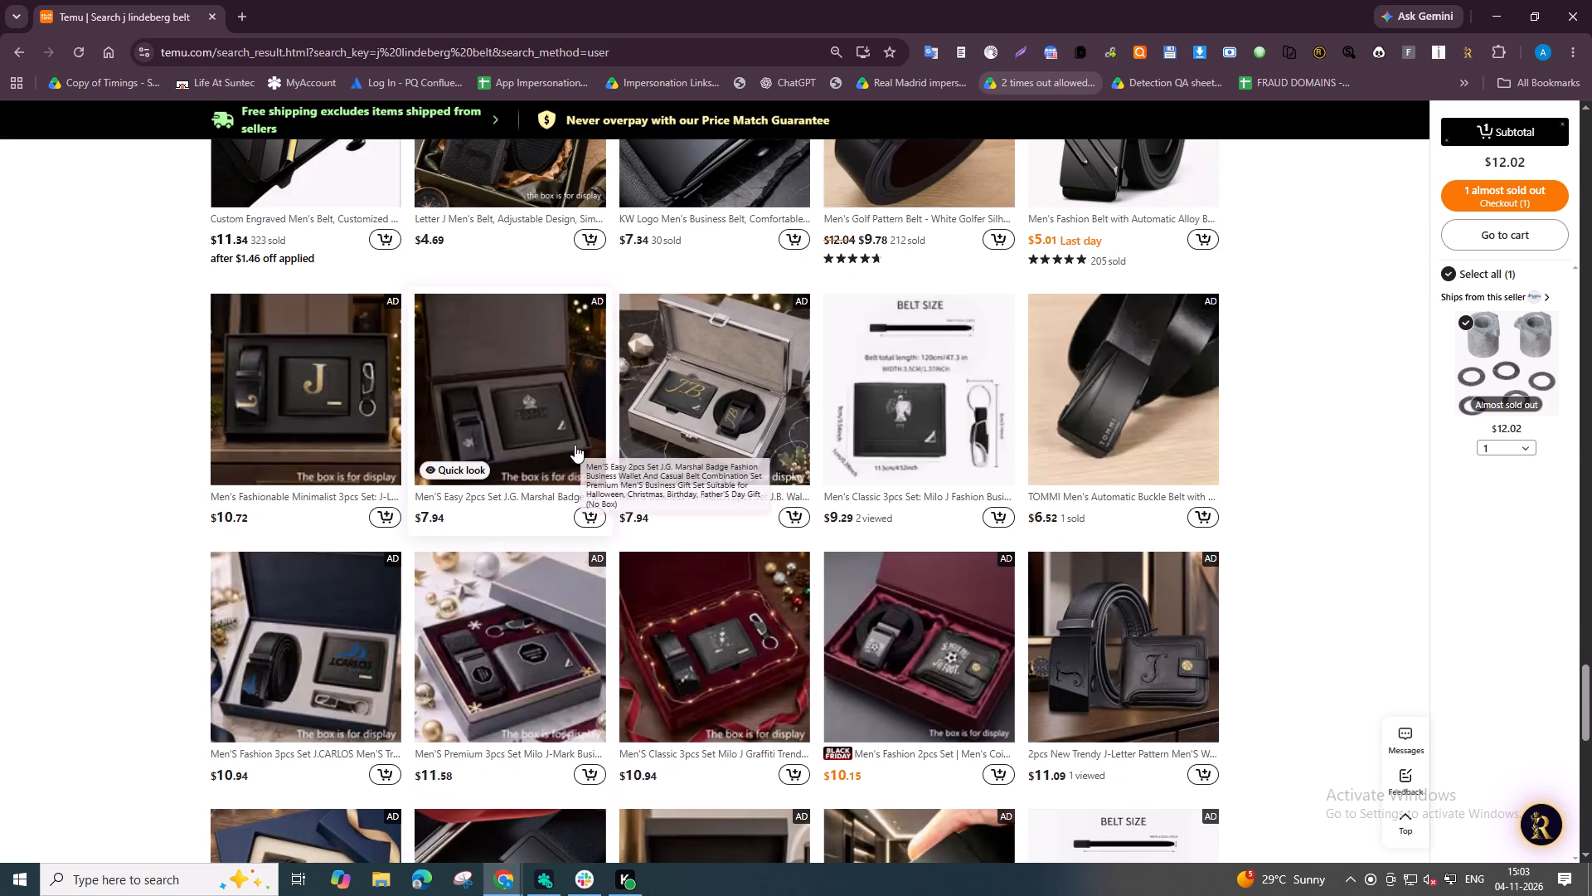
{"action": "scroll", "coordinate": [575, 445], "scroll_direction": "down", "scroll_amount": 11}
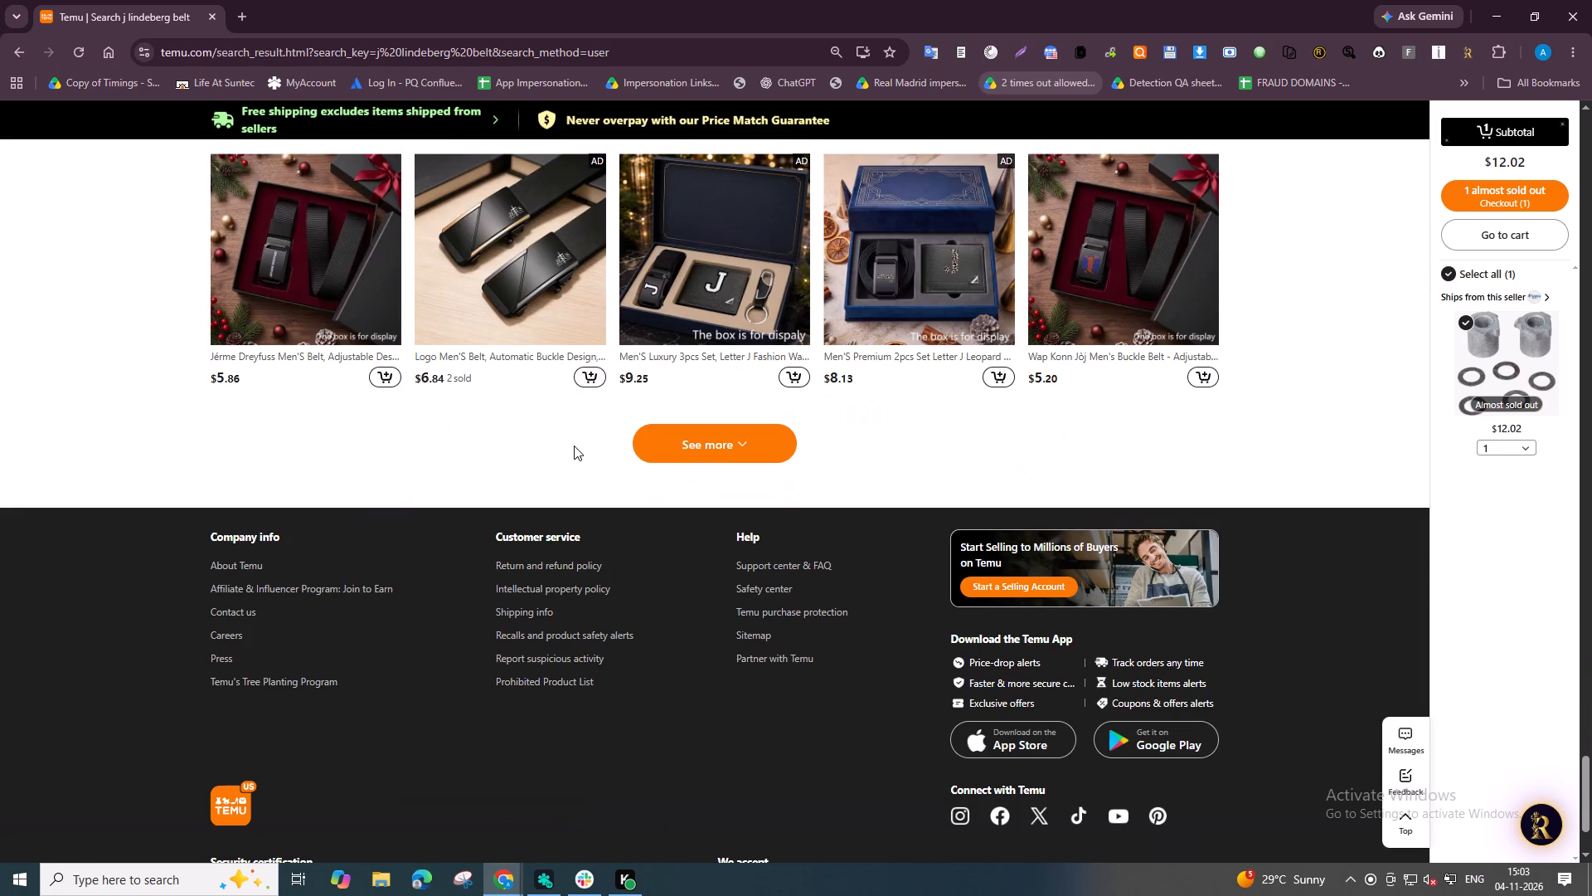
Load another two batches of belt results and examine the buckle logos and listing titles for J. Lindeberg marks.
{"action": "left_click", "coordinate": [702, 450]}
{"action": "scroll", "coordinate": [650, 555], "scroll_direction": "up", "scroll_amount": 3}
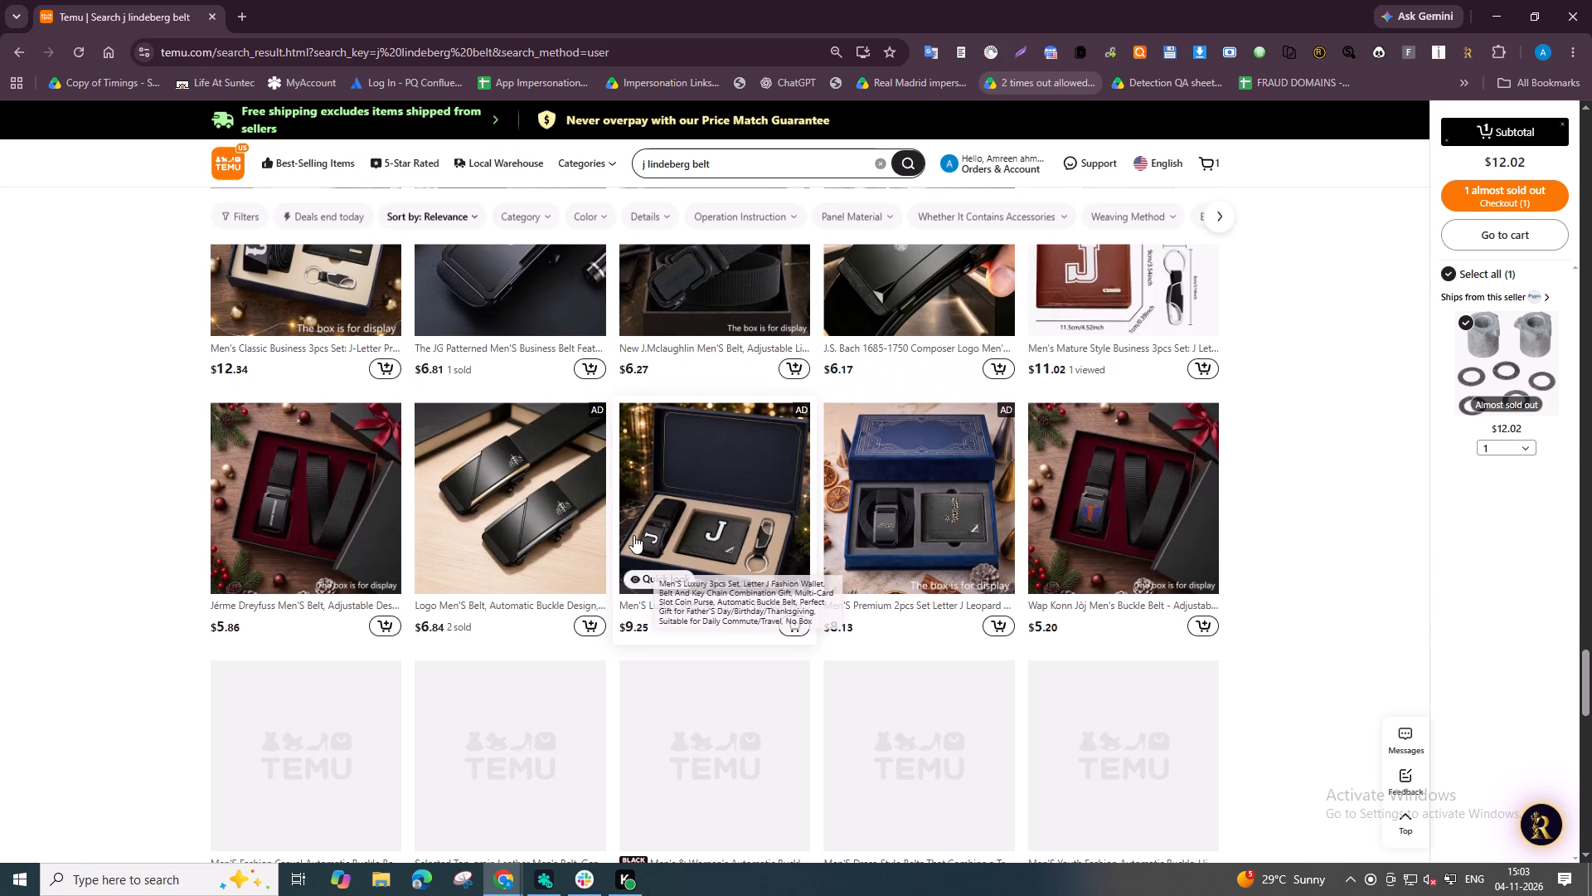
{"action": "scroll", "coordinate": [633, 535], "scroll_direction": "down", "scroll_amount": 7}
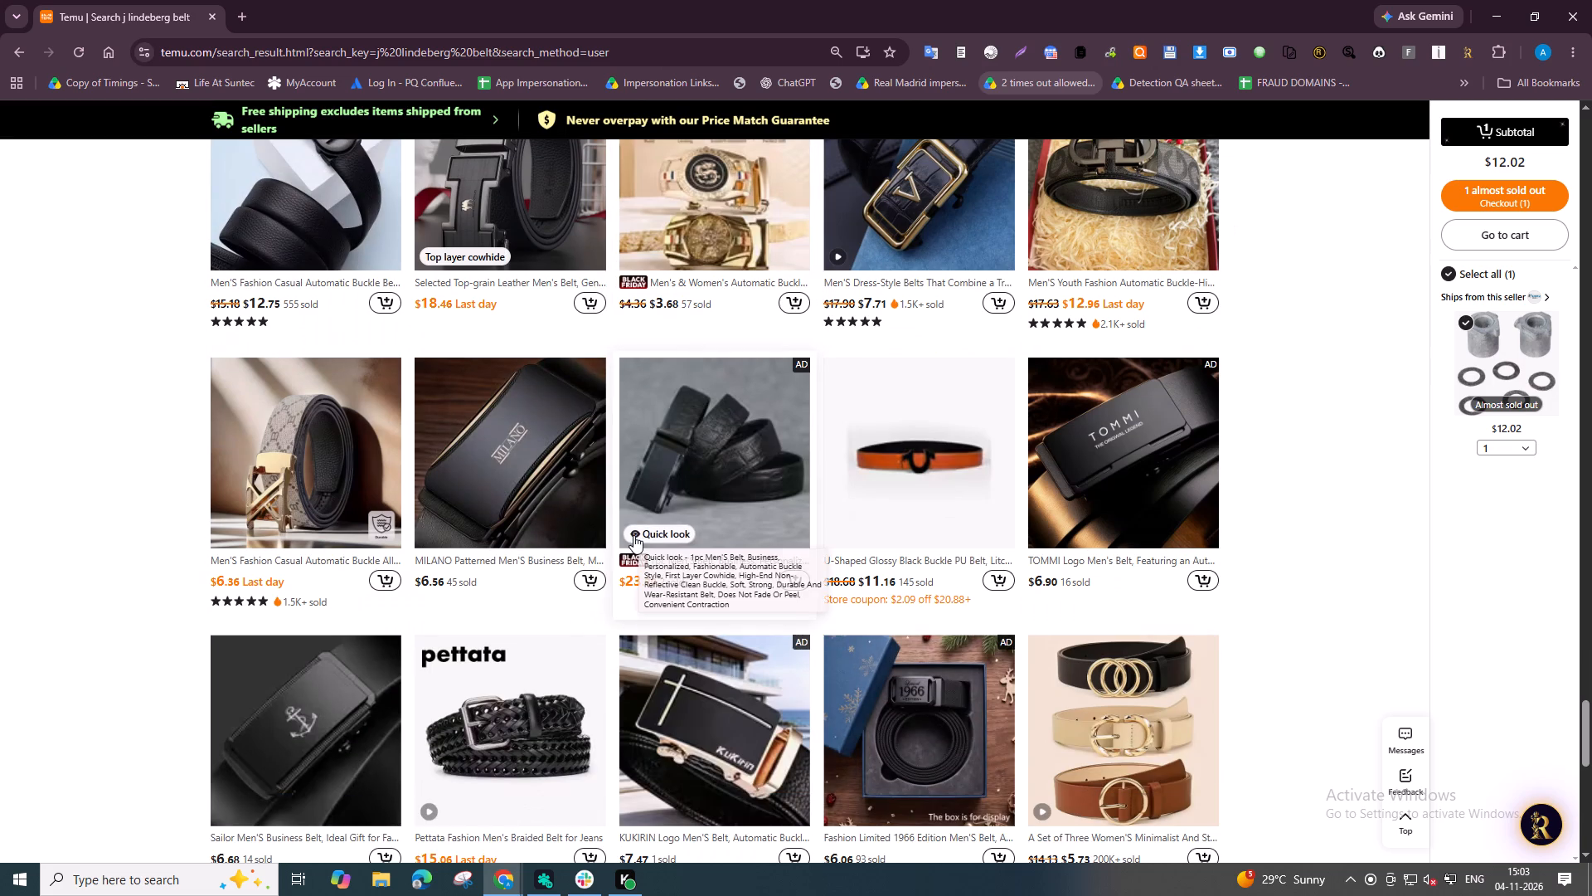
{"action": "scroll", "coordinate": [633, 535], "scroll_direction": "down", "scroll_amount": 6}
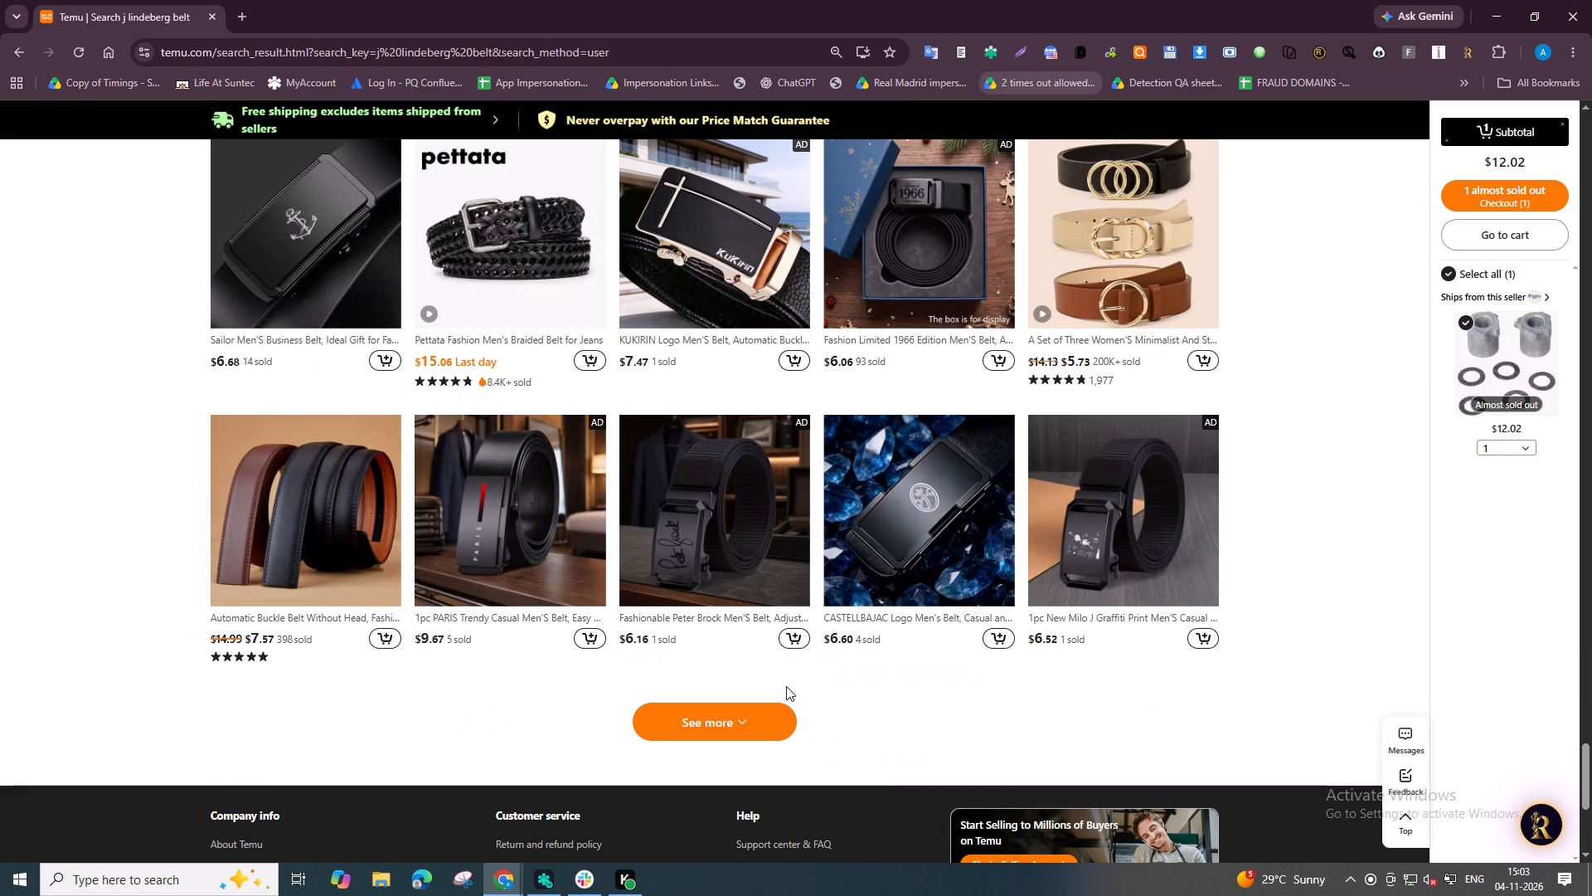
{"action": "left_click", "coordinate": [738, 709]}
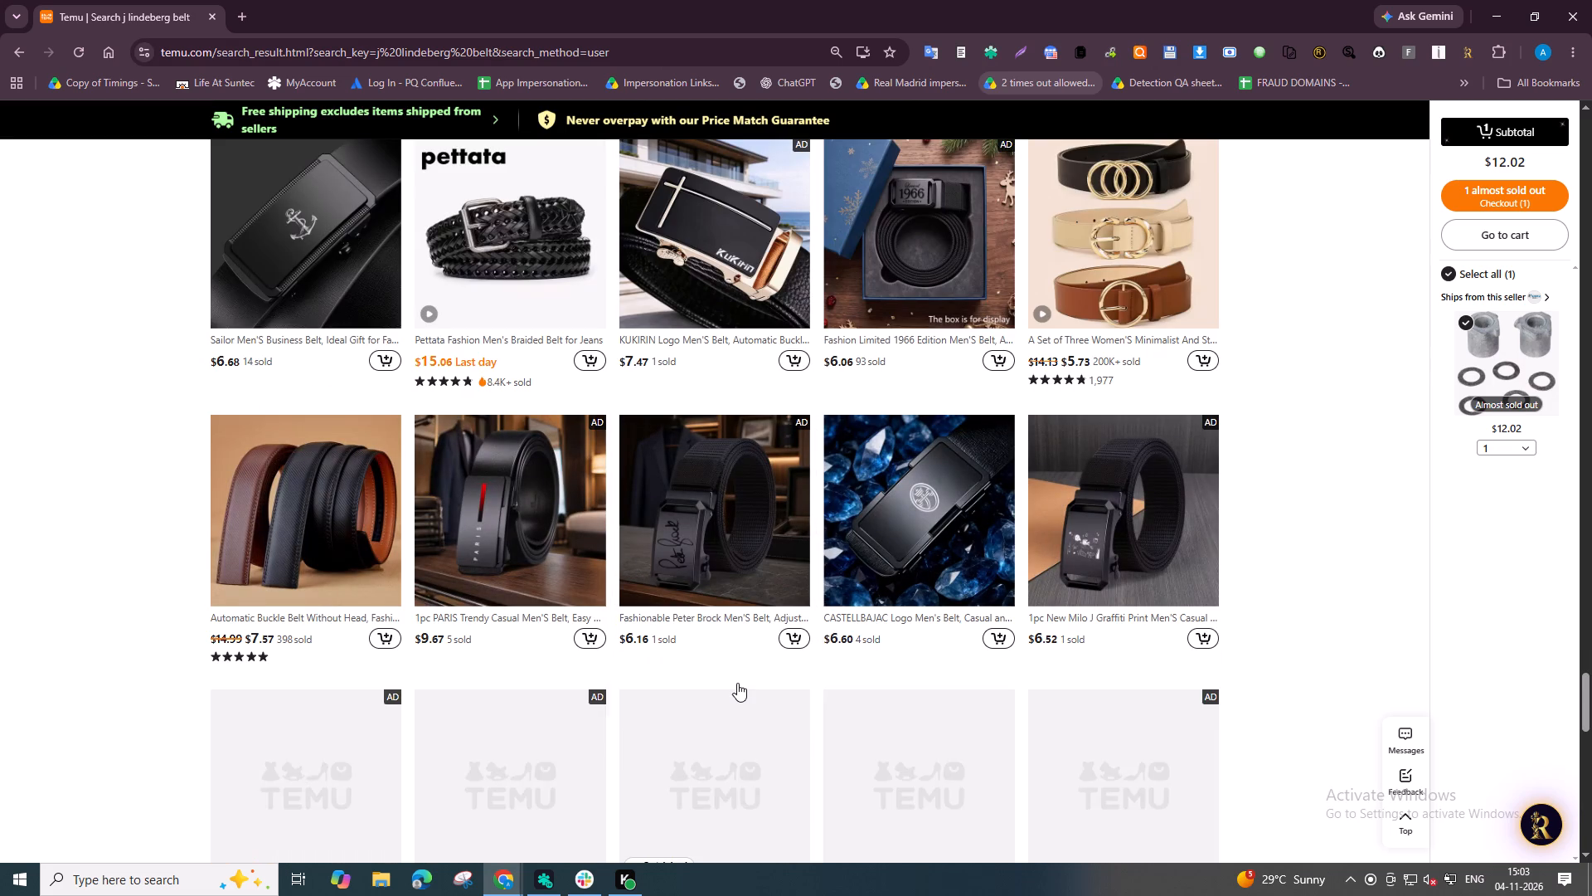
{"action": "scroll", "coordinate": [737, 678], "scroll_direction": "down", "scroll_amount": 10}
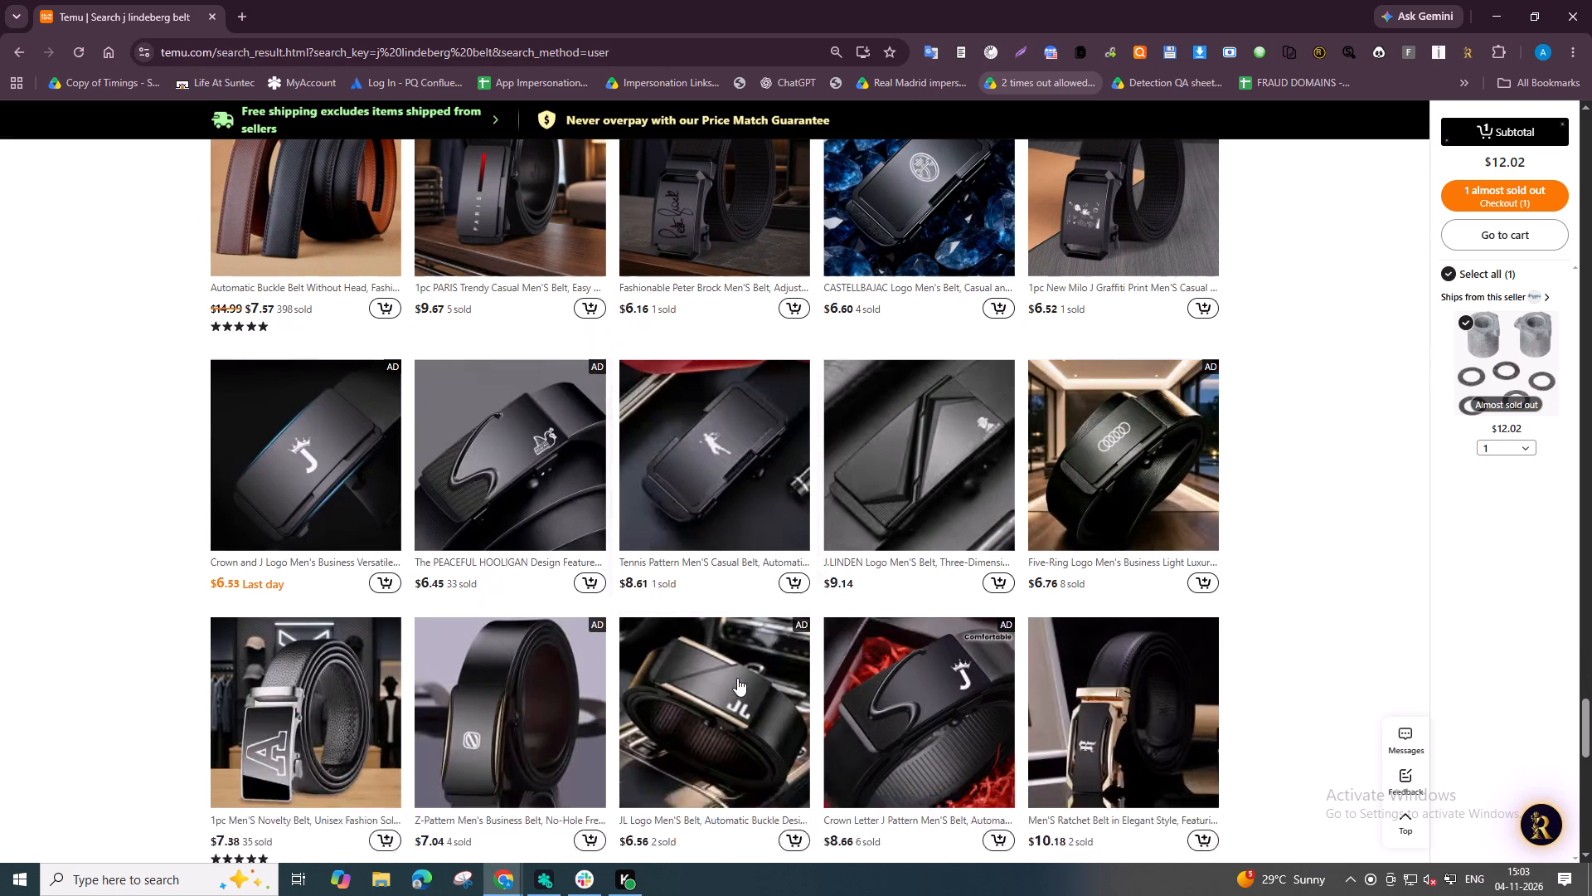
{"action": "scroll", "coordinate": [737, 678], "scroll_direction": "down", "scroll_amount": 3}
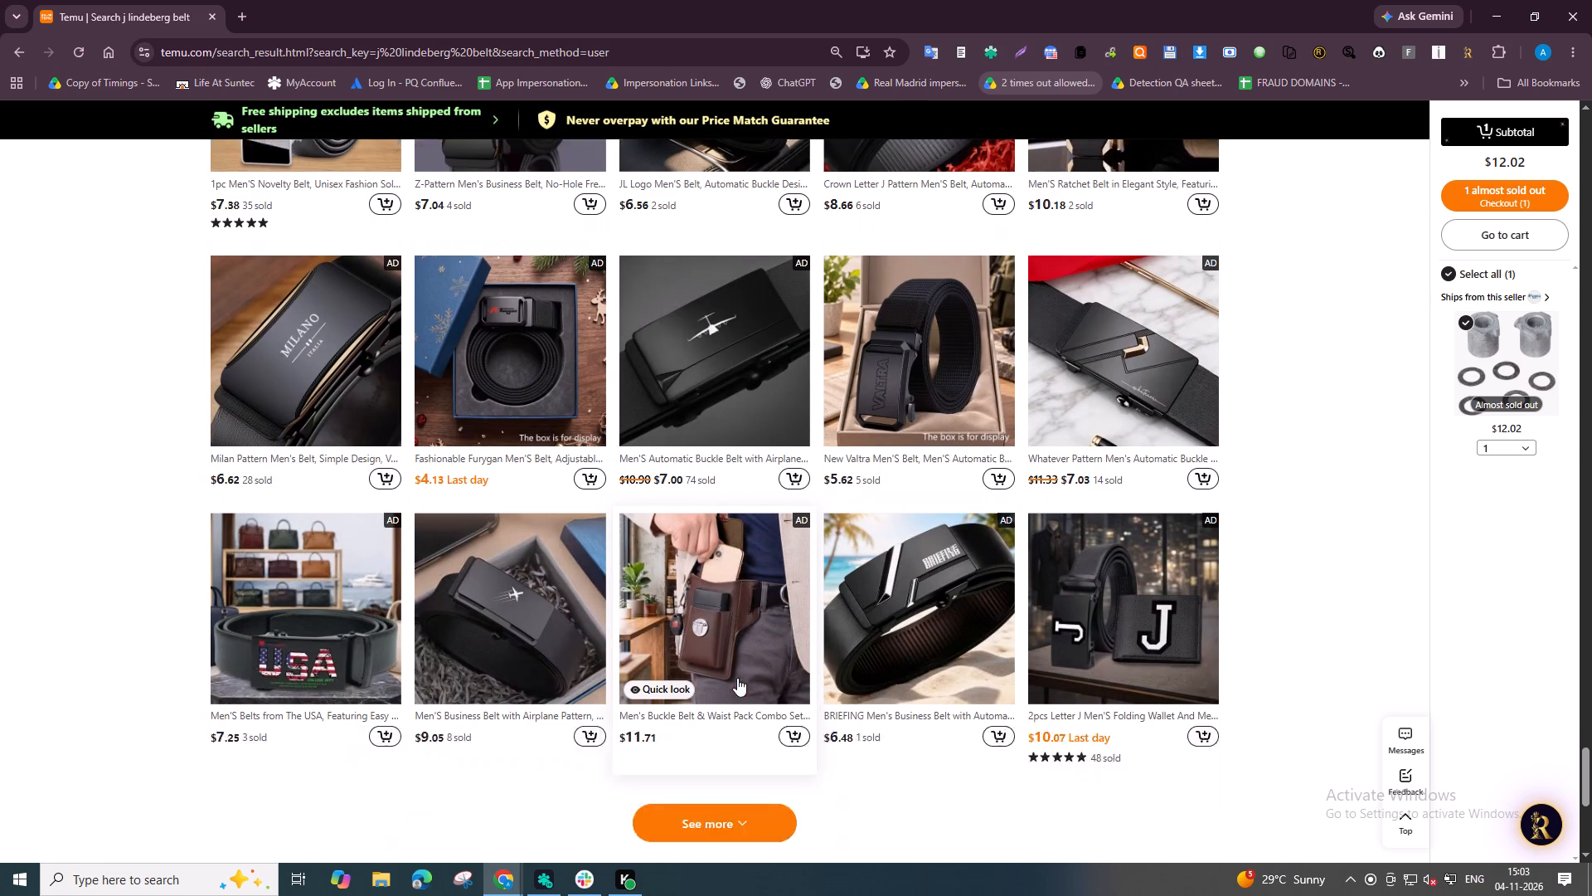
Load two additional batches of belt results and inspect the JL and J-letter designs for use of the J. Lindeberg logo.
{"action": "left_click", "coordinate": [760, 718]}
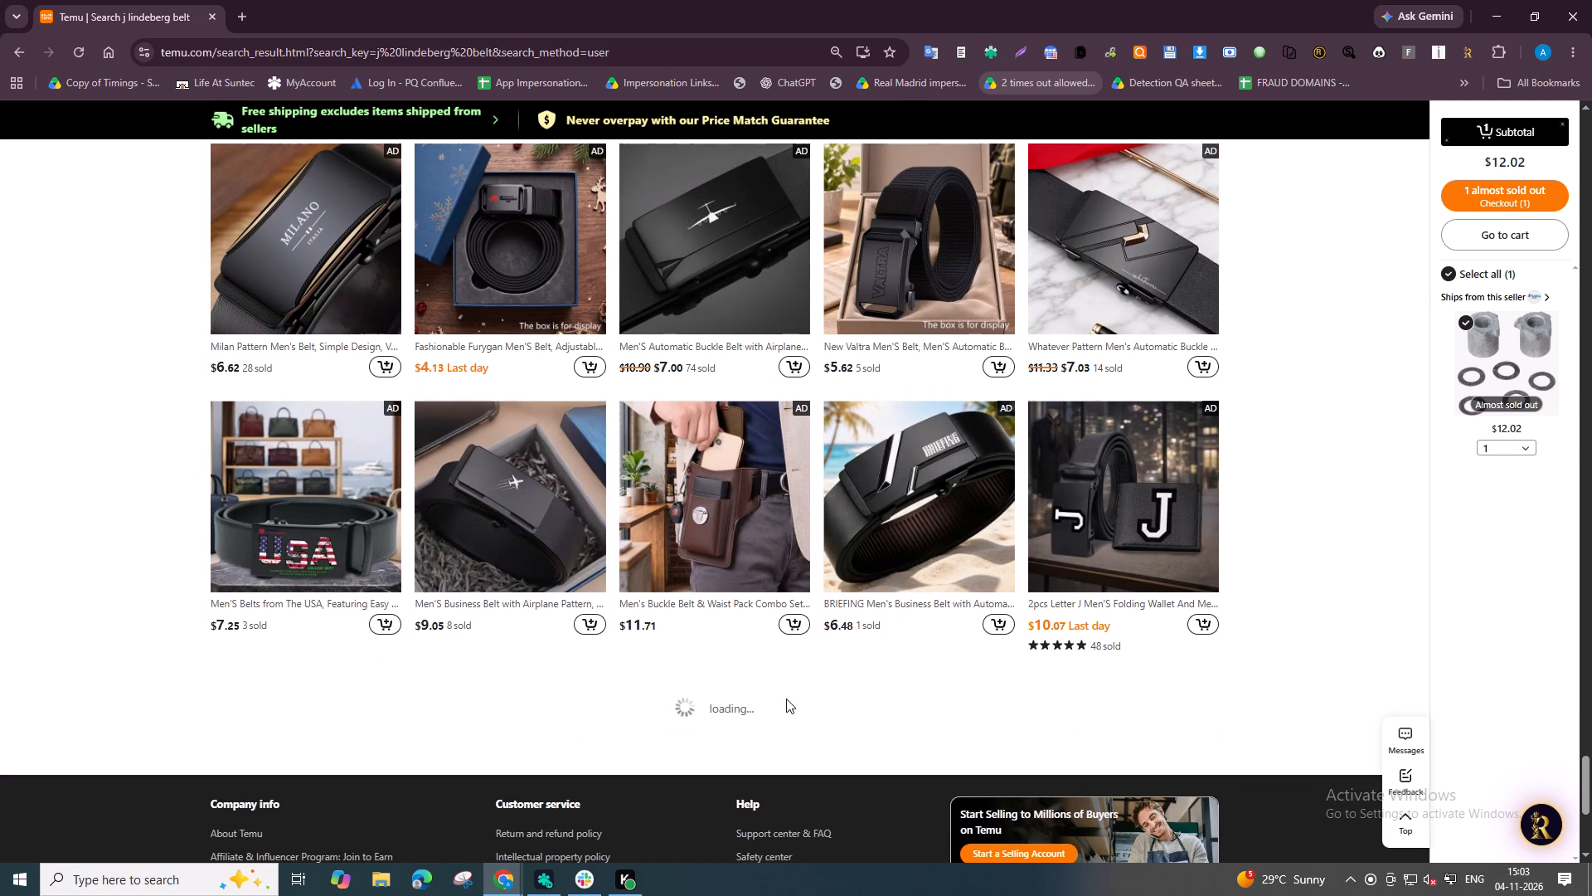
{"action": "scroll", "coordinate": [810, 689], "scroll_direction": "up", "scroll_amount": 1}
{"action": "scroll", "coordinate": [810, 689], "scroll_direction": "down", "scroll_amount": 6}
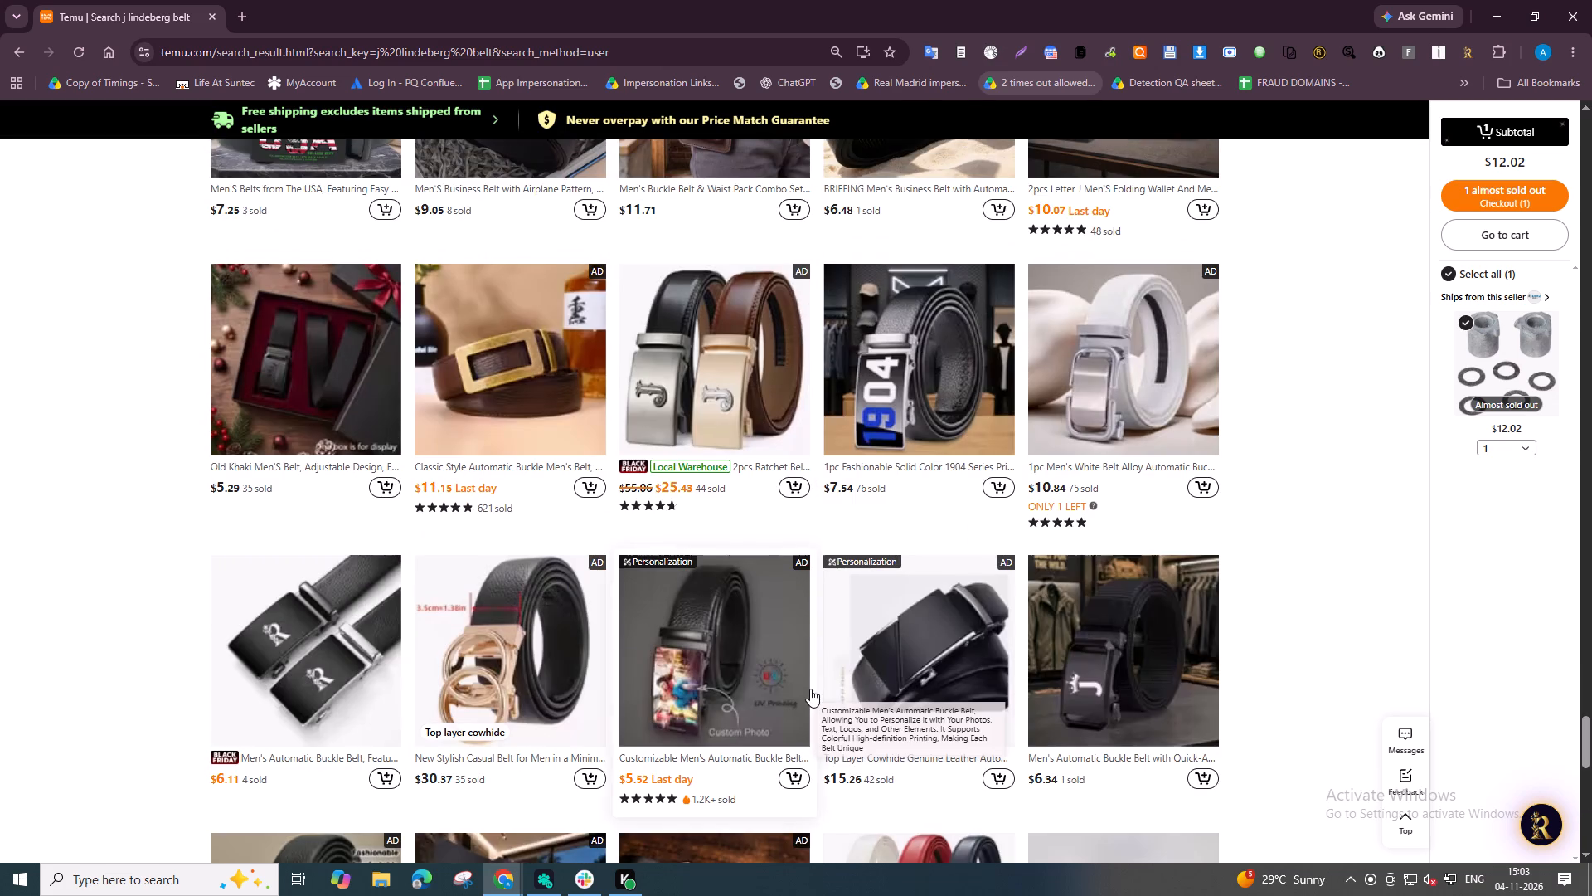
{"action": "scroll", "coordinate": [810, 689], "scroll_direction": "down", "scroll_amount": 7}
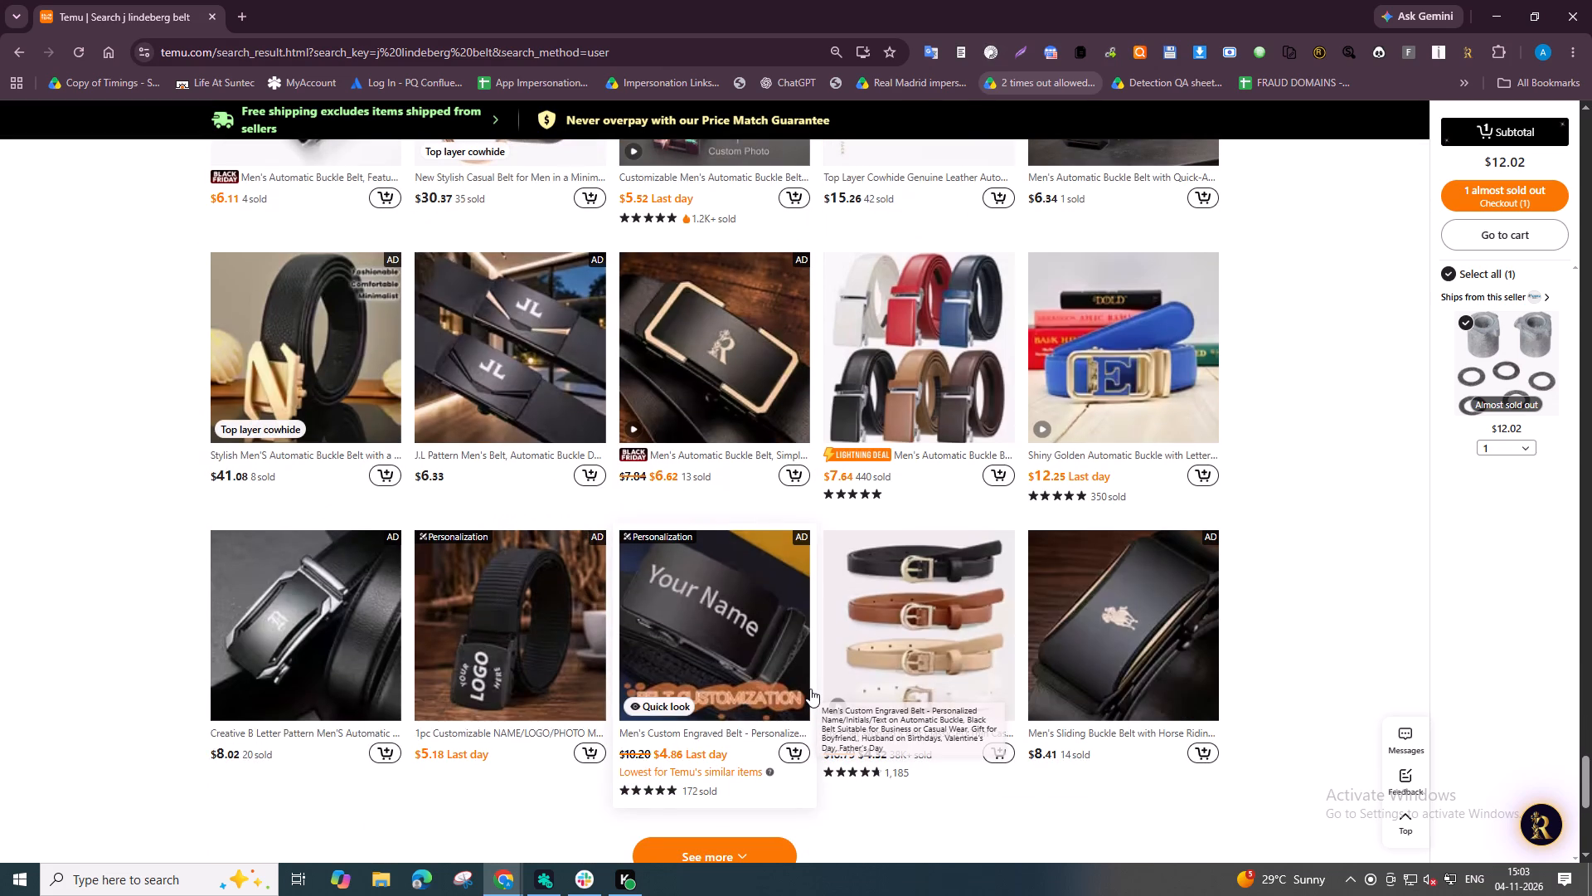
{"action": "scroll", "coordinate": [825, 650], "scroll_direction": "down", "scroll_amount": 4}
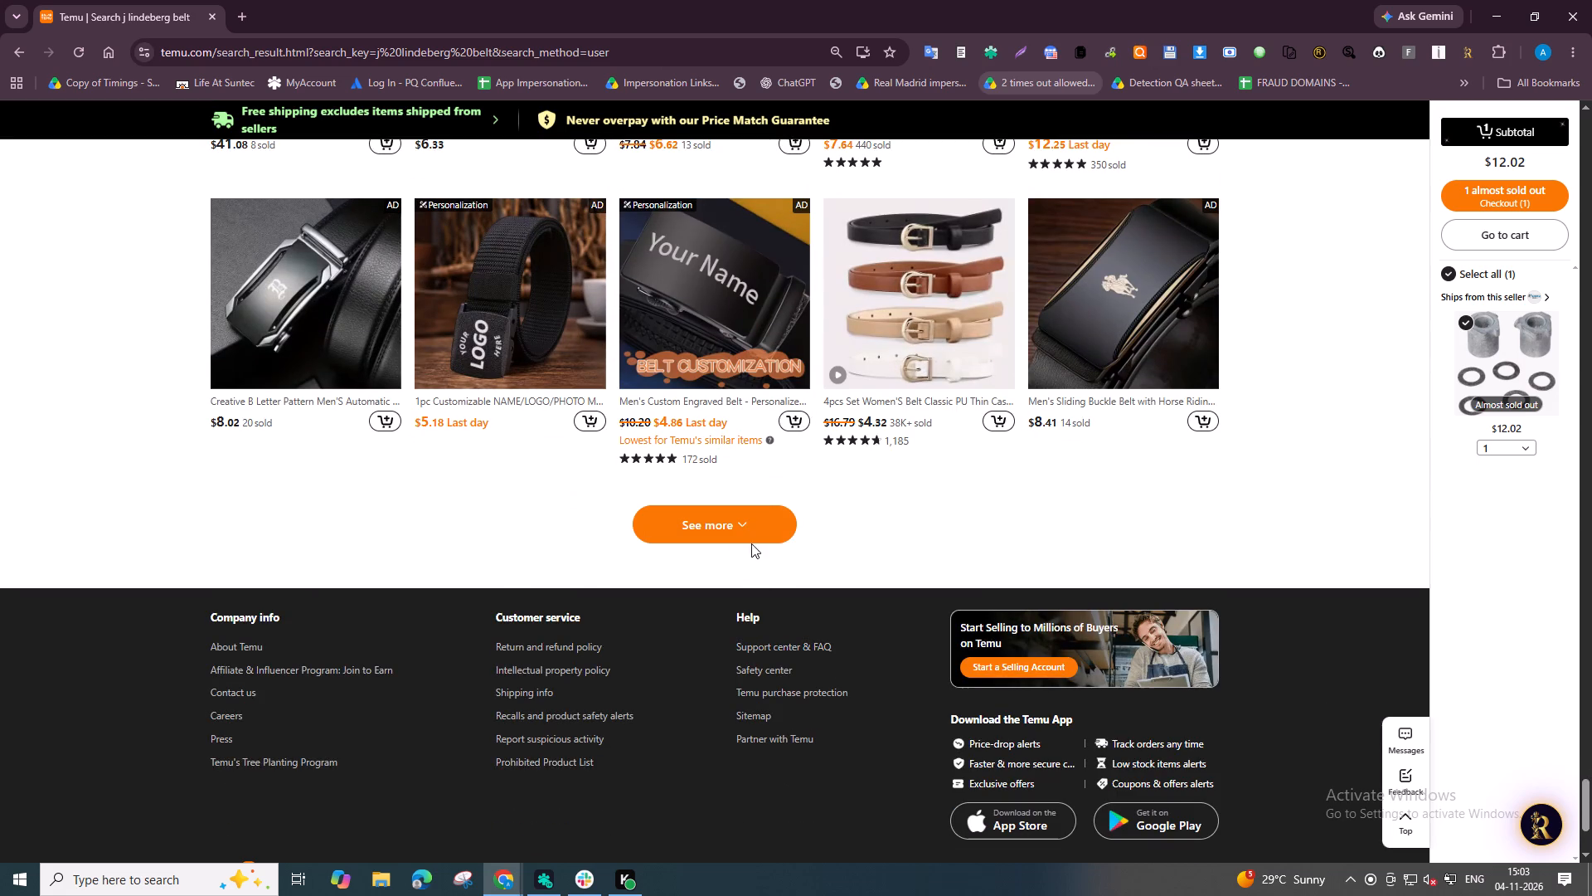
{"action": "left_click", "coordinate": [753, 538]}
{"action": "scroll", "coordinate": [754, 570], "scroll_direction": "up", "scroll_amount": 3}
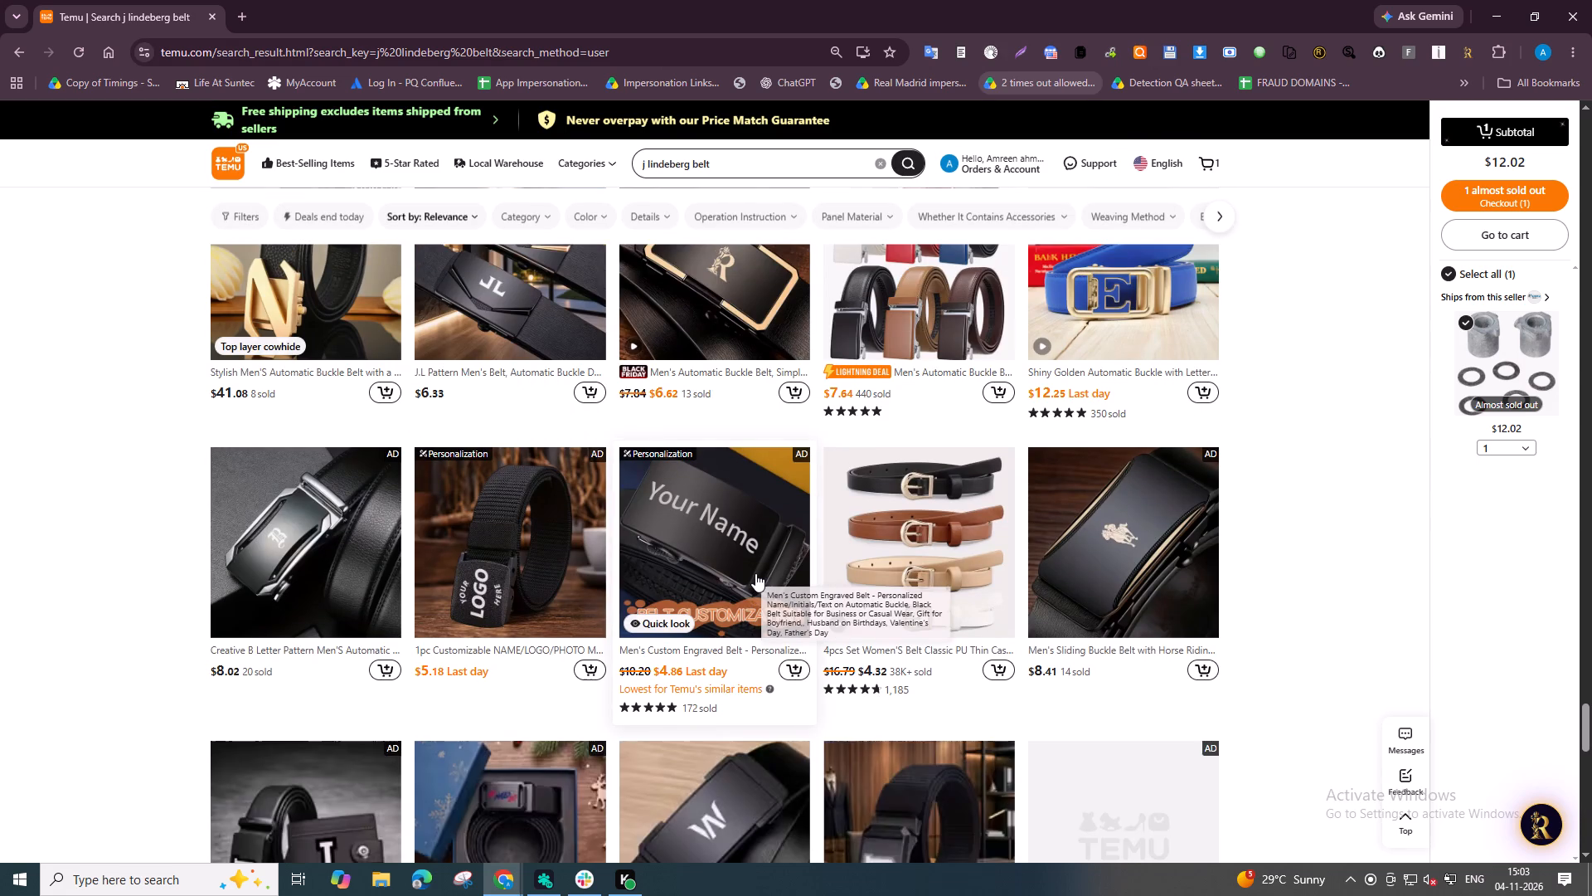
{"action": "scroll", "coordinate": [861, 559], "scroll_direction": "down", "scroll_amount": 10}
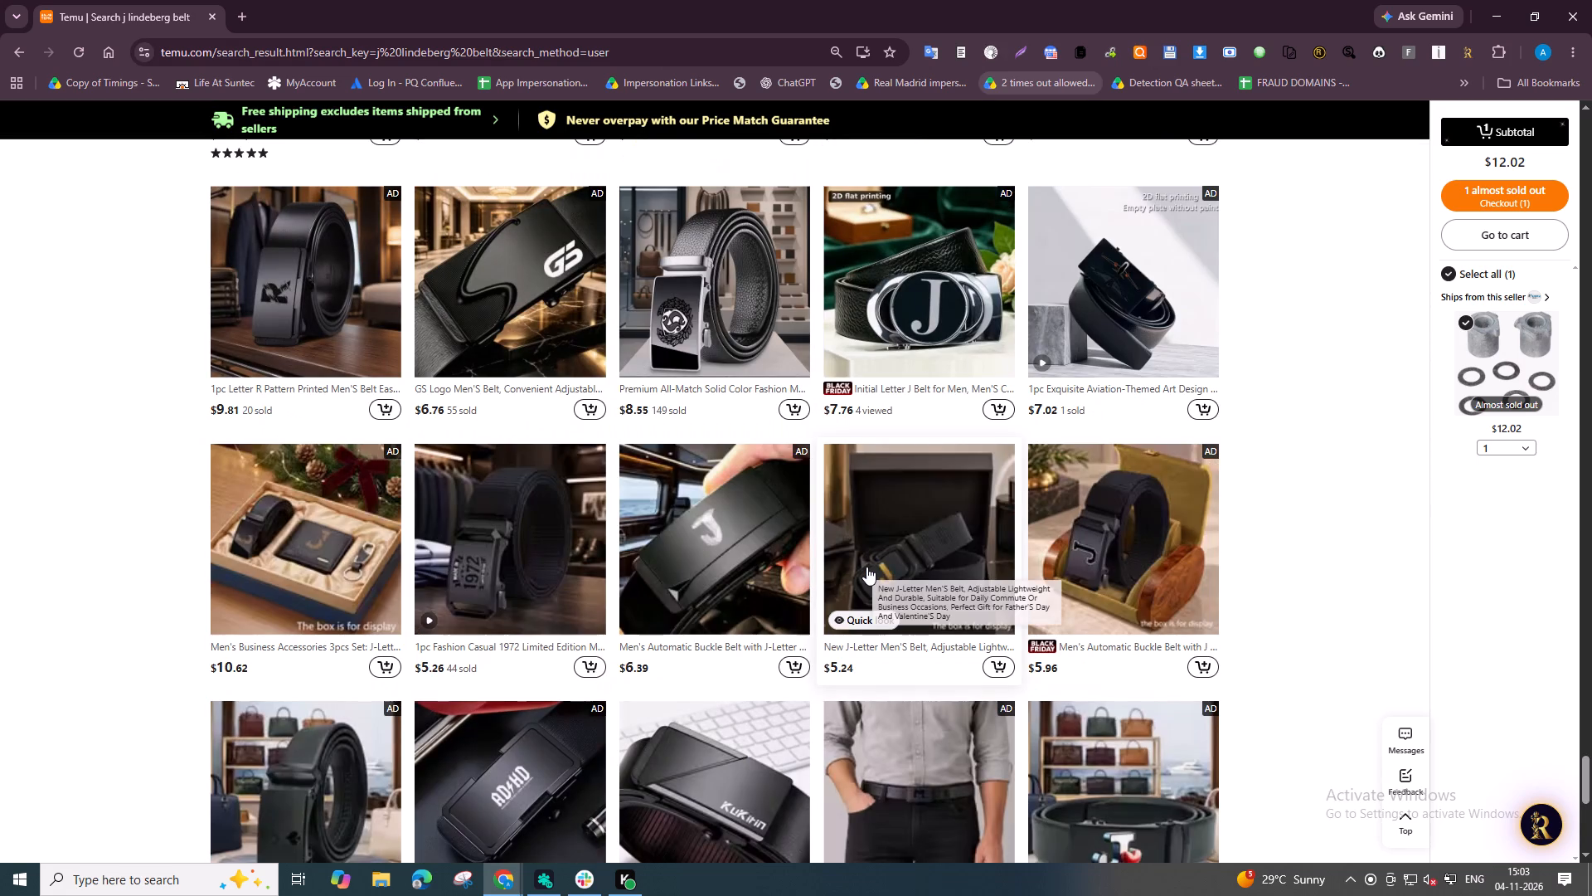
{"action": "scroll", "coordinate": [867, 567], "scroll_direction": "down", "scroll_amount": 5}
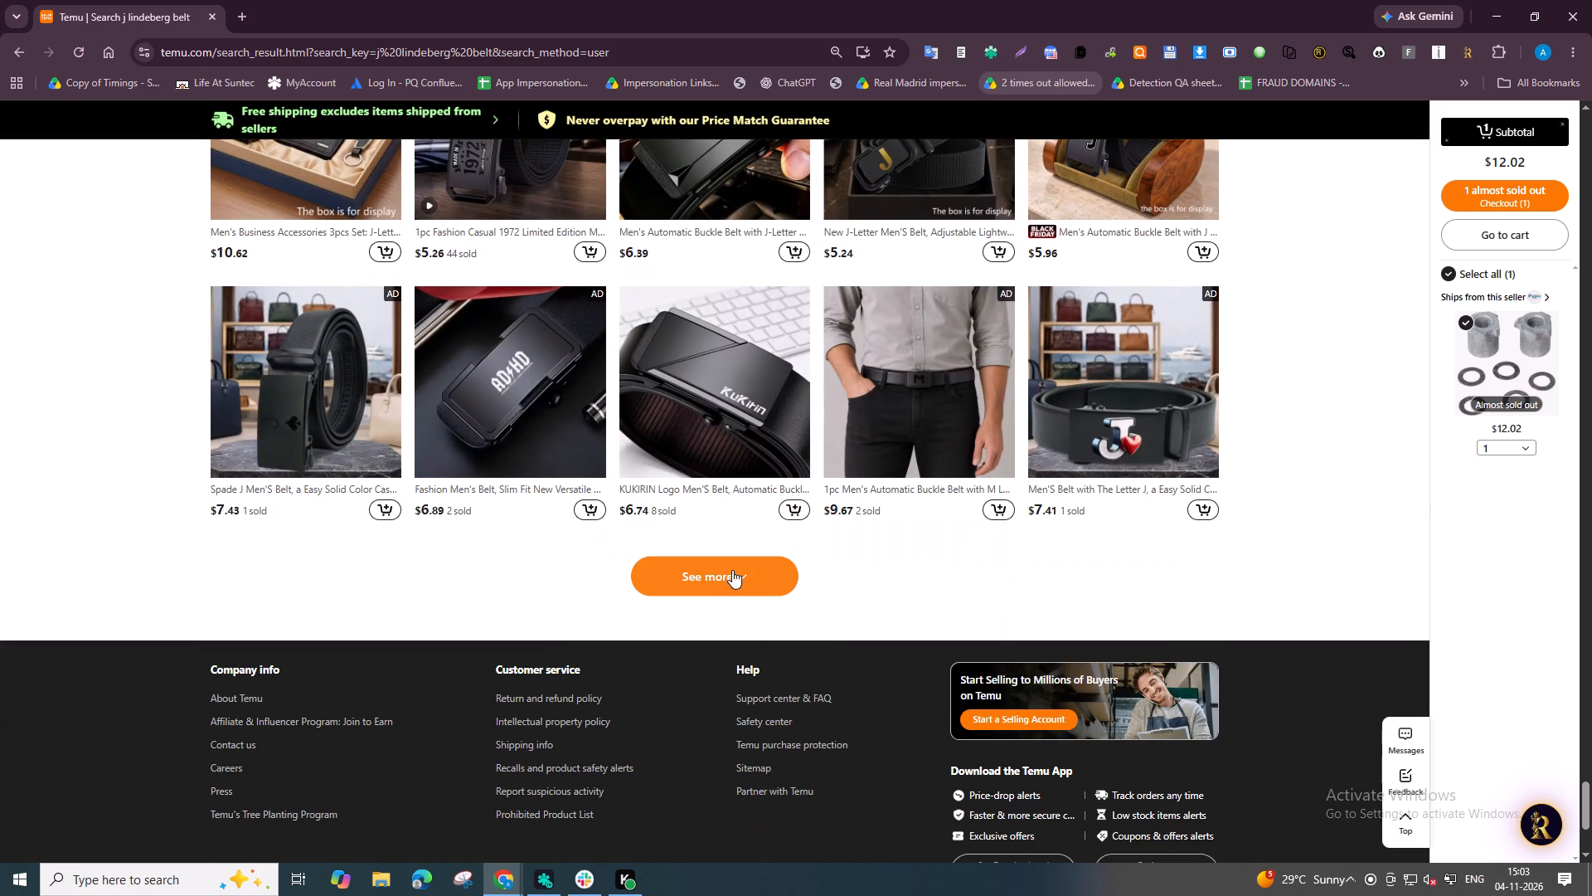
Load one last batch of belt results and check its listings for the J. Lindeberg name or logo.
{"action": "left_click", "coordinate": [733, 570]}
{"action": "scroll", "coordinate": [1036, 665], "scroll_direction": "up", "scroll_amount": 3}
{"action": "scroll", "coordinate": [1046, 665], "scroll_direction": "down", "scroll_amount": 6}
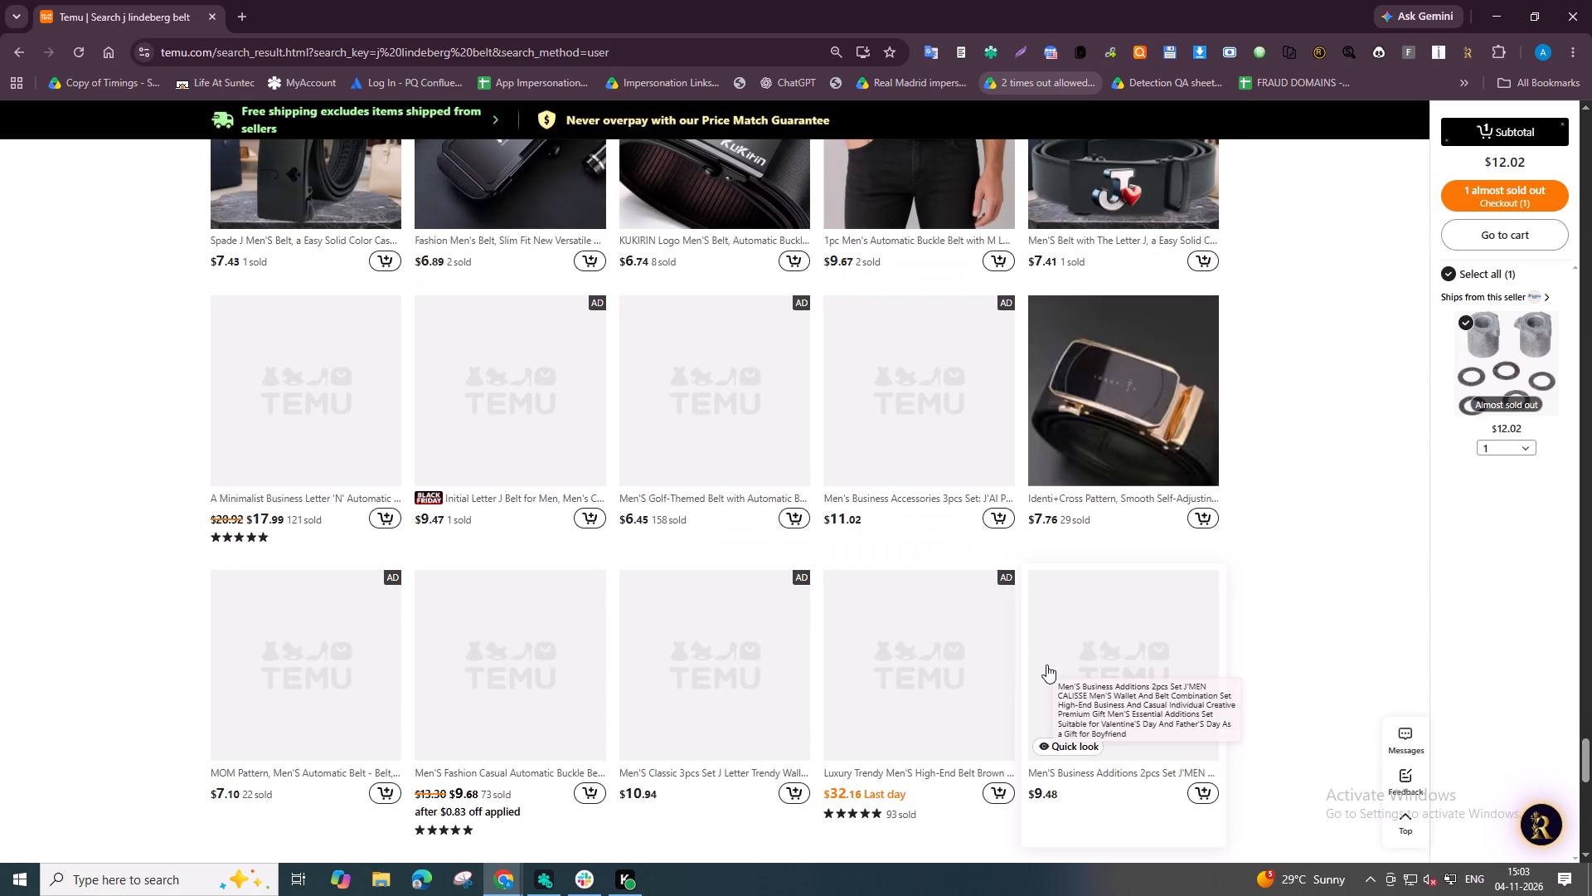
{"action": "scroll", "coordinate": [1046, 660], "scroll_direction": "down", "scroll_amount": 8}
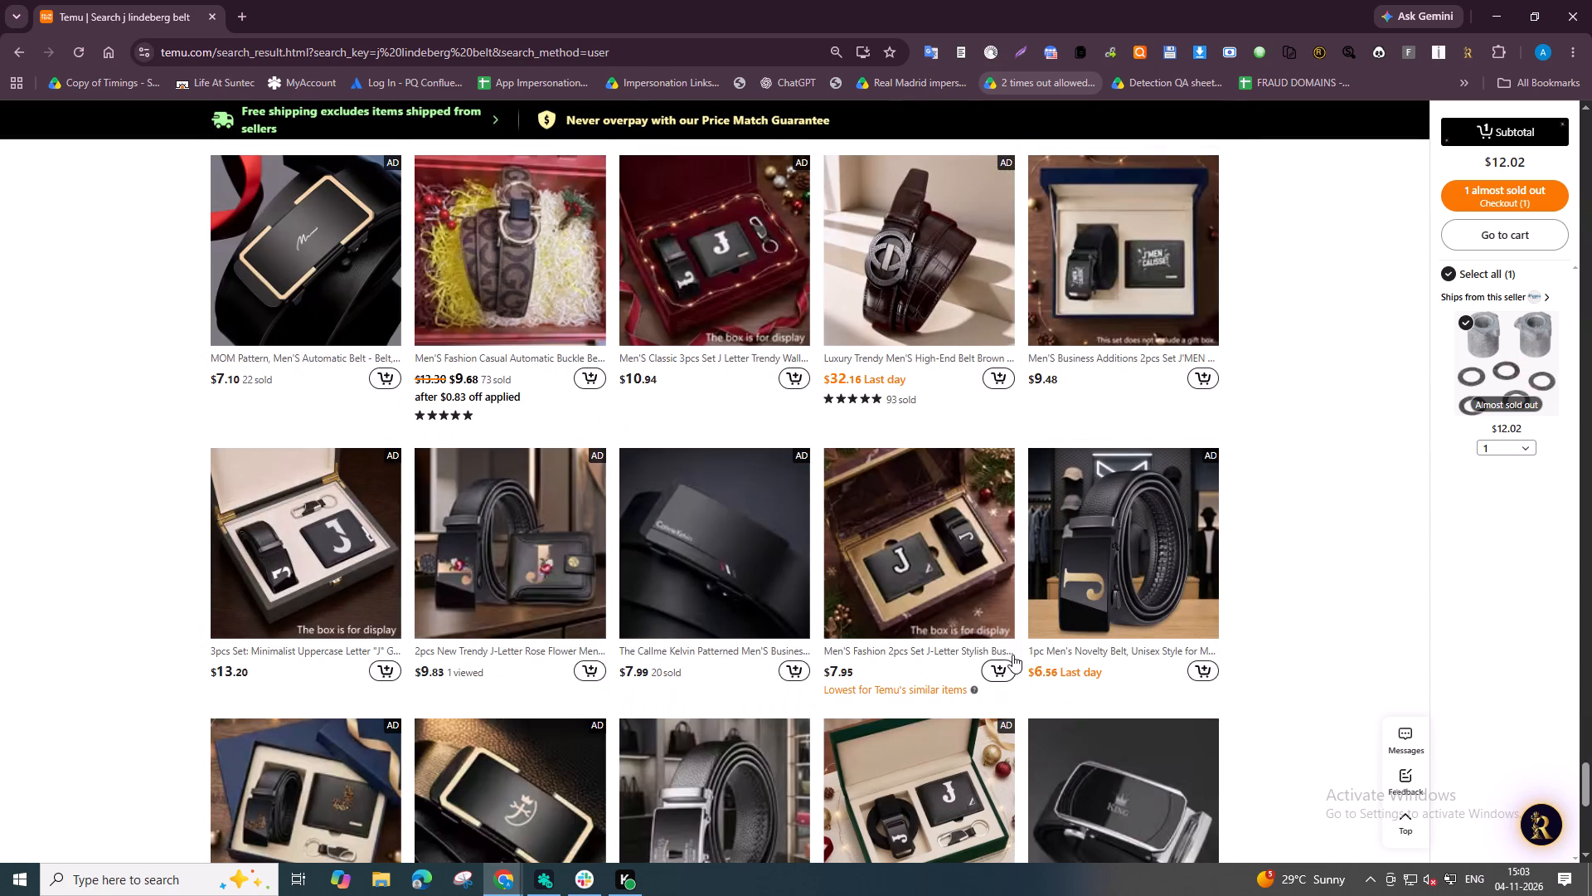
{"action": "scroll", "coordinate": [1012, 655], "scroll_direction": "down", "scroll_amount": 2}
{"action": "scroll", "coordinate": [1017, 646], "scroll_direction": "up", "scroll_amount": 20}
{"action": "scroll", "coordinate": [1017, 646], "scroll_direction": "up", "scroll_amount": 1}
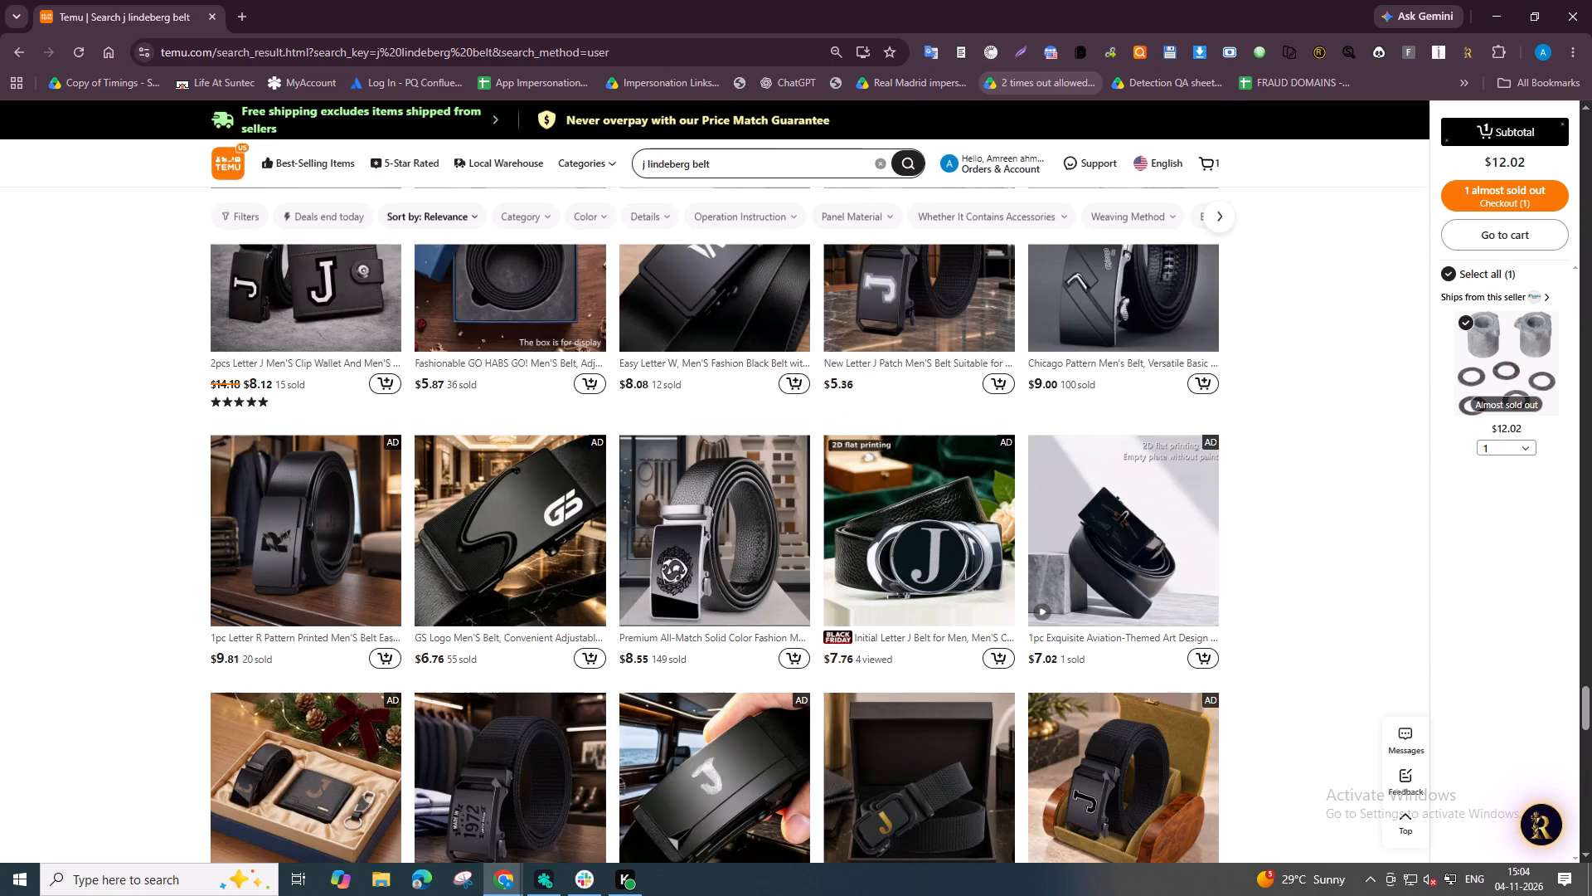
Change the Temu search from belts to j lindeberg shirt.
{"action": "double_click", "coordinate": [699, 161]}
{"action": "type", "text": "shirt"}
{"action": "key", "text": "Return"}
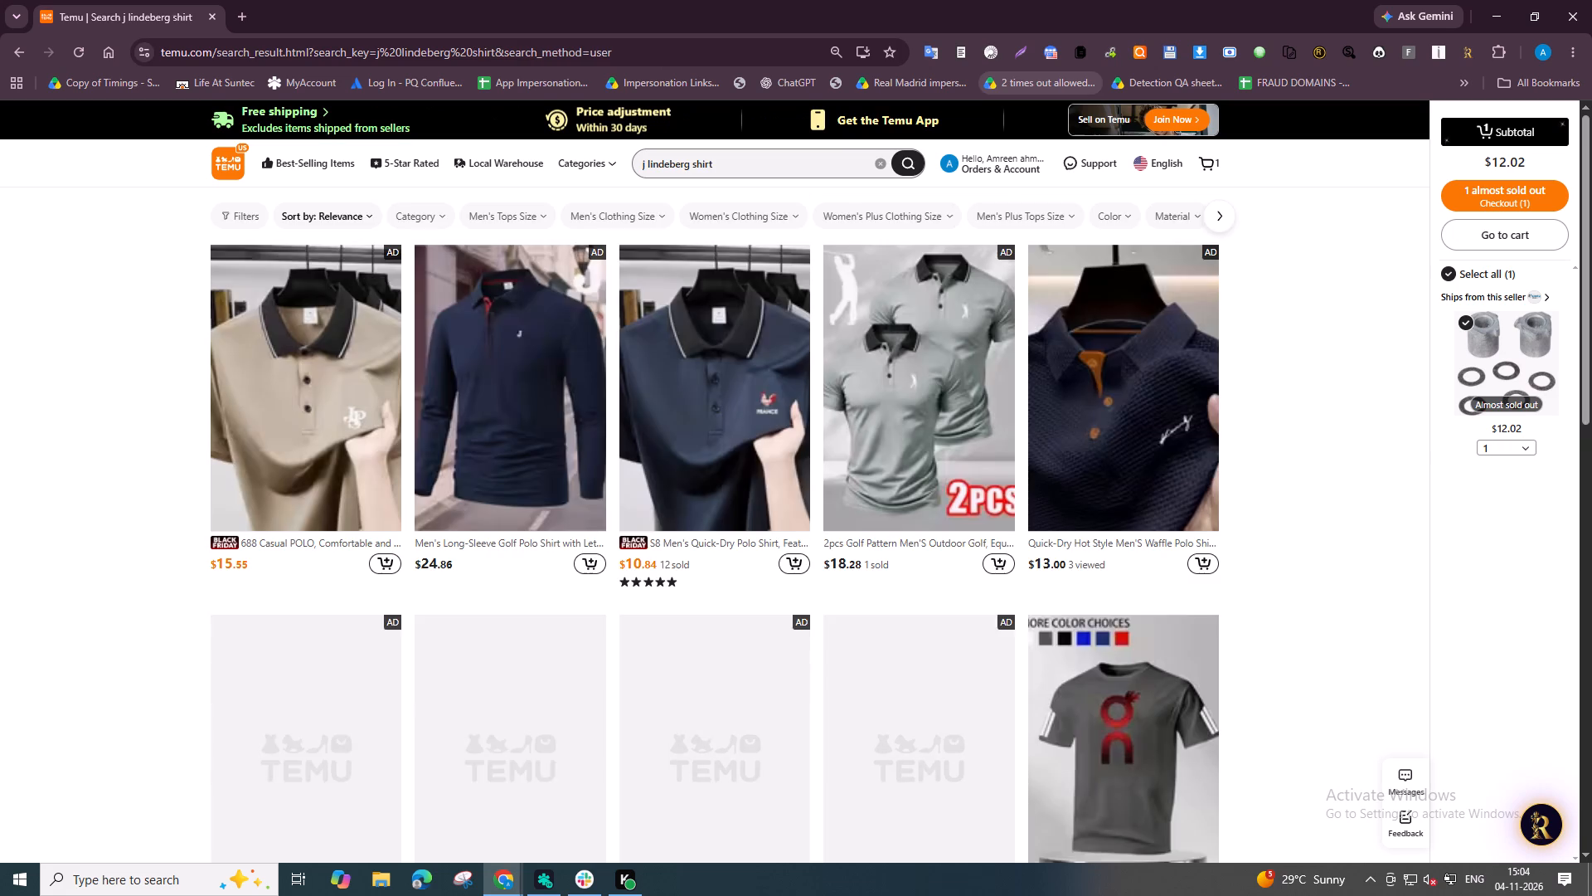
Load two more batches of shirt results and examine the chest logos and listing titles for J. Lindeberg marks.
{"action": "scroll", "coordinate": [826, 125], "scroll_direction": "down", "scroll_amount": 6}
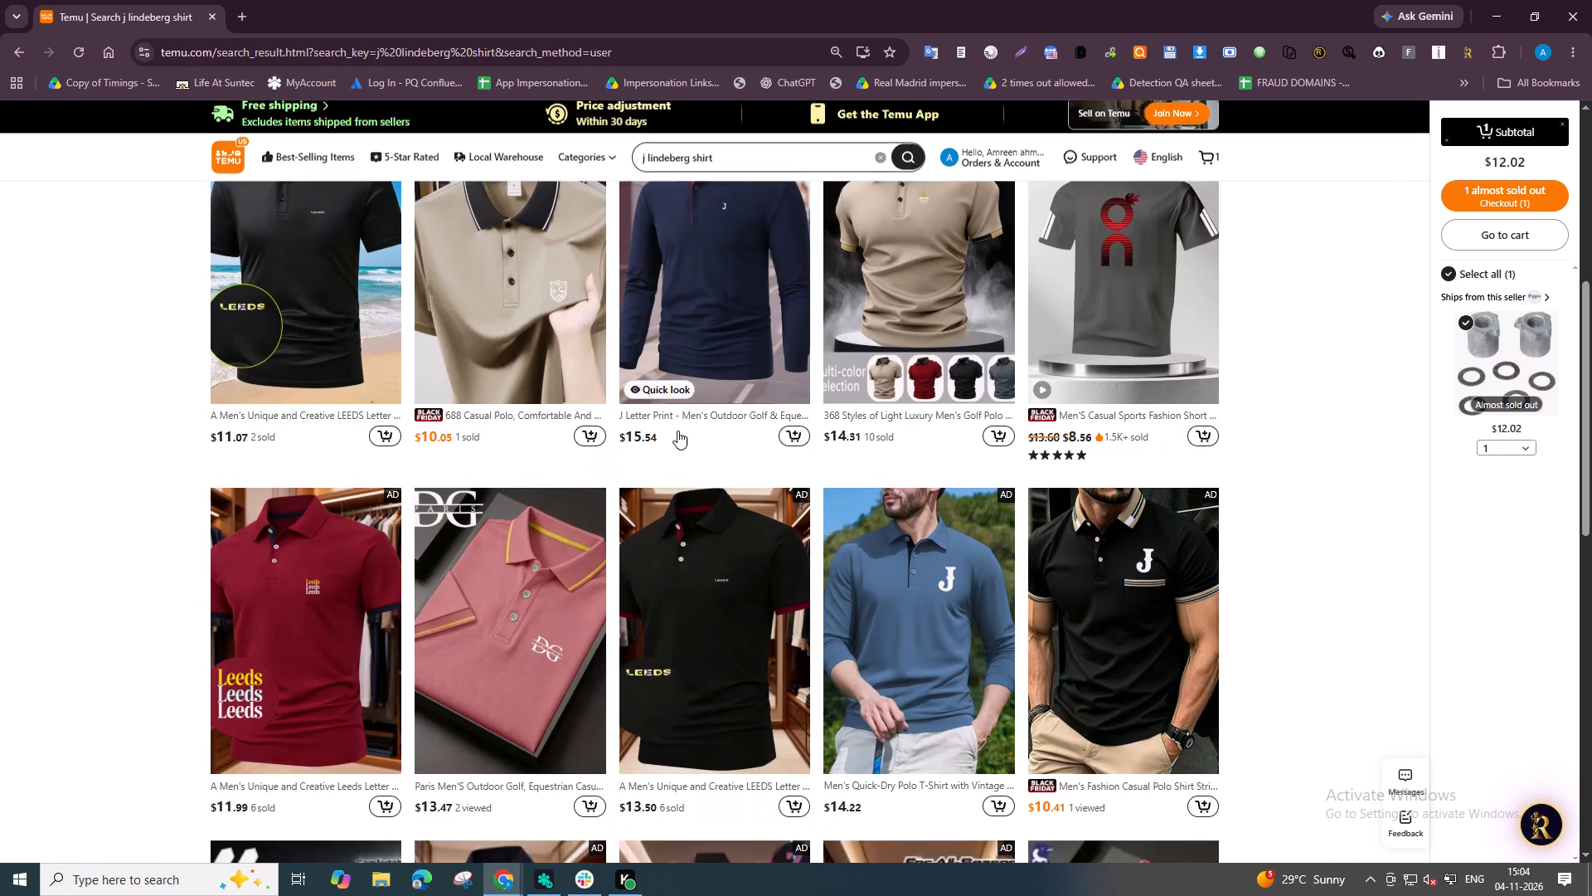
{"action": "scroll", "coordinate": [689, 454], "scroll_direction": "down", "scroll_amount": 7}
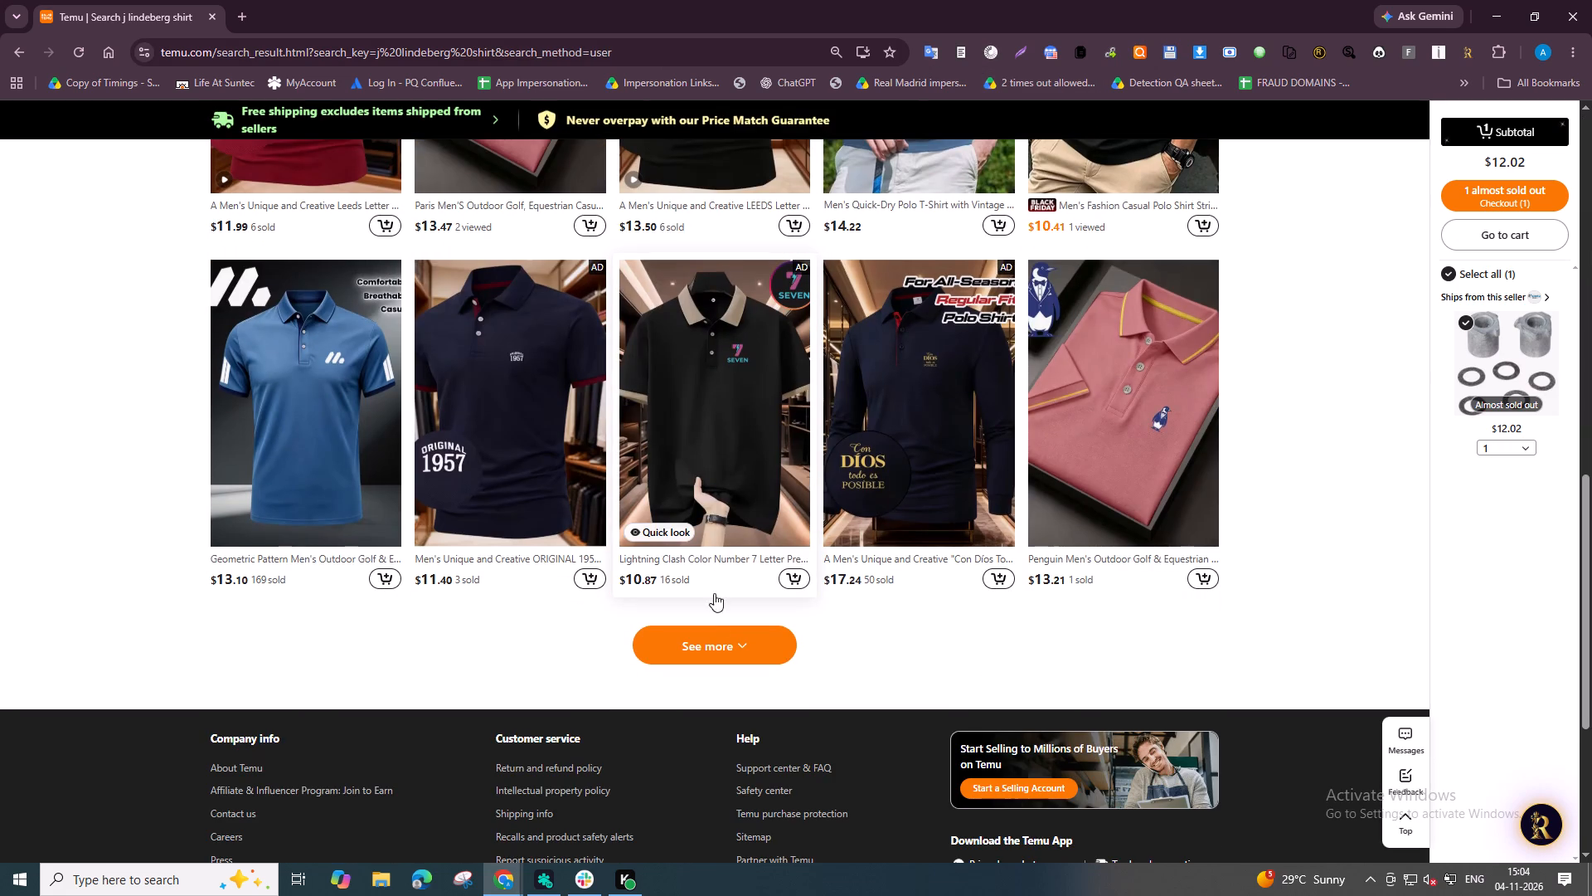
{"action": "left_click", "coordinate": [716, 632]}
{"action": "scroll", "coordinate": [726, 610], "scroll_direction": "up", "scroll_amount": 4}
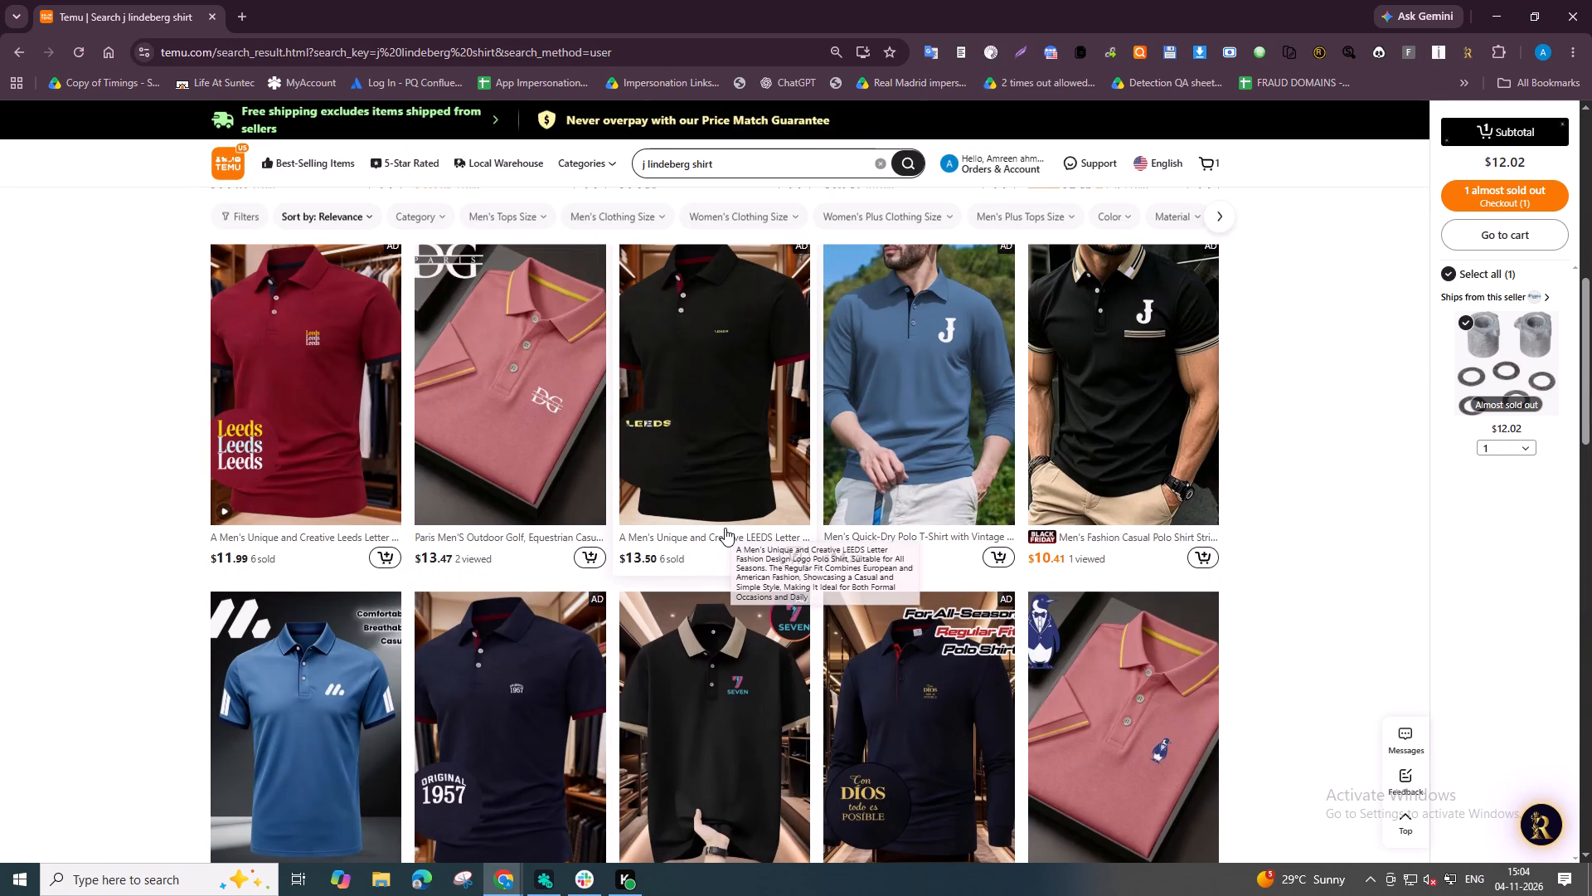
{"action": "scroll", "coordinate": [725, 528], "scroll_direction": "down", "scroll_amount": 12}
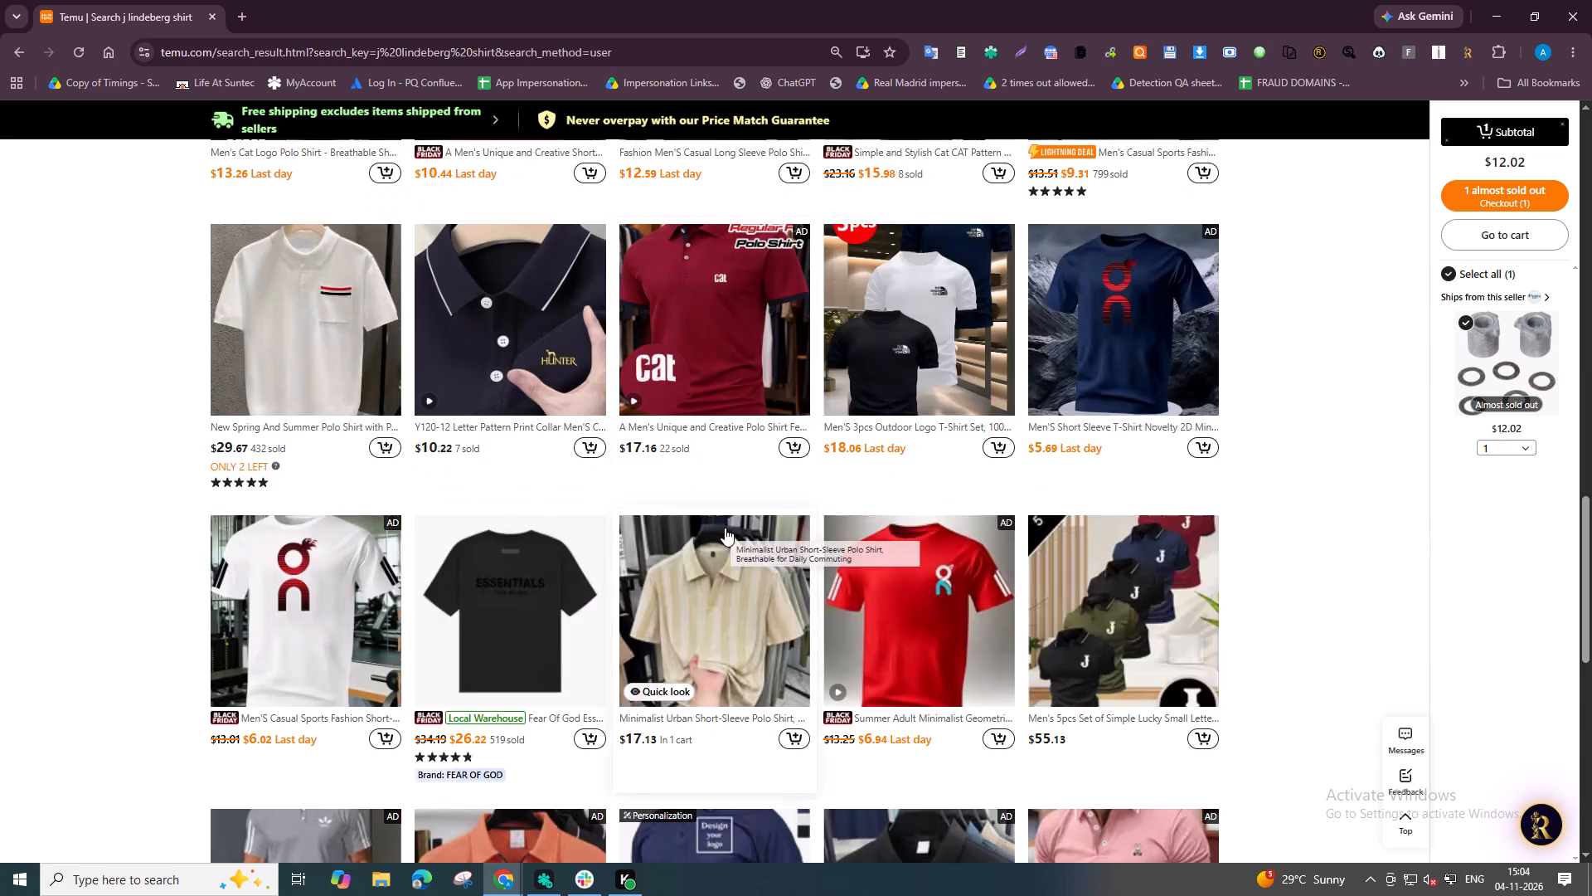
{"action": "scroll", "coordinate": [725, 528], "scroll_direction": "up", "scroll_amount": 5}
{"action": "scroll", "coordinate": [725, 528], "scroll_direction": "down", "scroll_amount": 8}
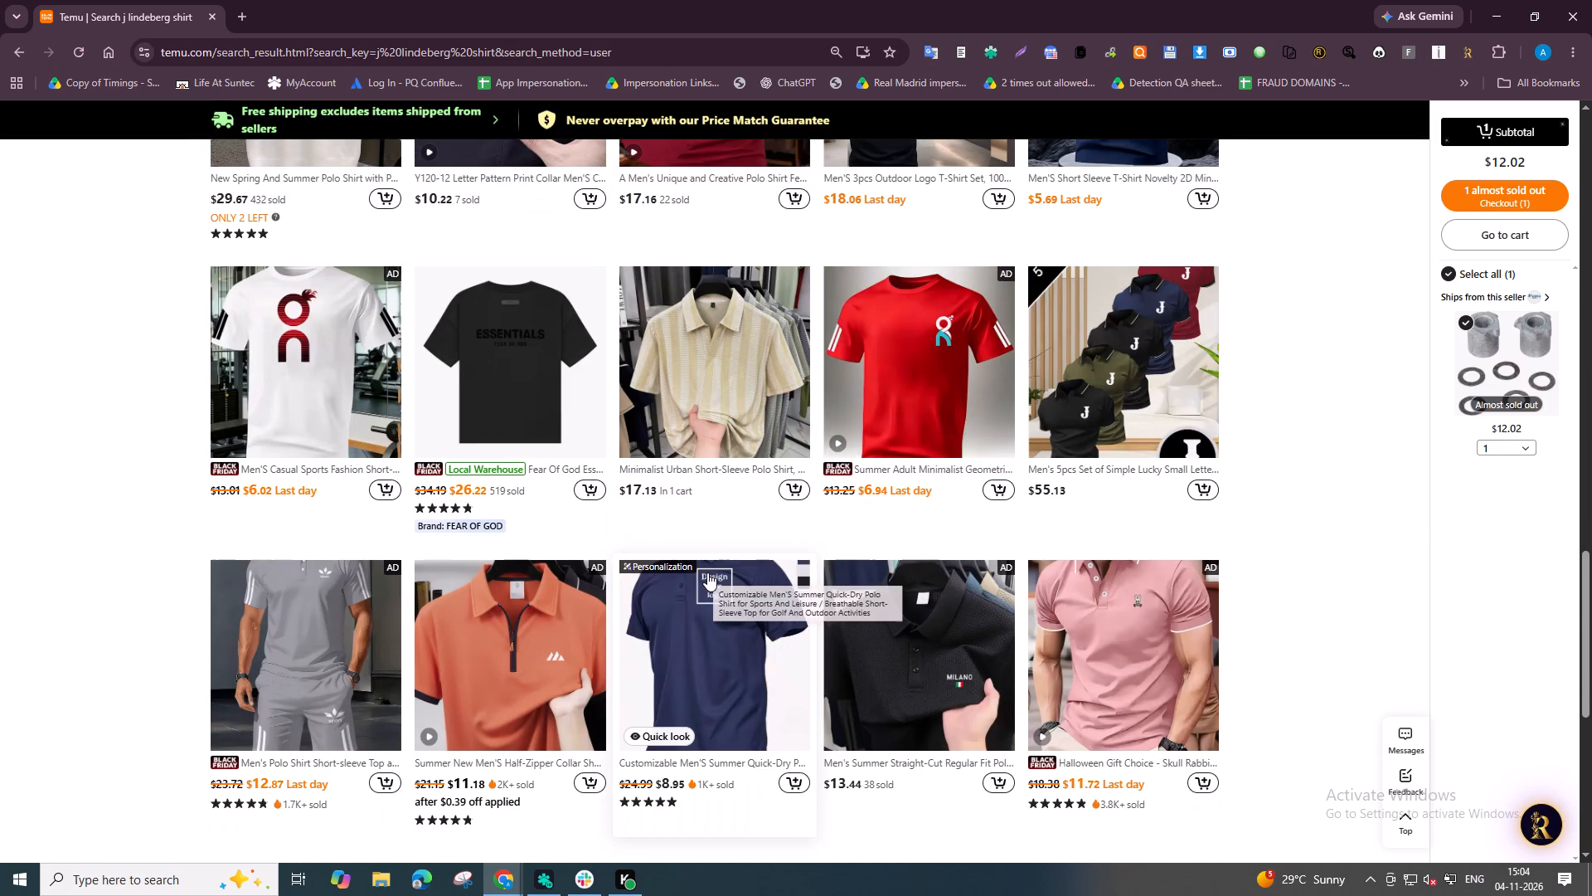
{"action": "scroll", "coordinate": [707, 572], "scroll_direction": "down", "scroll_amount": 7}
{"action": "left_click", "coordinate": [787, 314]}
{"action": "scroll", "coordinate": [785, 312], "scroll_direction": "up", "scroll_amount": 5}
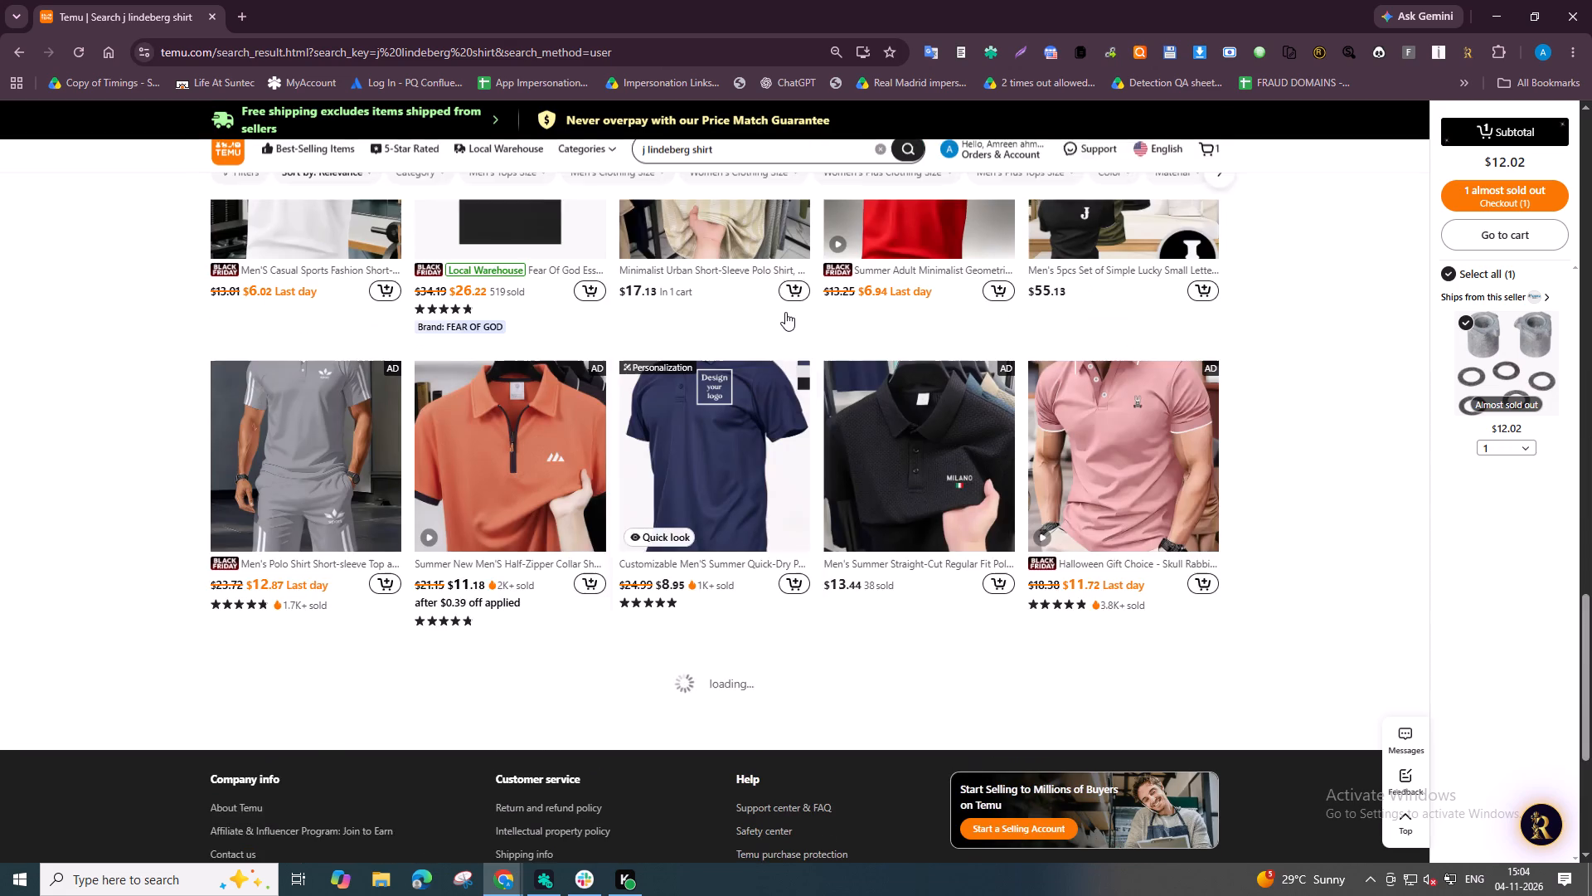
{"action": "scroll", "coordinate": [785, 312], "scroll_direction": "down", "scroll_amount": 4}
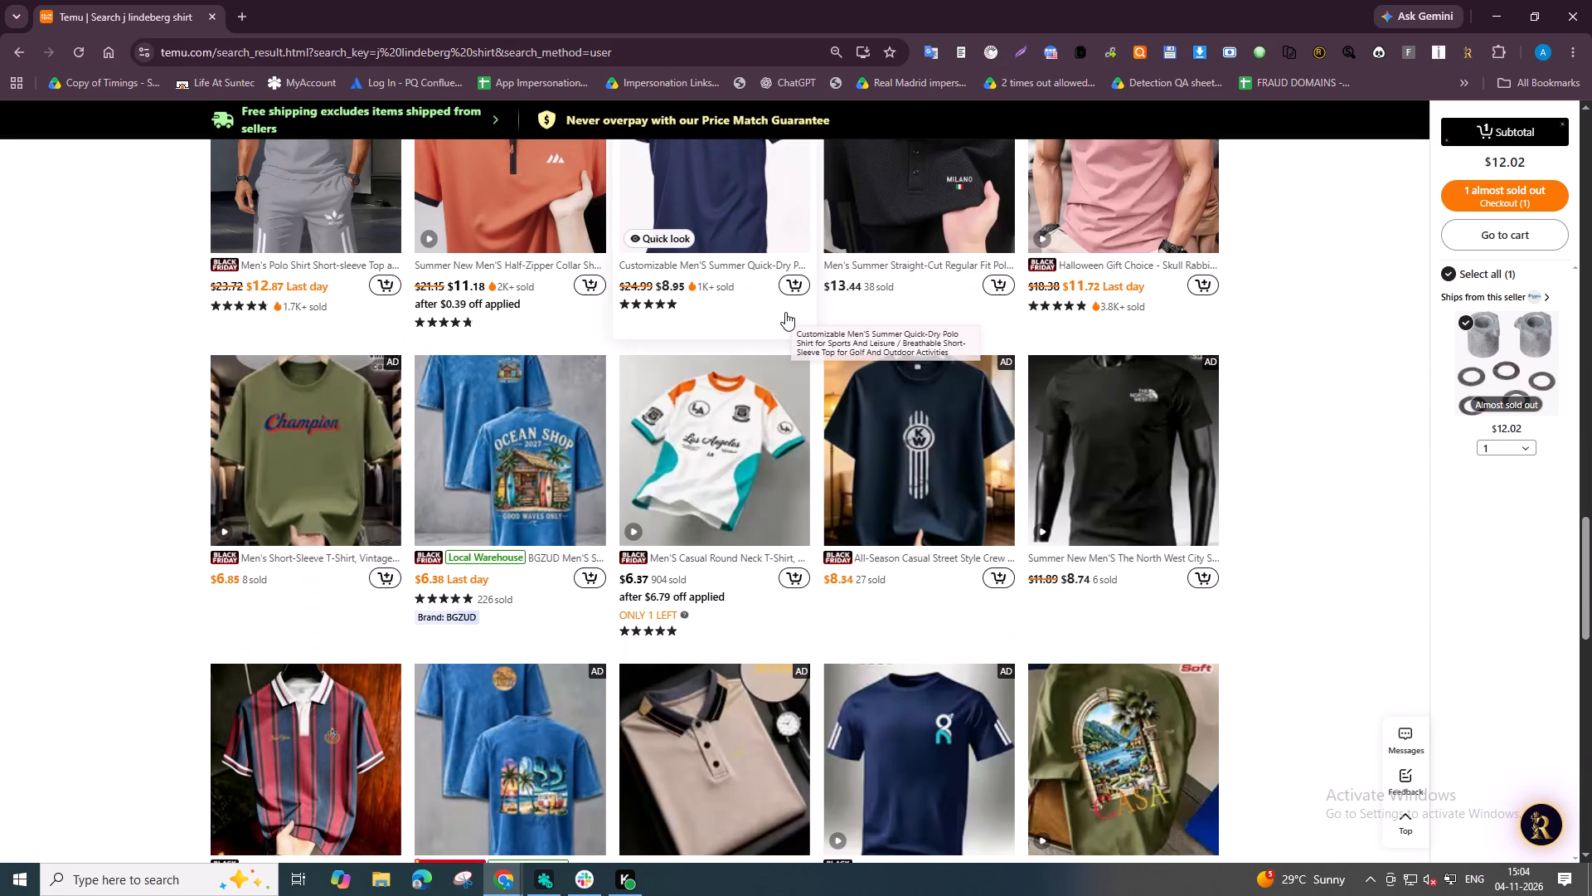
{"action": "scroll", "coordinate": [785, 312], "scroll_direction": "down", "scroll_amount": 5}
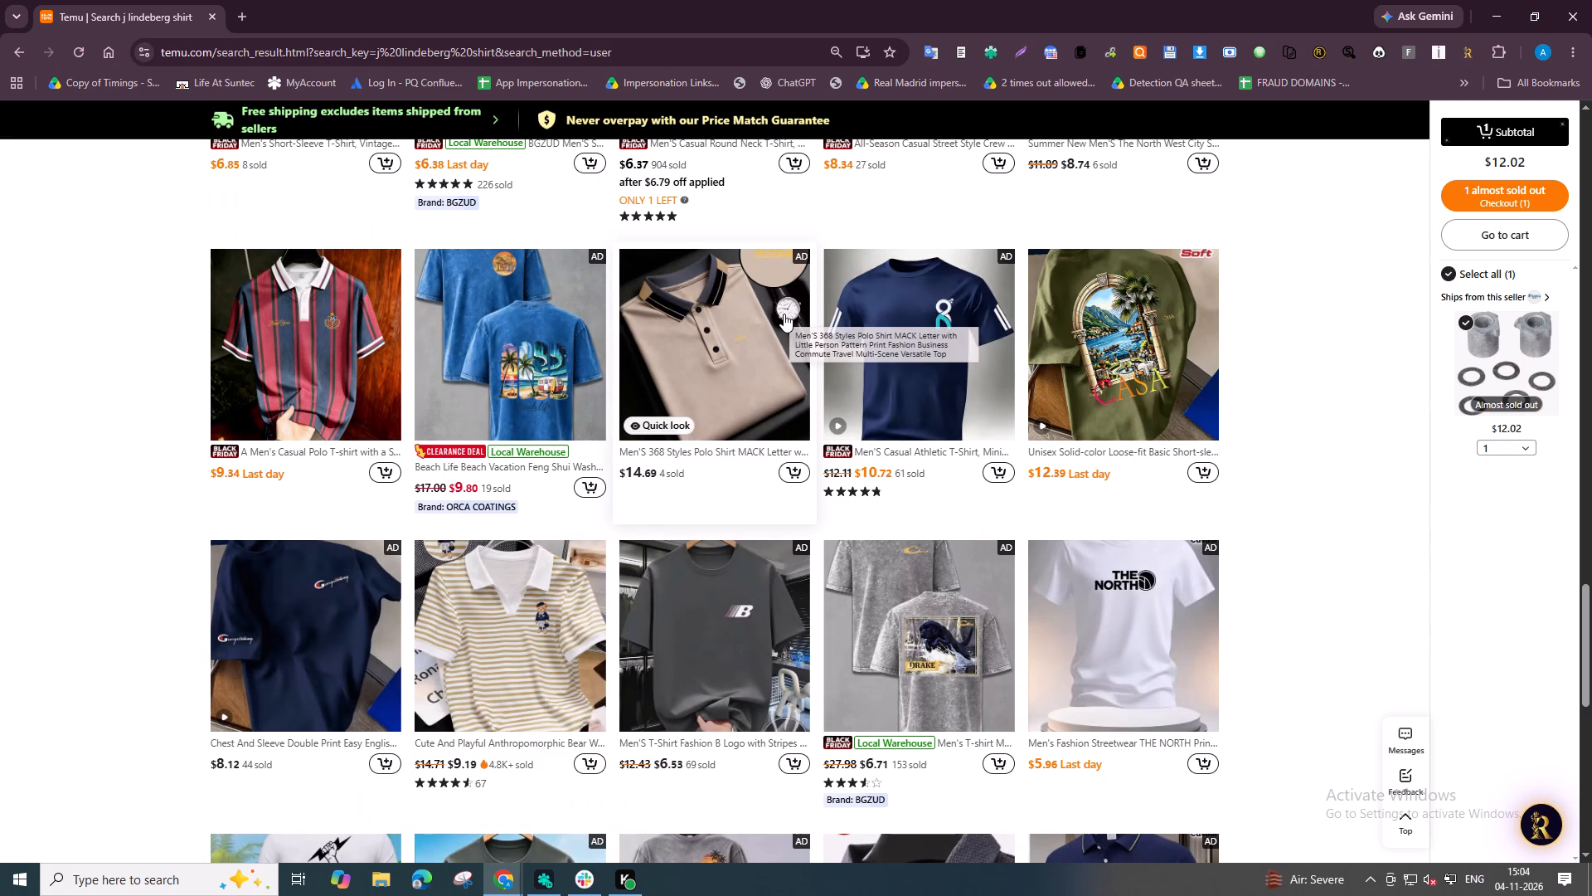
Switch to the Red Points New Incident page and filter the customers by "lind" to select J Lindeberg AB.
{"action": "key", "text": "alt+Tab"}
{"action": "left_click", "coordinate": [313, 0]}
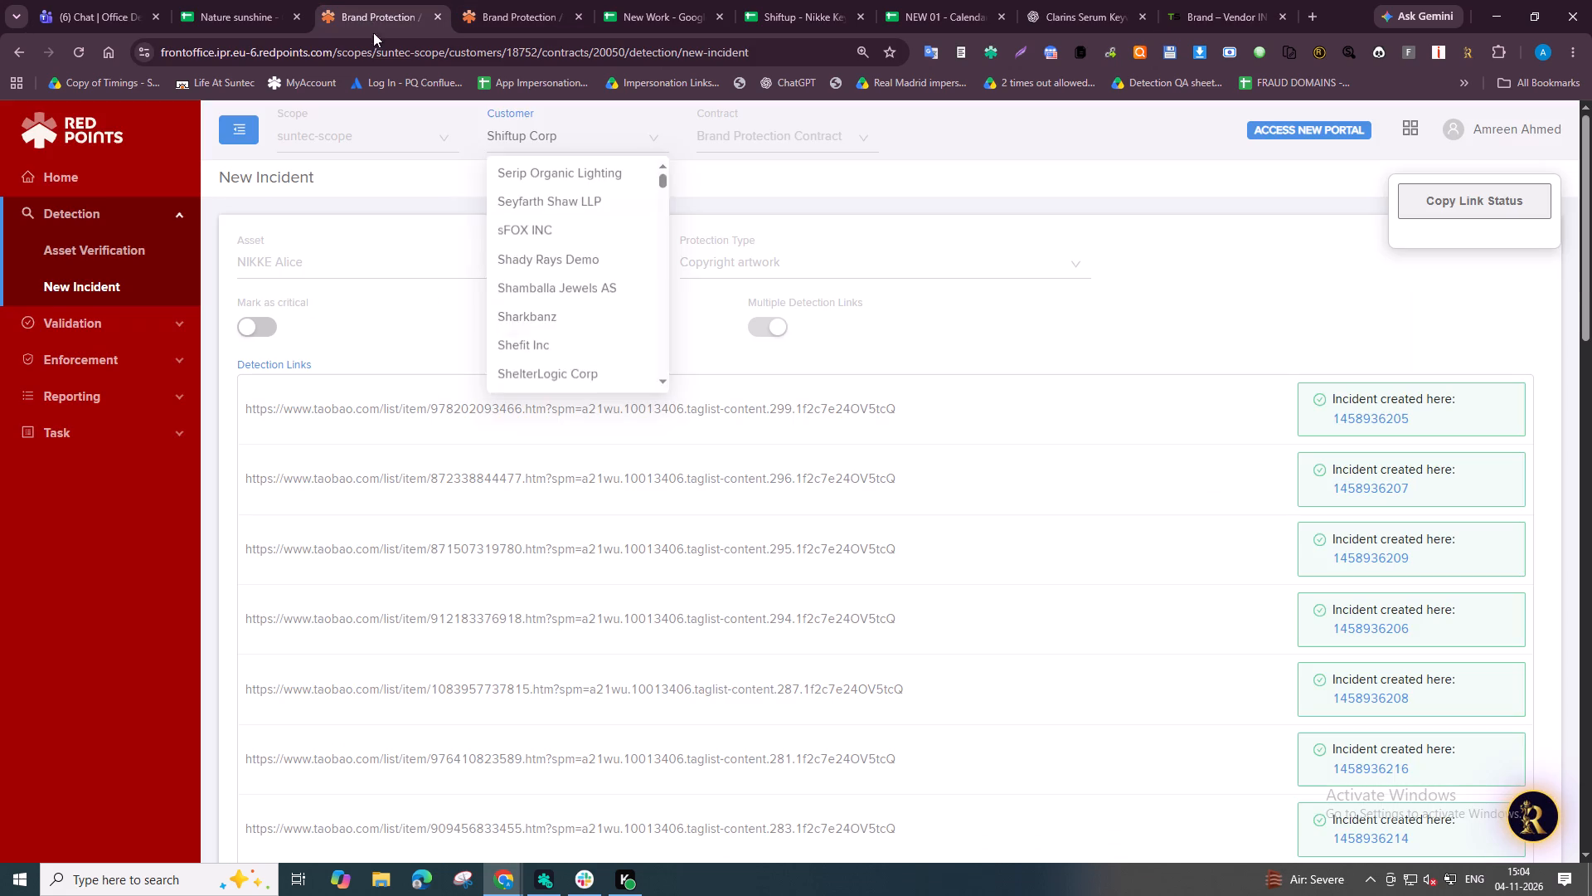
{"action": "left_click", "coordinate": [575, 141]}
{"action": "type", "text": "lind"}
{"action": "left_click", "coordinate": [577, 207]}
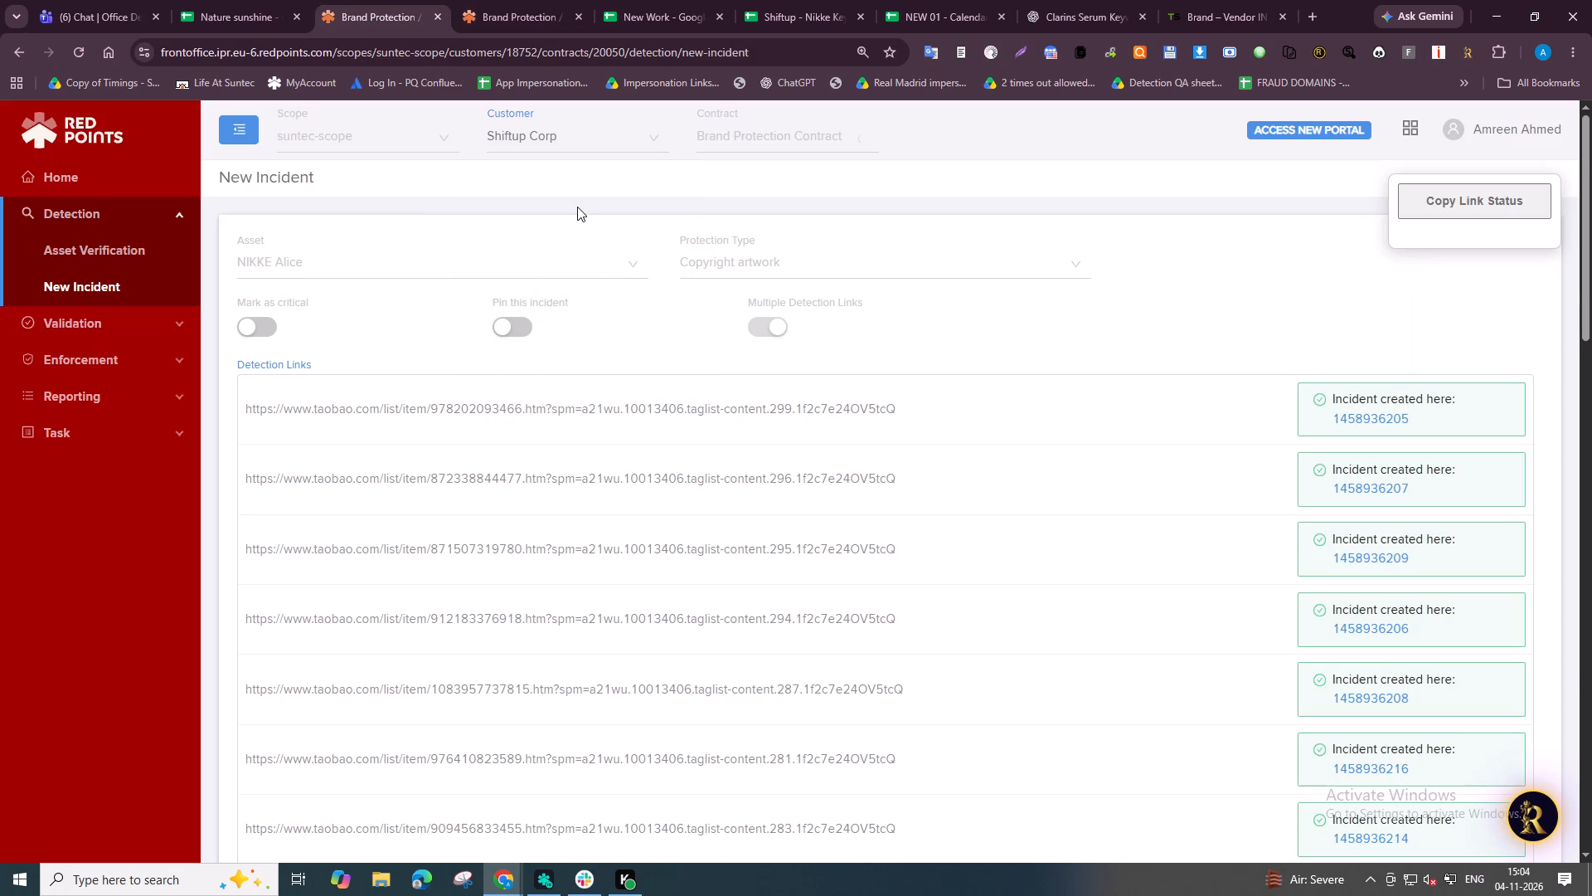
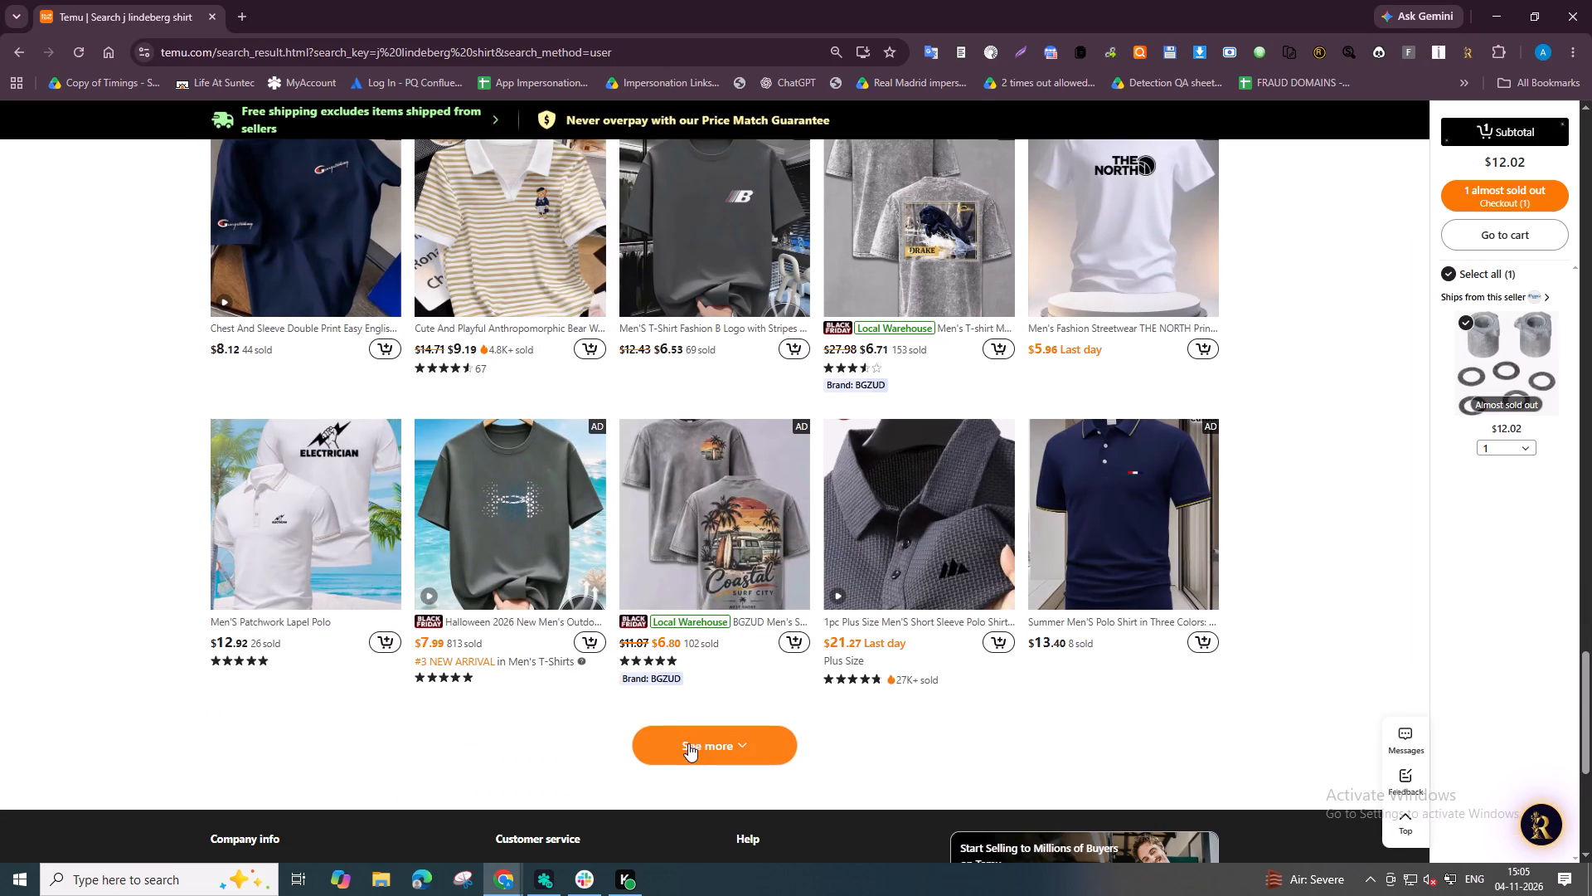
Examine the newly loaded shirt listings for J. Lindeberg names or logos.
{"action": "scroll", "coordinate": [486, 638], "scroll_direction": "up", "scroll_amount": 5}
{"action": "scroll", "coordinate": [491, 619], "scroll_direction": "down", "scroll_amount": 7}
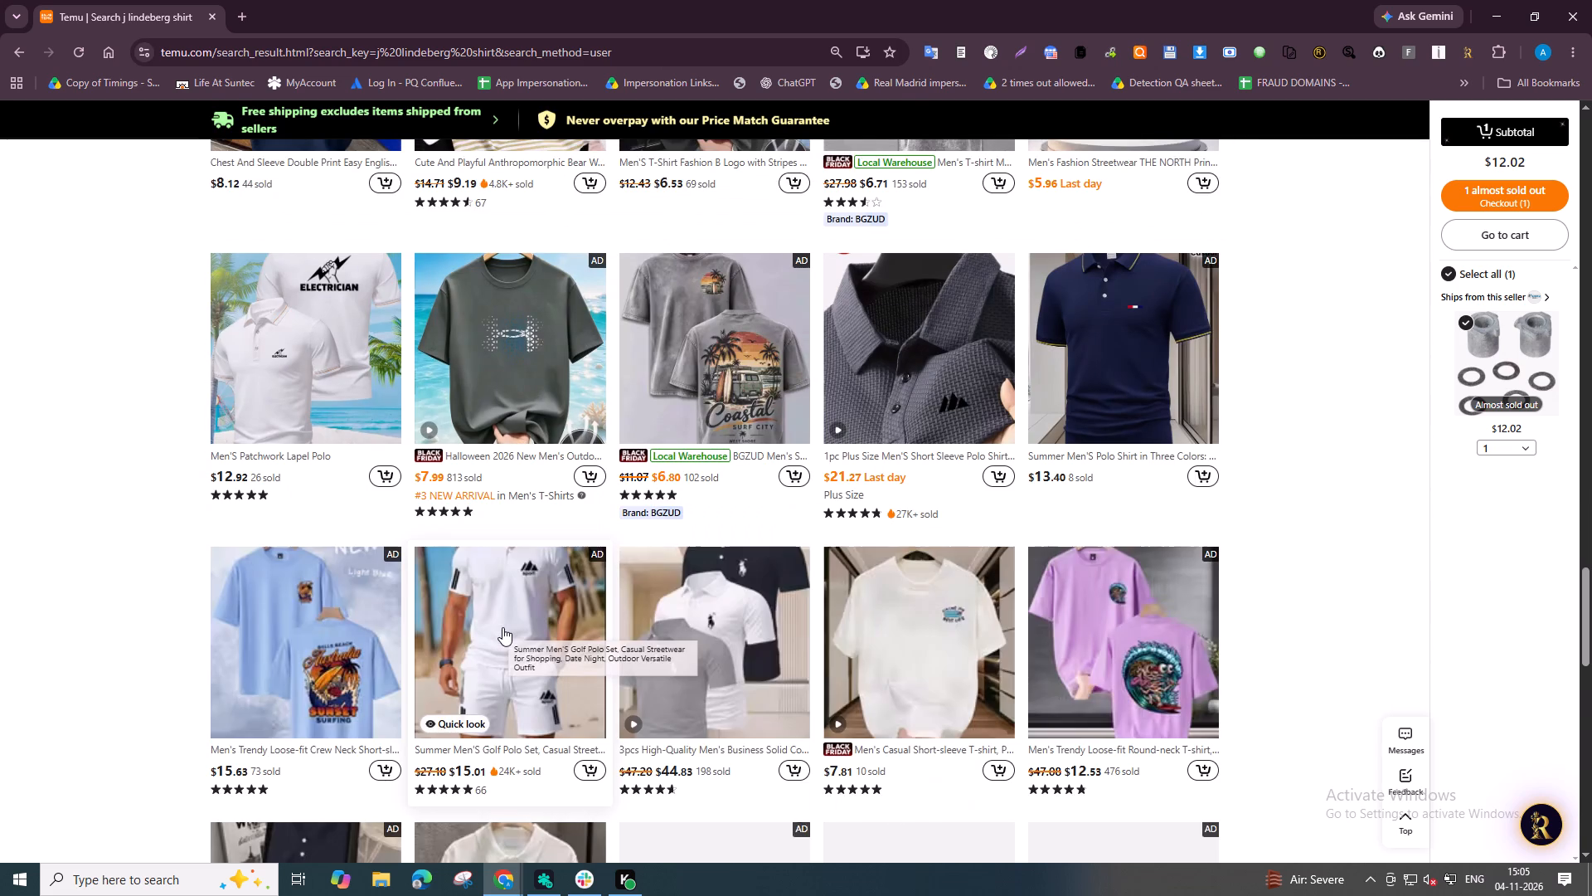
{"action": "scroll", "coordinate": [502, 628], "scroll_direction": "down", "scroll_amount": 10}
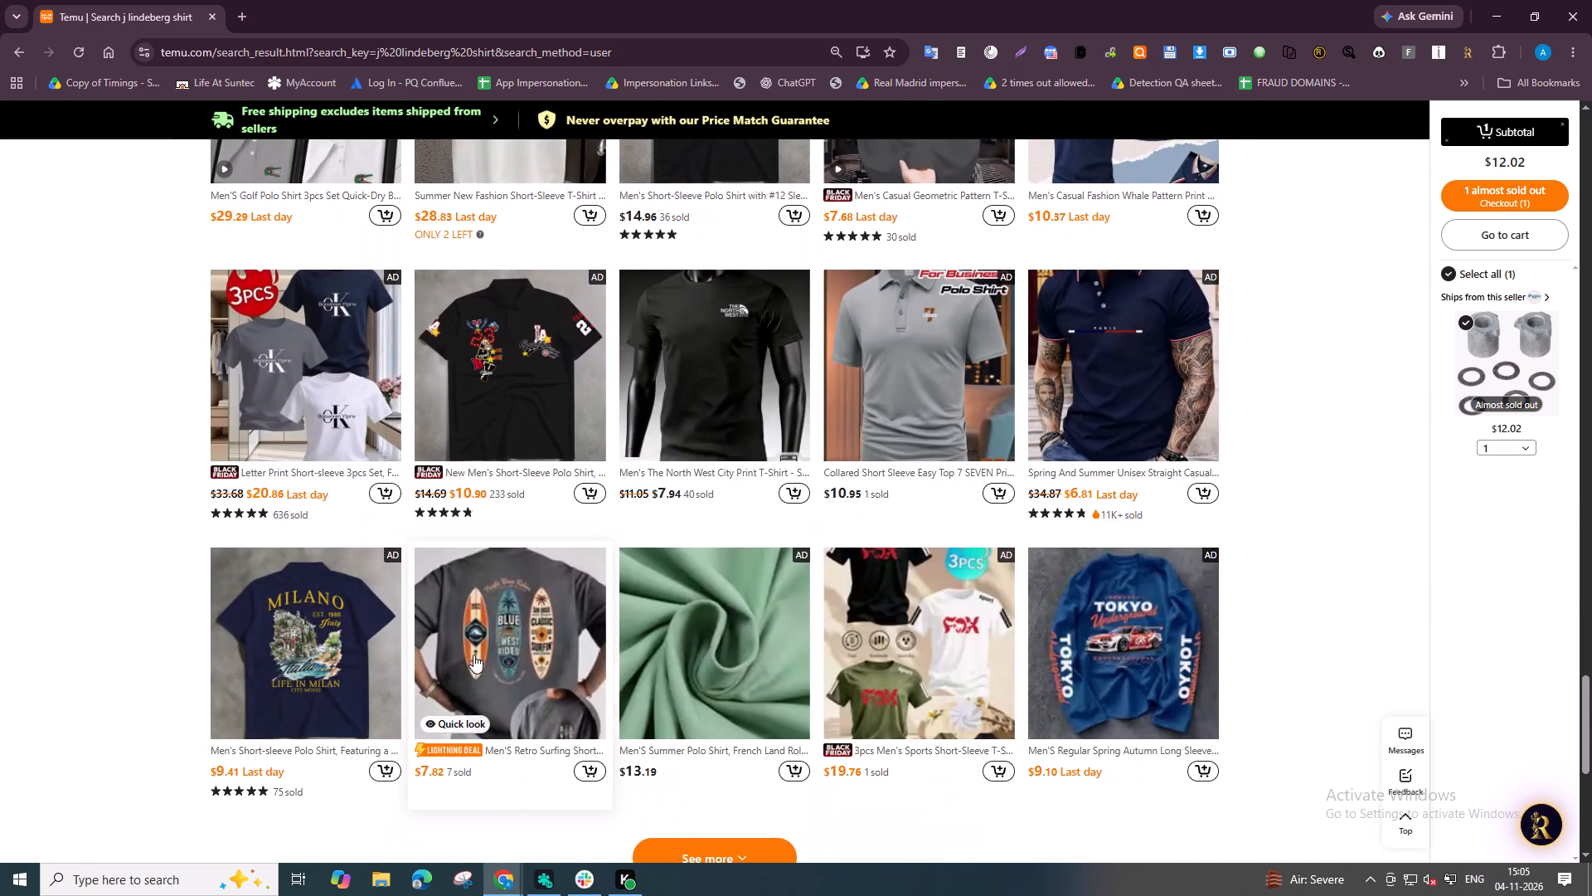
{"action": "scroll", "coordinate": [475, 650], "scroll_direction": "down", "scroll_amount": 5}
{"action": "scroll", "coordinate": [475, 650], "scroll_direction": "up", "scroll_amount": 17}
In the Red Points New Incident form, select the asset J. Lindeberg - Accessories (caps, belts and golf items).
{"action": "key", "text": "alt+Tab"}
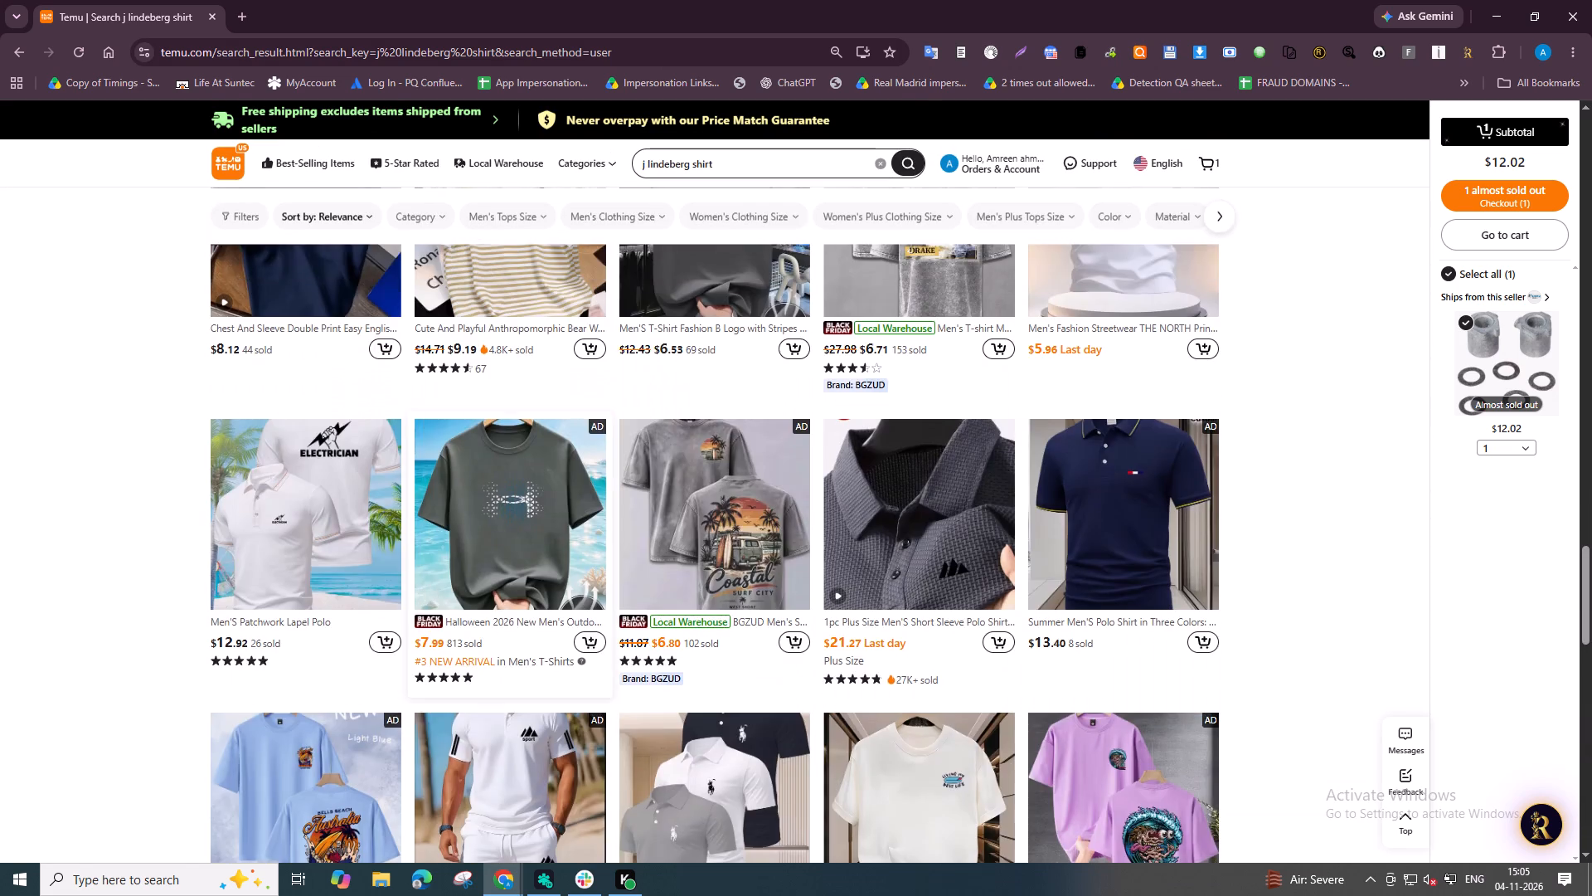
{"action": "left_click", "coordinate": [347, 258]}
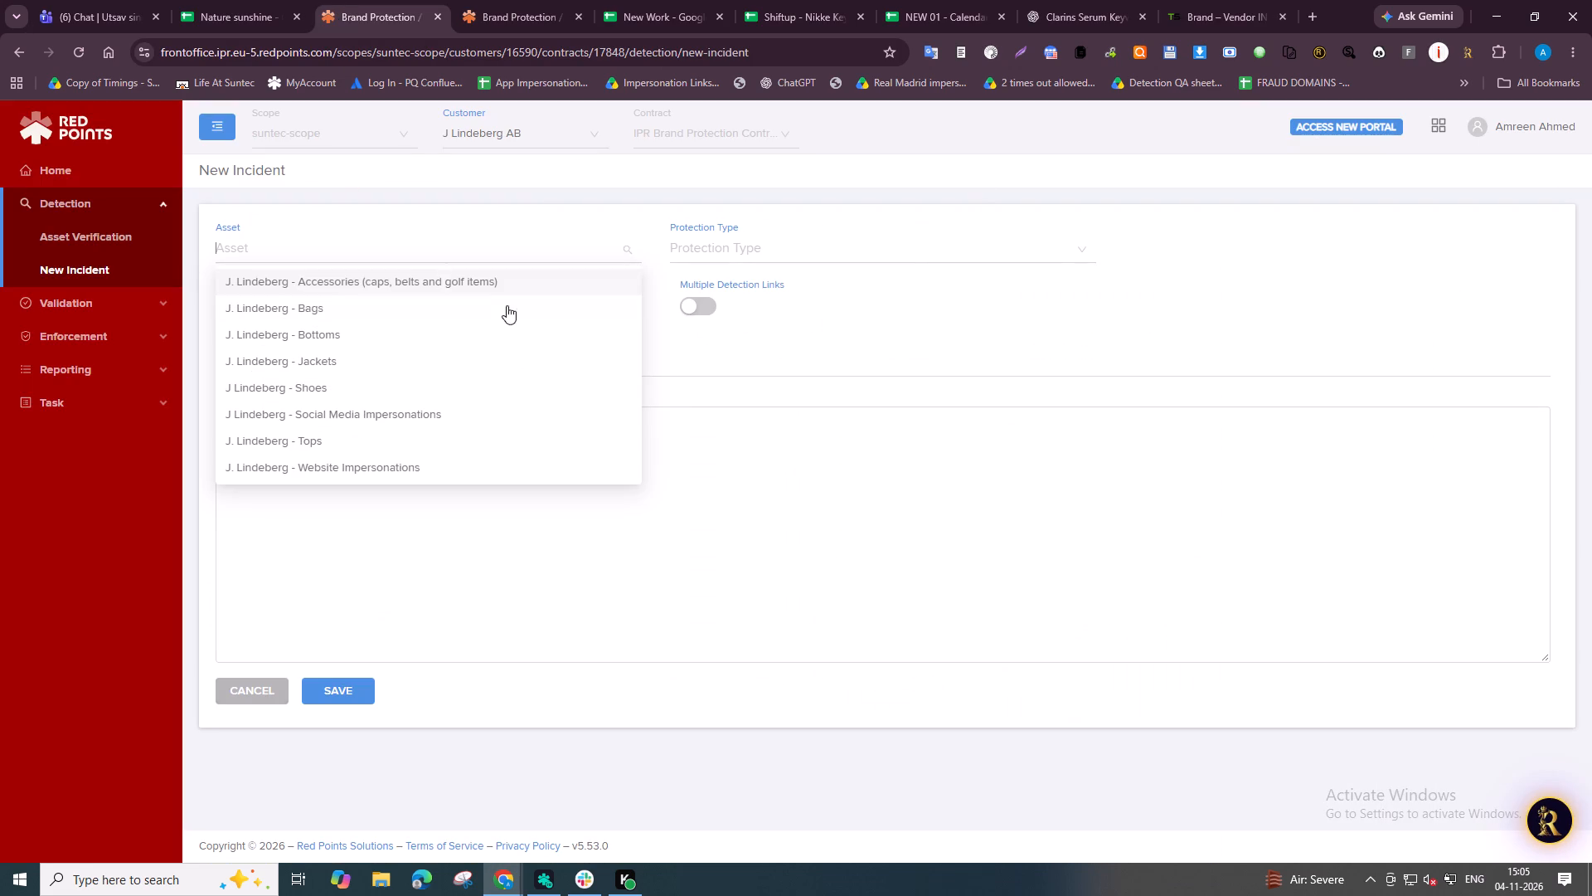
{"action": "left_click", "coordinate": [567, 292]}
Search Temu for j lindeberg caps, load another batch of results and check the caps for brand marks.
{"action": "key", "text": "alt+Tab"}
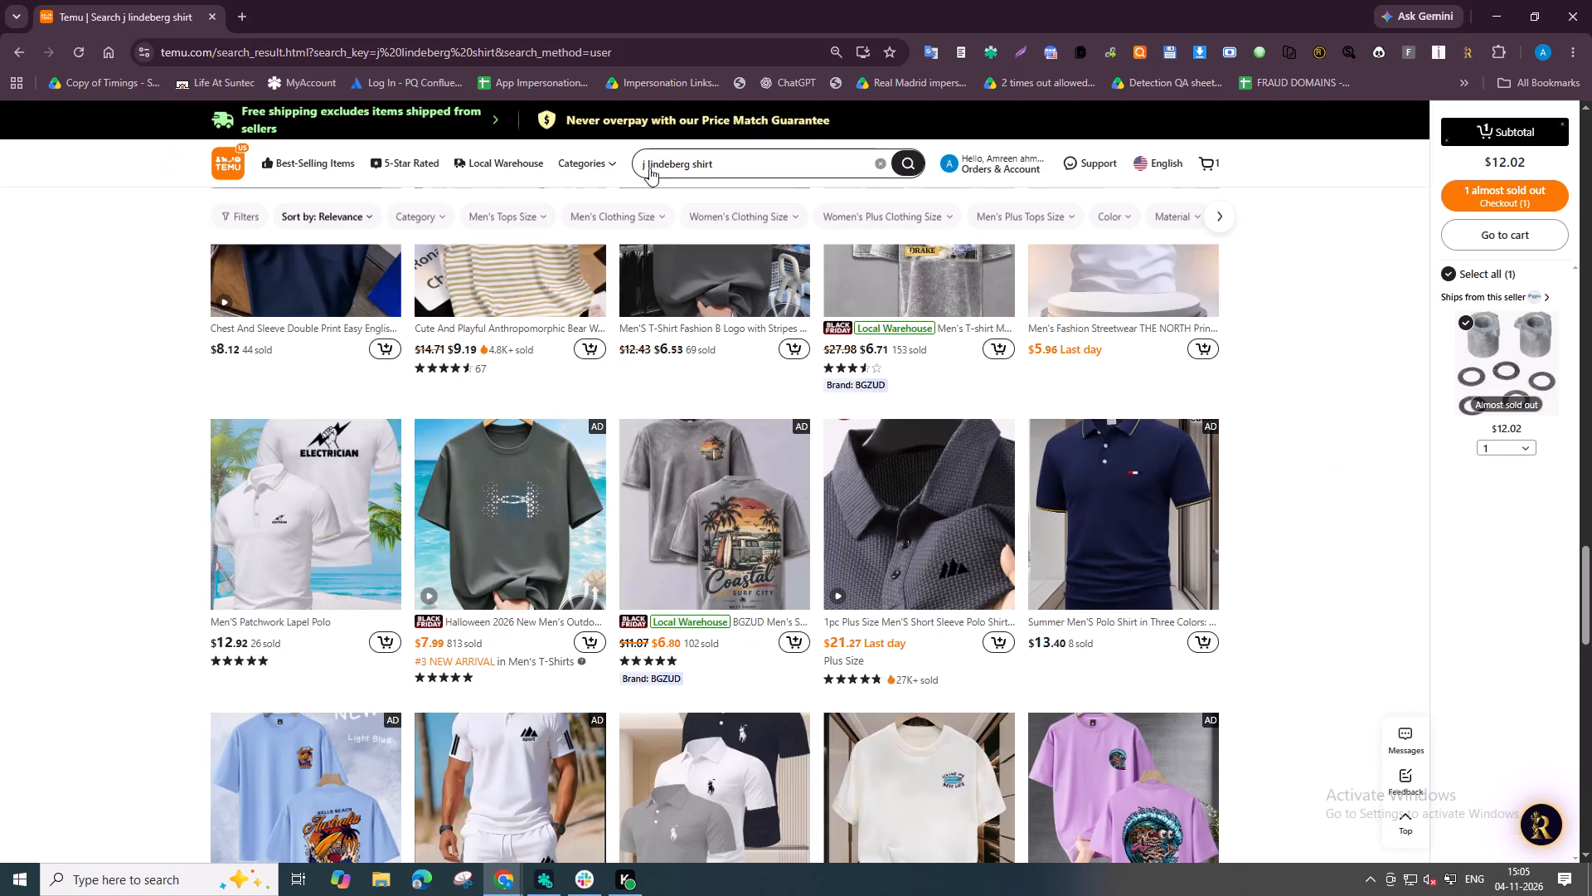
{"action": "double_click", "coordinate": [699, 155]}
{"action": "type", "text": "caps"}
{"action": "key", "text": "Return"}
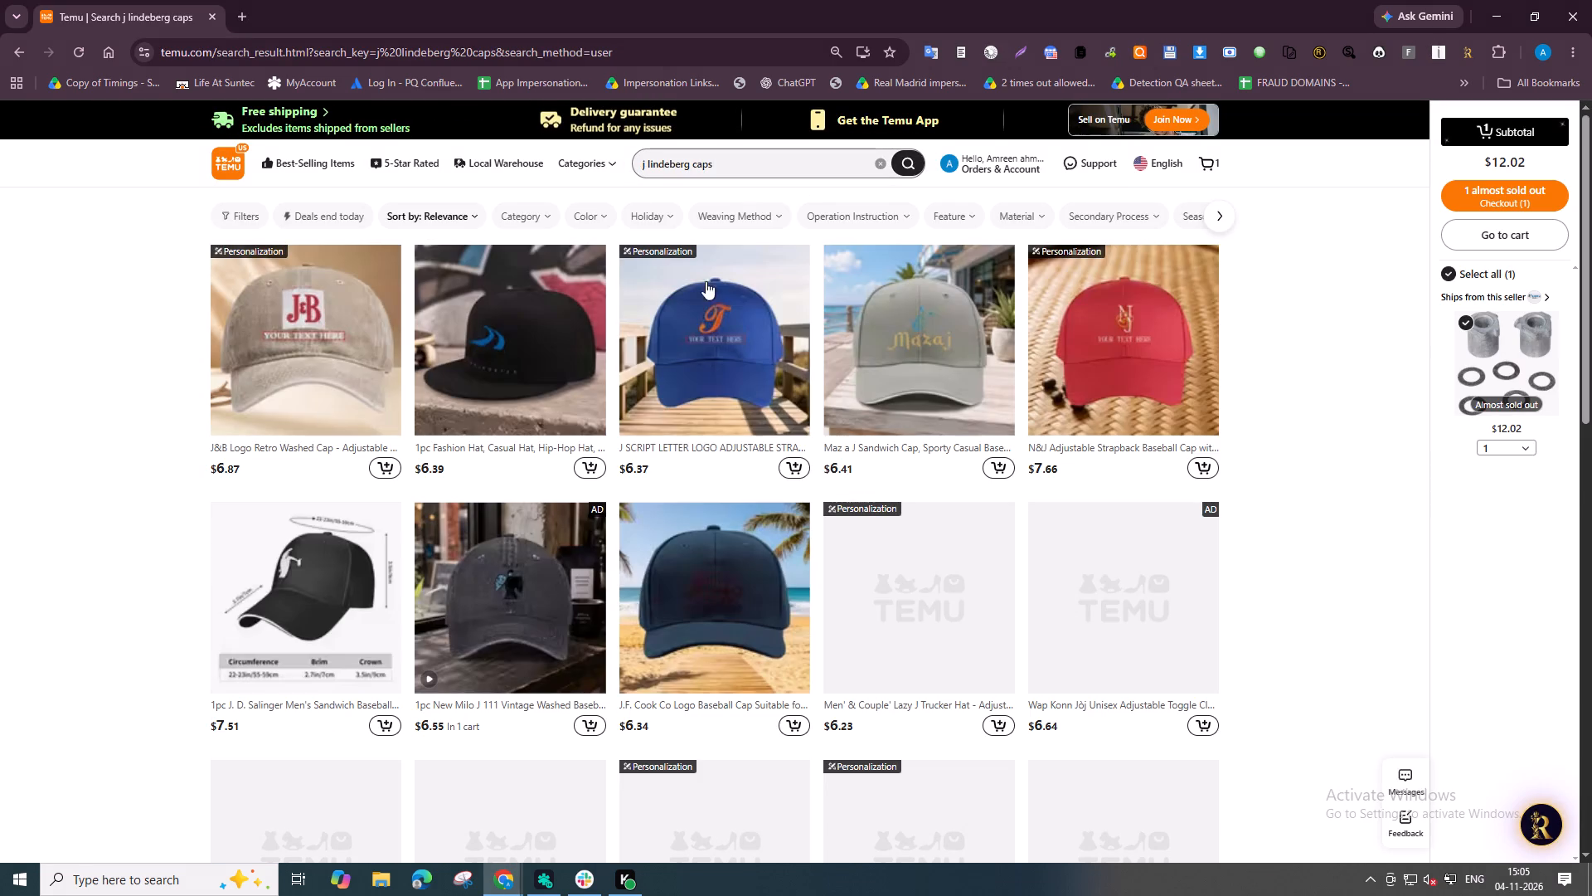
{"action": "scroll", "coordinate": [760, 561], "scroll_direction": "down", "scroll_amount": 10}
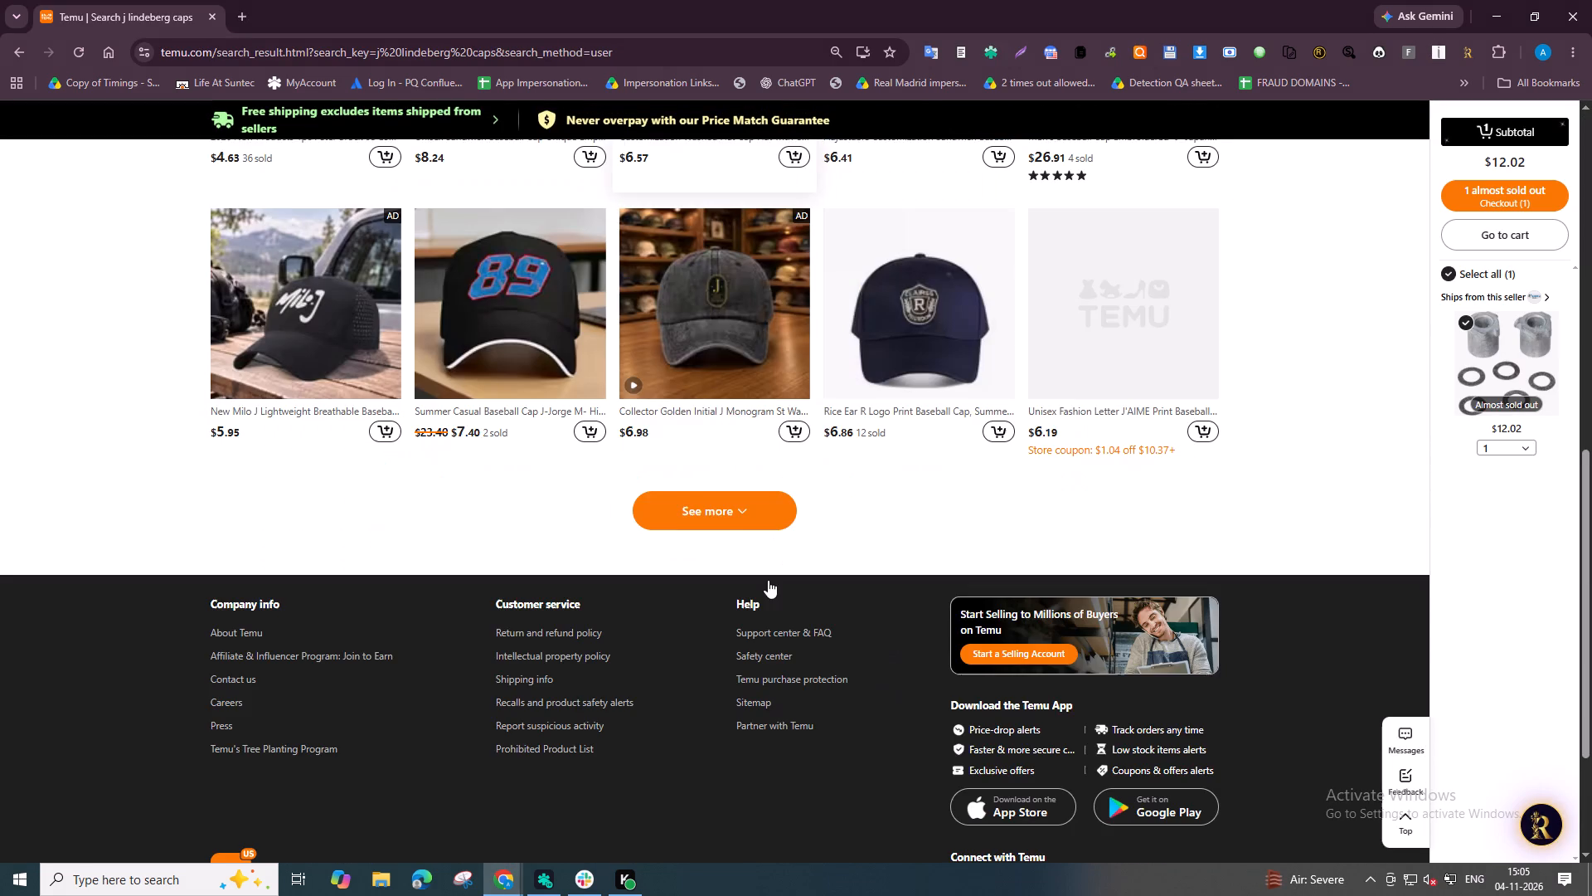
{"action": "left_click", "coordinate": [724, 500]}
{"action": "scroll", "coordinate": [737, 561], "scroll_direction": "up", "scroll_amount": 4}
{"action": "key", "text": "alt+Tab"}
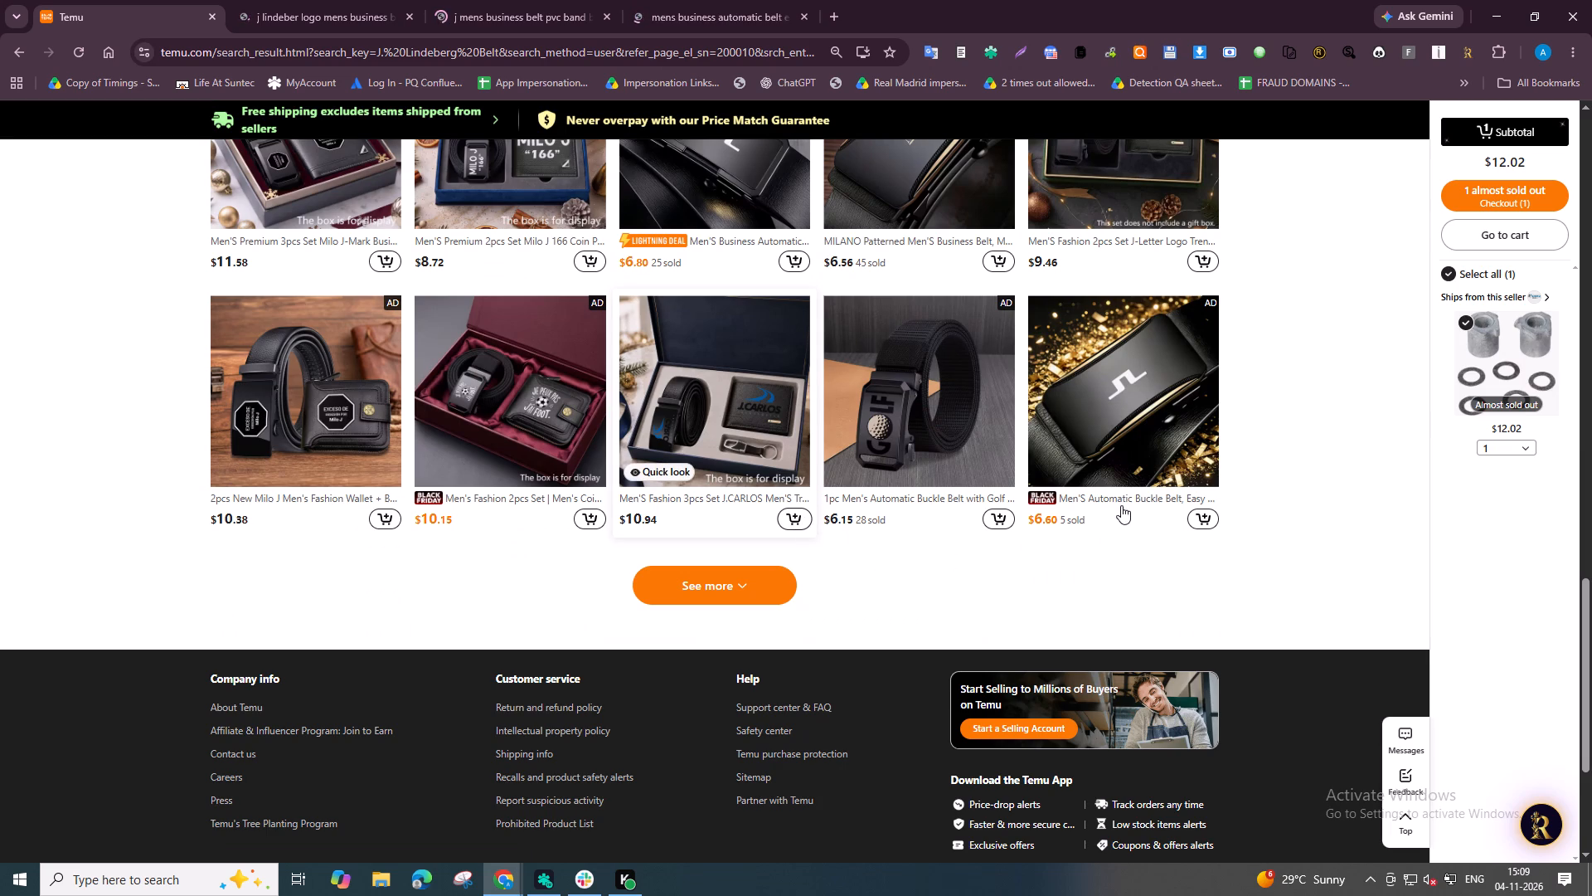
Keep loading more J. Lindeberg Belt results and examine each batch for further listings bearing the J. Lindeberg logo.
{"action": "left_click", "coordinate": [715, 582]}
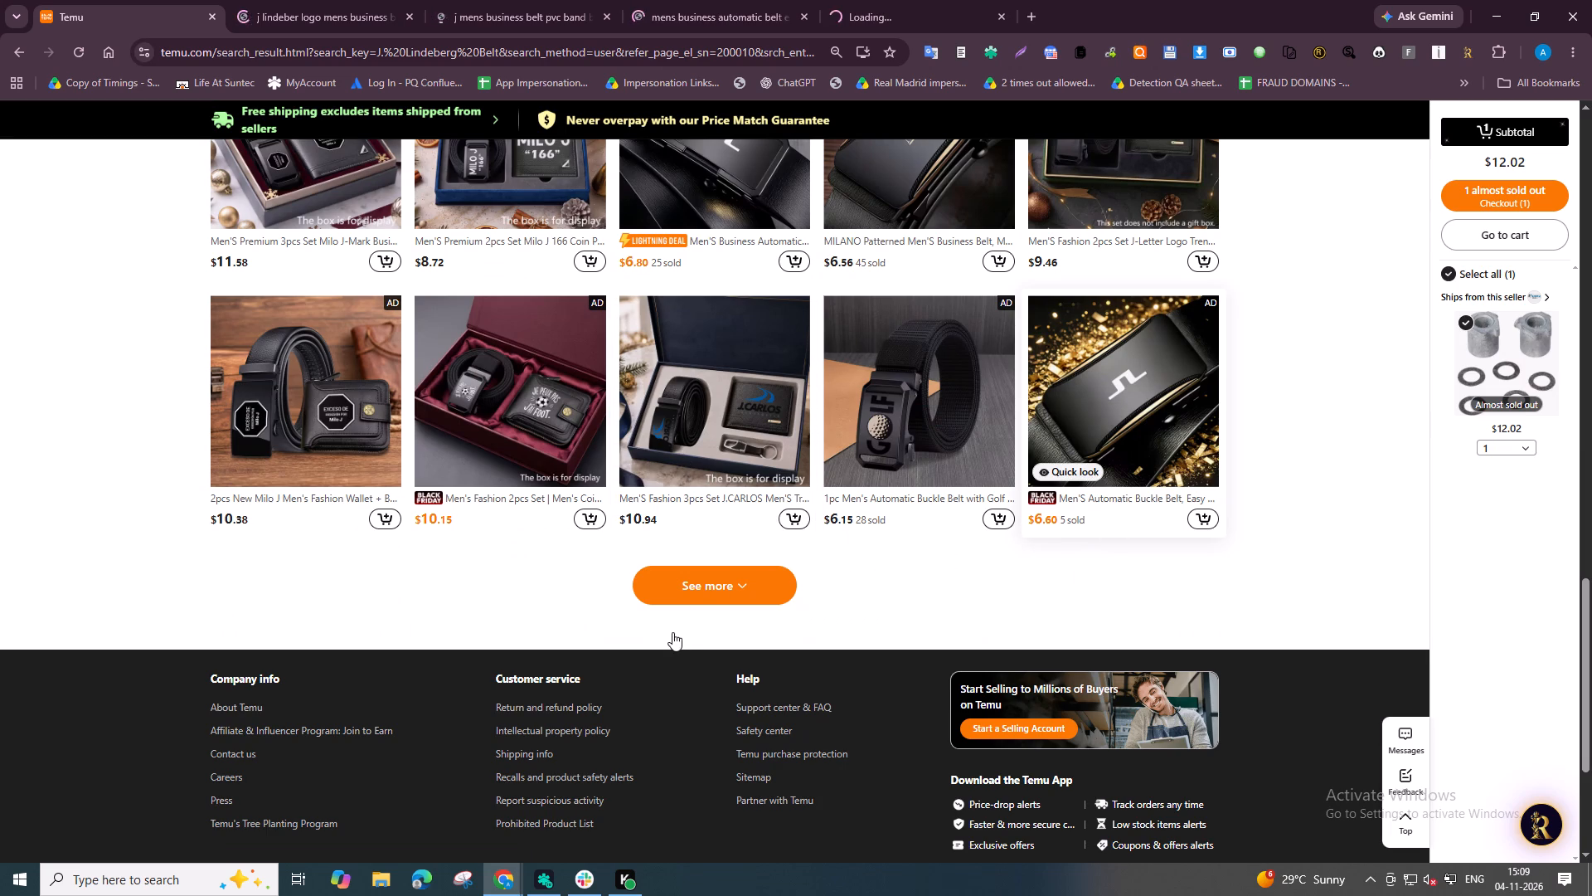
{"action": "scroll", "coordinate": [793, 582], "scroll_direction": "up", "scroll_amount": 3}
{"action": "scroll", "coordinate": [805, 579], "scroll_direction": "down", "scroll_amount": 3}
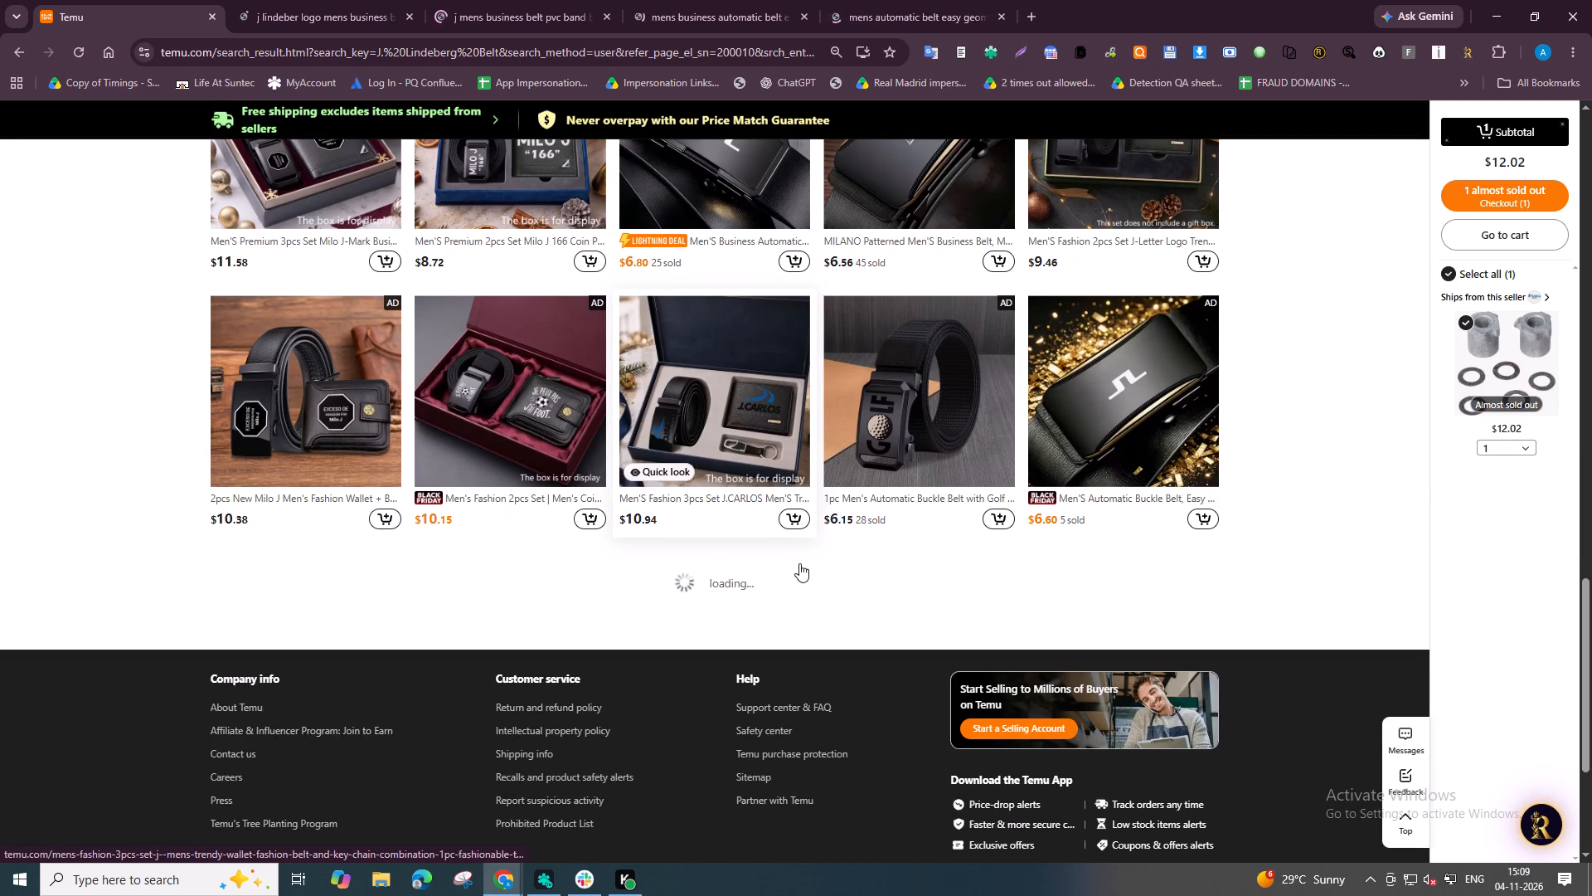
{"action": "scroll", "coordinate": [799, 563], "scroll_direction": "down", "scroll_amount": 1}
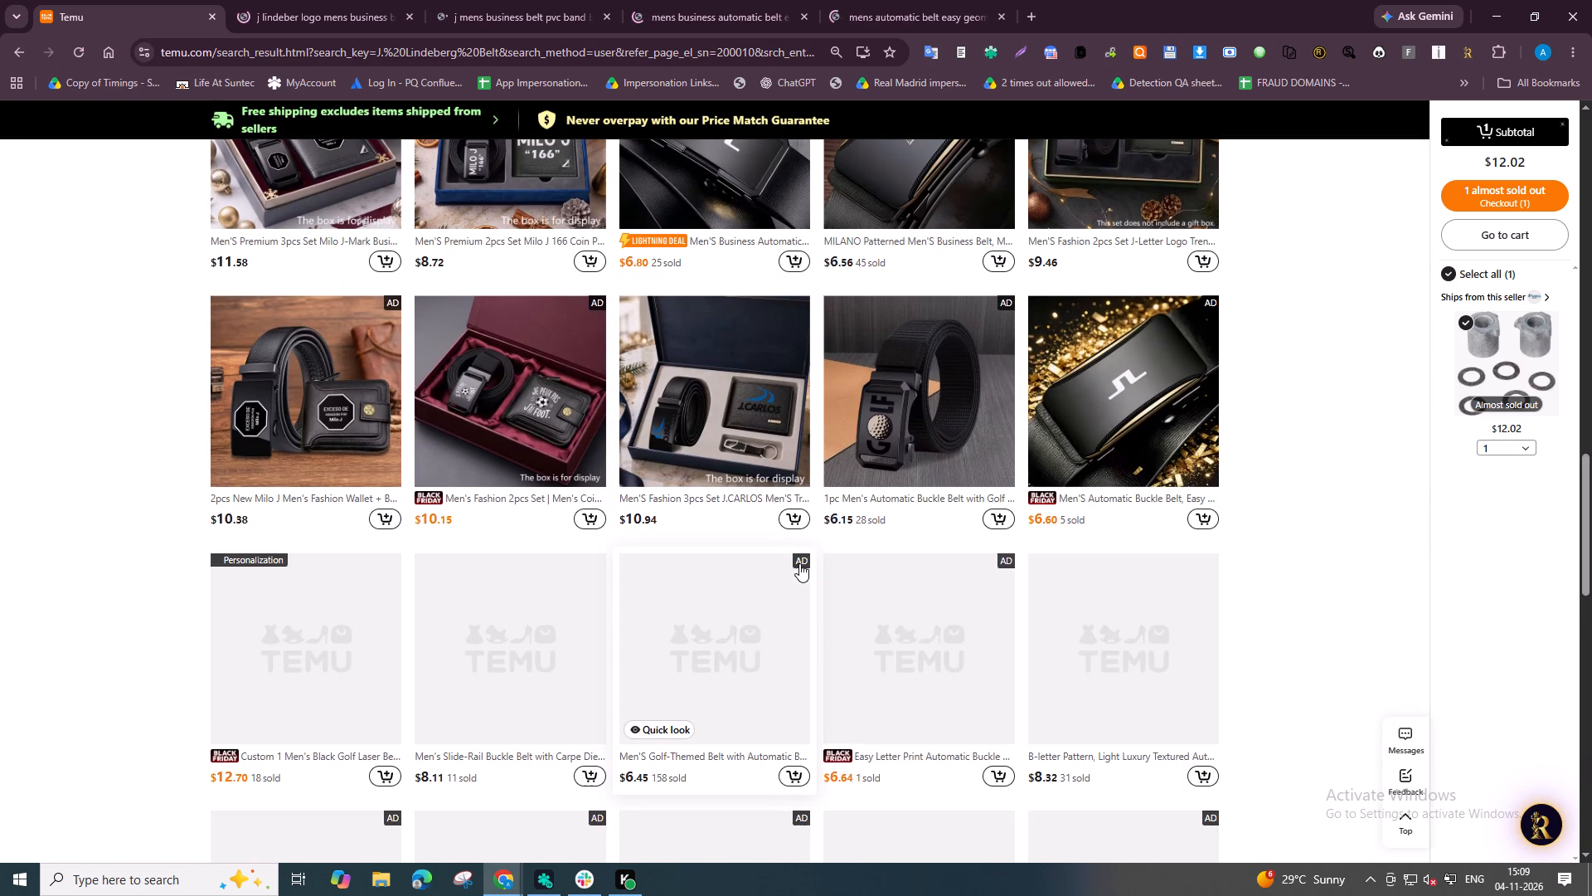
{"action": "scroll", "coordinate": [799, 563], "scroll_direction": "down", "scroll_amount": 1}
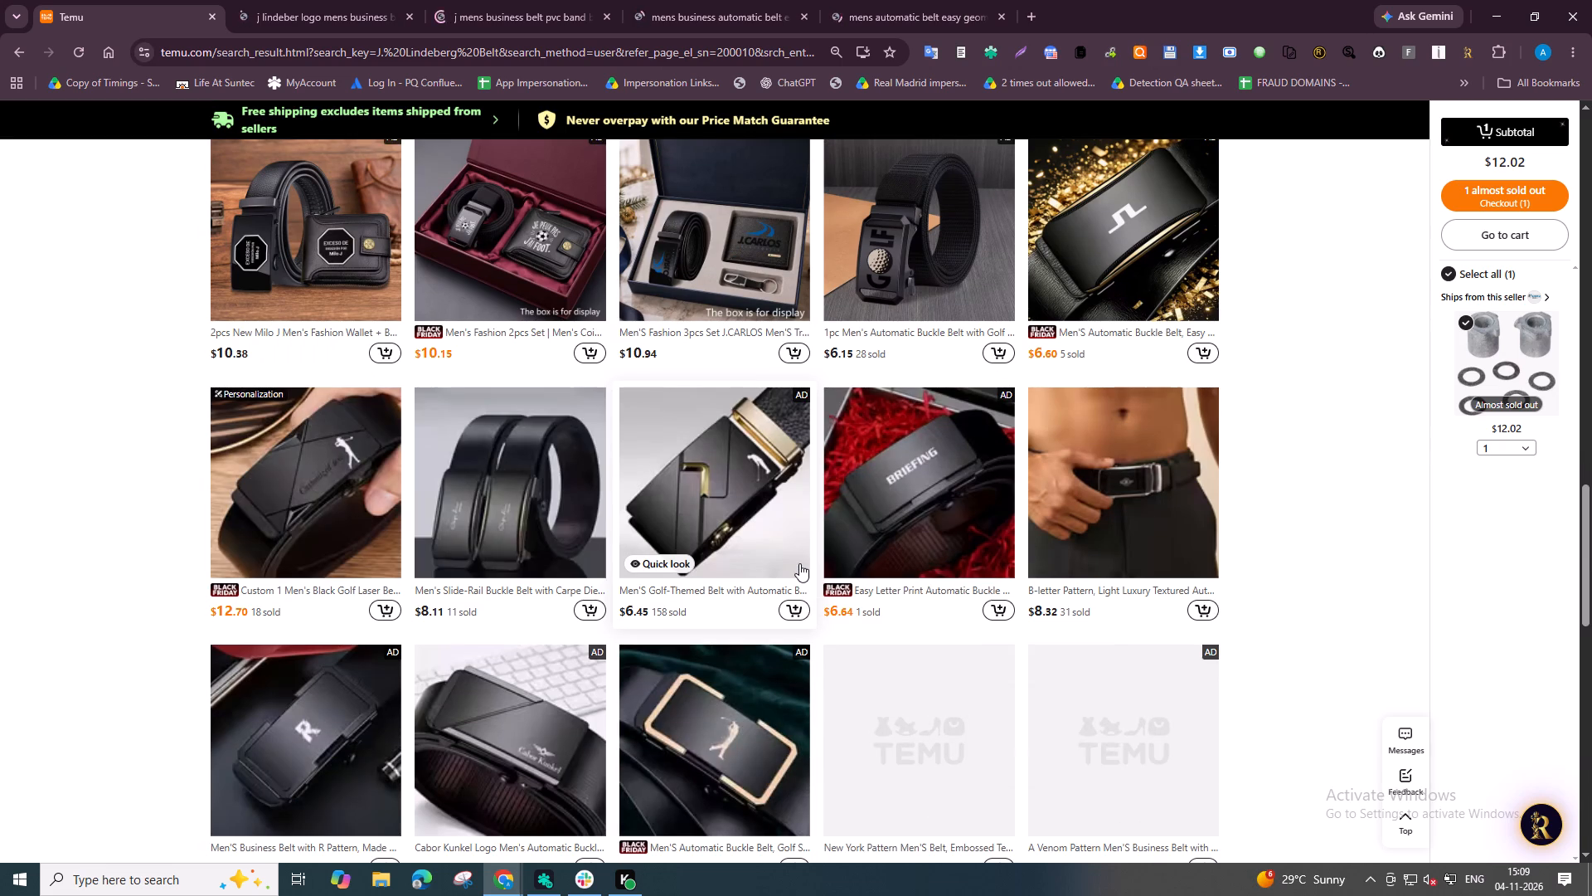
{"action": "scroll", "coordinate": [799, 563], "scroll_direction": "down", "scroll_amount": 4}
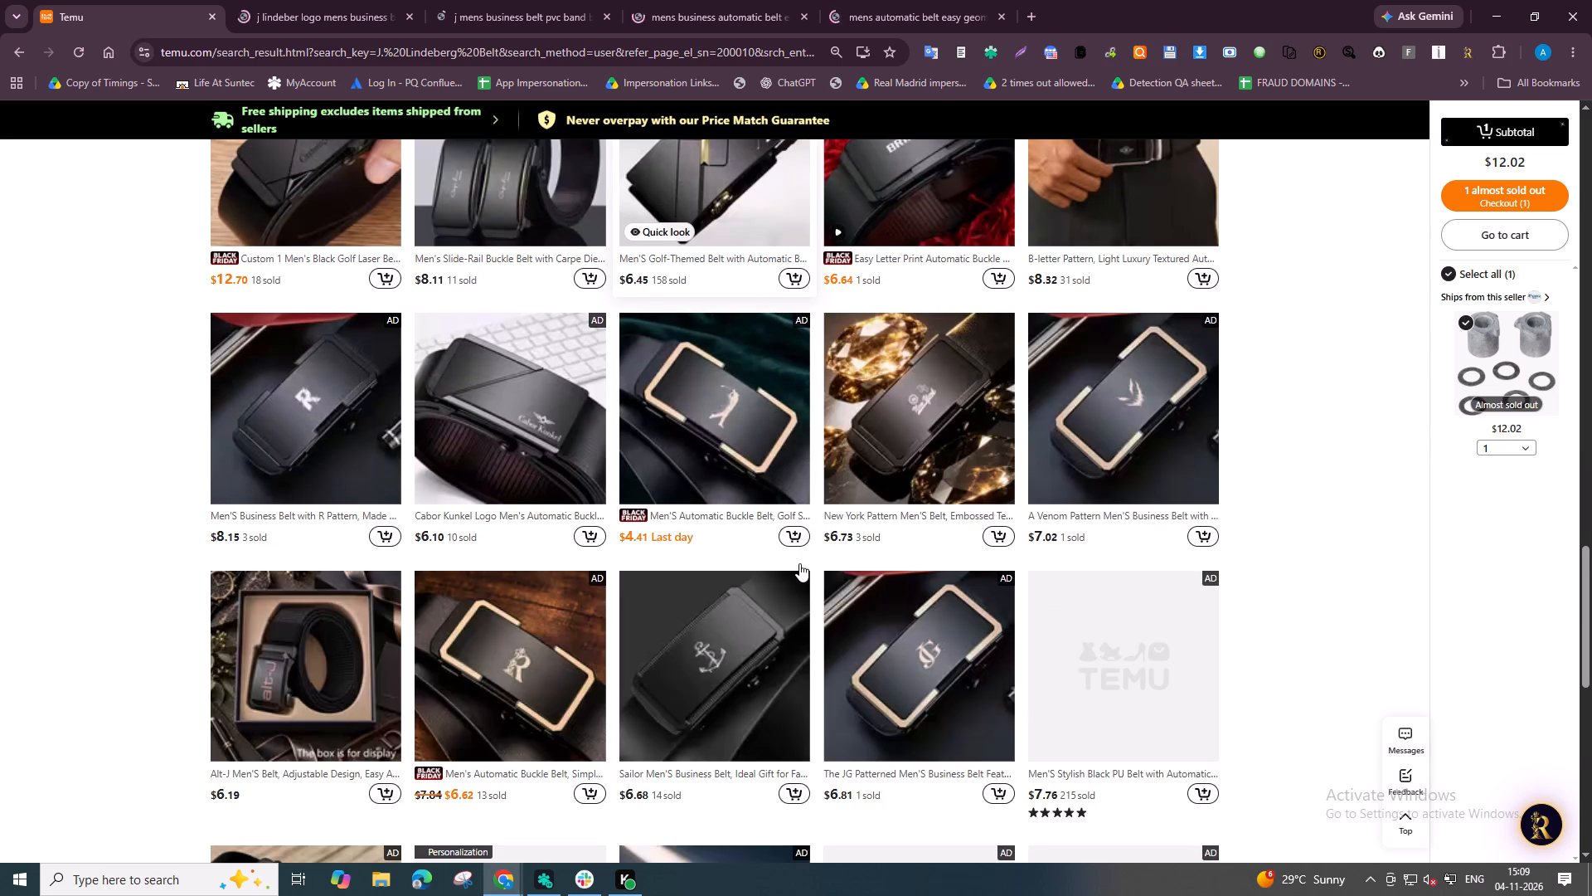
{"action": "scroll", "coordinate": [799, 563], "scroll_direction": "down", "scroll_amount": 3}
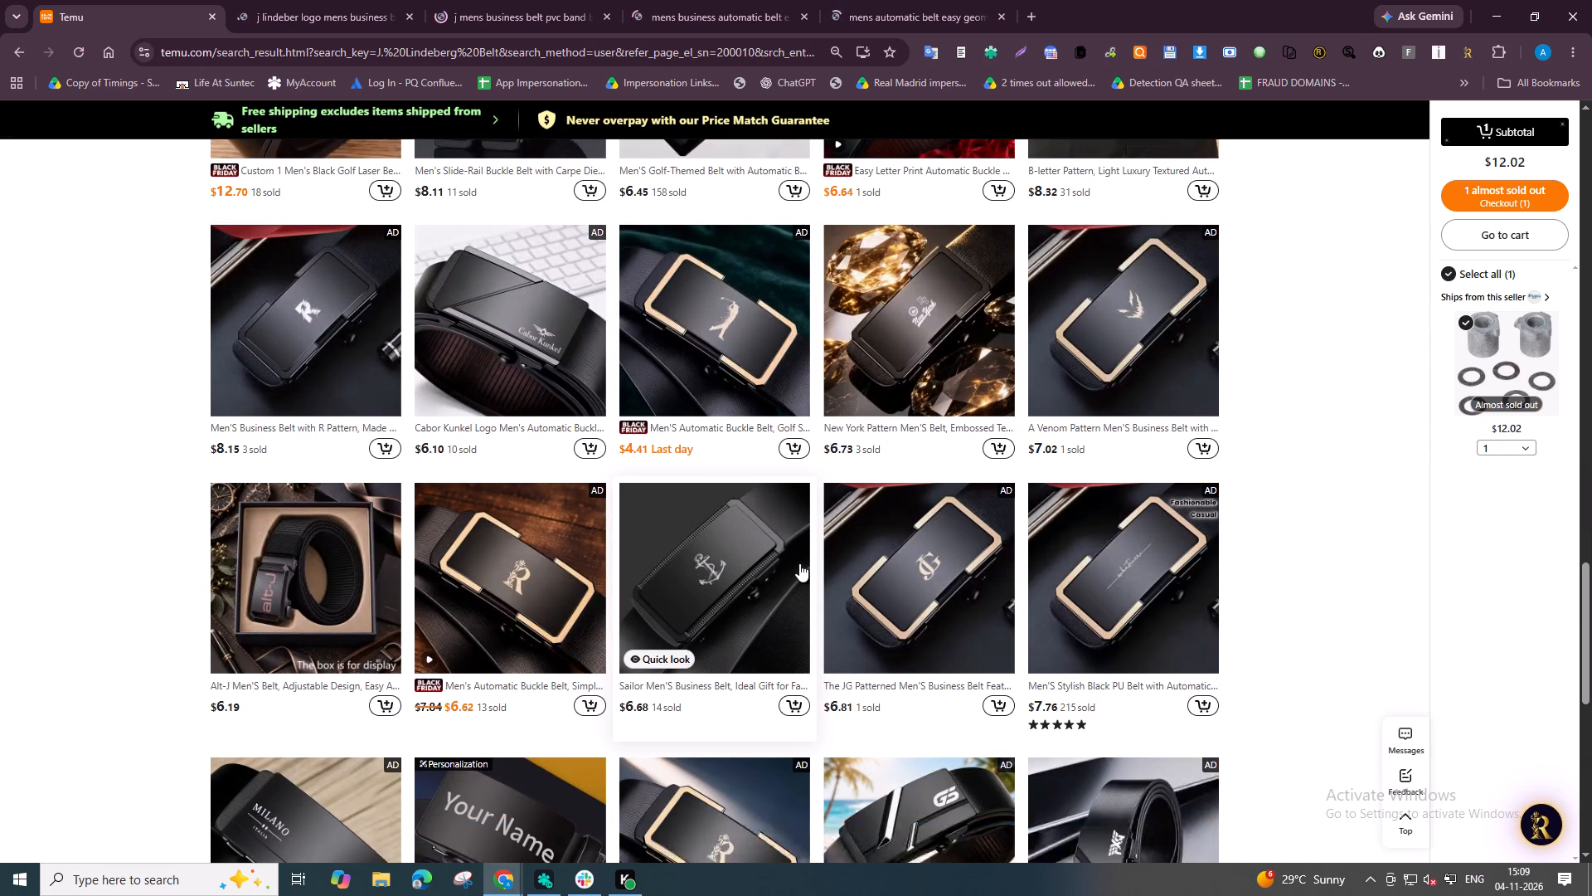
{"action": "scroll", "coordinate": [799, 563], "scroll_direction": "down", "scroll_amount": 5}
{"action": "left_click", "coordinate": [777, 497]}
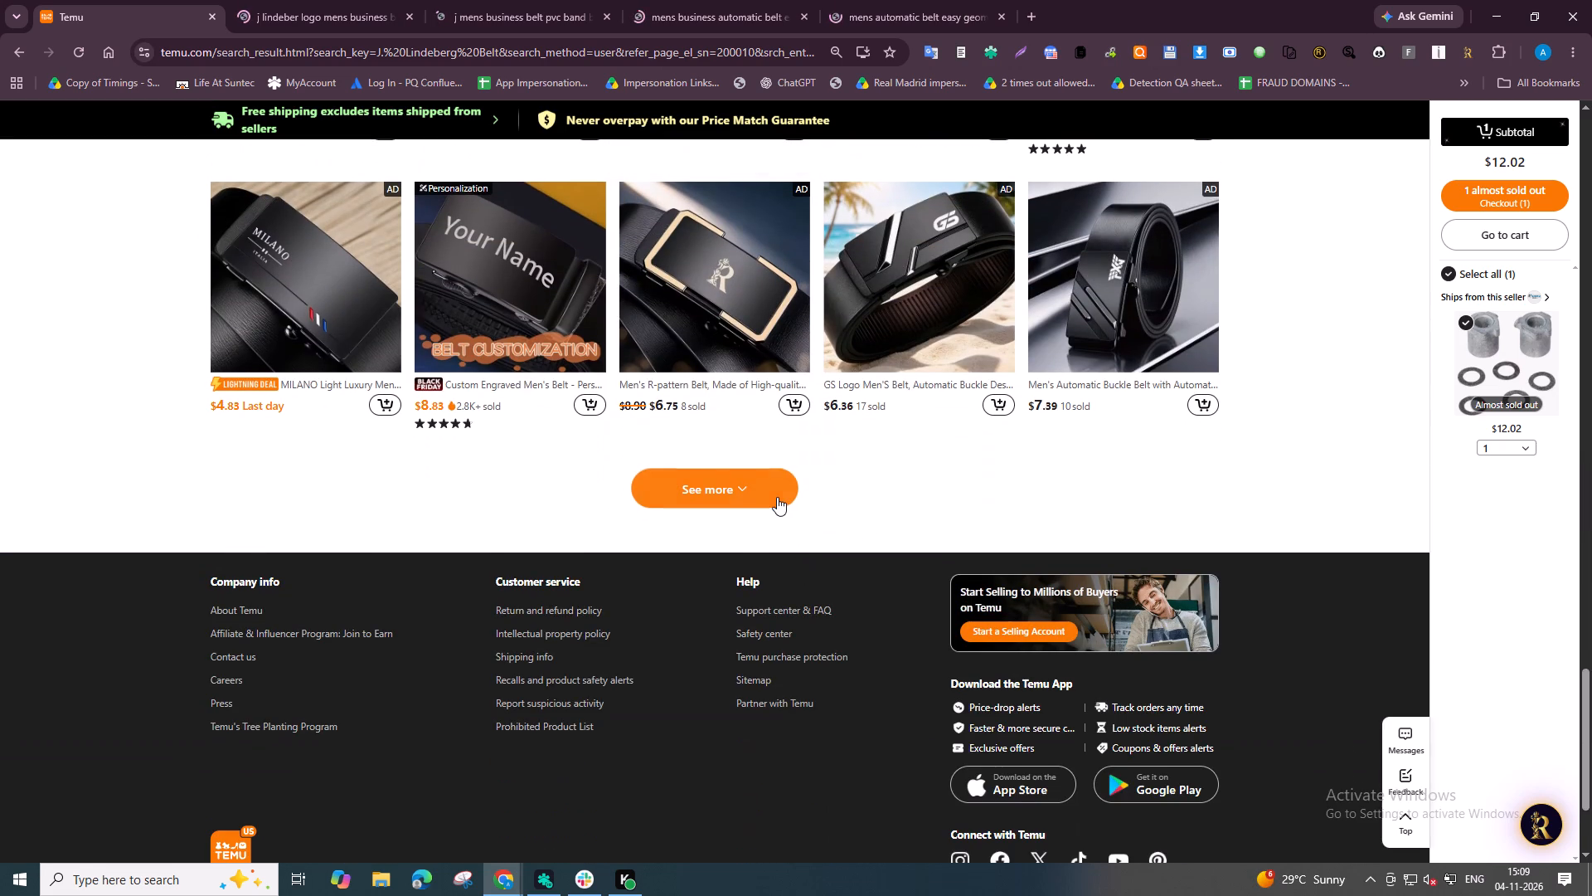
{"action": "scroll", "coordinate": [745, 552], "scroll_direction": "up", "scroll_amount": 1}
{"action": "left_click", "coordinate": [754, 568]}
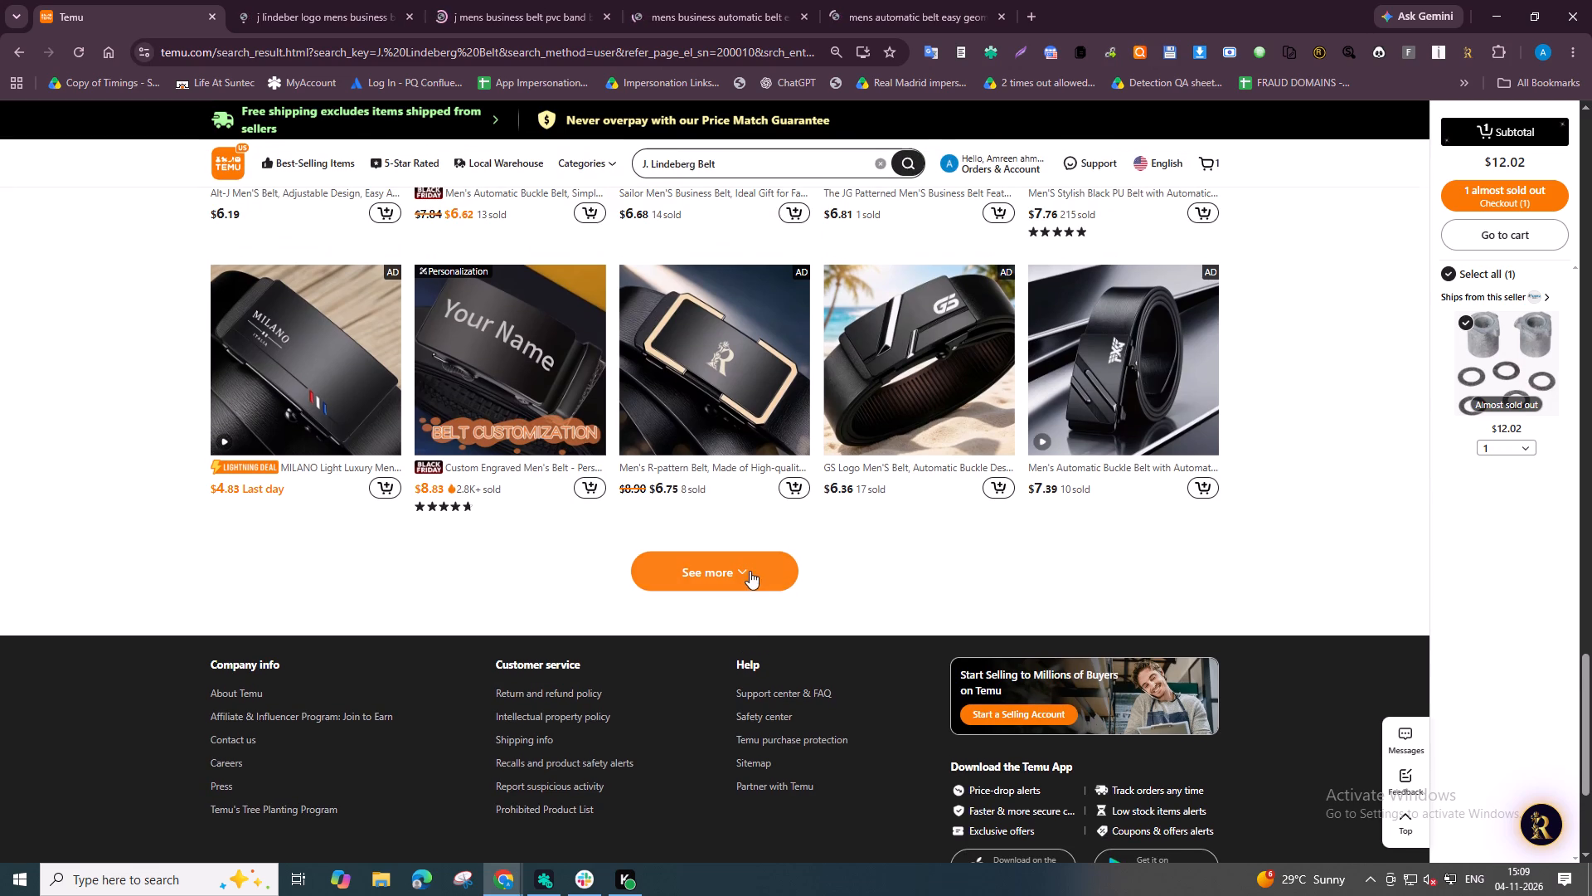
{"action": "scroll", "coordinate": [702, 627], "scroll_direction": "up", "scroll_amount": 1}
{"action": "scroll", "coordinate": [700, 621], "scroll_direction": "down", "scroll_amount": 3}
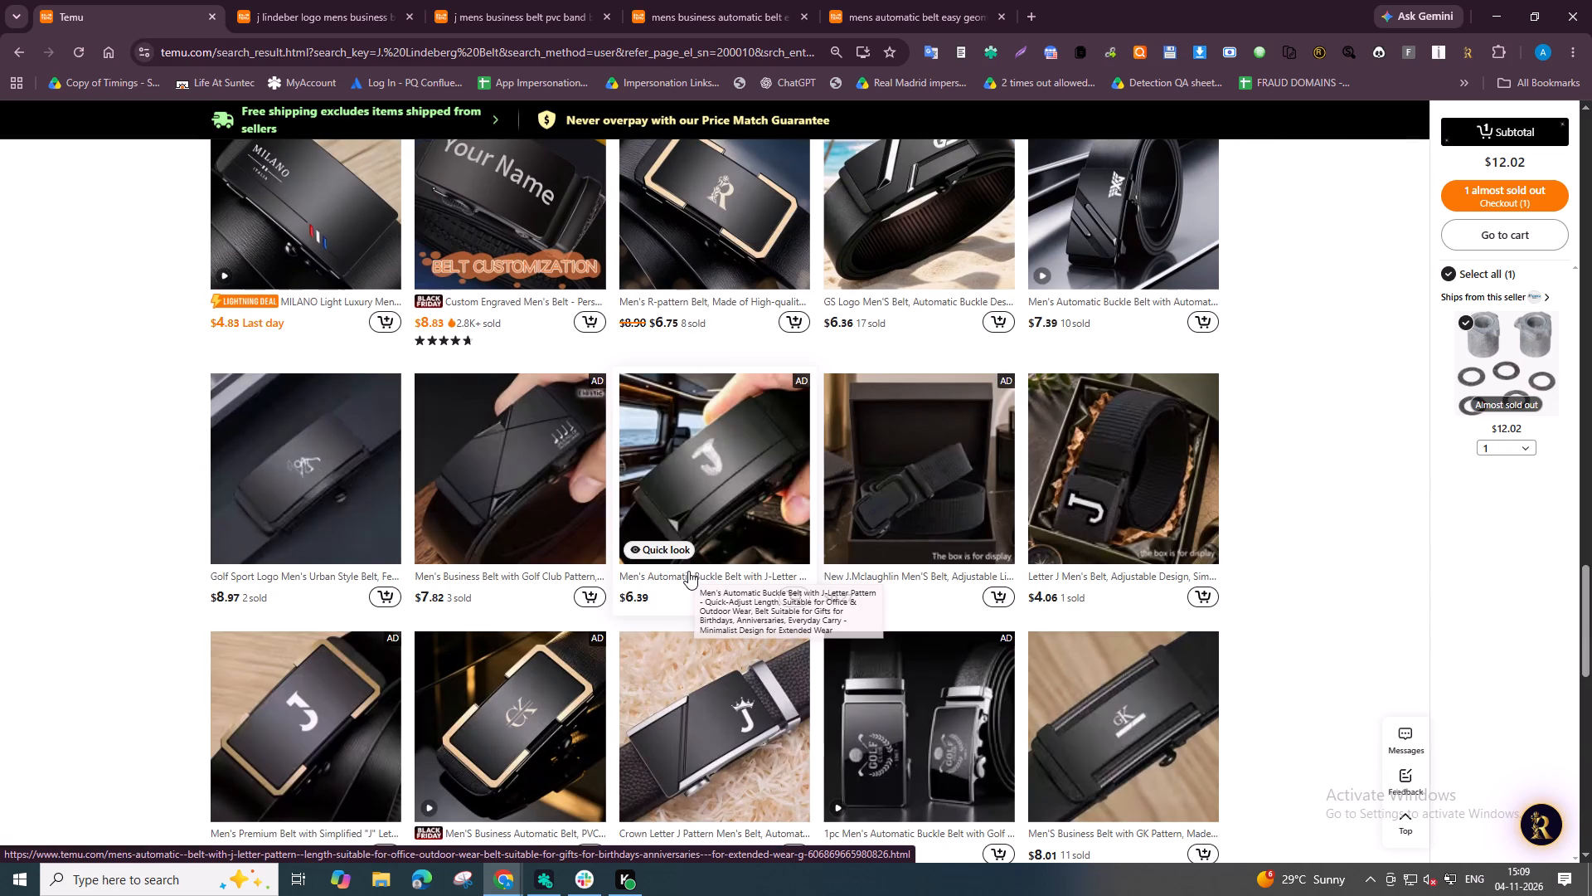
{"action": "scroll", "coordinate": [688, 569], "scroll_direction": "down", "scroll_amount": 9}
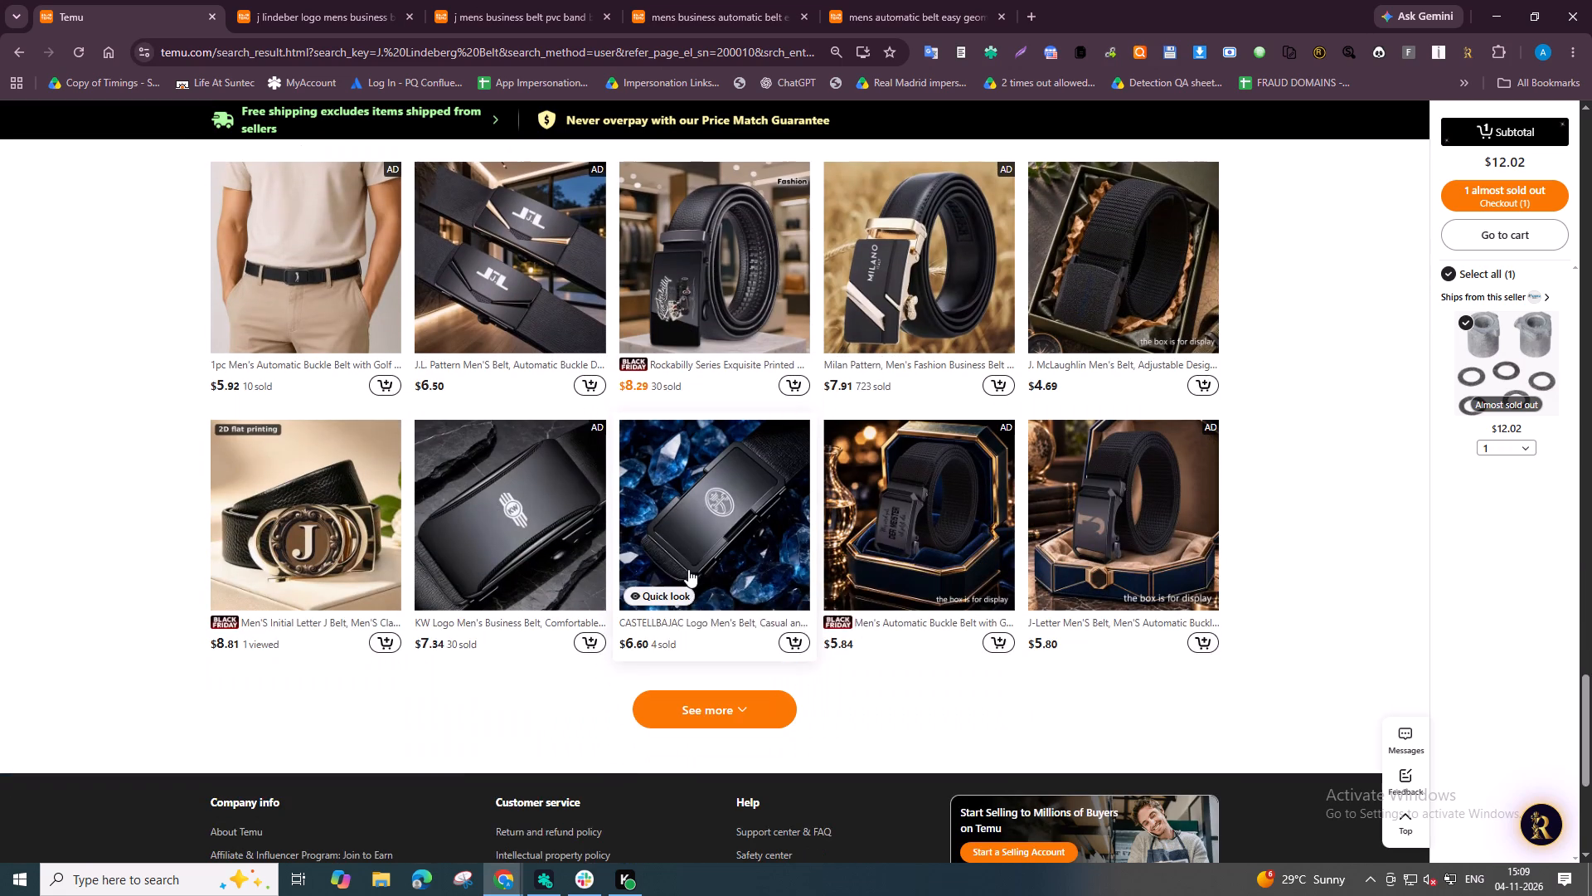
{"action": "left_click", "coordinate": [759, 717]}
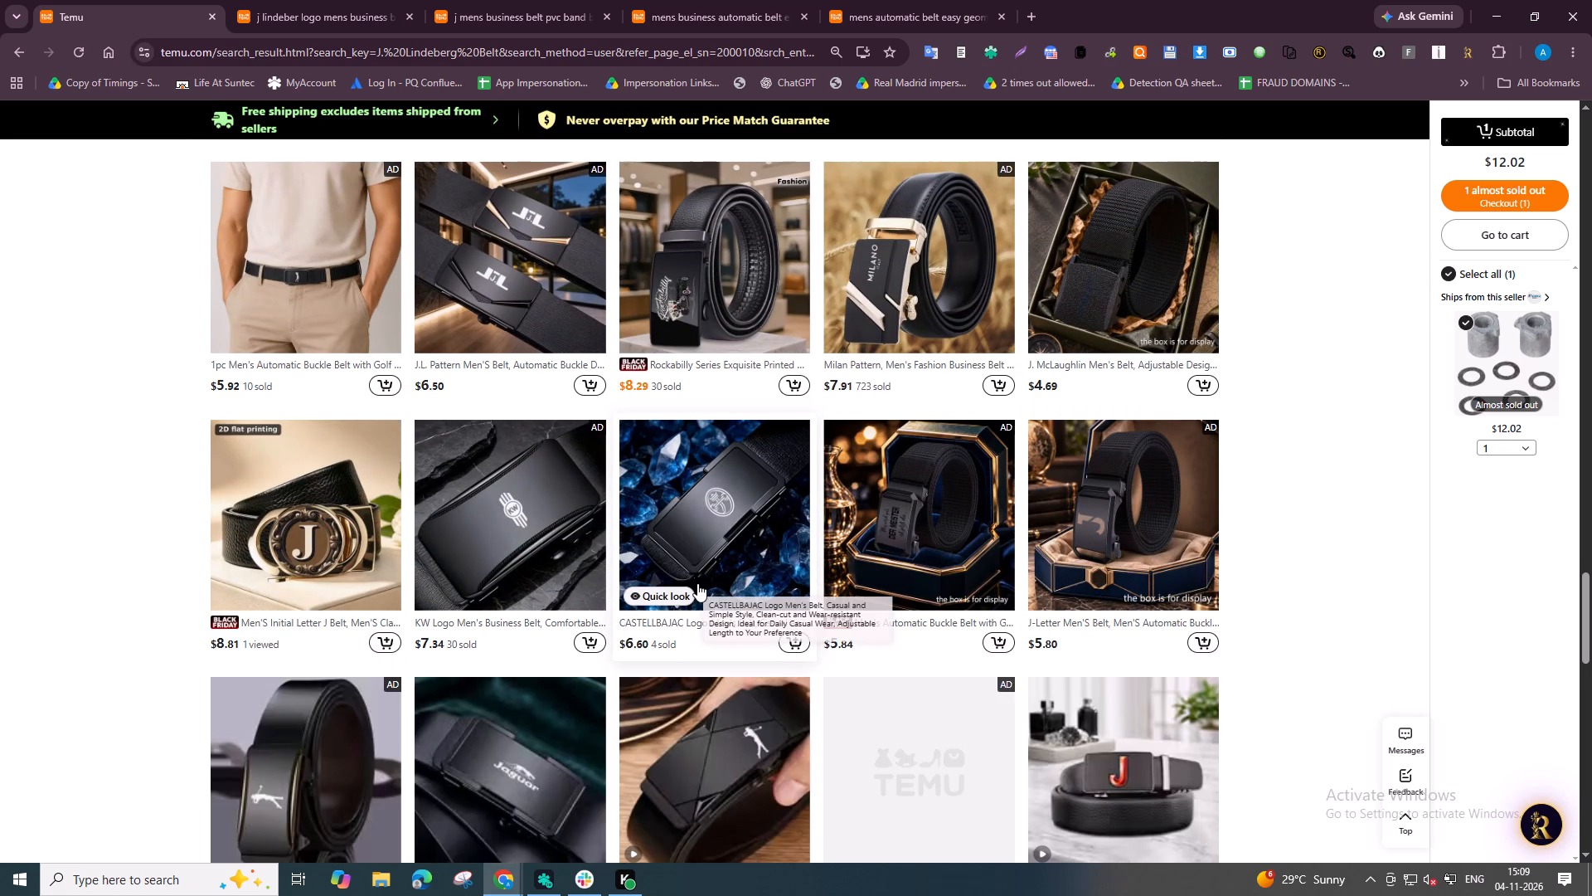
{"action": "scroll", "coordinate": [705, 584], "scroll_direction": "down", "scroll_amount": 9}
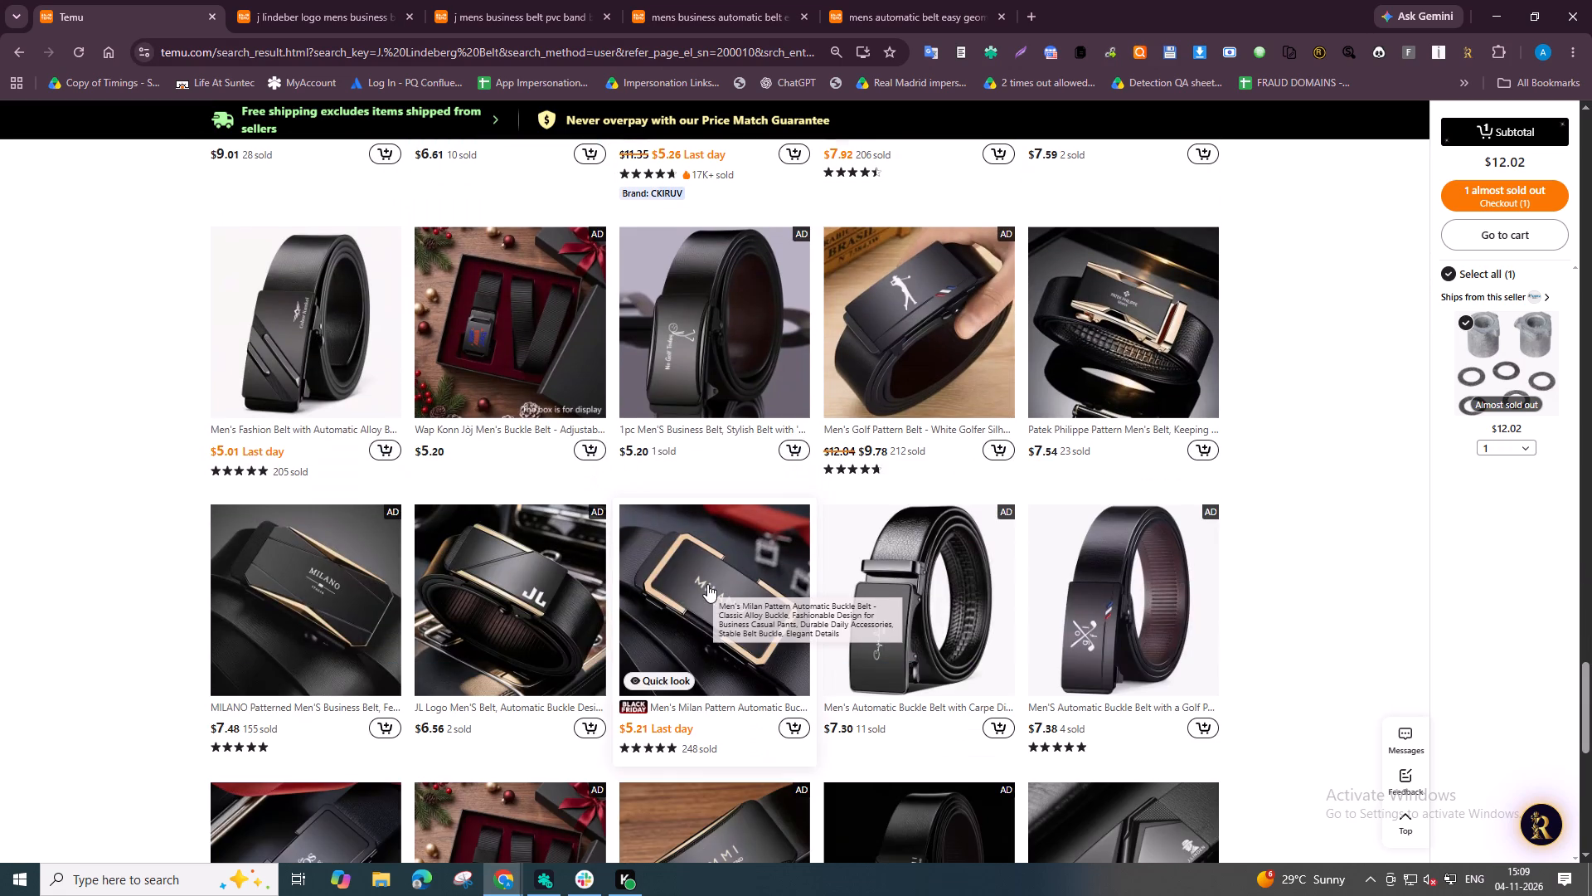
{"action": "scroll", "coordinate": [559, 572], "scroll_direction": "down", "scroll_amount": 3}
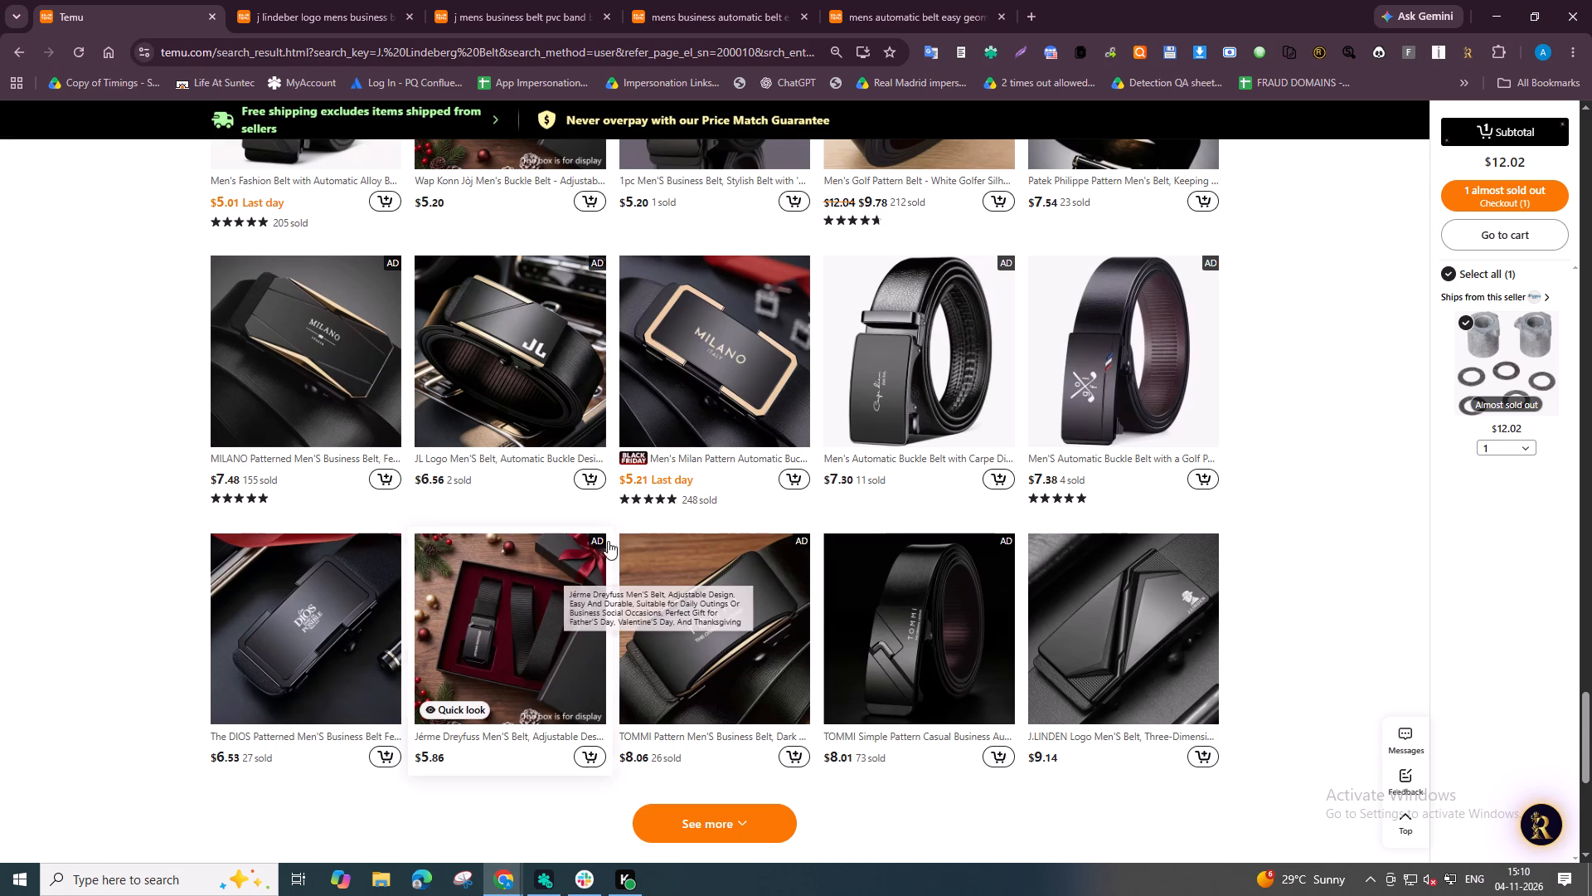
{"action": "scroll", "coordinate": [652, 523], "scroll_direction": "down", "scroll_amount": 4}
{"action": "left_click", "coordinate": [740, 485]}
{"action": "scroll", "coordinate": [650, 619], "scroll_direction": "up", "scroll_amount": 5}
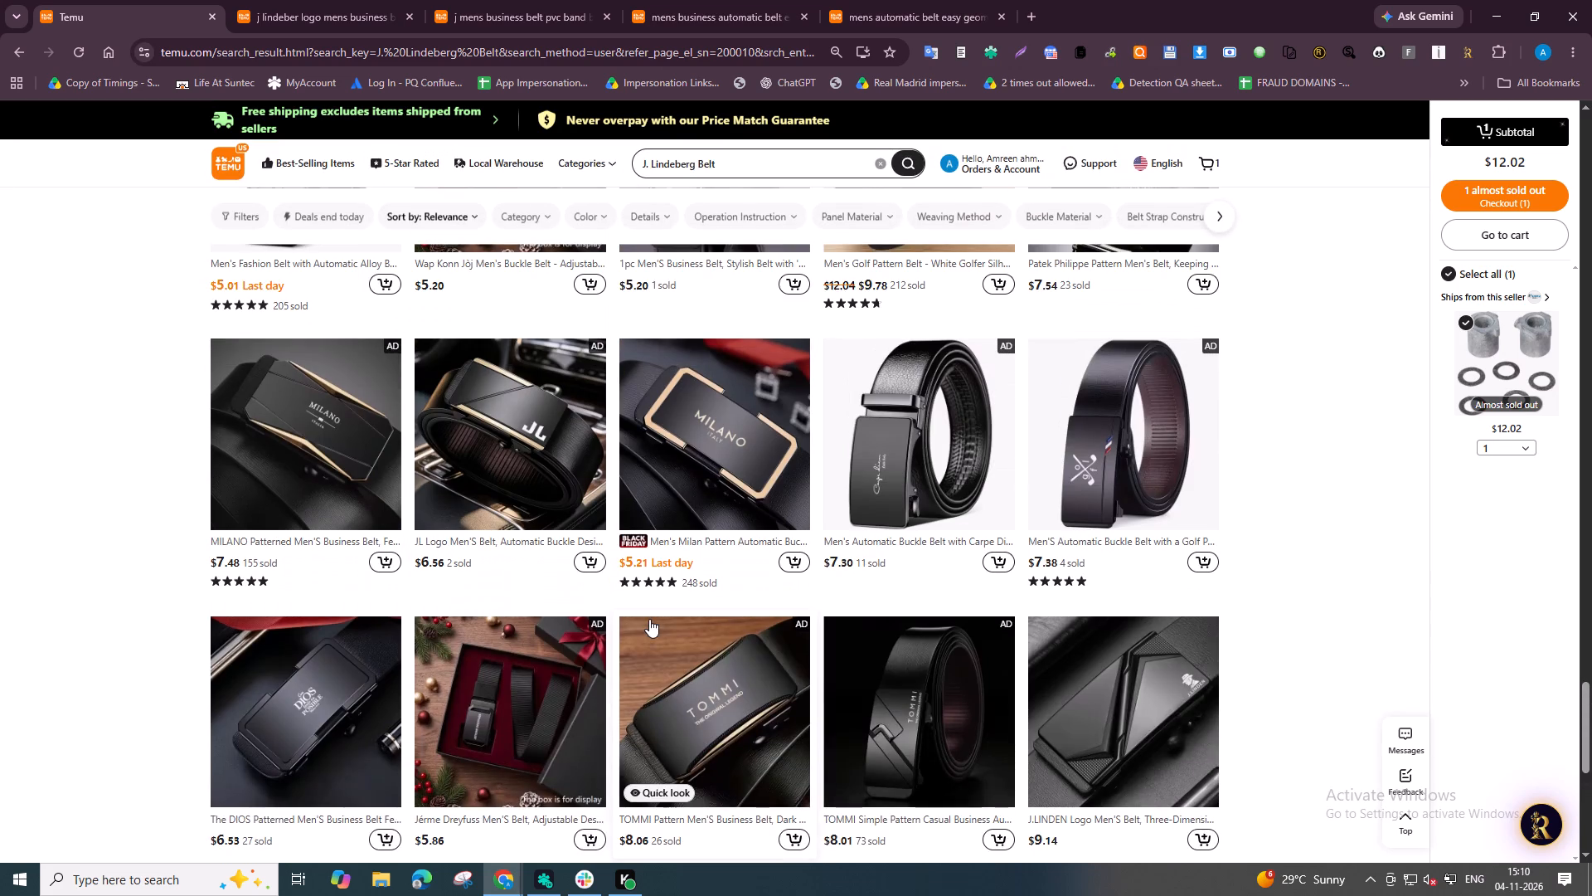
{"action": "scroll", "coordinate": [648, 620], "scroll_direction": "down", "scroll_amount": 8}
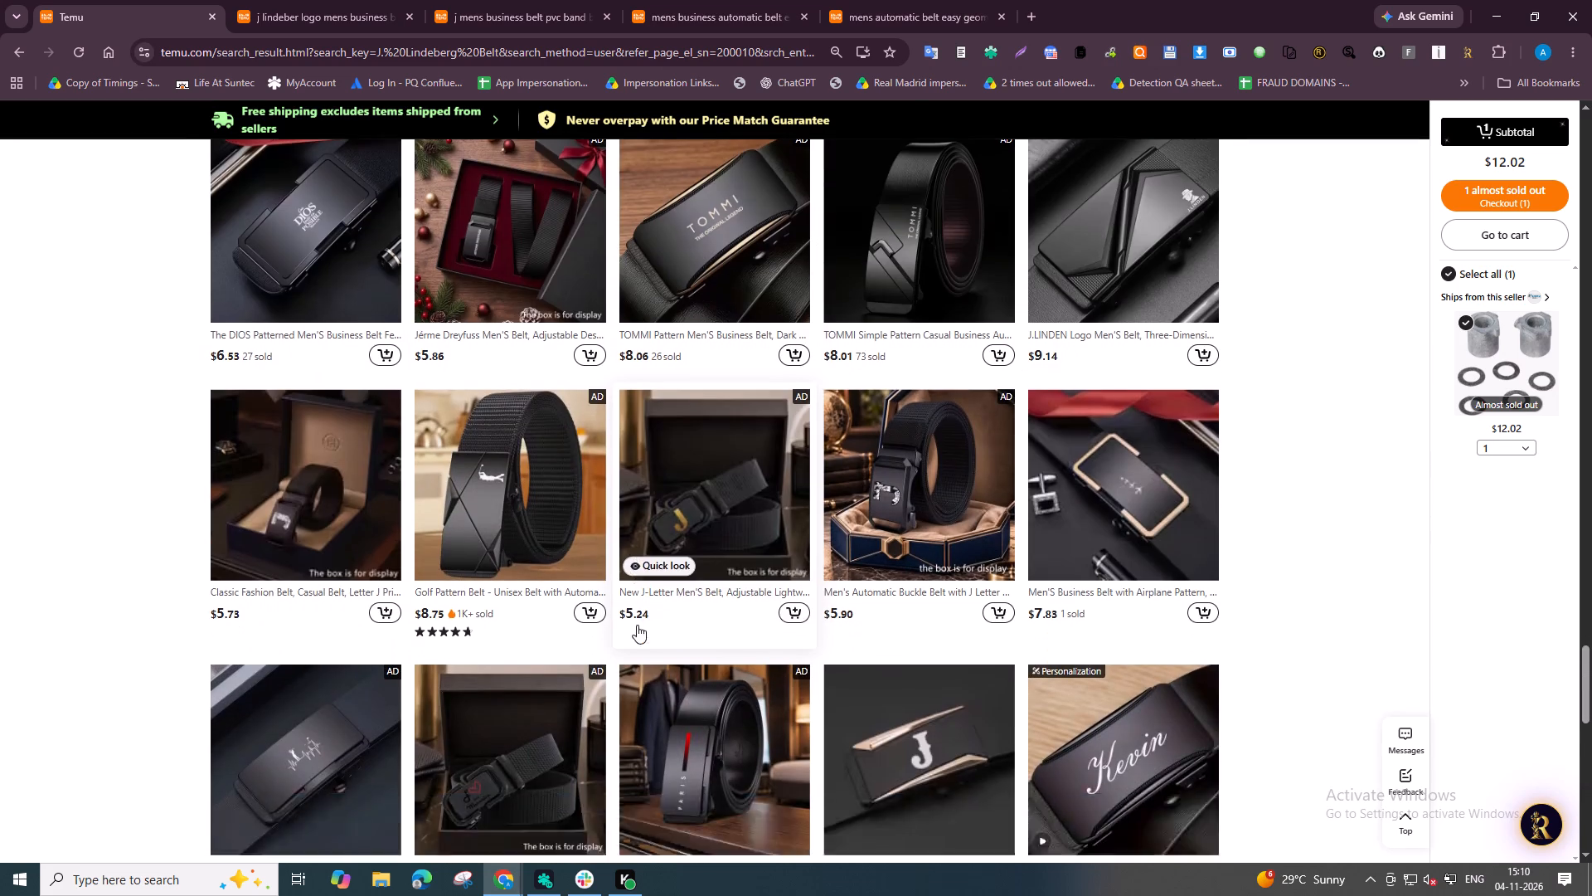
{"action": "scroll", "coordinate": [635, 623], "scroll_direction": "down", "scroll_amount": 5}
{"action": "scroll", "coordinate": [623, 551], "scroll_direction": "down", "scroll_amount": 4}
{"action": "left_click", "coordinate": [710, 586]}
{"action": "scroll", "coordinate": [690, 658], "scroll_direction": "up", "scroll_amount": 1}
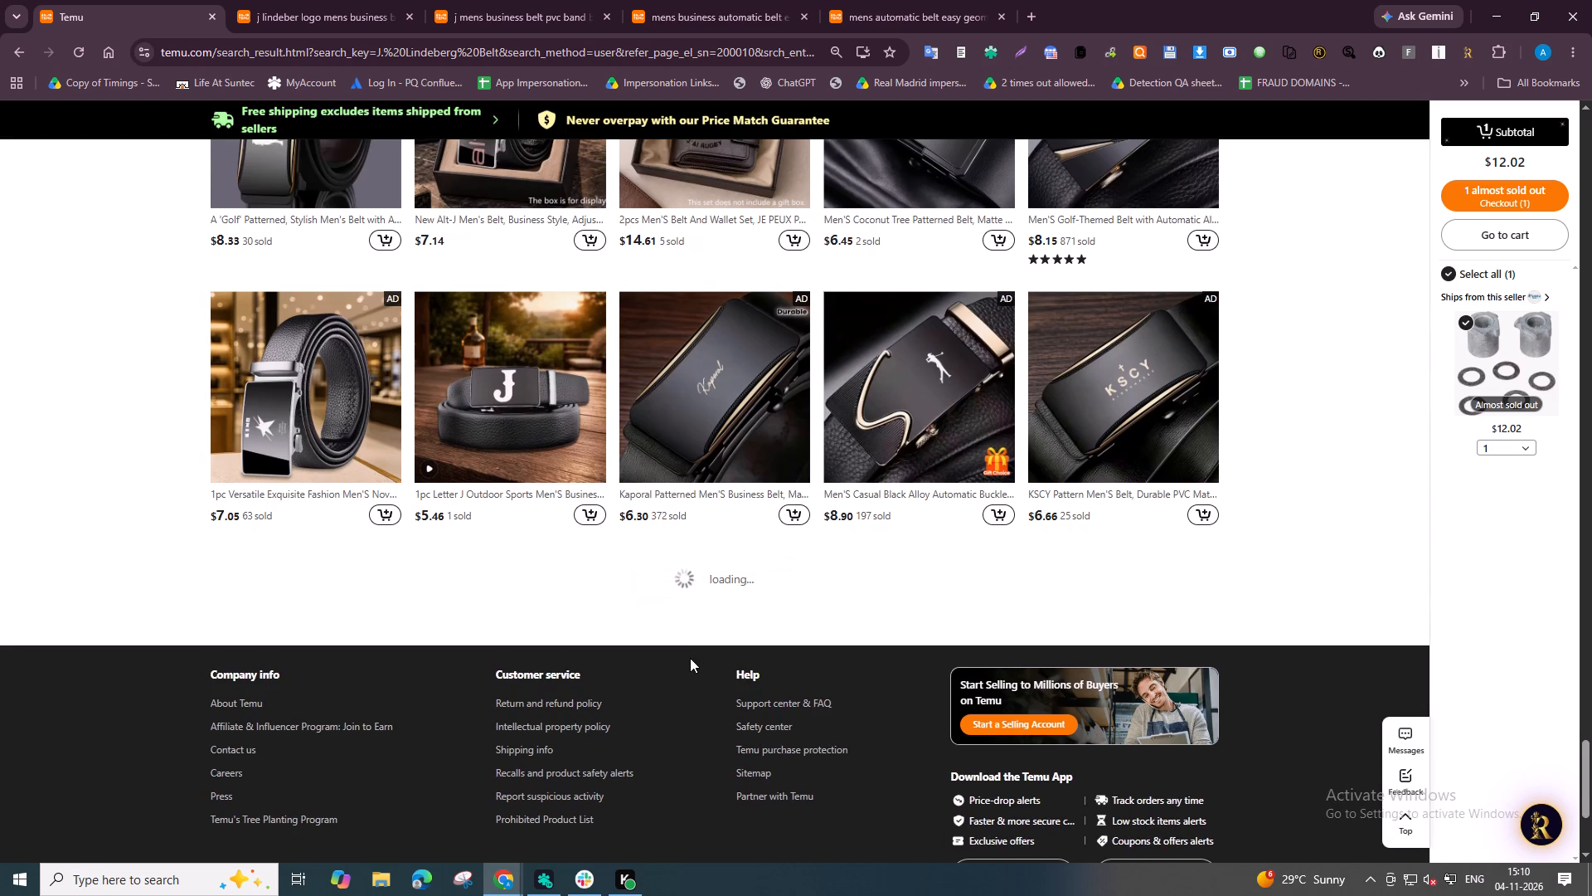
{"action": "scroll", "coordinate": [686, 648], "scroll_direction": "up", "scroll_amount": 4}
{"action": "scroll", "coordinate": [686, 648], "scroll_direction": "down", "scroll_amount": 8}
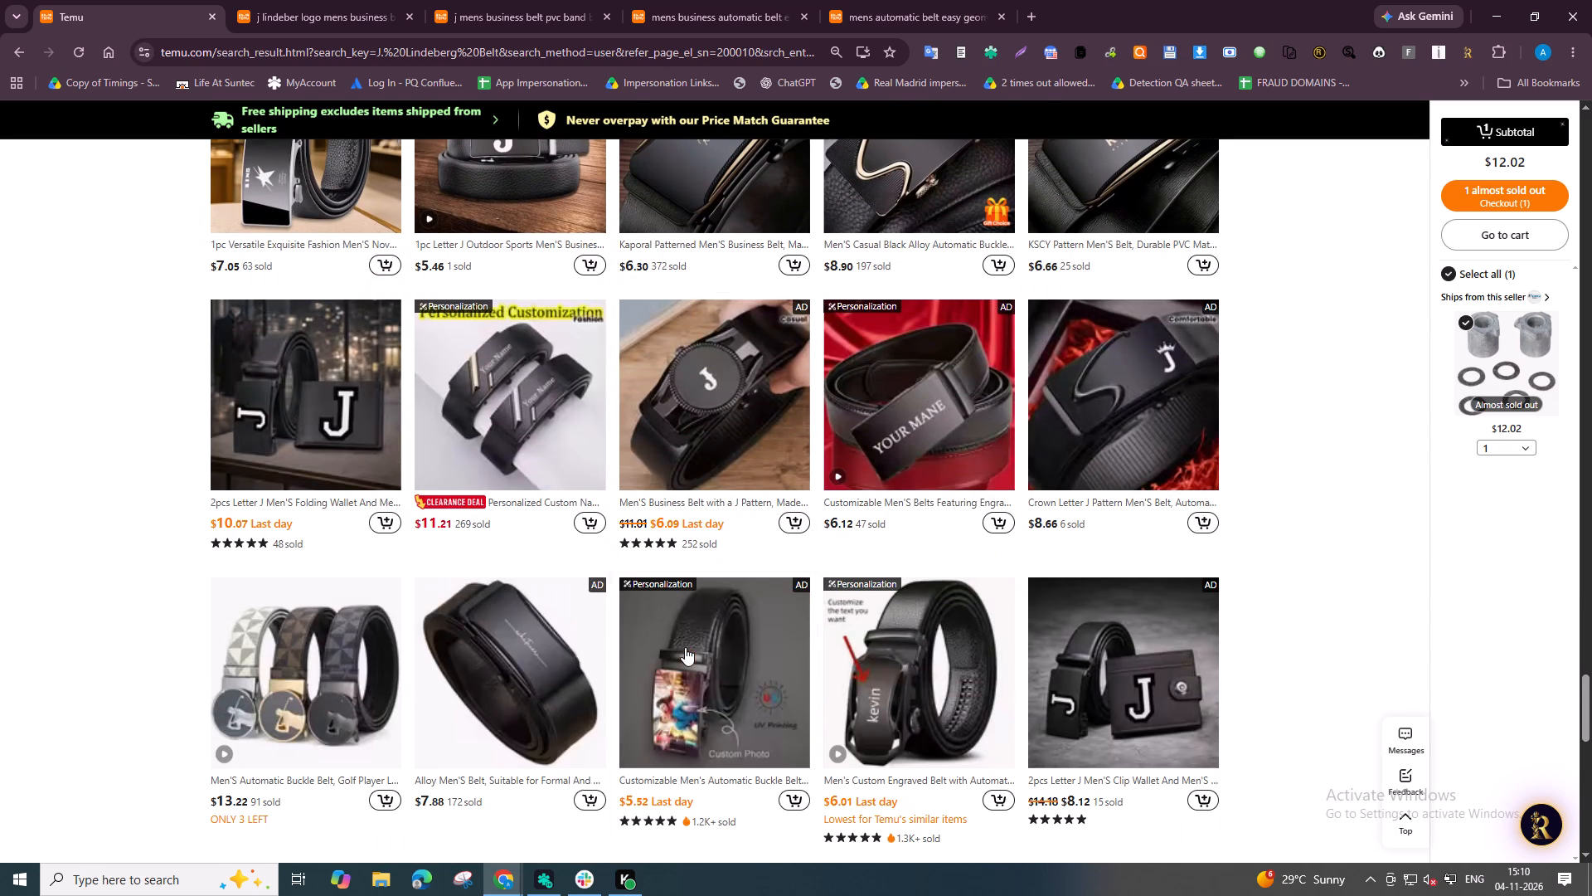
{"action": "scroll", "coordinate": [687, 636], "scroll_direction": "down", "scroll_amount": 5}
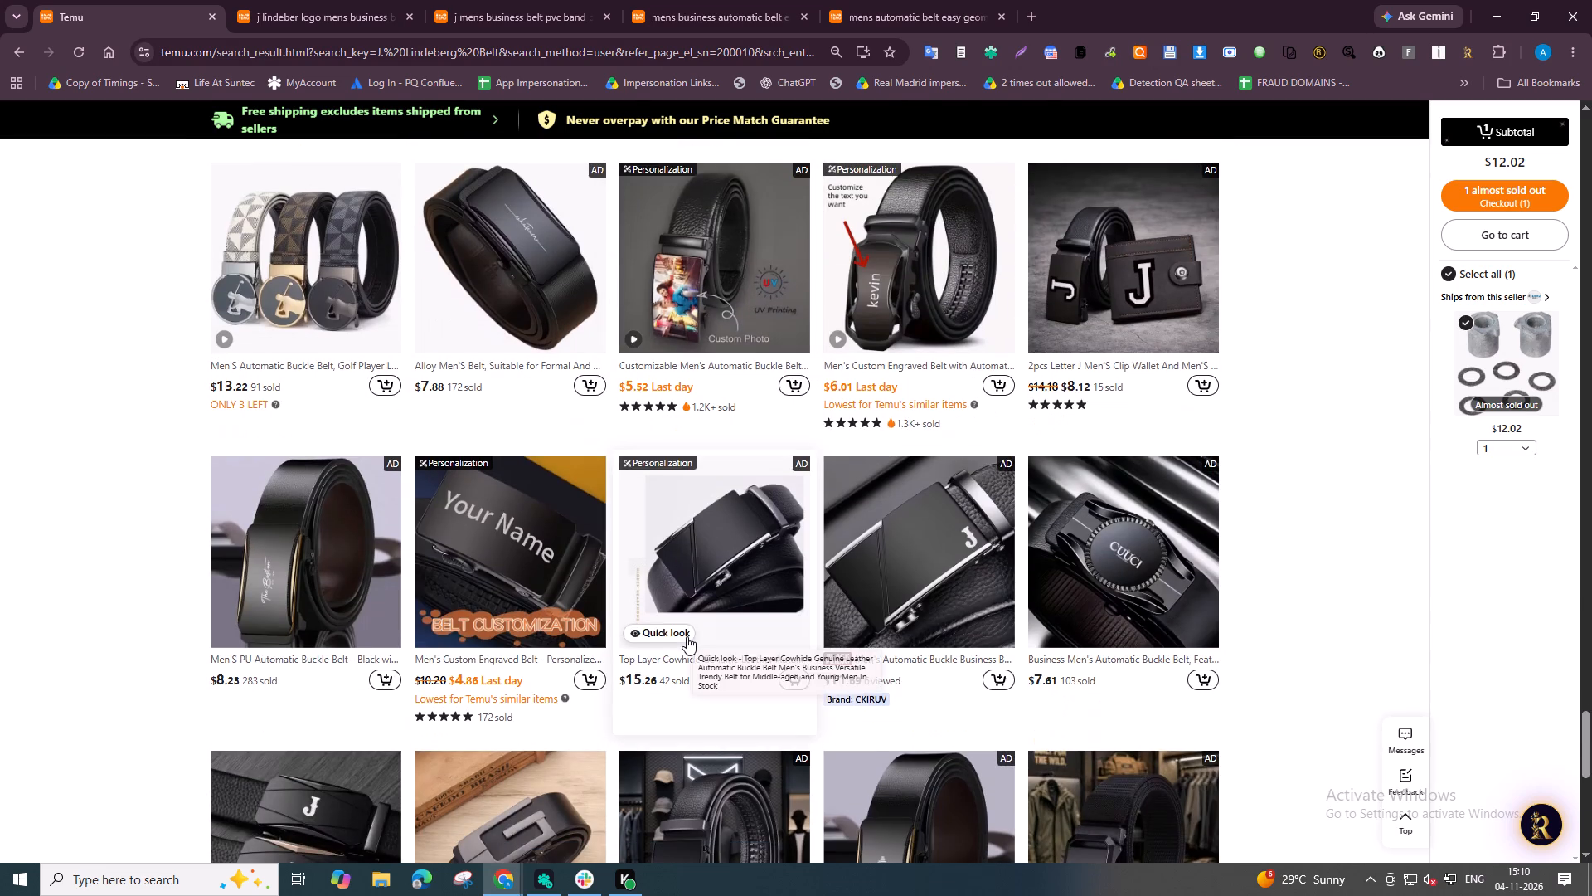
{"action": "scroll", "coordinate": [687, 636], "scroll_direction": "down", "scroll_amount": 5}
{"action": "left_click", "coordinate": [764, 662]}
{"action": "scroll", "coordinate": [706, 692], "scroll_direction": "up", "scroll_amount": 6}
{"action": "scroll", "coordinate": [706, 689], "scroll_direction": "down", "scroll_amount": 10}
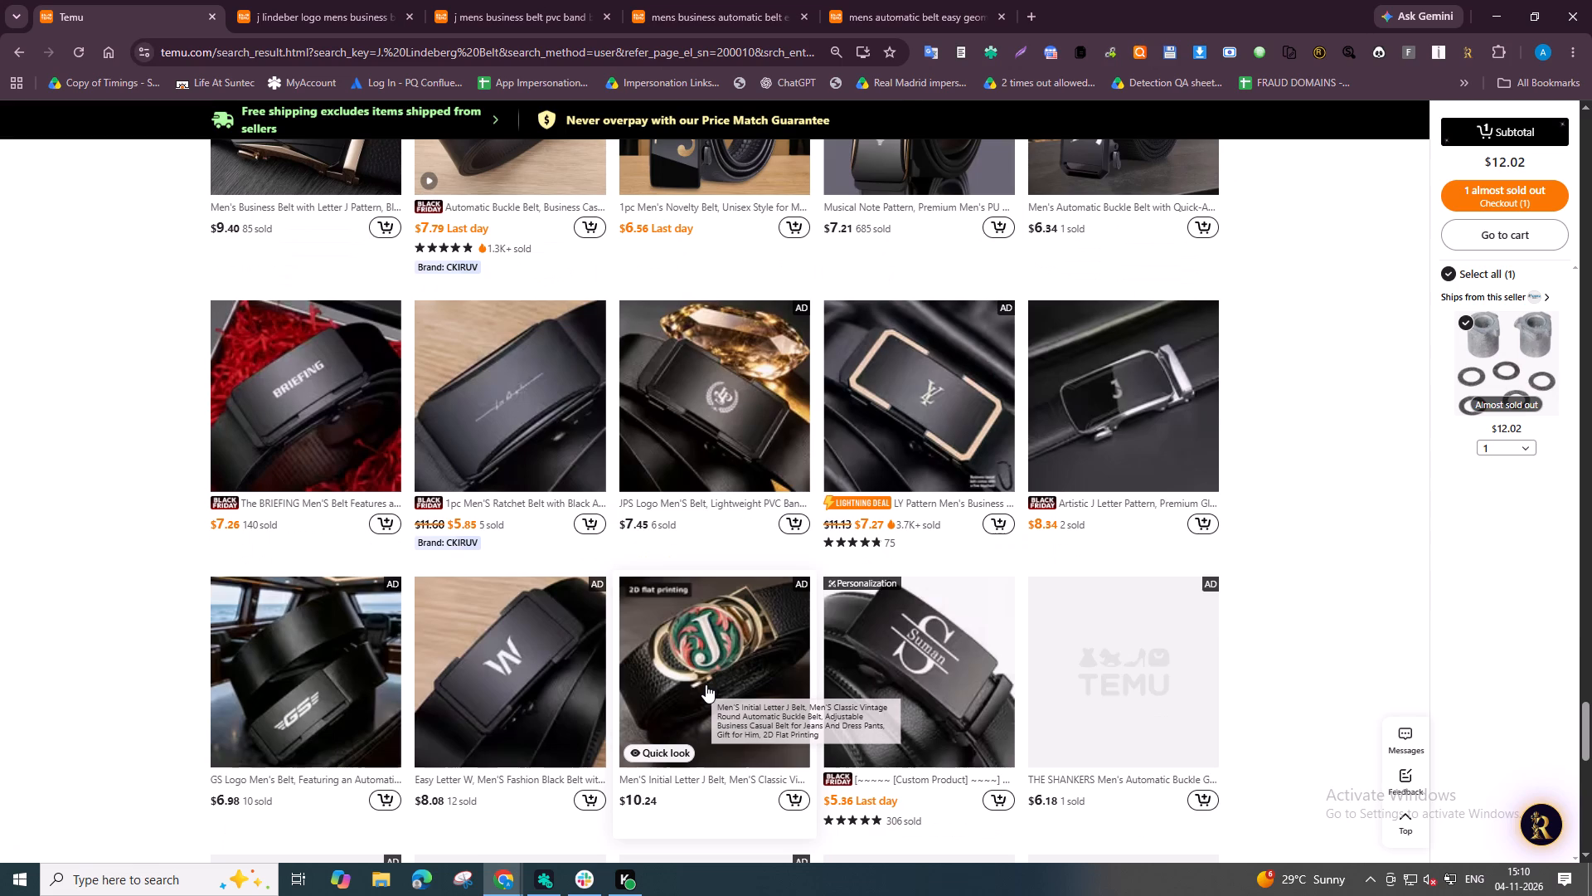
{"action": "scroll", "coordinate": [721, 601], "scroll_direction": "down", "scroll_amount": 4}
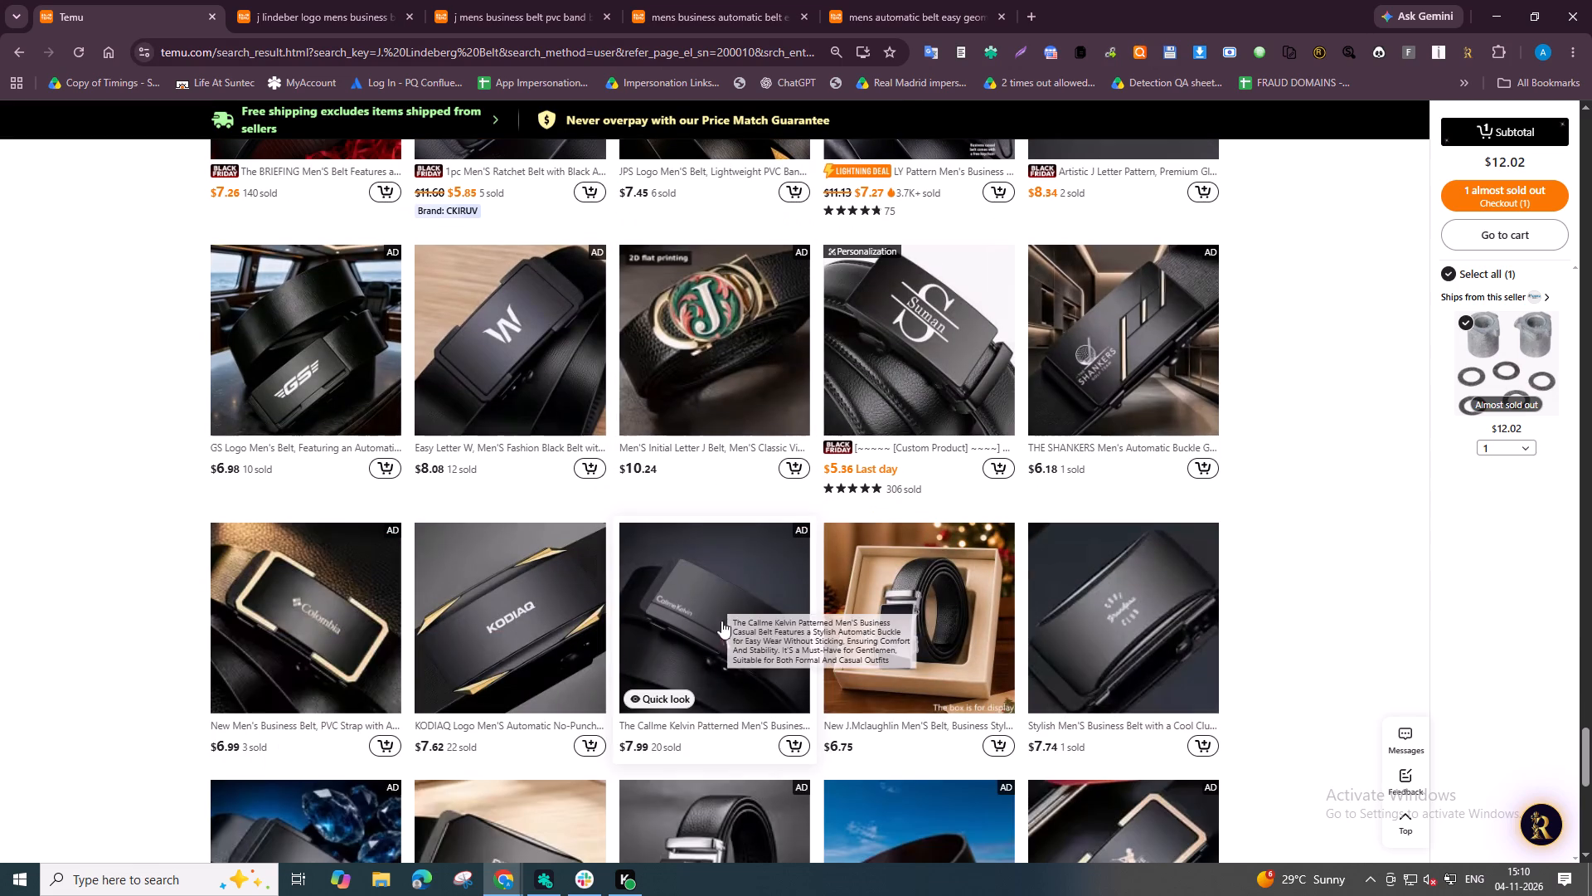
{"action": "scroll", "coordinate": [1124, 585], "scroll_direction": "down", "scroll_amount": 4}
{"action": "left_click", "coordinate": [692, 733]}
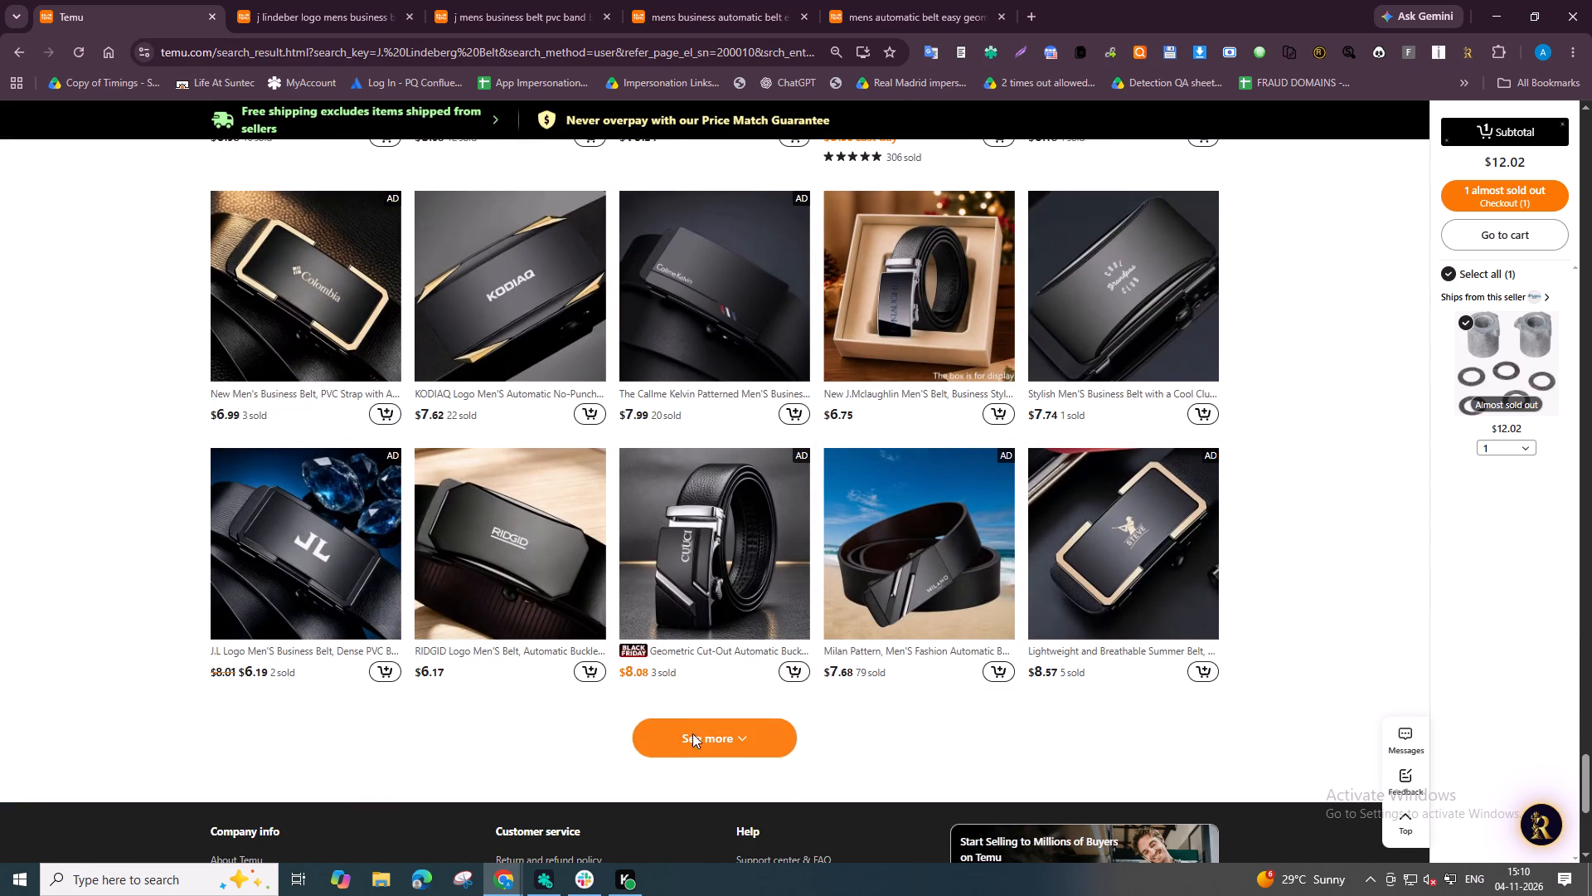
{"action": "scroll", "coordinate": [725, 611], "scroll_direction": "up", "scroll_amount": 4}
{"action": "scroll", "coordinate": [732, 597], "scroll_direction": "down", "scroll_amount": 6}
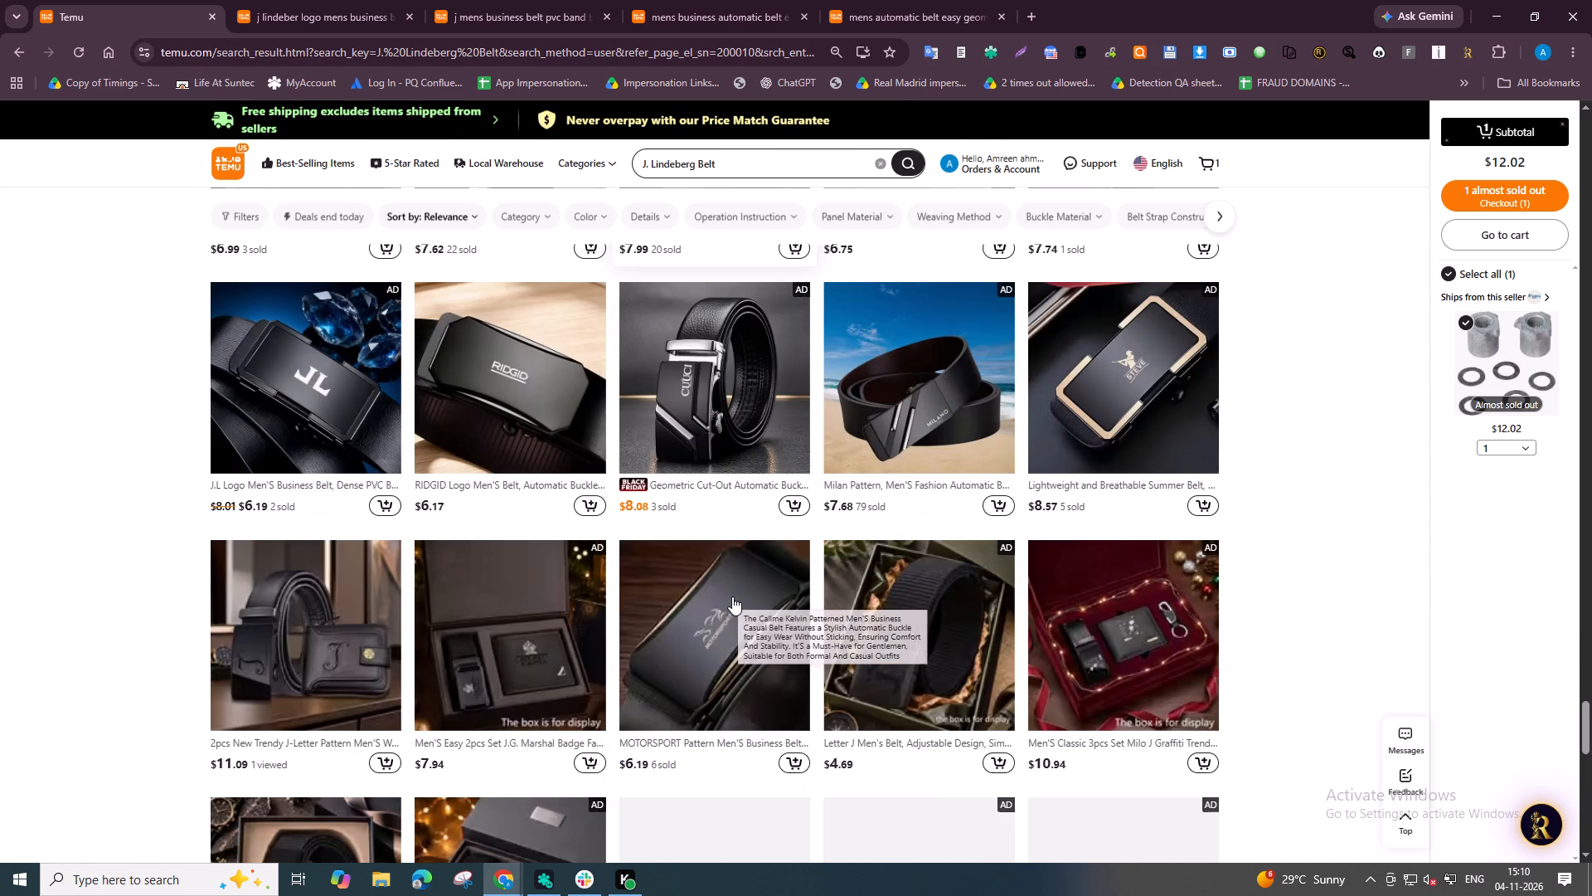
{"action": "scroll", "coordinate": [732, 597], "scroll_direction": "down", "scroll_amount": 9}
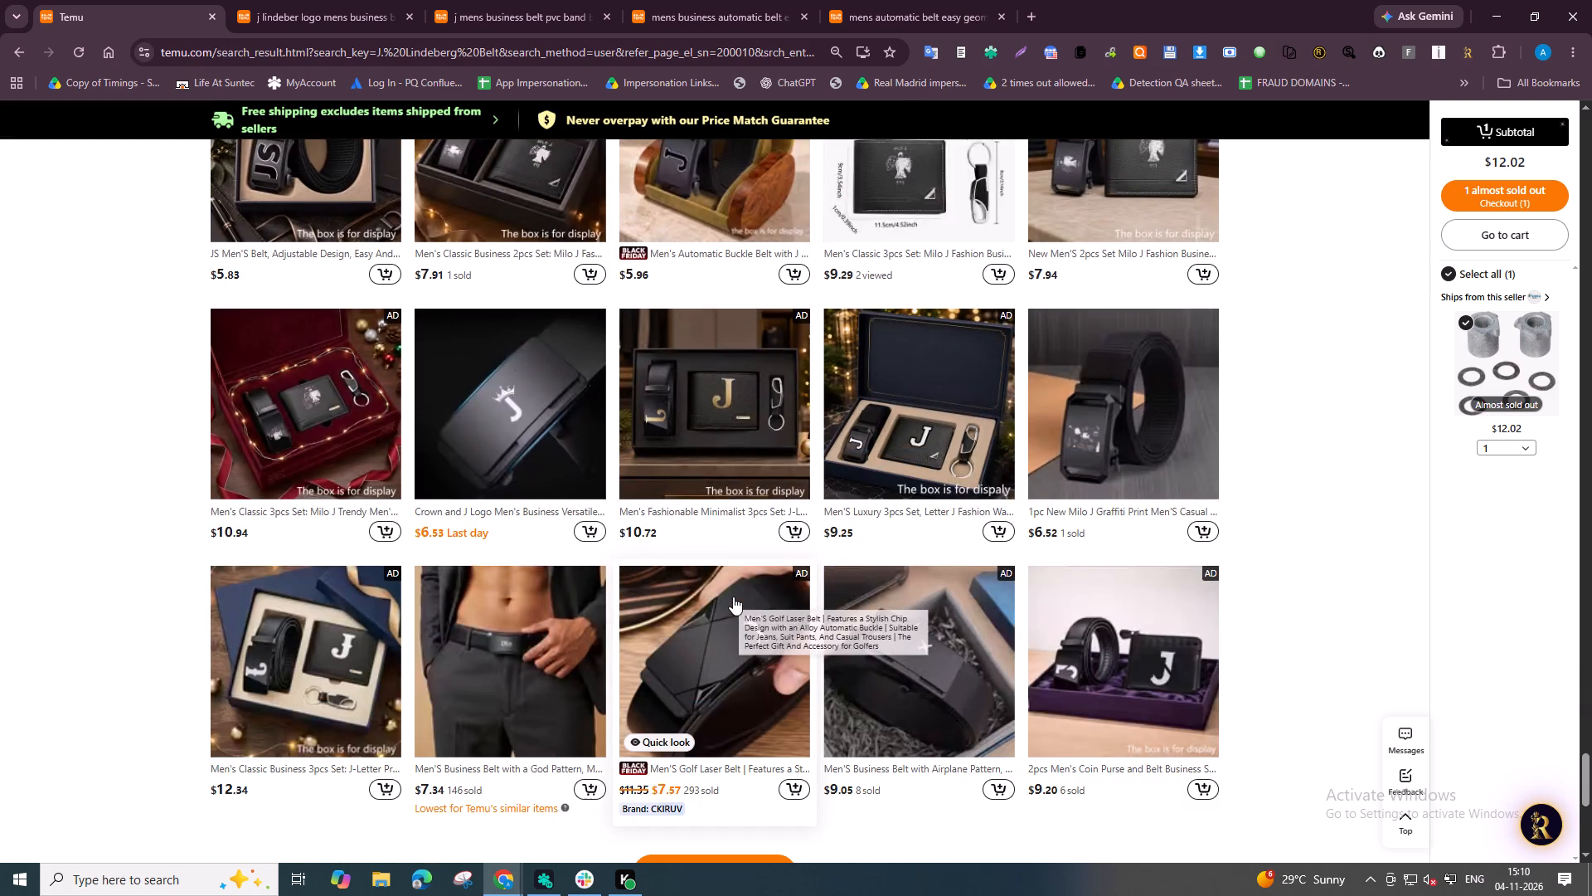
{"action": "scroll", "coordinate": [733, 597], "scroll_direction": "down", "scroll_amount": 4}
{"action": "left_click", "coordinate": [780, 545]}
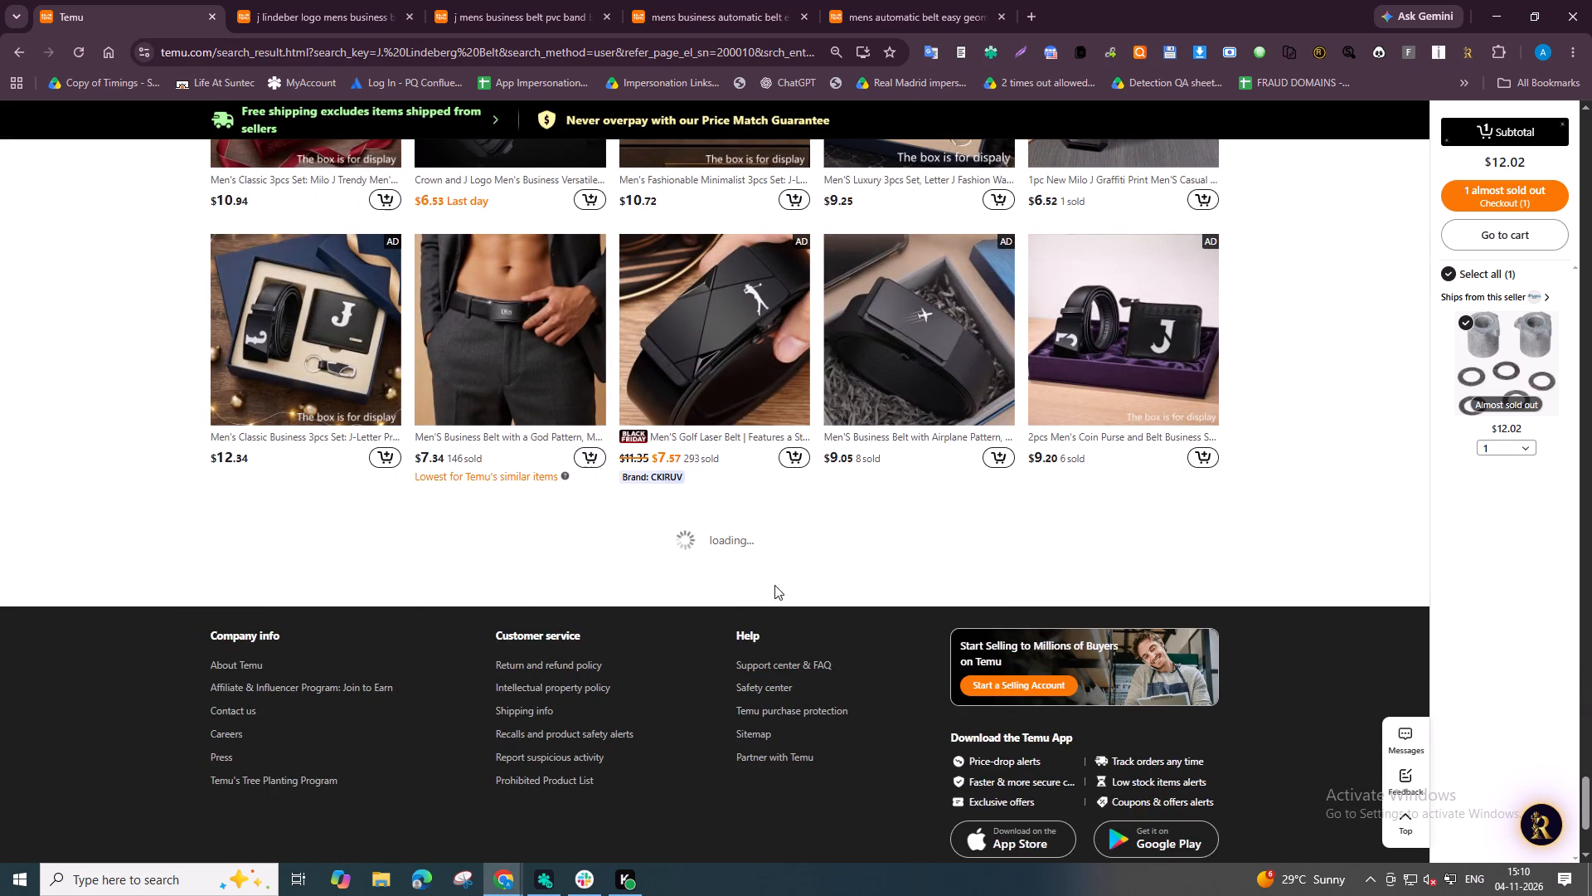
{"action": "scroll", "coordinate": [772, 600], "scroll_direction": "up", "scroll_amount": 4}
{"action": "scroll", "coordinate": [760, 600], "scroll_direction": "down", "scroll_amount": 6}
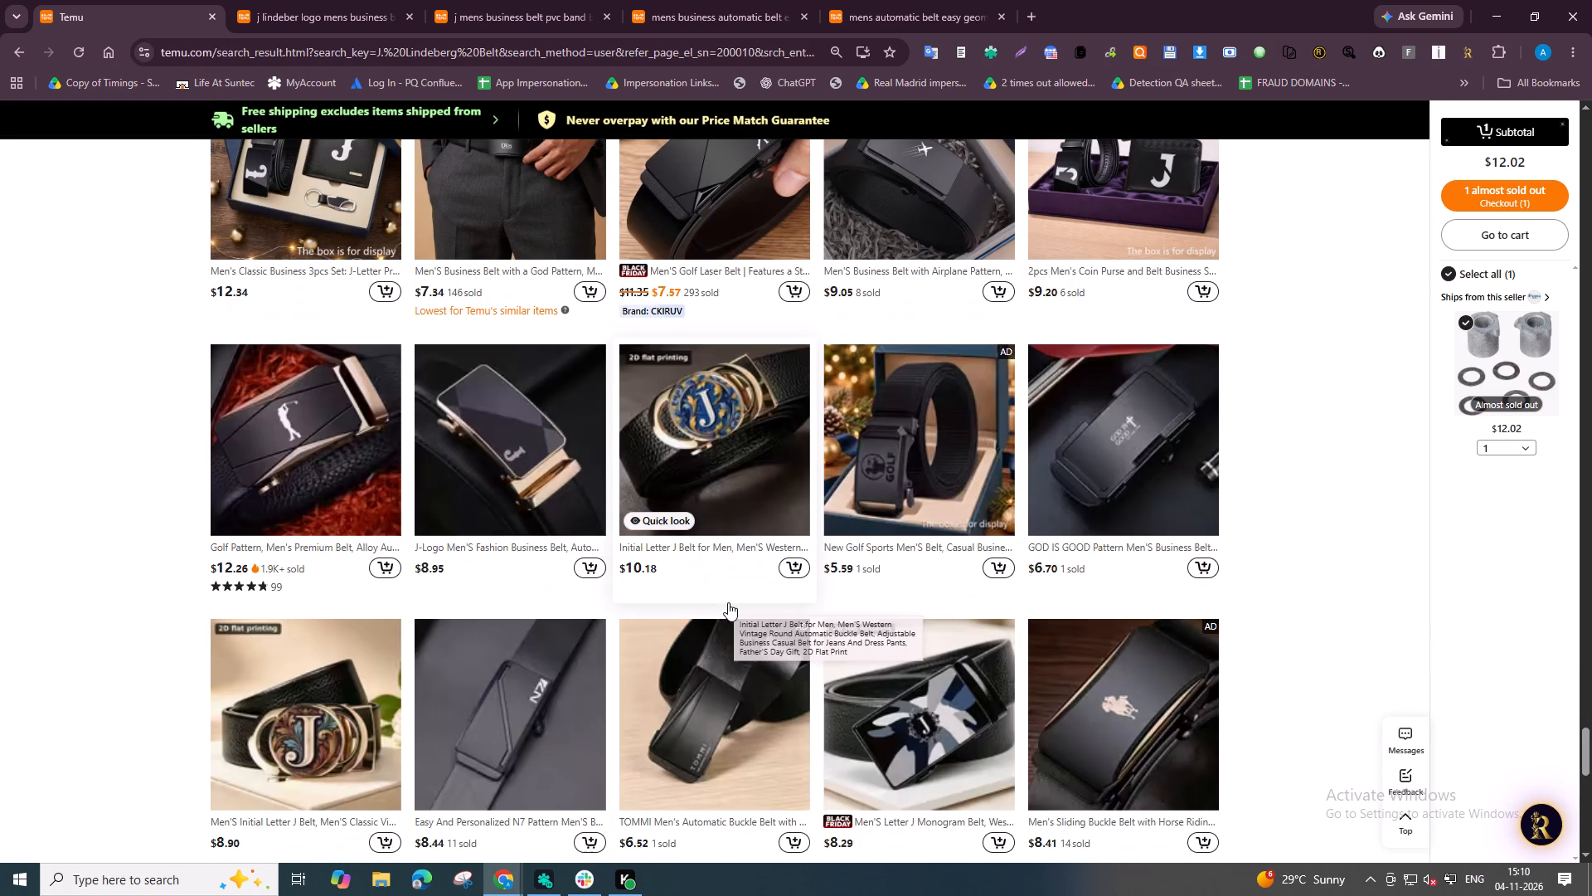
{"action": "scroll", "coordinate": [727, 601], "scroll_direction": "down", "scroll_amount": 10}
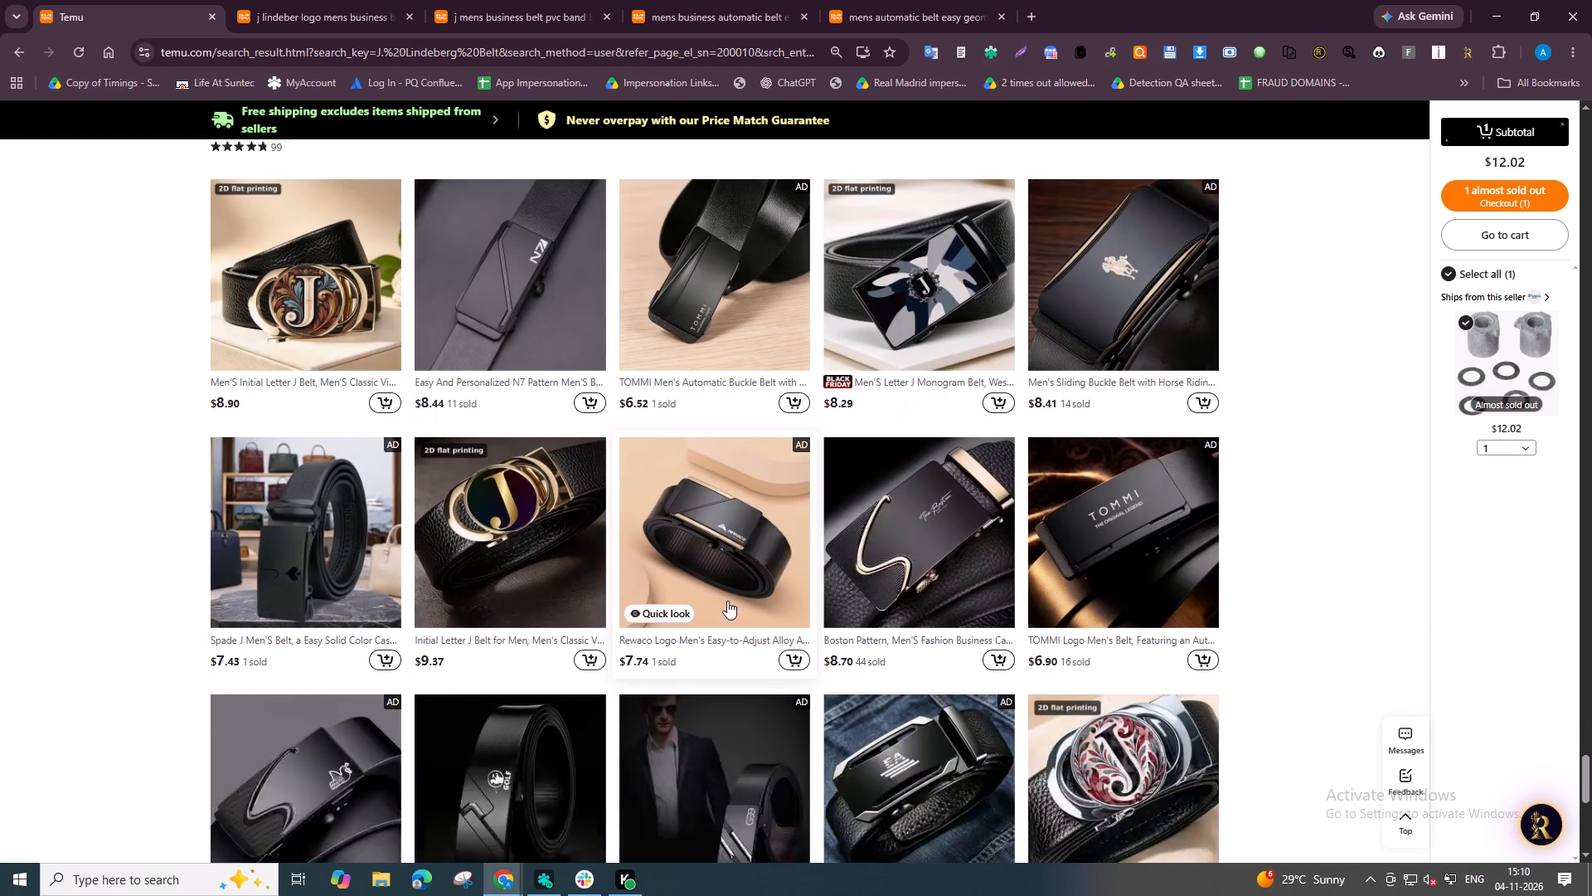
{"action": "left_click", "coordinate": [327, 0]}
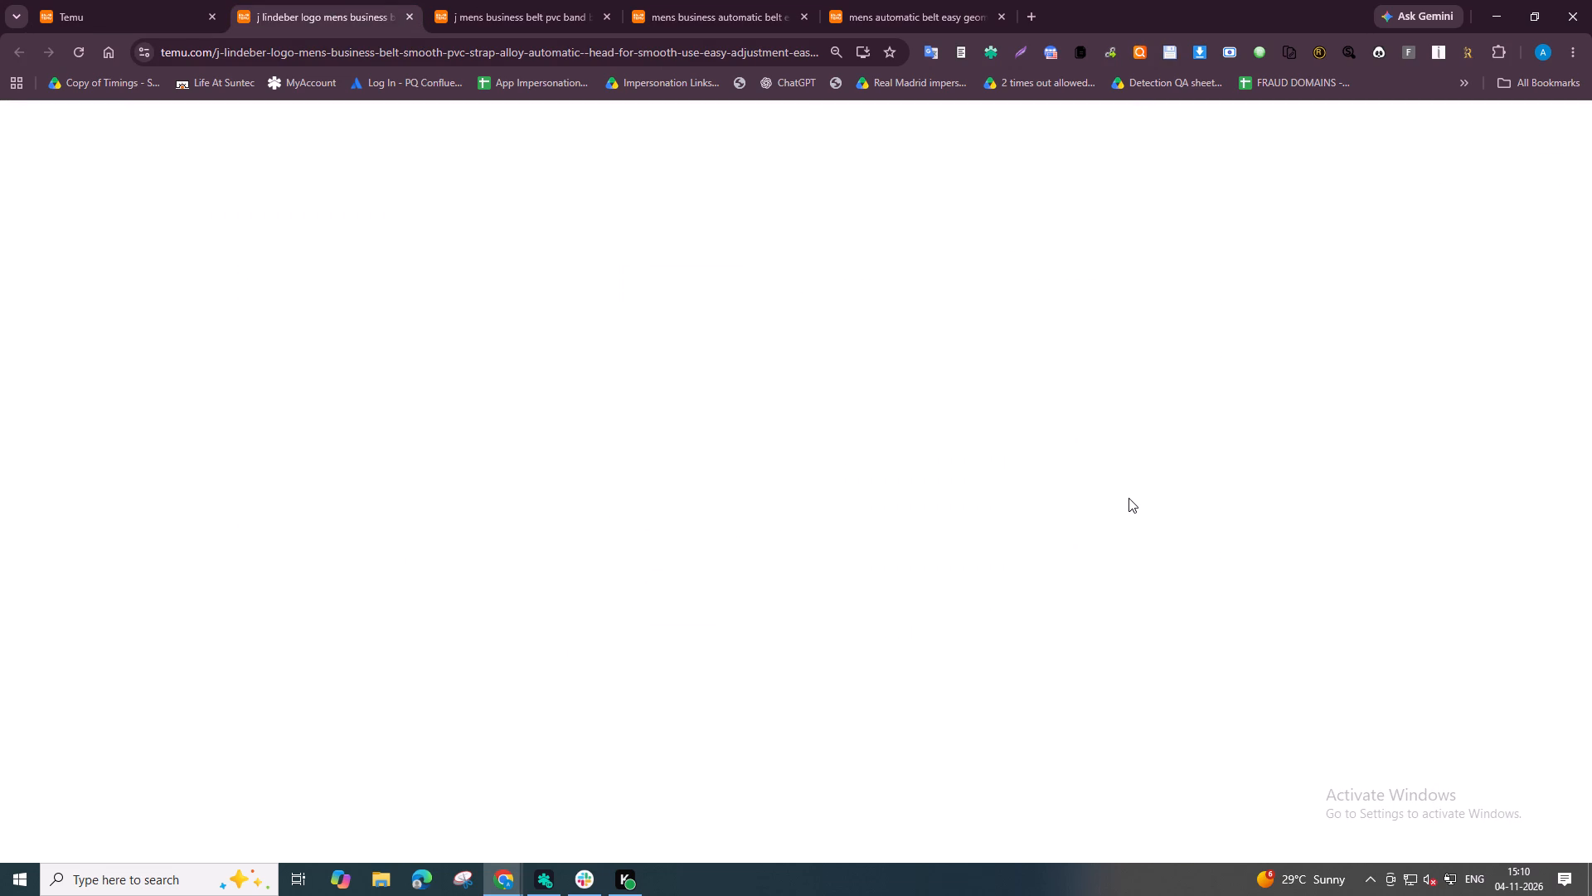
{"action": "key", "text": "ctrl+Tab"}
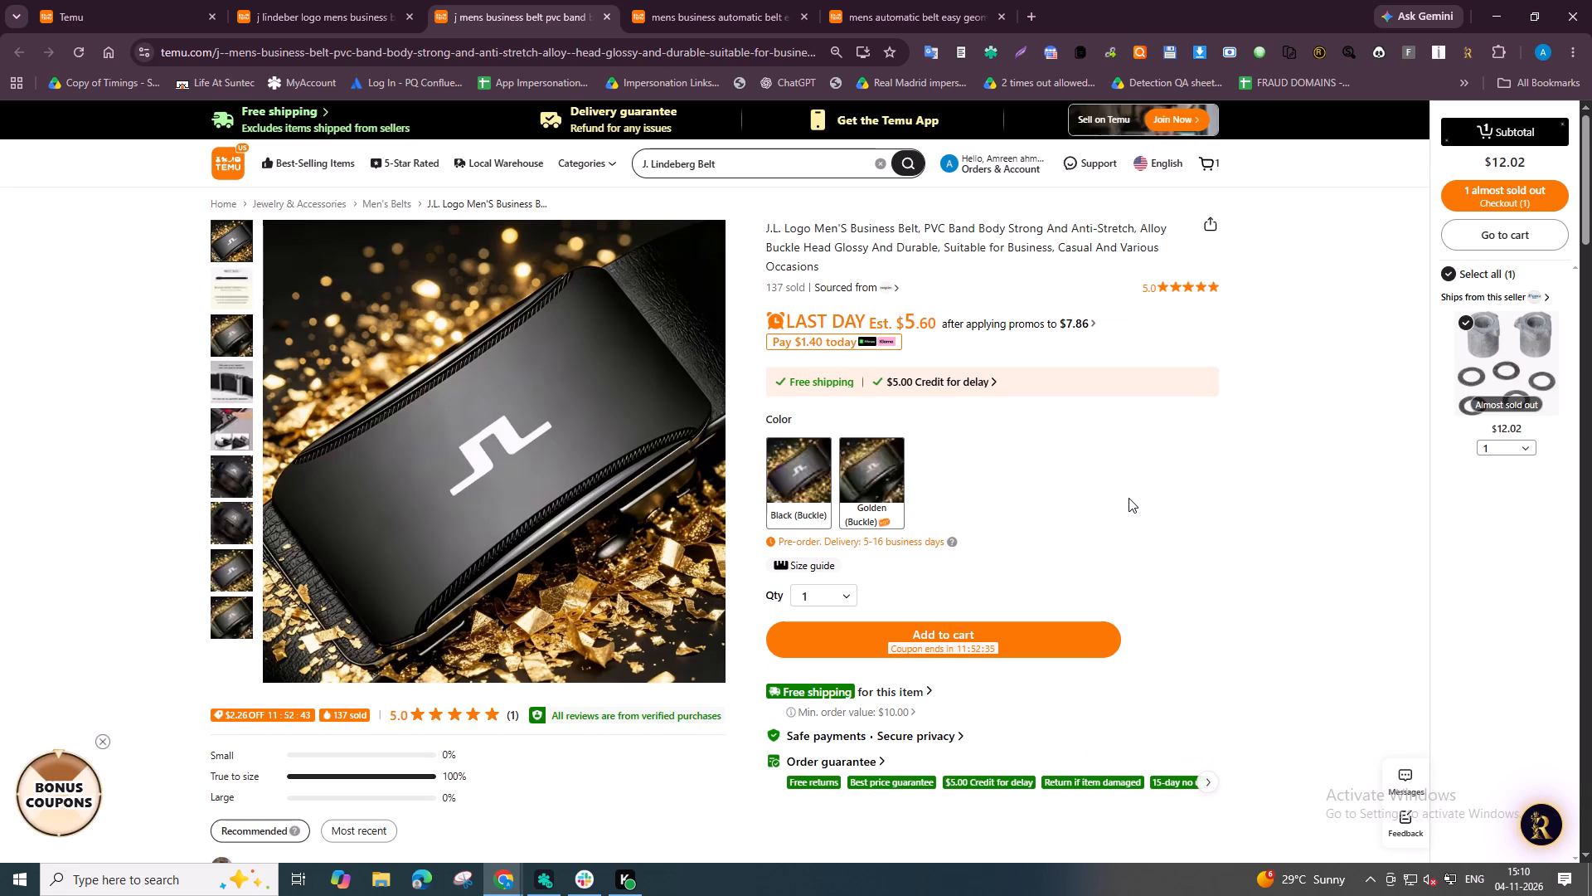
{"action": "key", "text": "ctrl+Tab"}
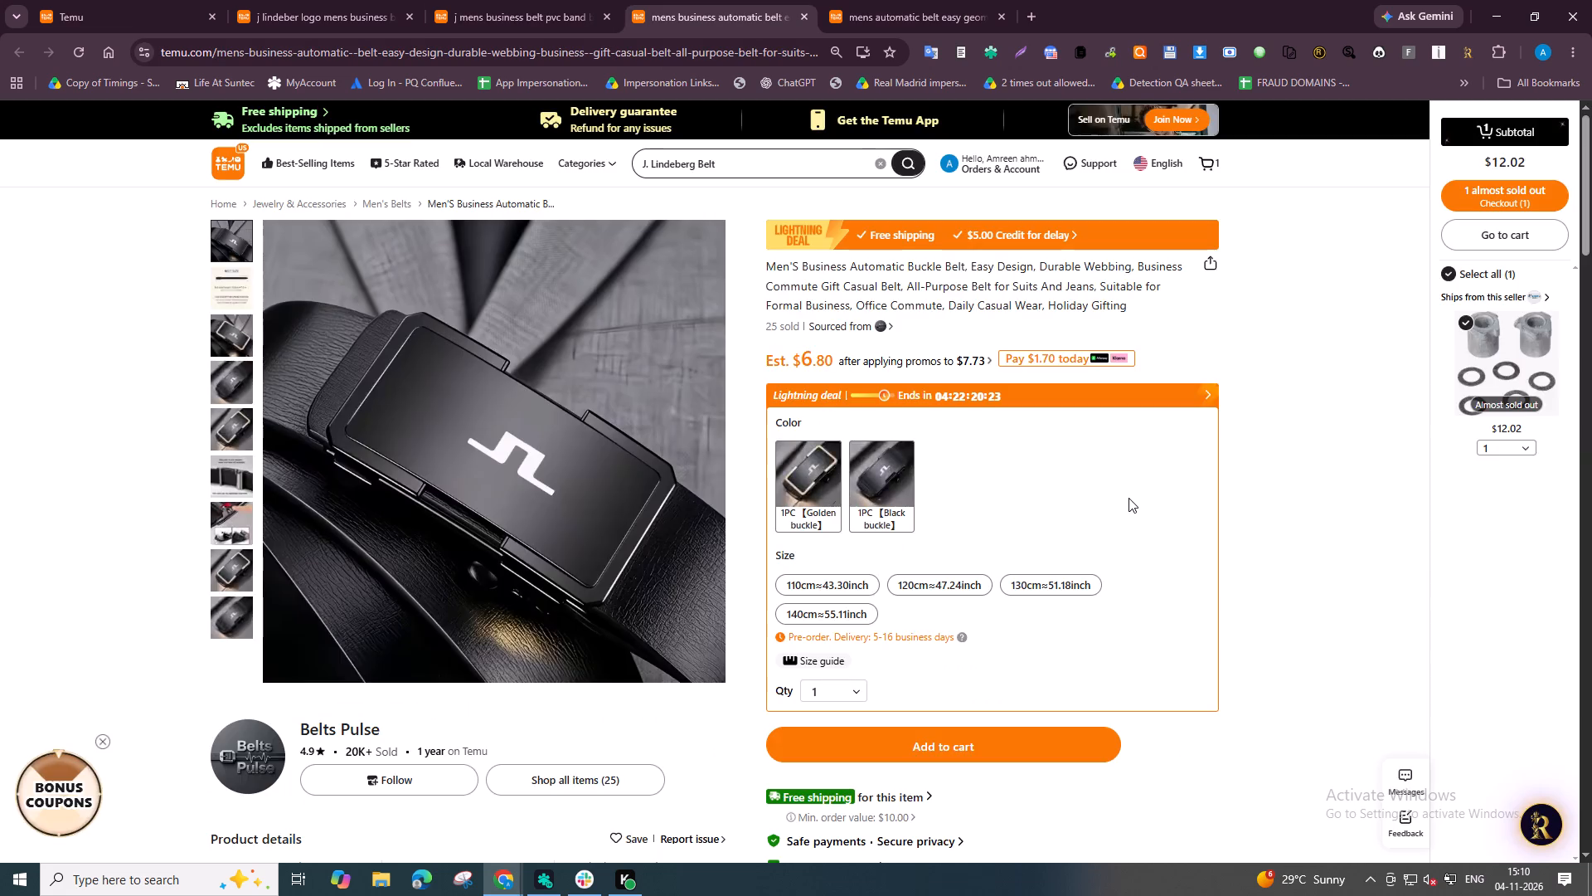
{"action": "key", "text": "ctrl+Tab"}
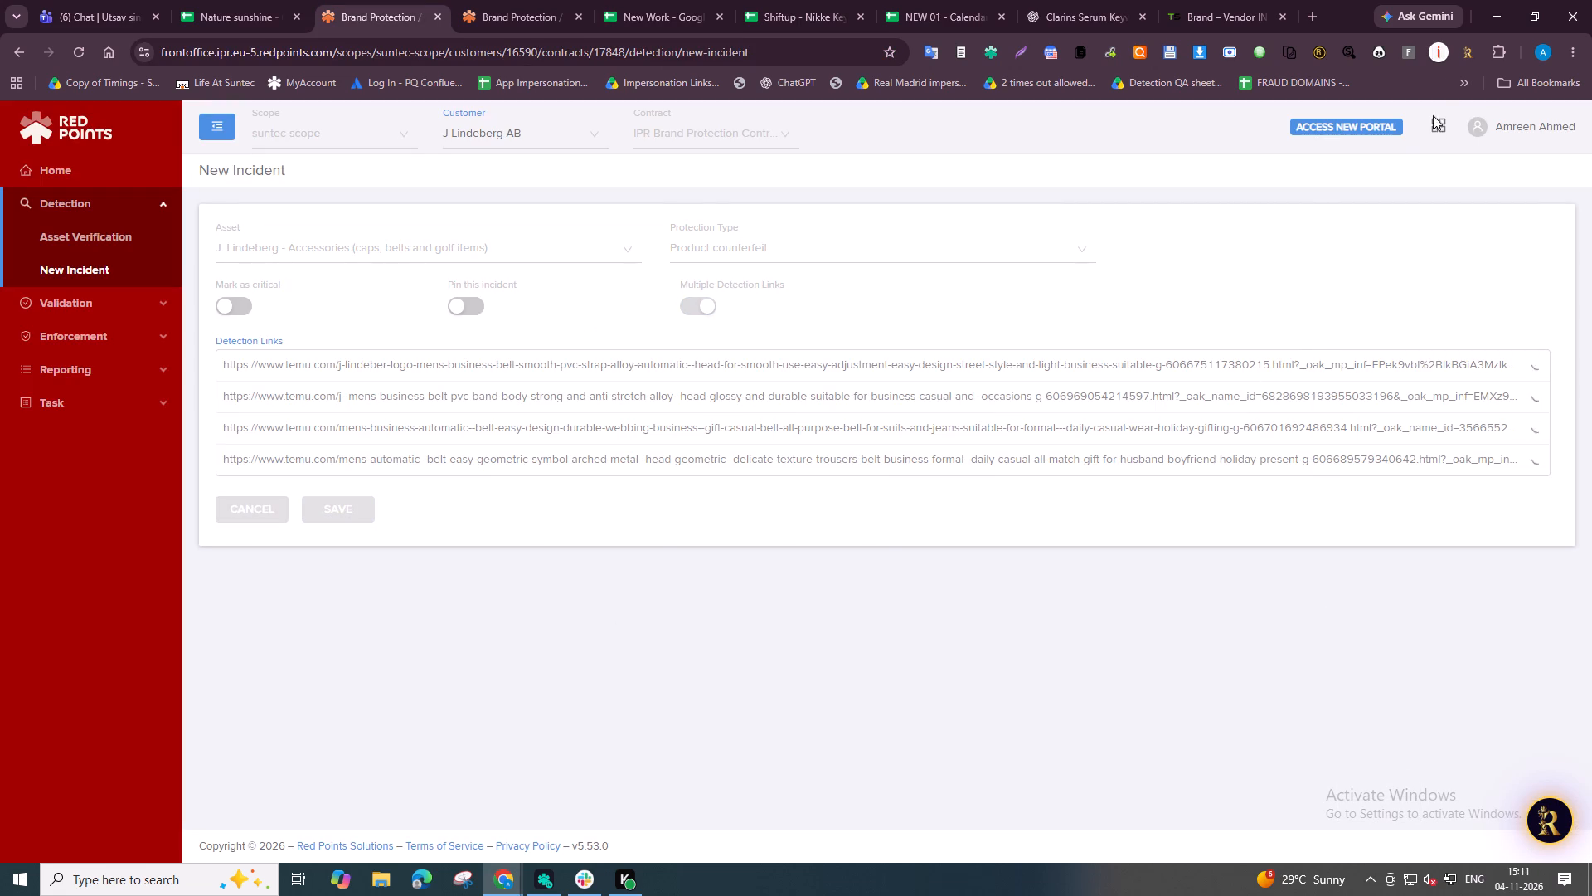
Copy the link status of the submitted incidents and paste it over the four belt links in the New Work sheet.
{"action": "left_click", "coordinate": [1437, 58]}
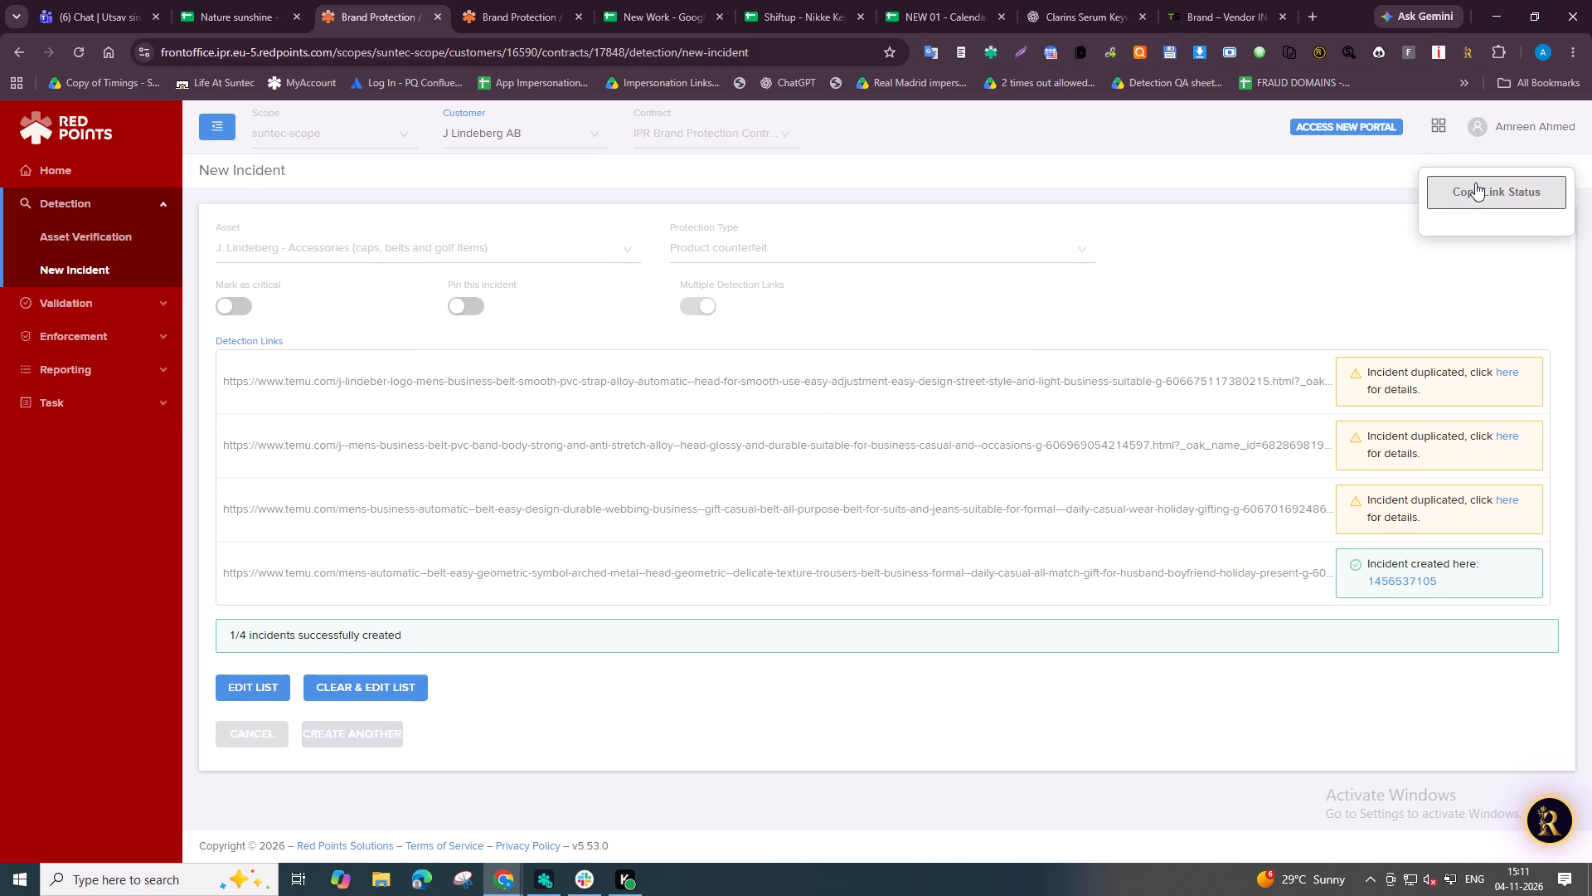
{"action": "left_click", "coordinate": [1475, 183]}
{"action": "left_click", "coordinate": [667, 0]}
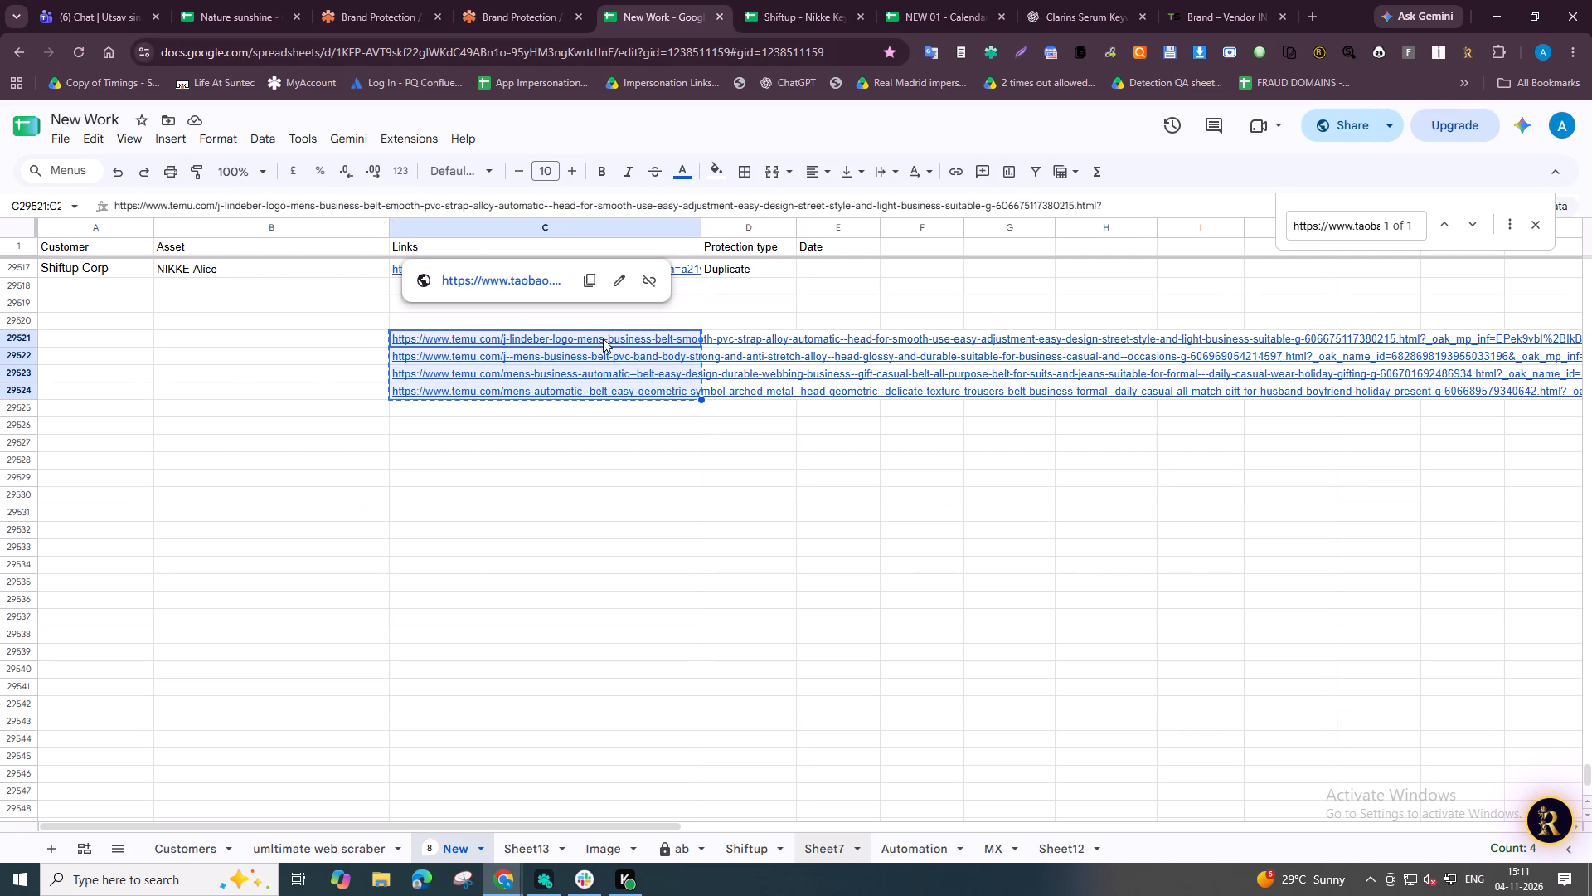
{"action": "key", "text": "ctrl+v"}
Copy the asset name J. Lindeberg - Accessories (caps, belts and golf items) from Red Points into the Asset column for all four belt rows.
{"action": "left_click", "coordinate": [396, 0]}
{"action": "left_click", "coordinate": [376, 247], "text": "alt"}
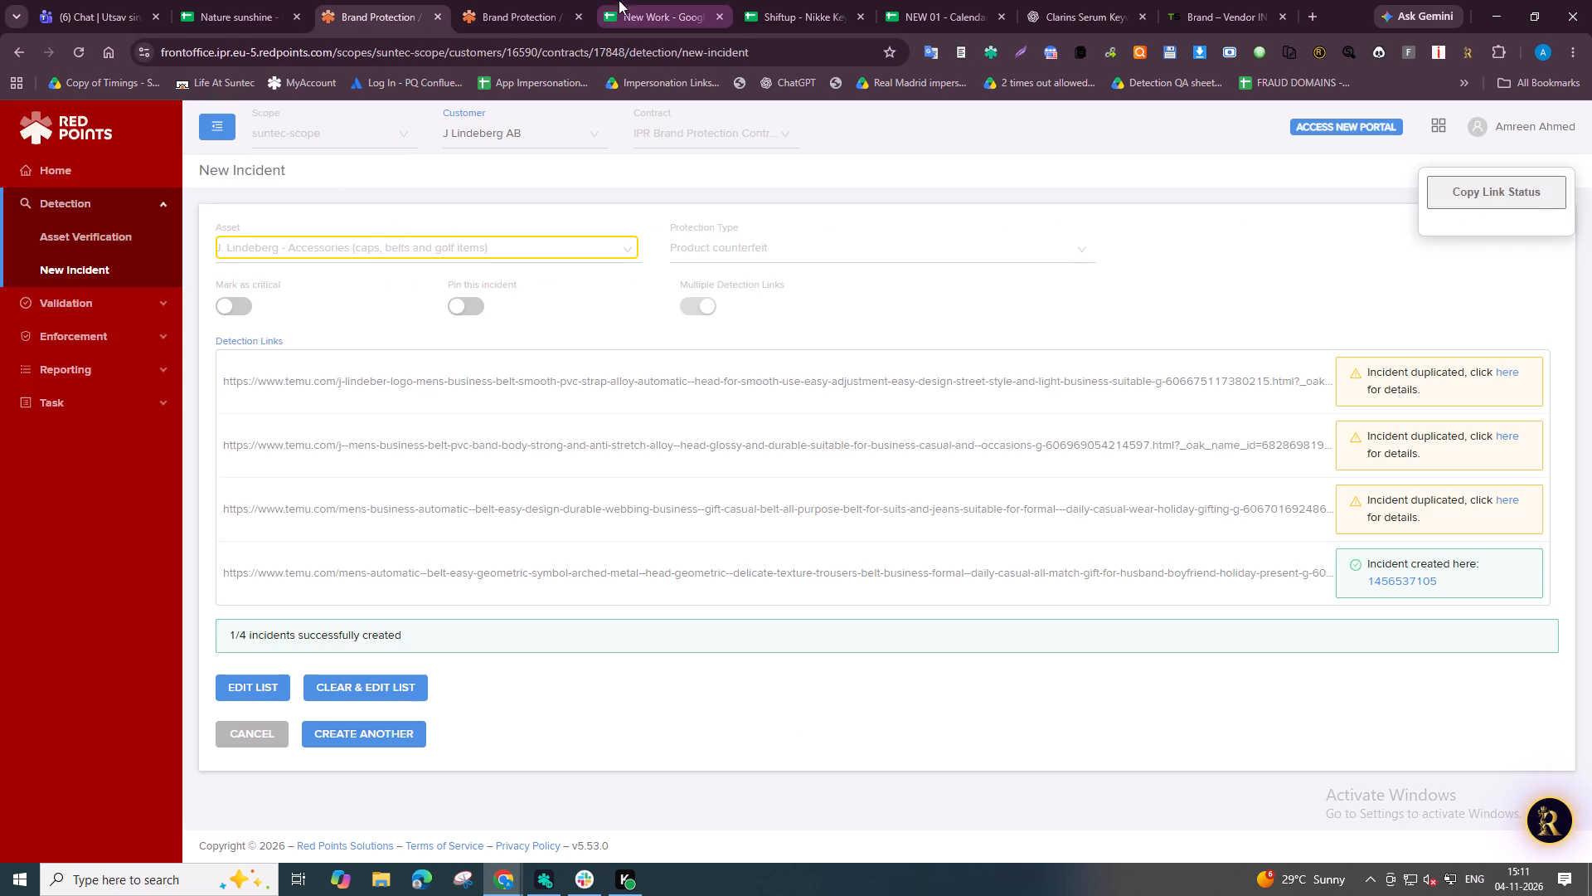
{"action": "left_click", "coordinate": [629, 0]}
{"action": "left_click", "coordinate": [354, 358]}
{"action": "key", "text": "ctrl+v"}
{"action": "key", "text": "Right"}
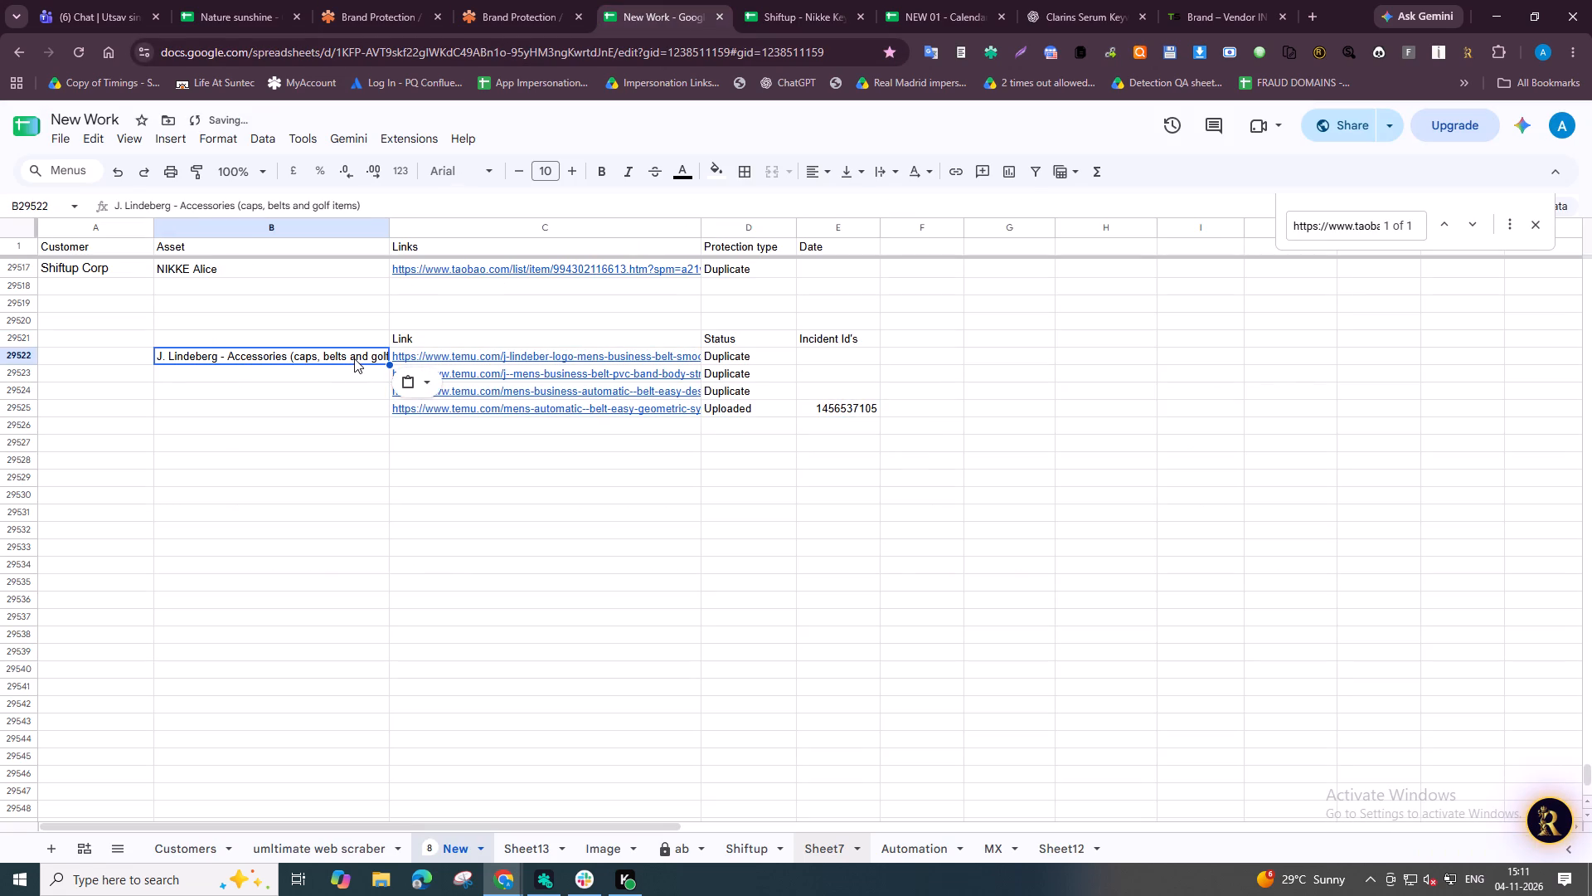
{"action": "key", "text": "ctrl+Down"}
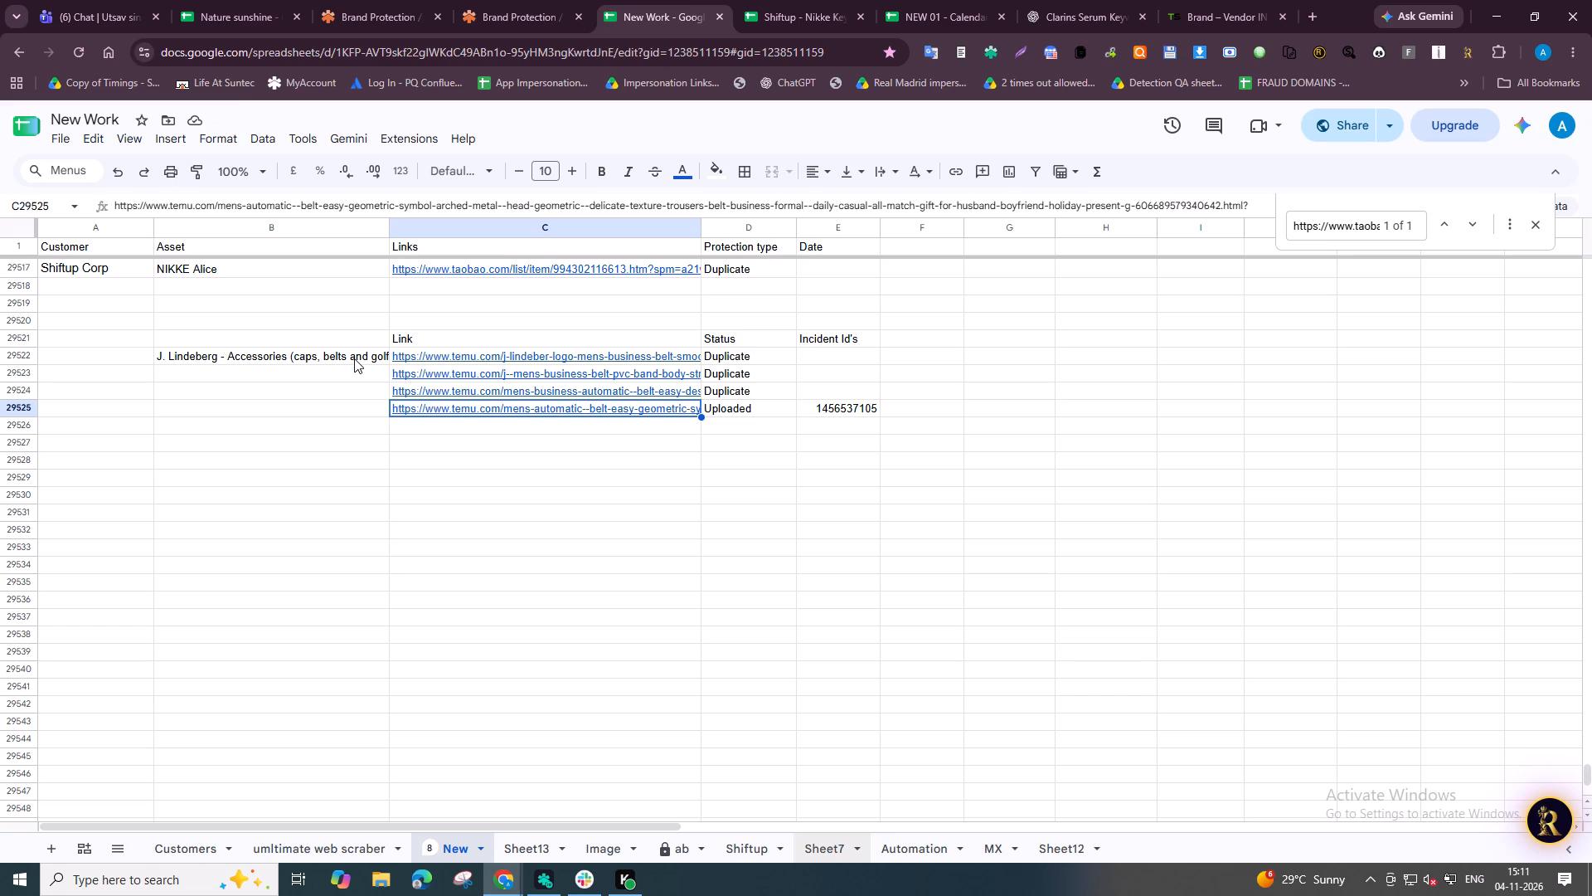
{"action": "key", "text": "Left"}
{"action": "key", "text": "ctrl+shift+Up"}
{"action": "key", "text": "ctrl+d"}
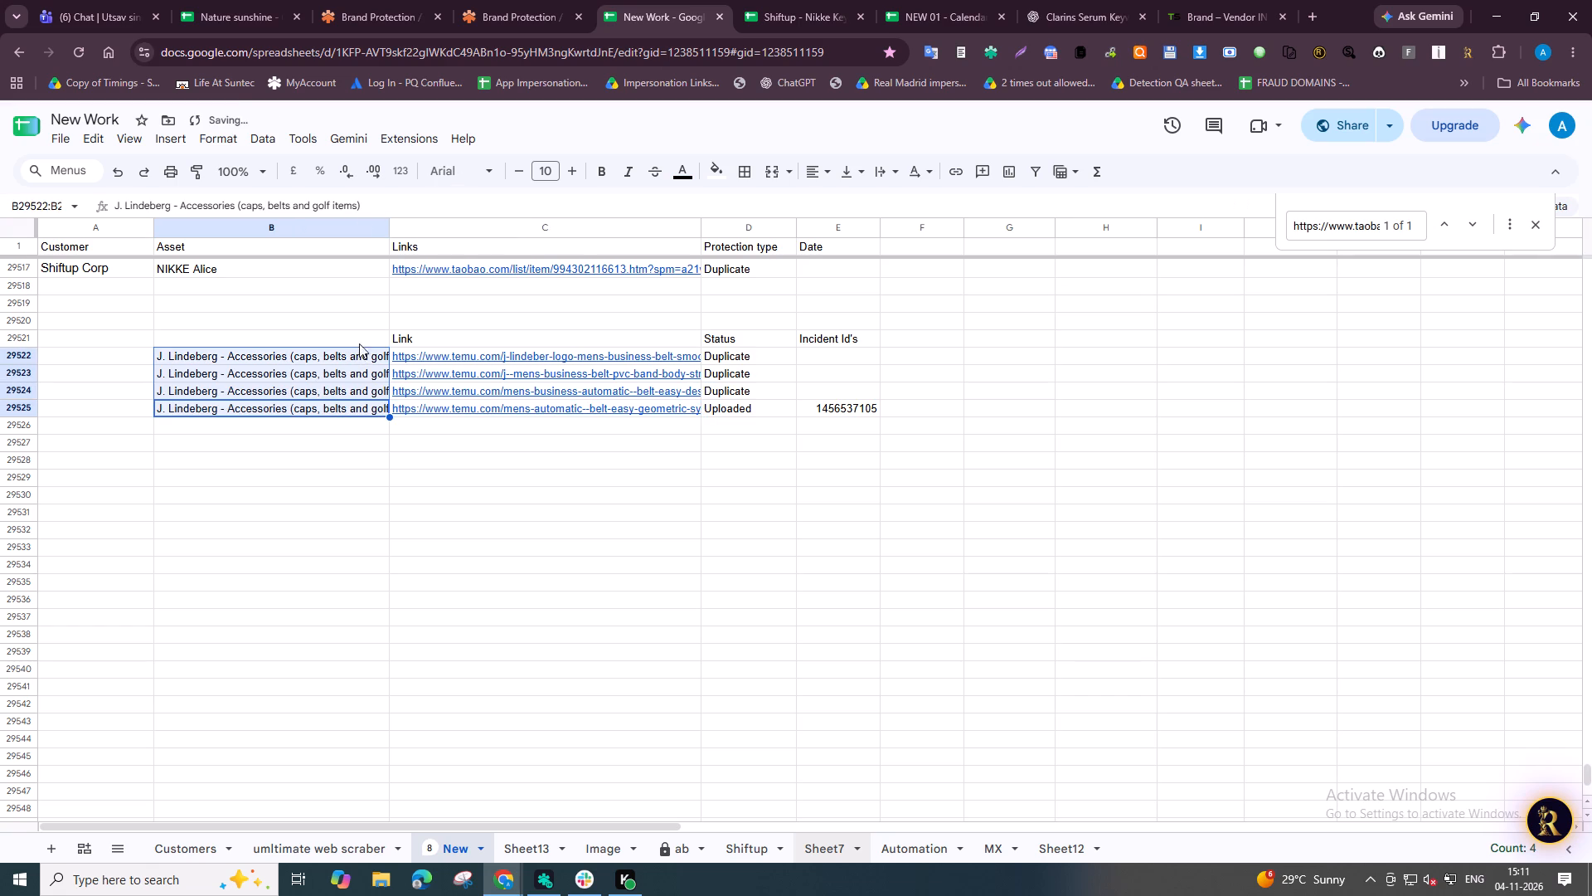
Copy the customer name J Lindeberg AB from Red Points into the Customer column for all four belt rows.
{"action": "left_click", "coordinate": [384, 0]}
{"action": "left_click", "coordinate": [498, 143], "text": "alt"}
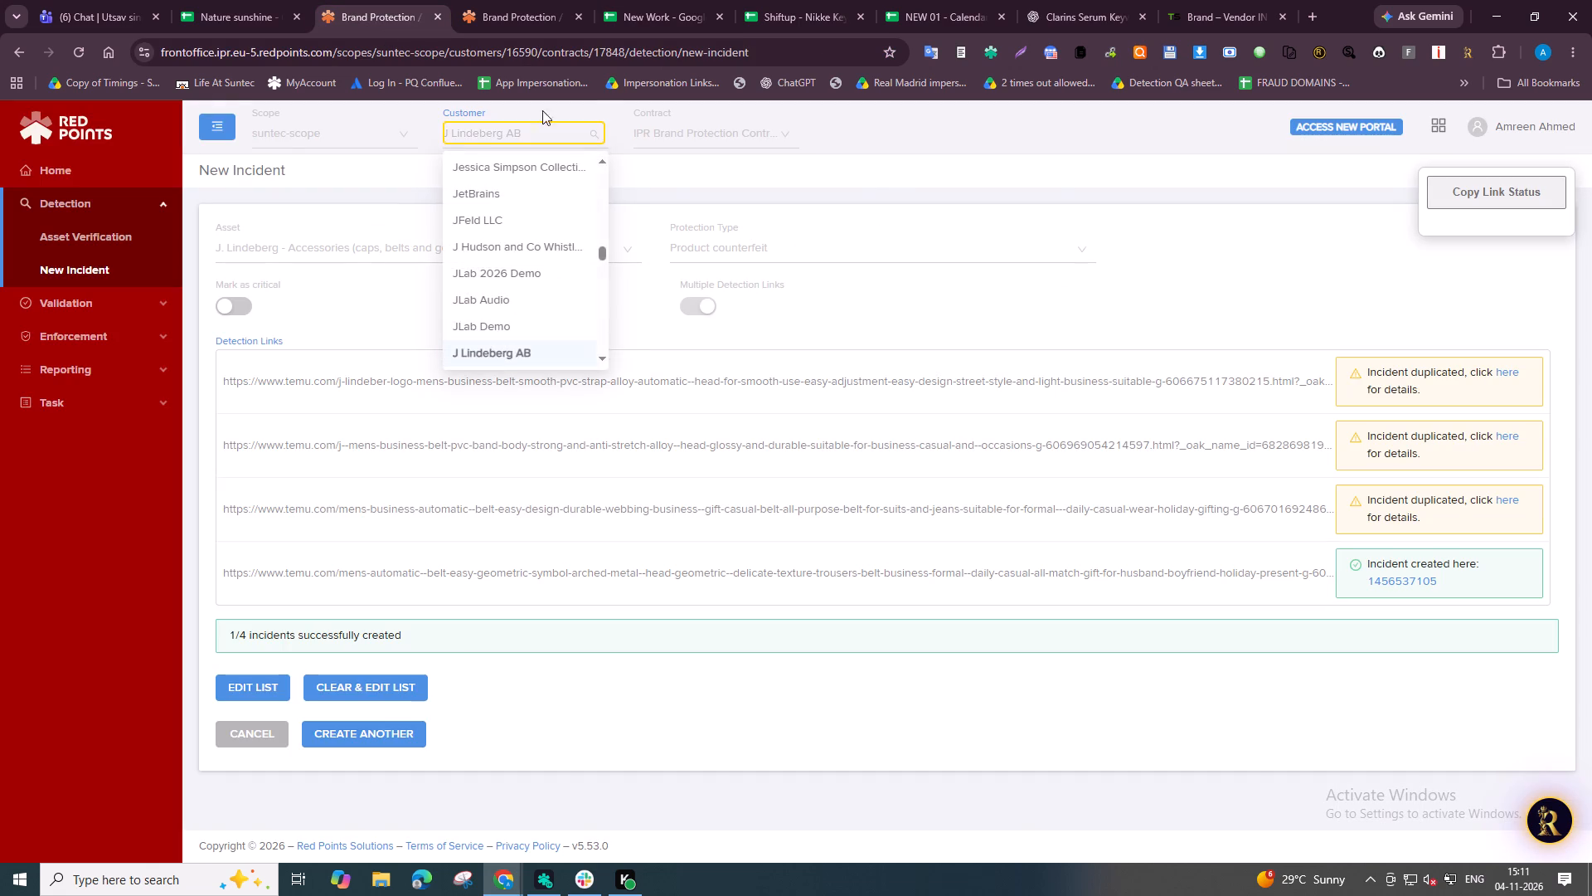
{"action": "left_click", "coordinate": [658, 17]}
{"action": "left_click", "coordinate": [124, 349]}
{"action": "key", "text": "ctrl+v"}
{"action": "key", "text": "Right"}
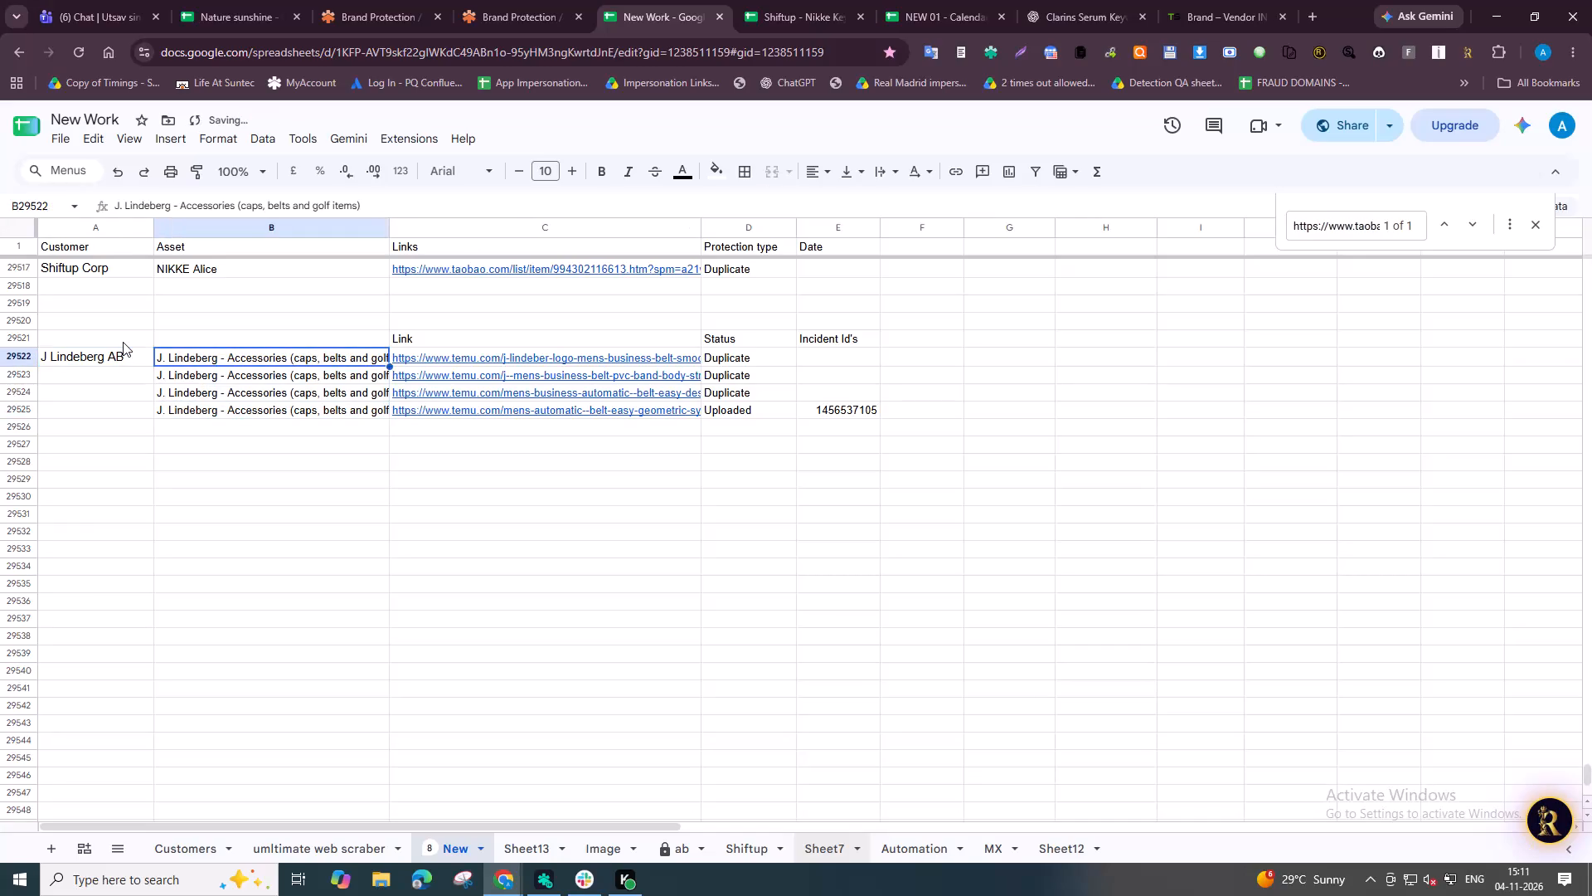
{"action": "key", "text": "ctrl+Down"}
{"action": "key", "text": "Left"}
{"action": "key", "text": "ctrl+shift+Up"}
{"action": "key", "text": "ctrl+d"}
Move the four completed J Lindeberg AB rows up to start at row 29520, overwriting the pasted header row.
{"action": "key", "text": "Right"}
{"action": "key", "text": "Left"}
{"action": "key", "text": "ctrl+shift+Up"}
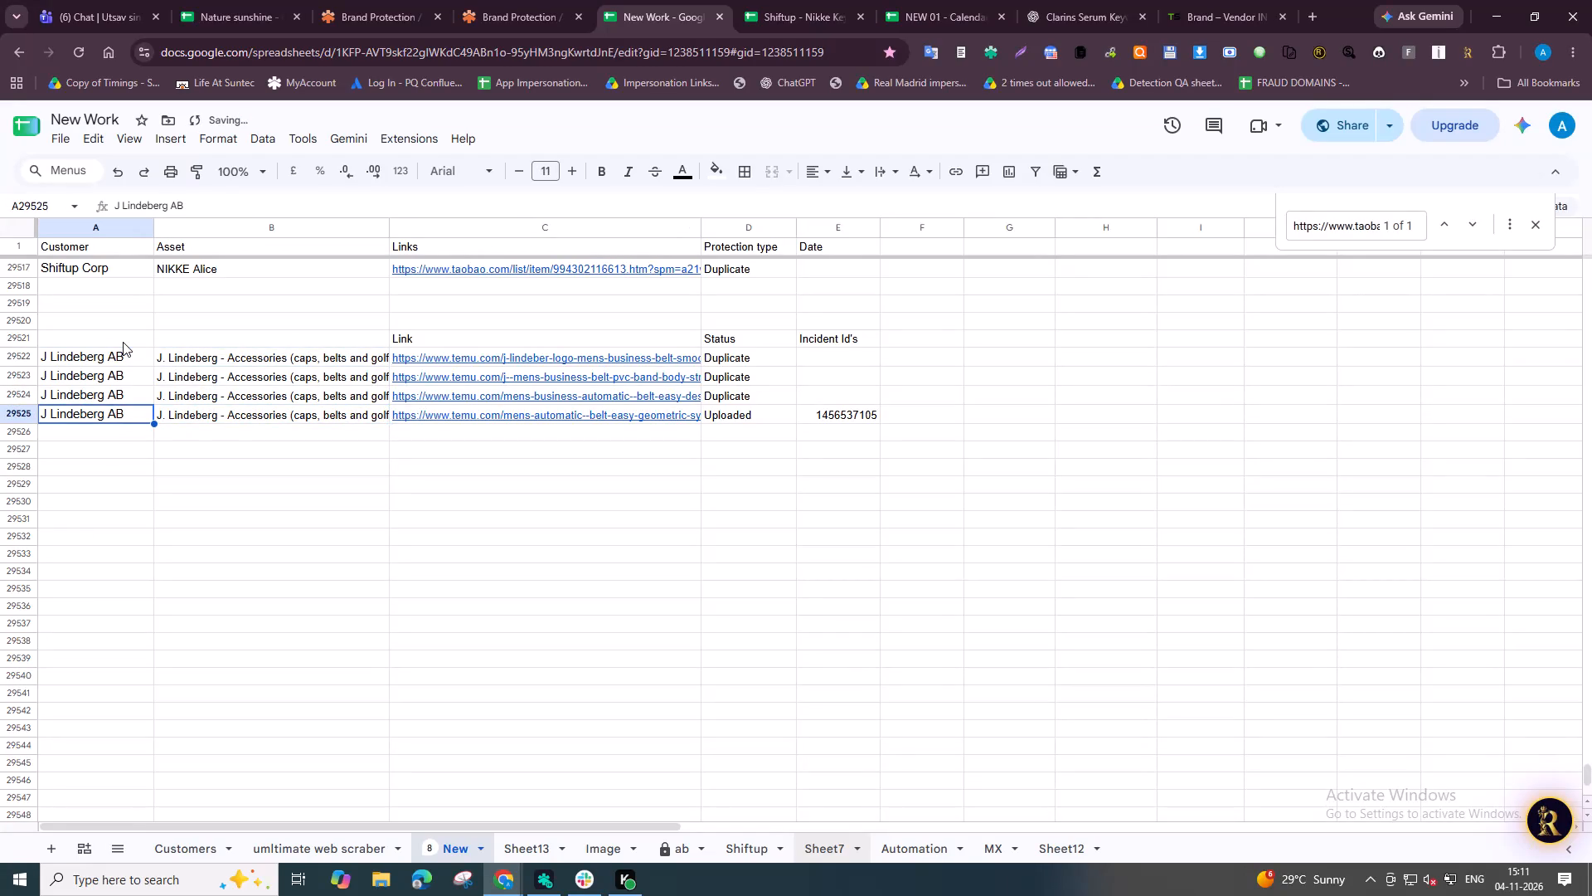
{"action": "key", "text": "shift+Right"}
{"action": "key", "text": "shift+Right"}
{"action": "key", "text": "shift+Right"}
{"action": "key", "text": "shift+Right"}
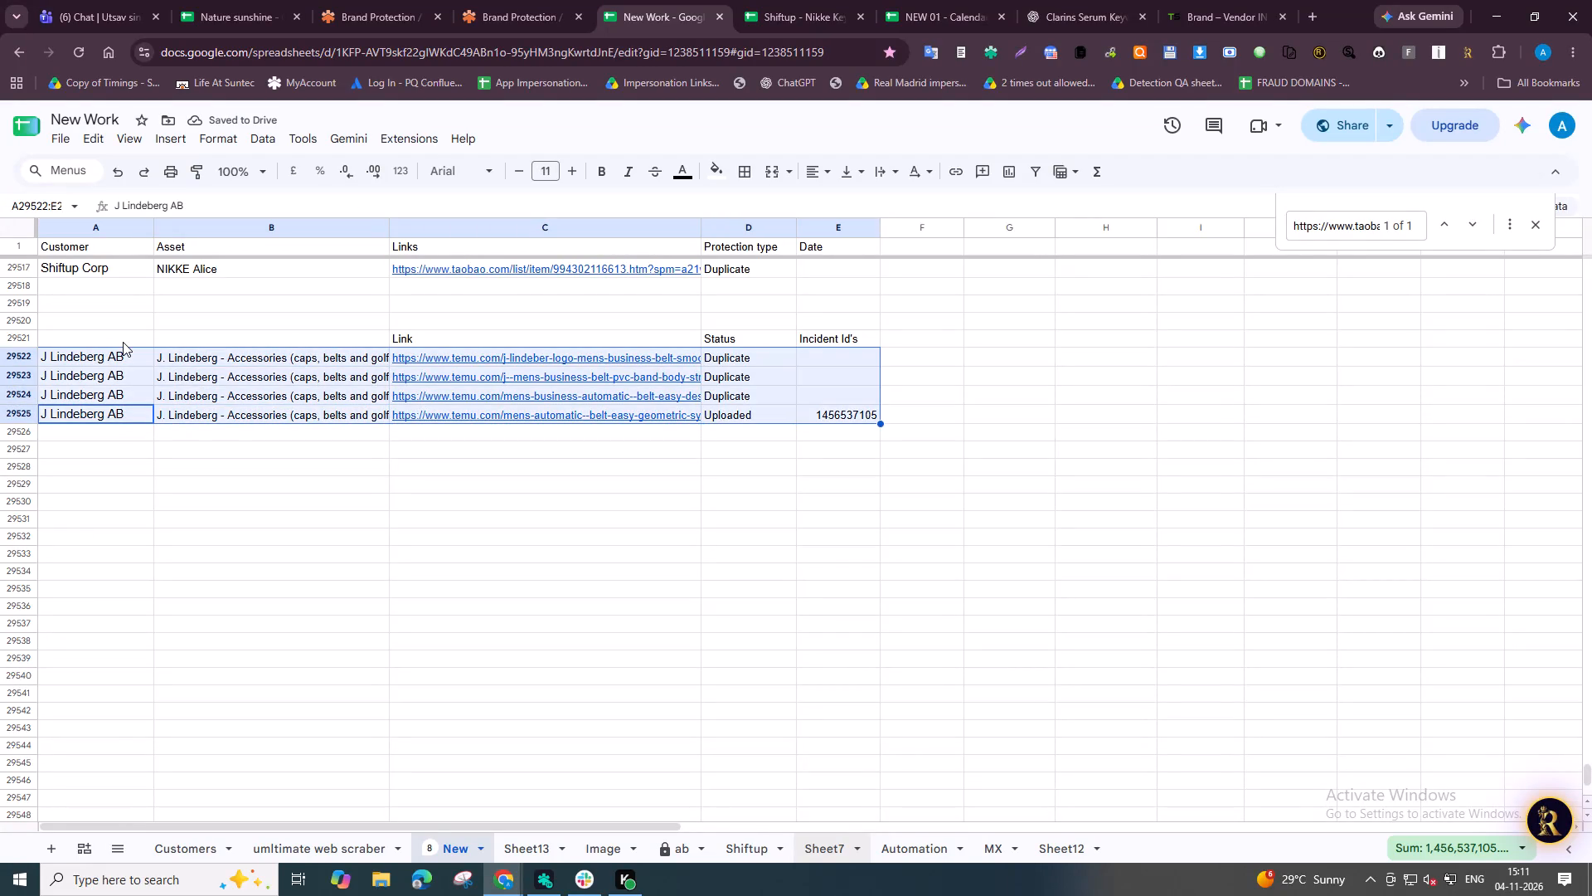
{"action": "key", "text": "ctrl+x"}
{"action": "key", "text": "Up"}
{"action": "key", "text": "Up"}
{"action": "key", "text": "Up"}
{"action": "key", "text": "Up"}
{"action": "key", "text": "Up"}
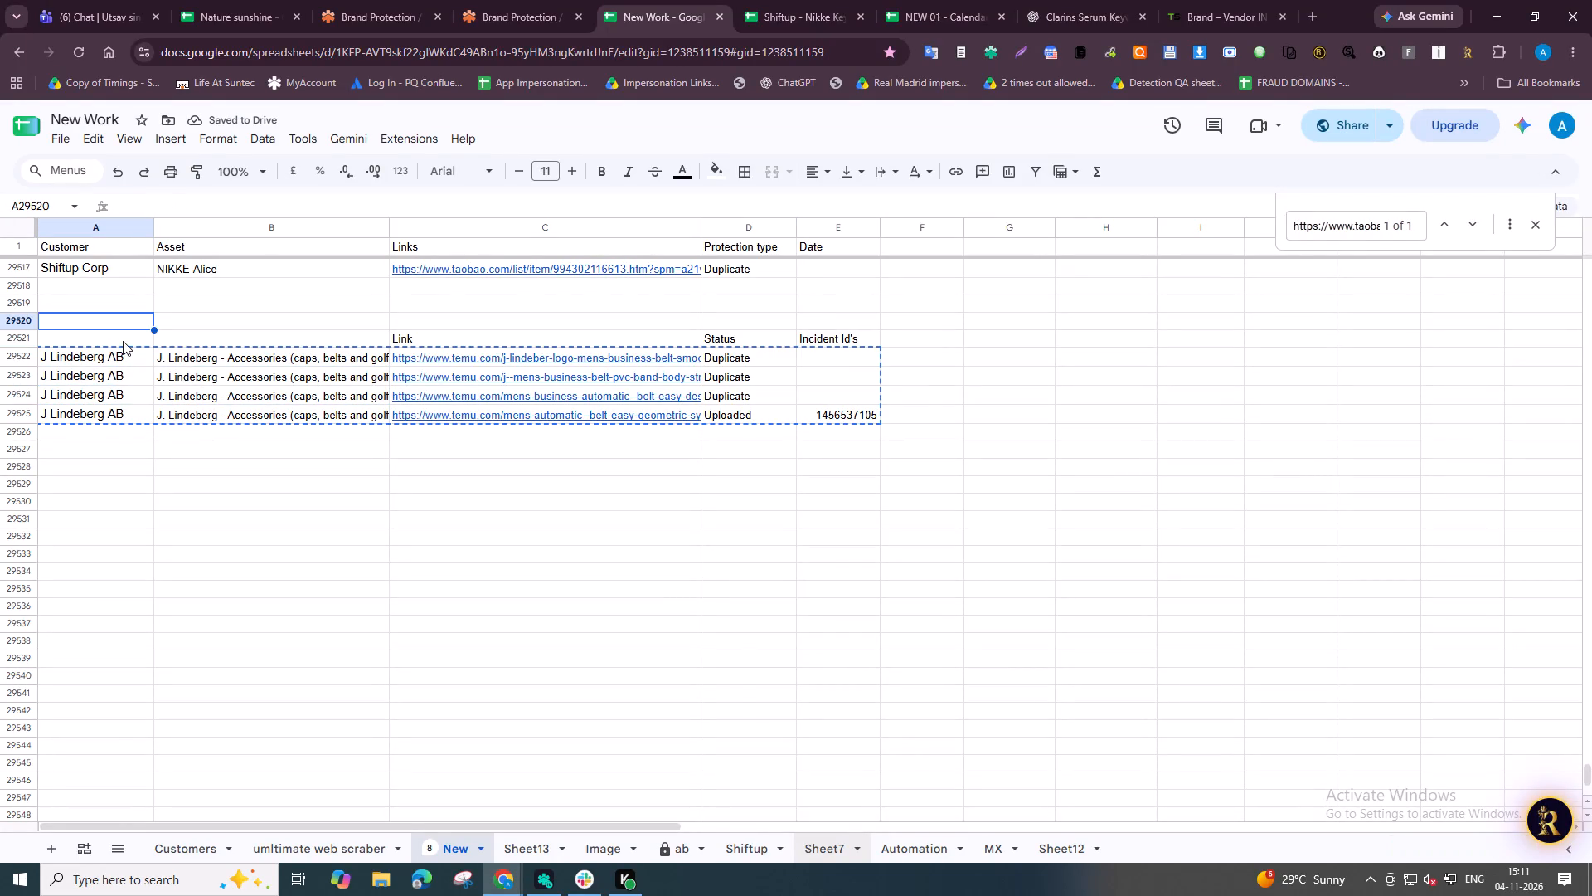
{"action": "key", "text": "ctrl+v"}
{"action": "key", "text": "Right"}
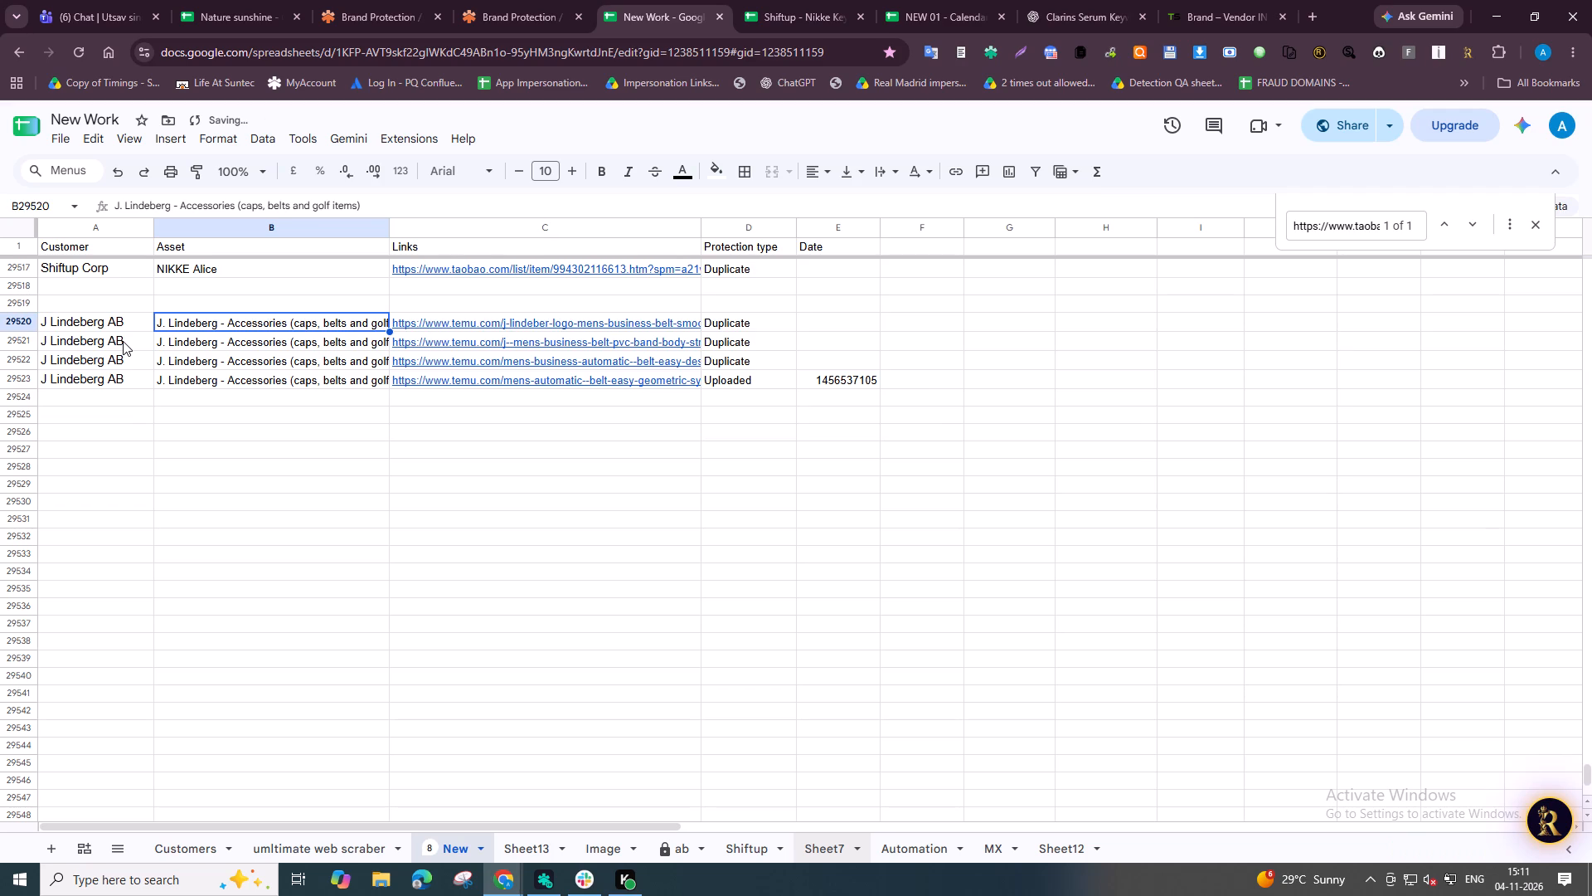
{"action": "key", "text": "Right"}
{"action": "key", "text": "ctrl+Down"}
{"action": "key", "text": "Right"}
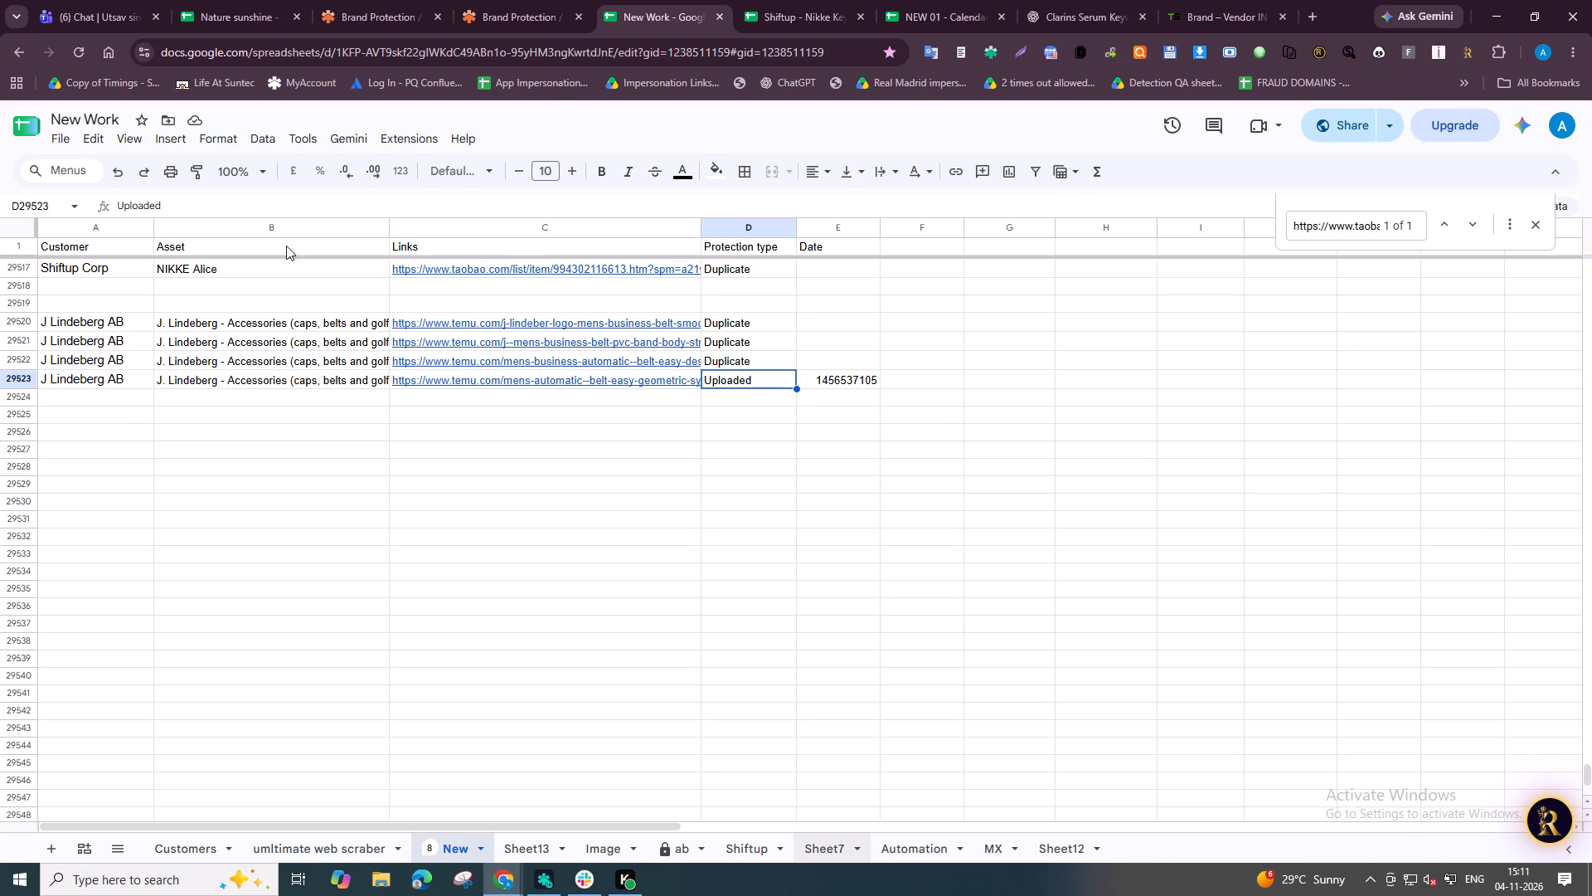
Switch to the Temu window and close the four belt listing tabs, returning to the J. Lindeberg Belt search results.
{"action": "key", "text": "alt+Tab"}
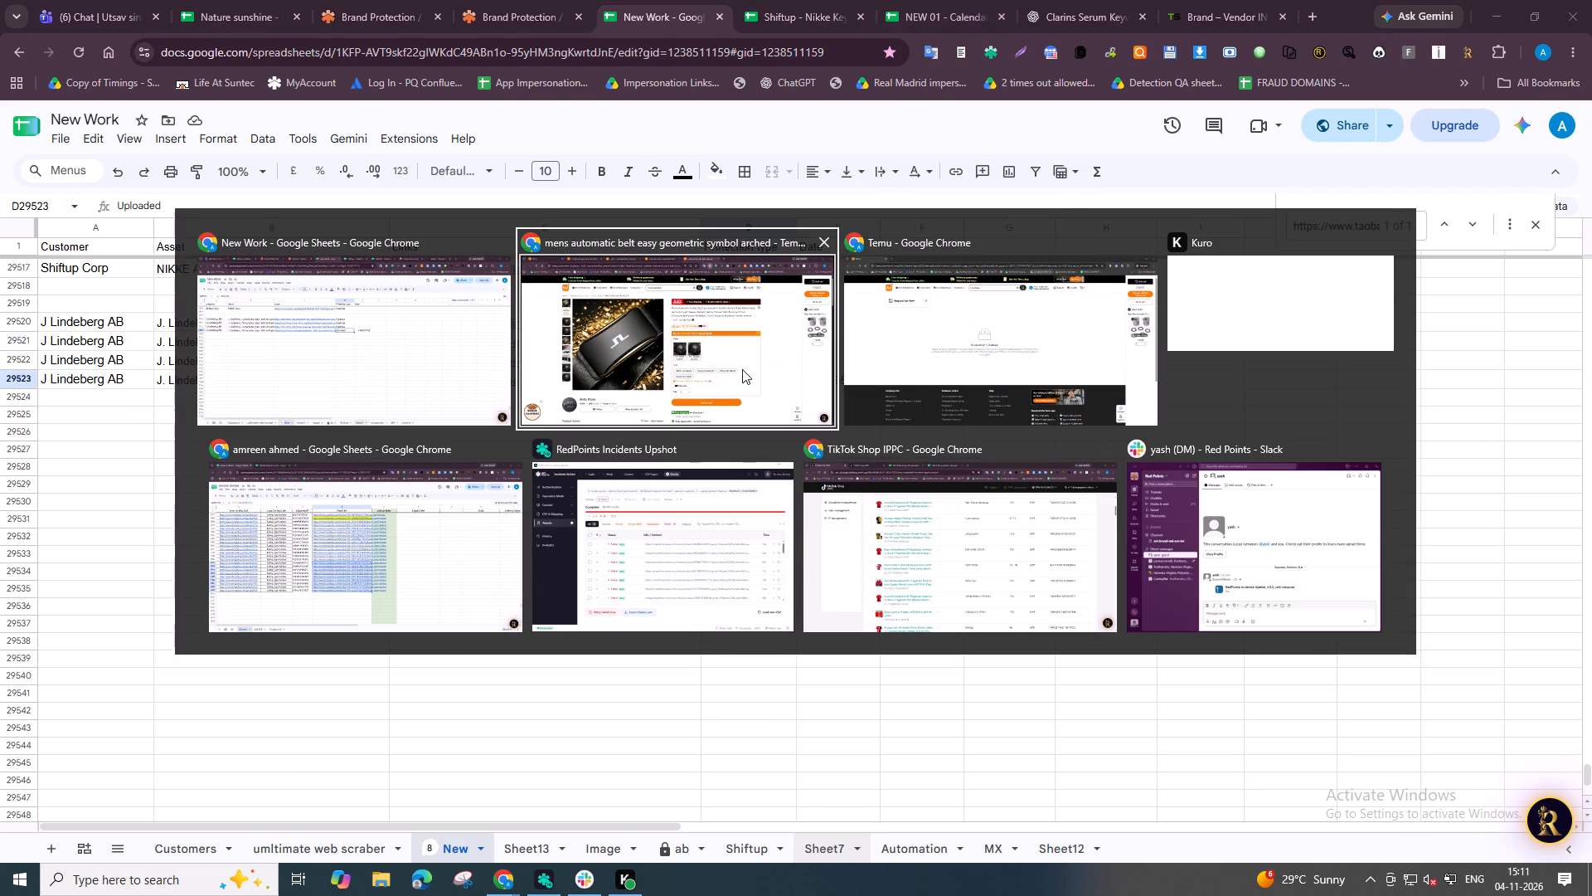
{"action": "left_click", "coordinate": [742, 369], "text": "alt"}
{"action": "key", "text": "ctrl+w"}
{"action": "key", "text": "ctrl+w"}
{"action": "key", "text": "ctrl+w"}
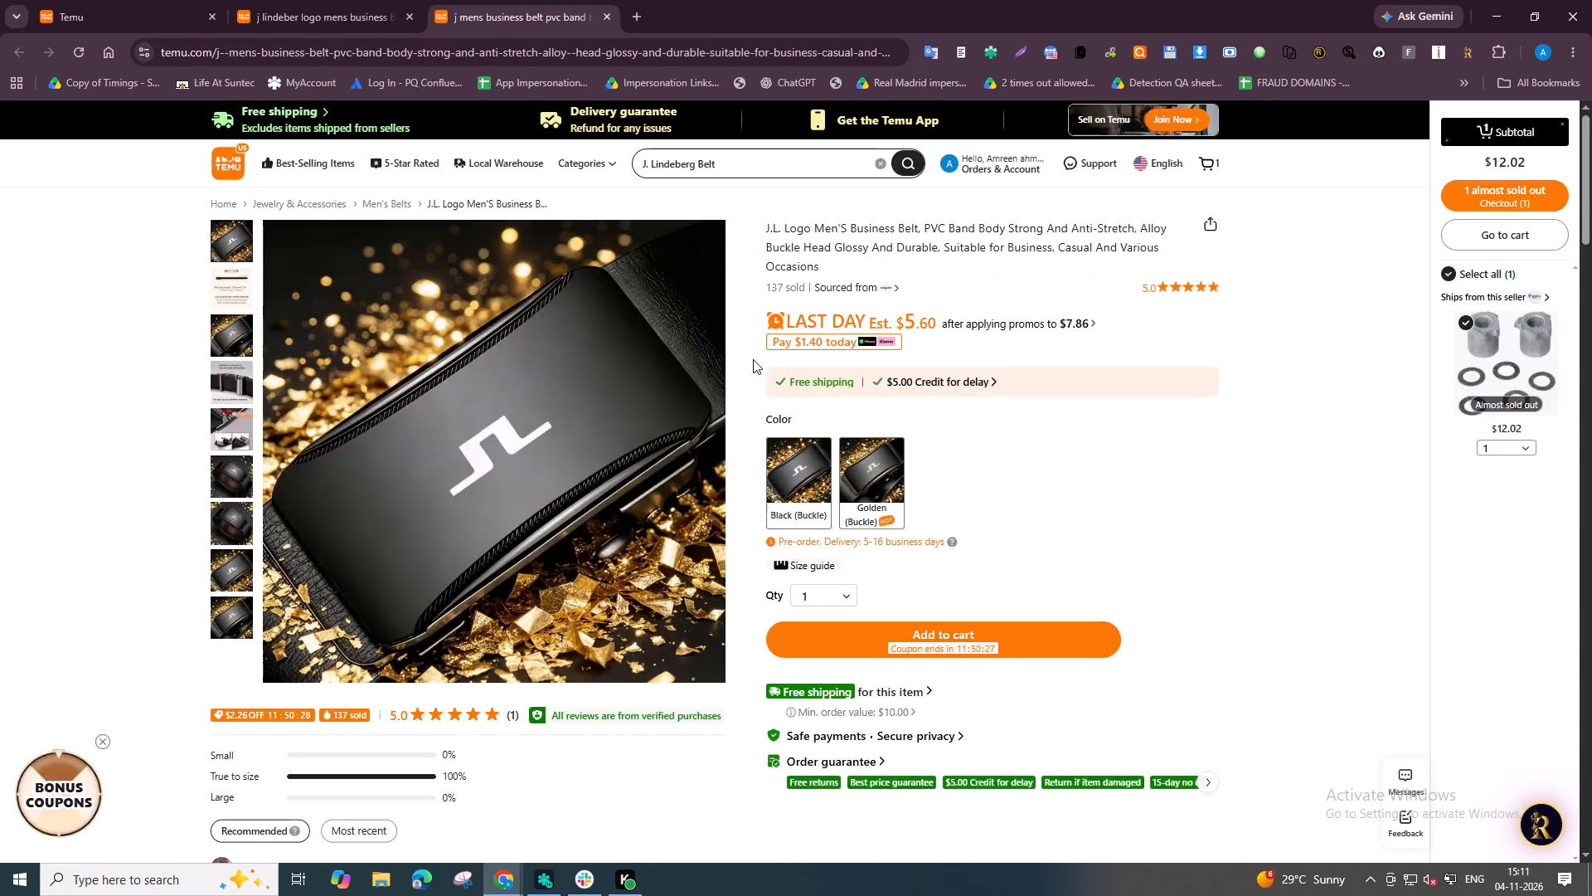
{"action": "key", "text": "ctrl+w"}
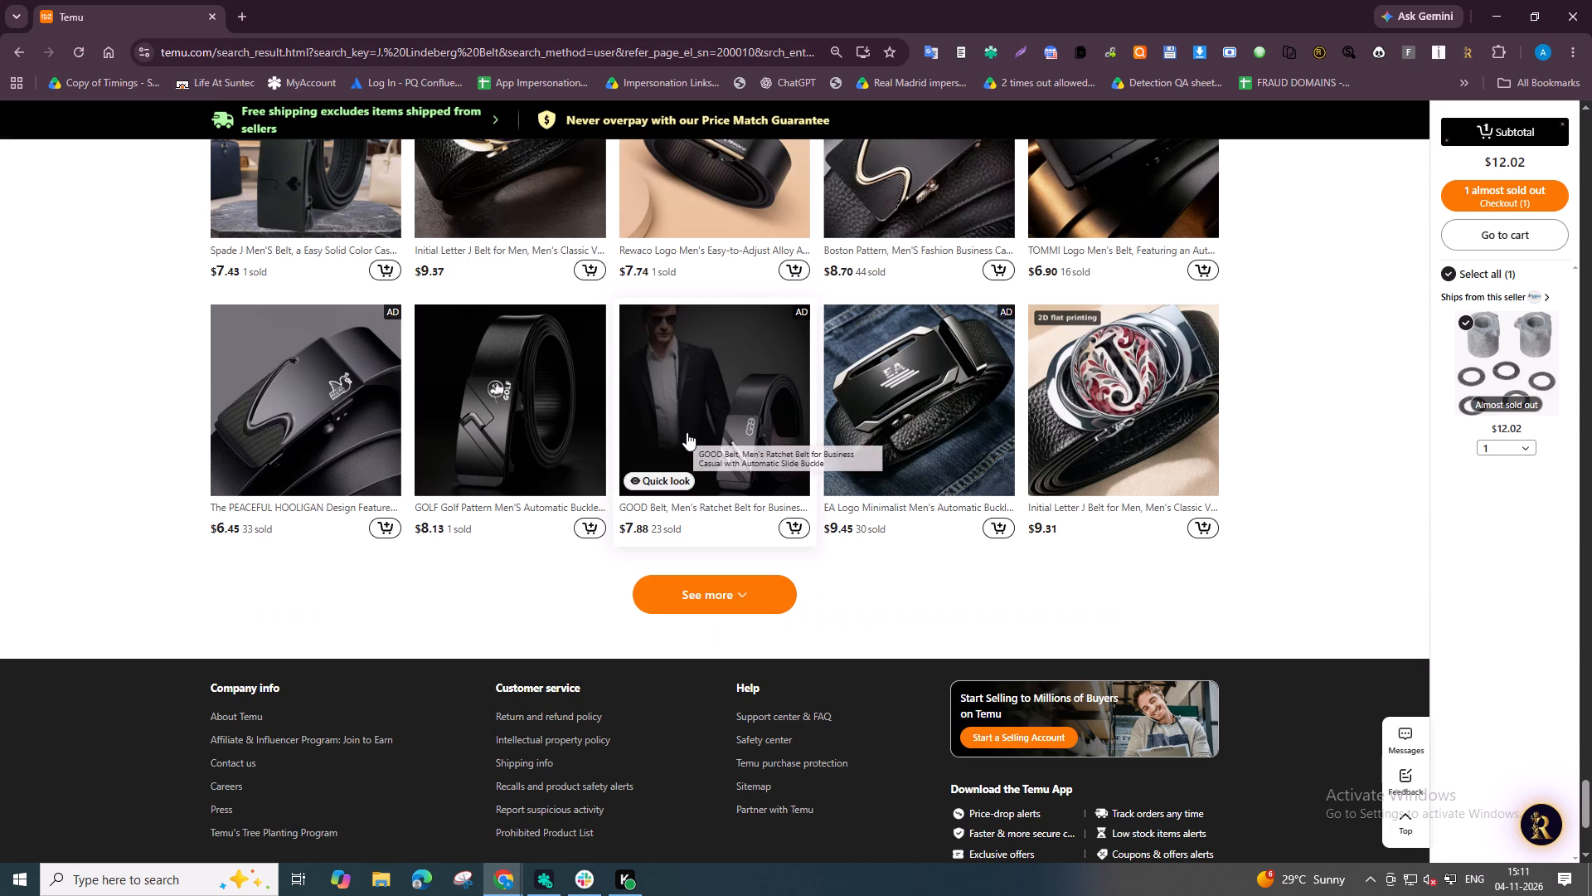
Load further batches of the J. Lindeberg Belt results, examine them for infringing logo belts, and close that search window.
{"action": "left_click", "coordinate": [705, 604]}
{"action": "scroll", "coordinate": [629, 660], "scroll_direction": "down", "scroll_amount": 4}
{"action": "scroll", "coordinate": [621, 647], "scroll_direction": "up", "scroll_amount": 1}
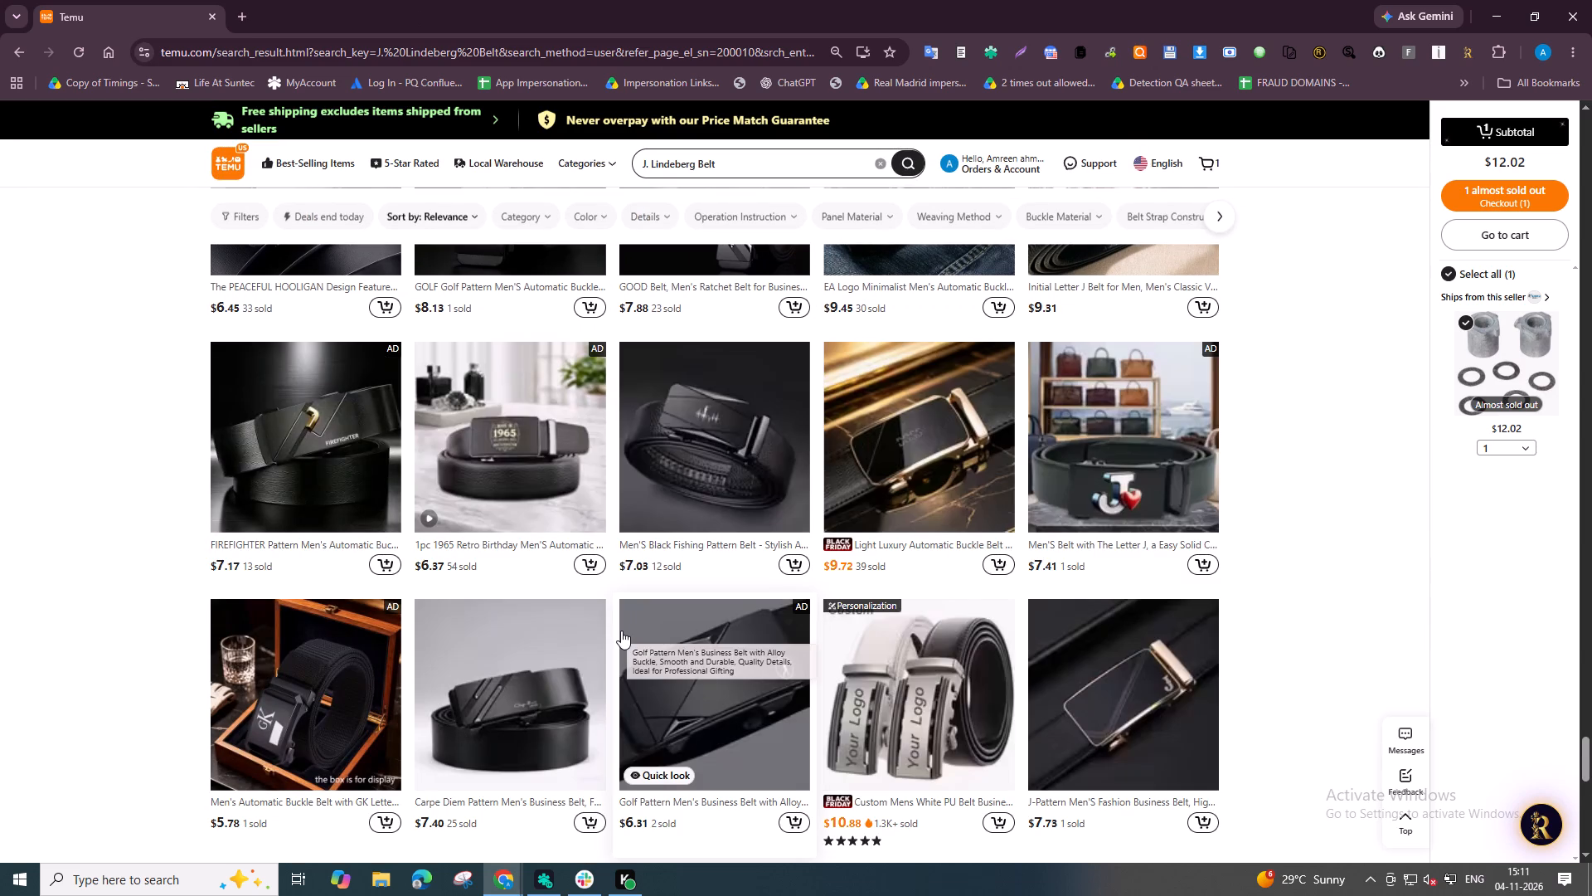
{"action": "scroll", "coordinate": [621, 631], "scroll_direction": "down", "scroll_amount": 7}
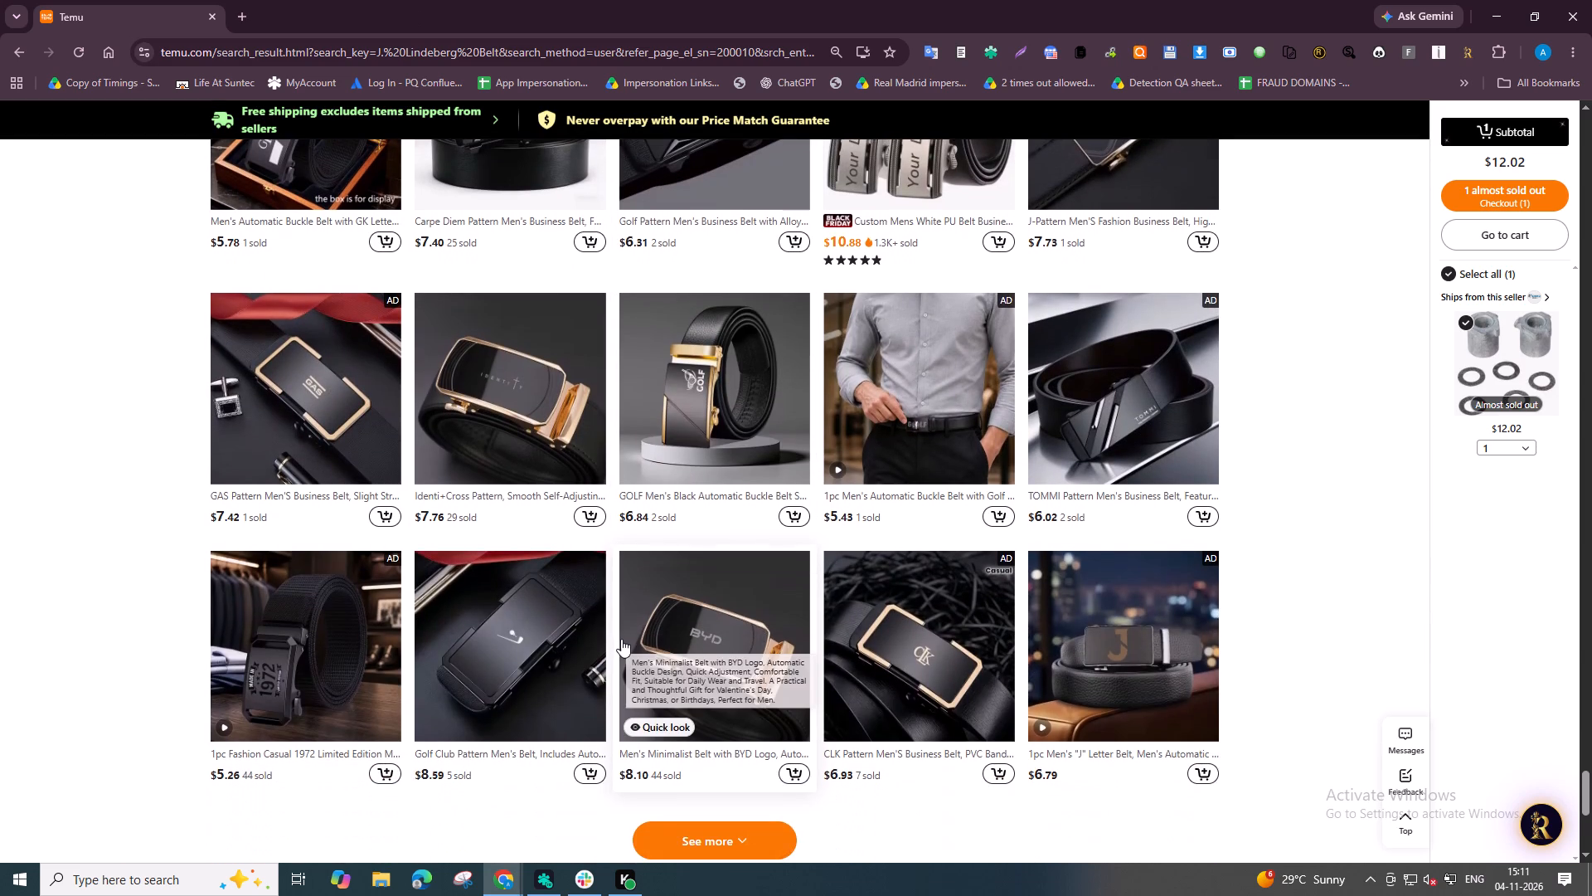
{"action": "scroll", "coordinate": [636, 652], "scroll_direction": "down", "scroll_amount": 2}
{"action": "left_click", "coordinate": [736, 699]}
{"action": "left_click", "coordinate": [739, 682]}
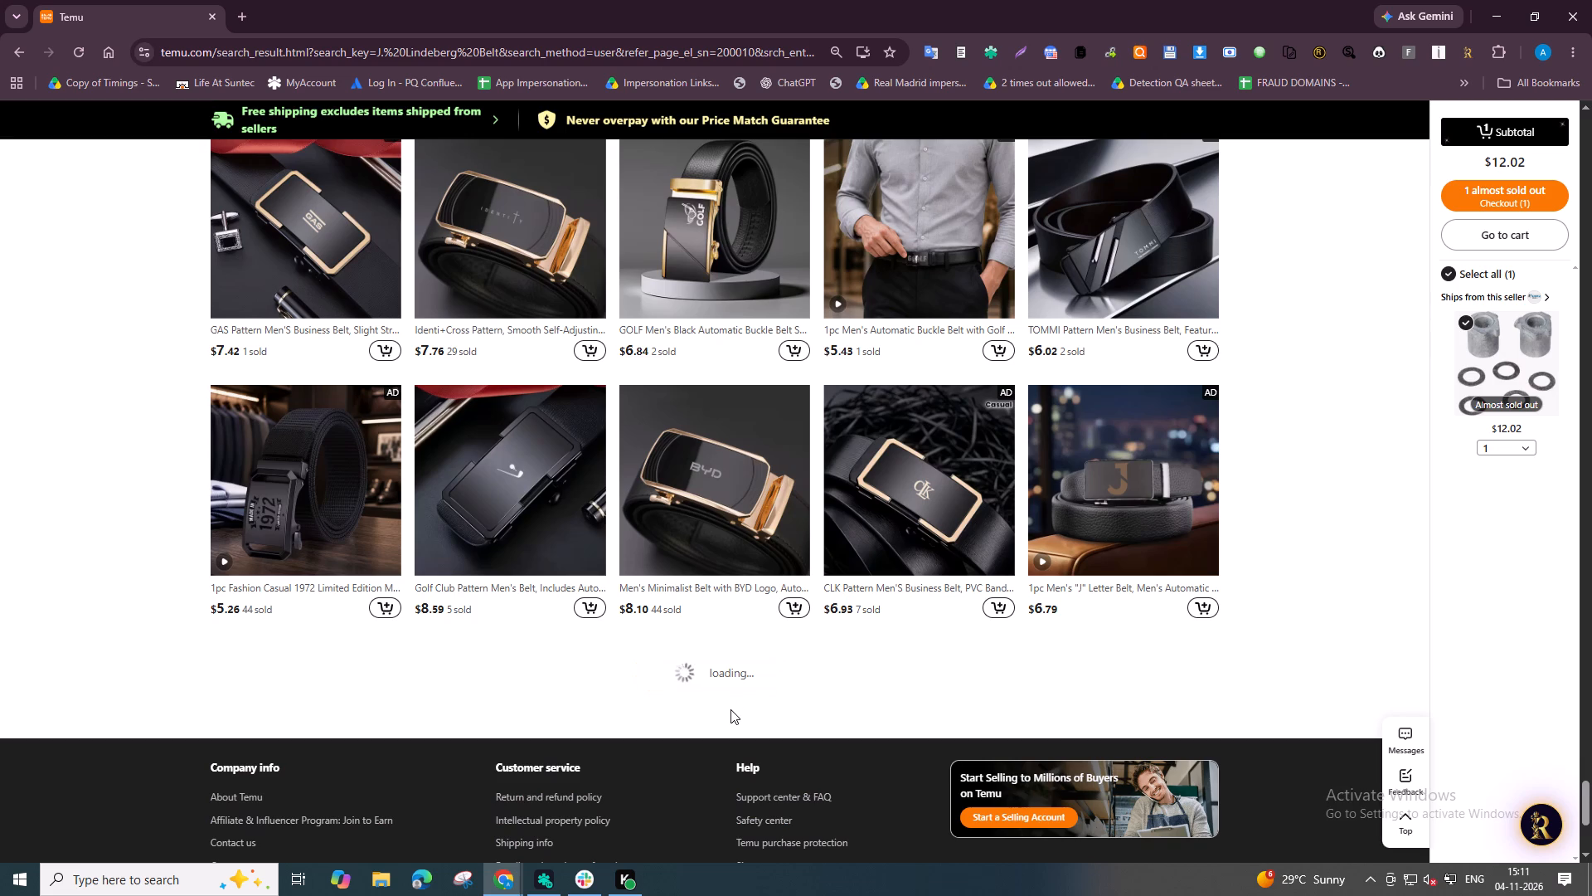
{"action": "scroll", "coordinate": [726, 713], "scroll_direction": "down", "scroll_amount": 3}
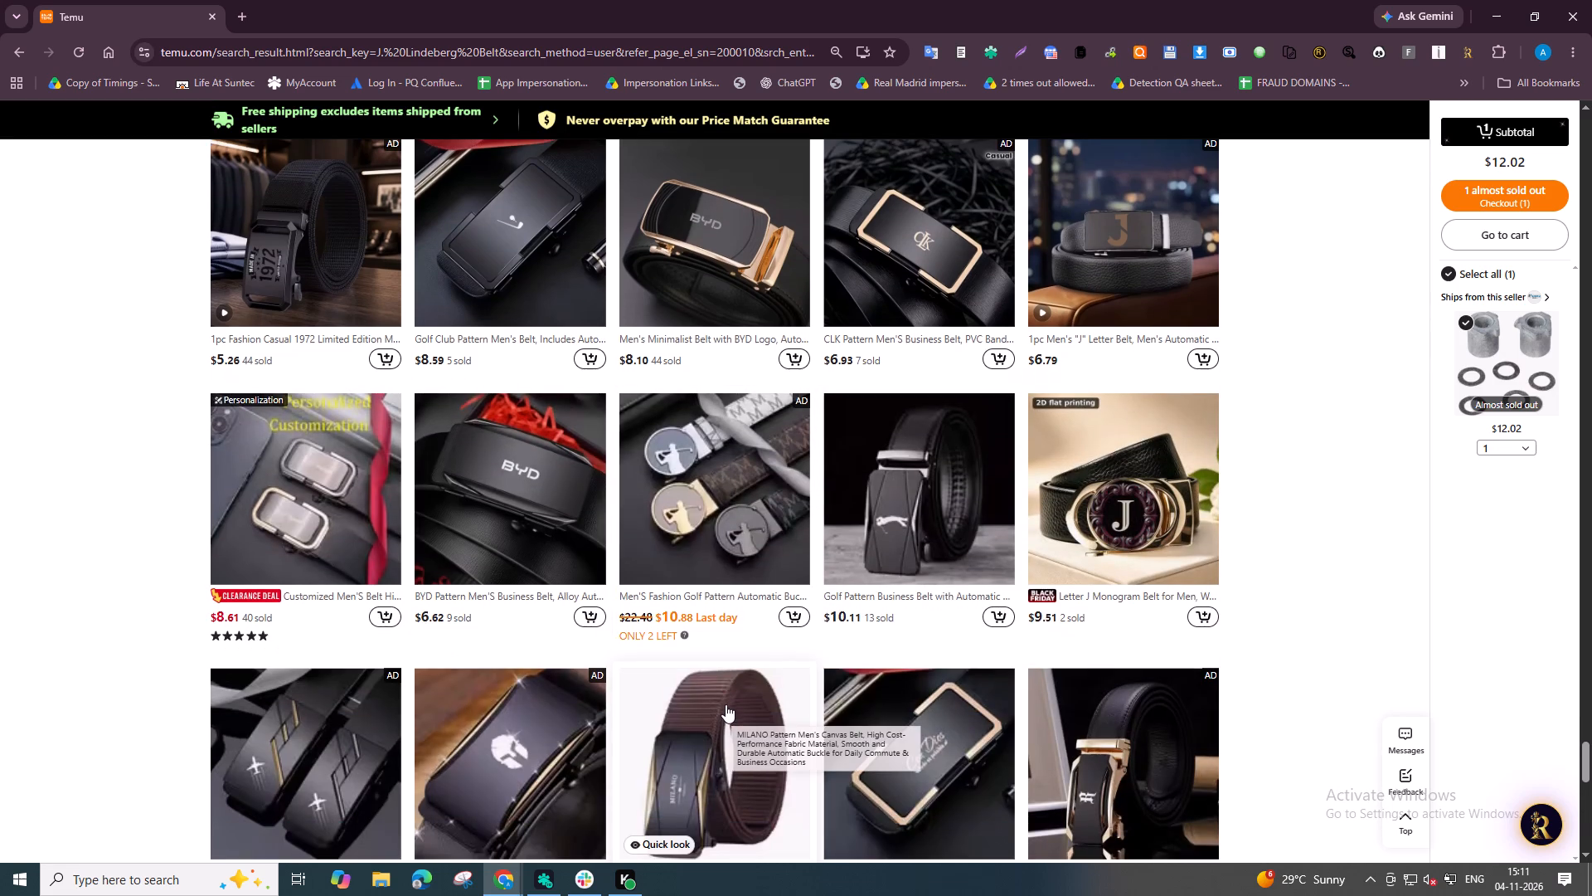
{"action": "scroll", "coordinate": [726, 703], "scroll_direction": "down", "scroll_amount": 8}
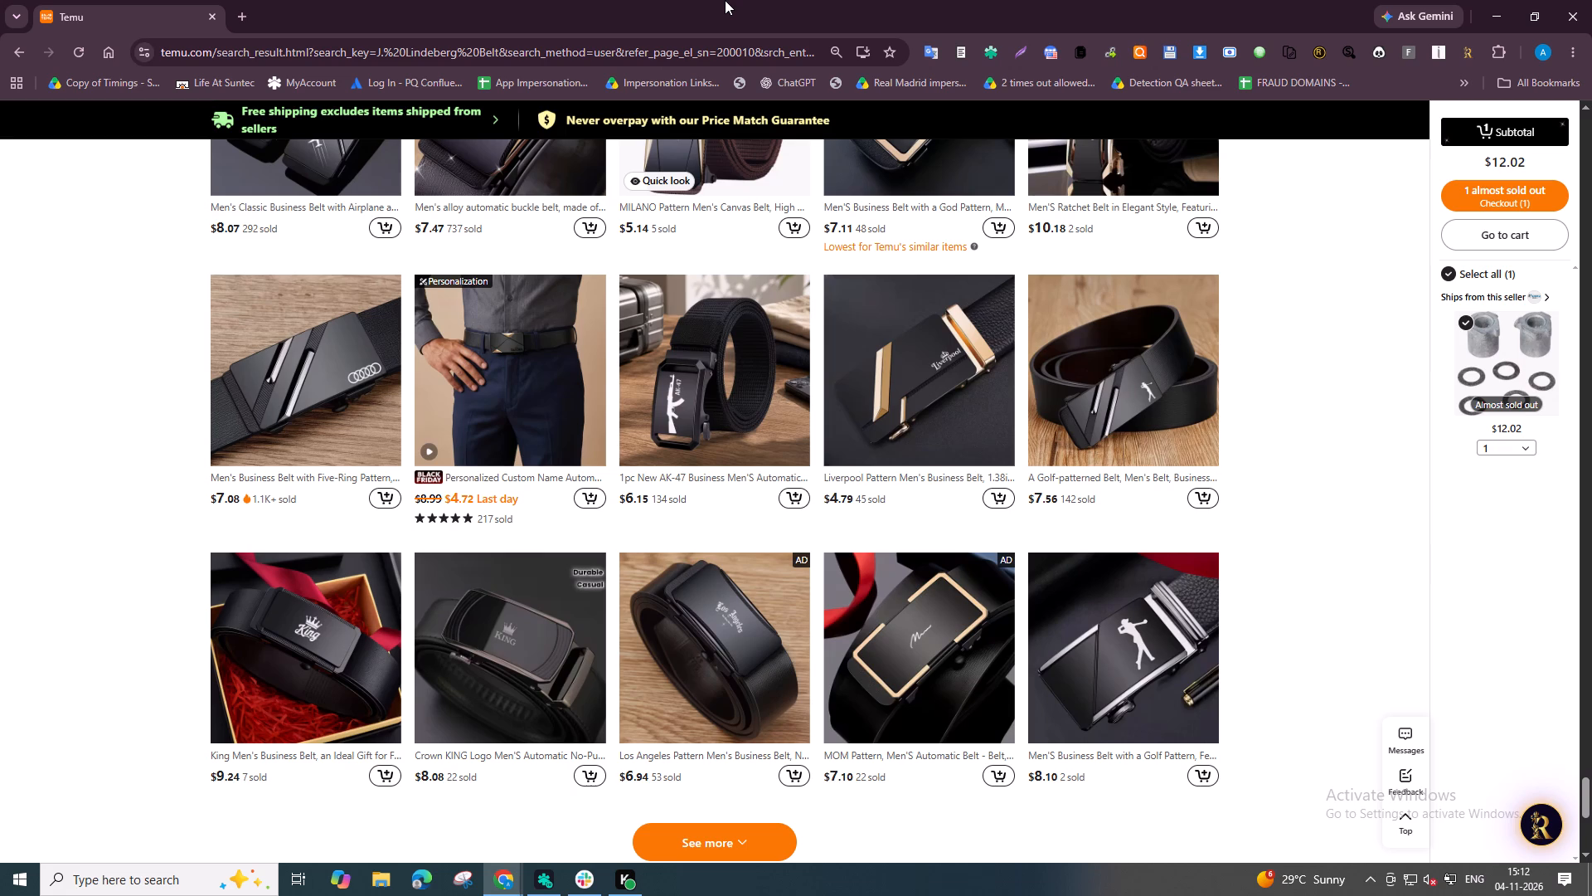
{"action": "left_click", "coordinate": [754, 845]}
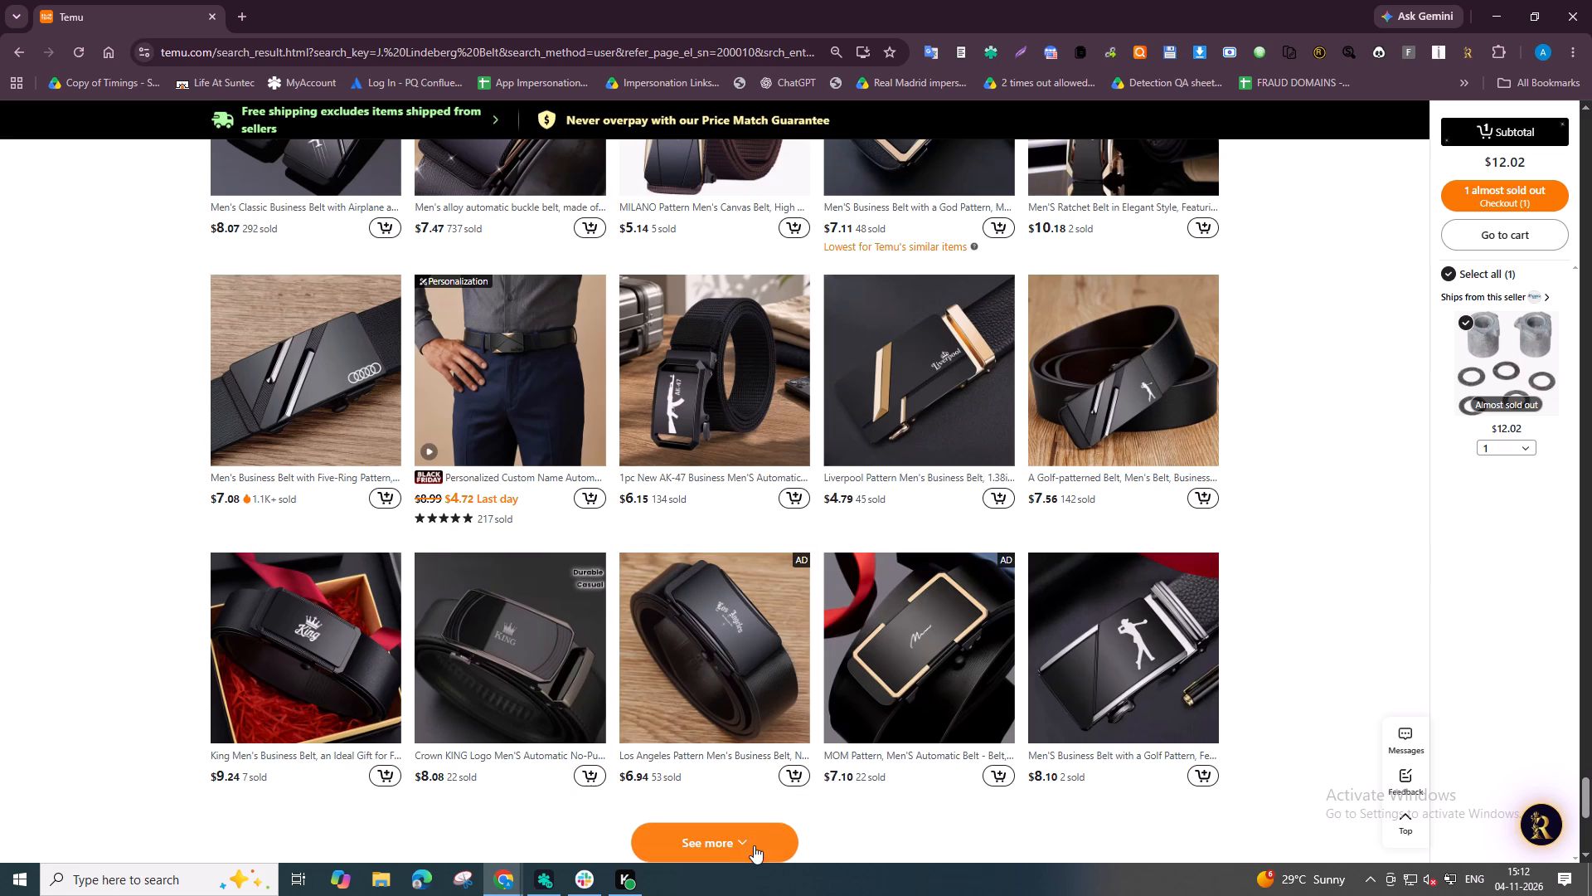
{"action": "scroll", "coordinate": [762, 816], "scroll_direction": "down", "scroll_amount": 3}
{"action": "scroll", "coordinate": [800, 732], "scroll_direction": "down", "scroll_amount": 3}
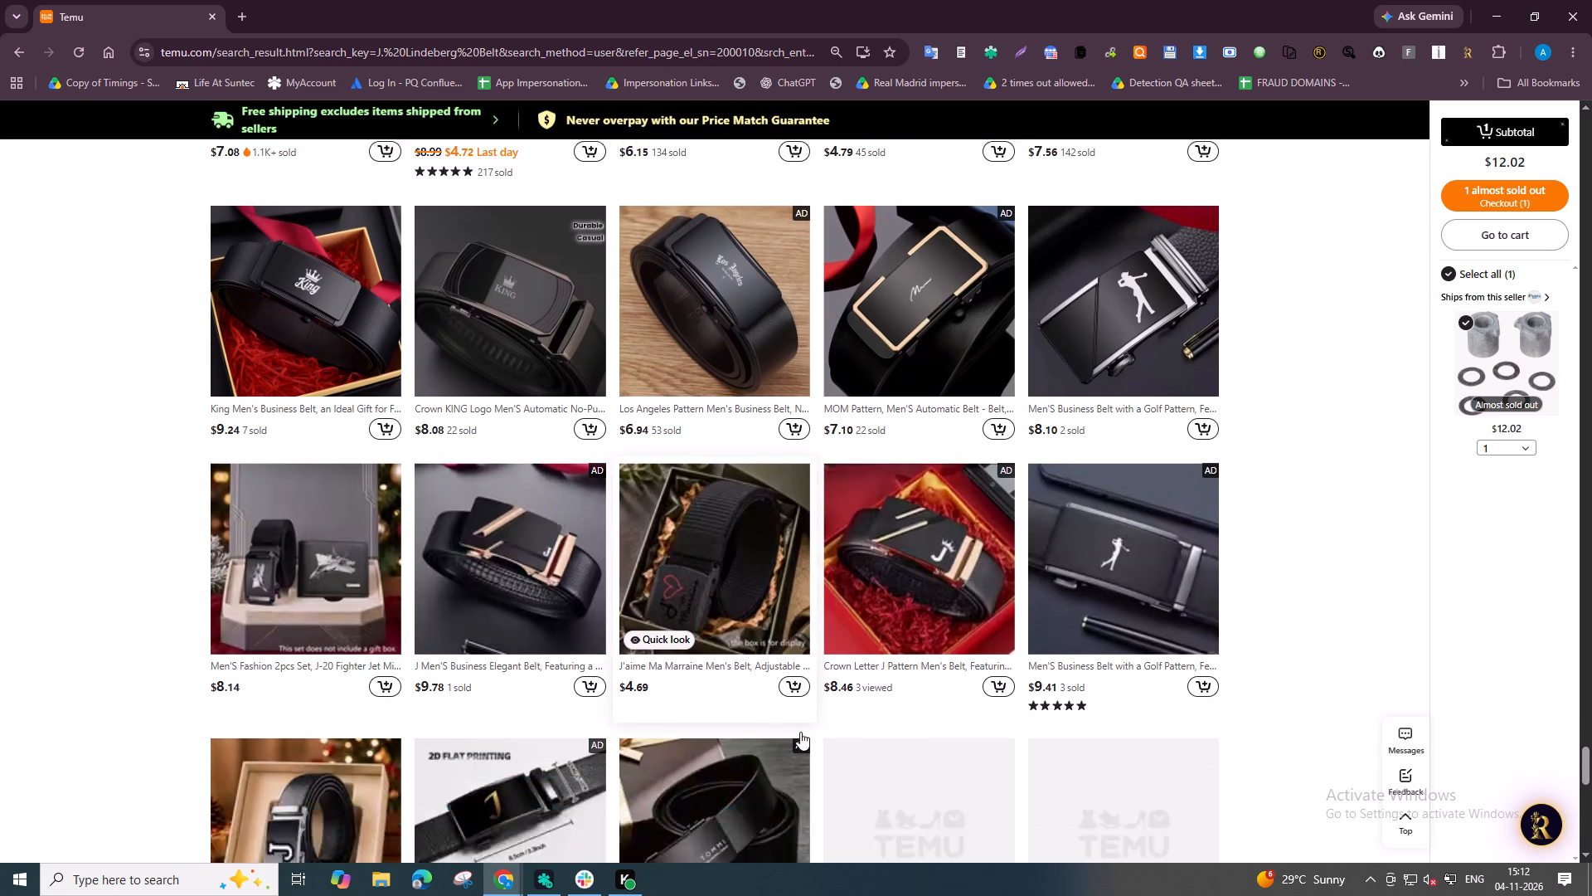
{"action": "scroll", "coordinate": [837, 704], "scroll_direction": "down", "scroll_amount": 3}
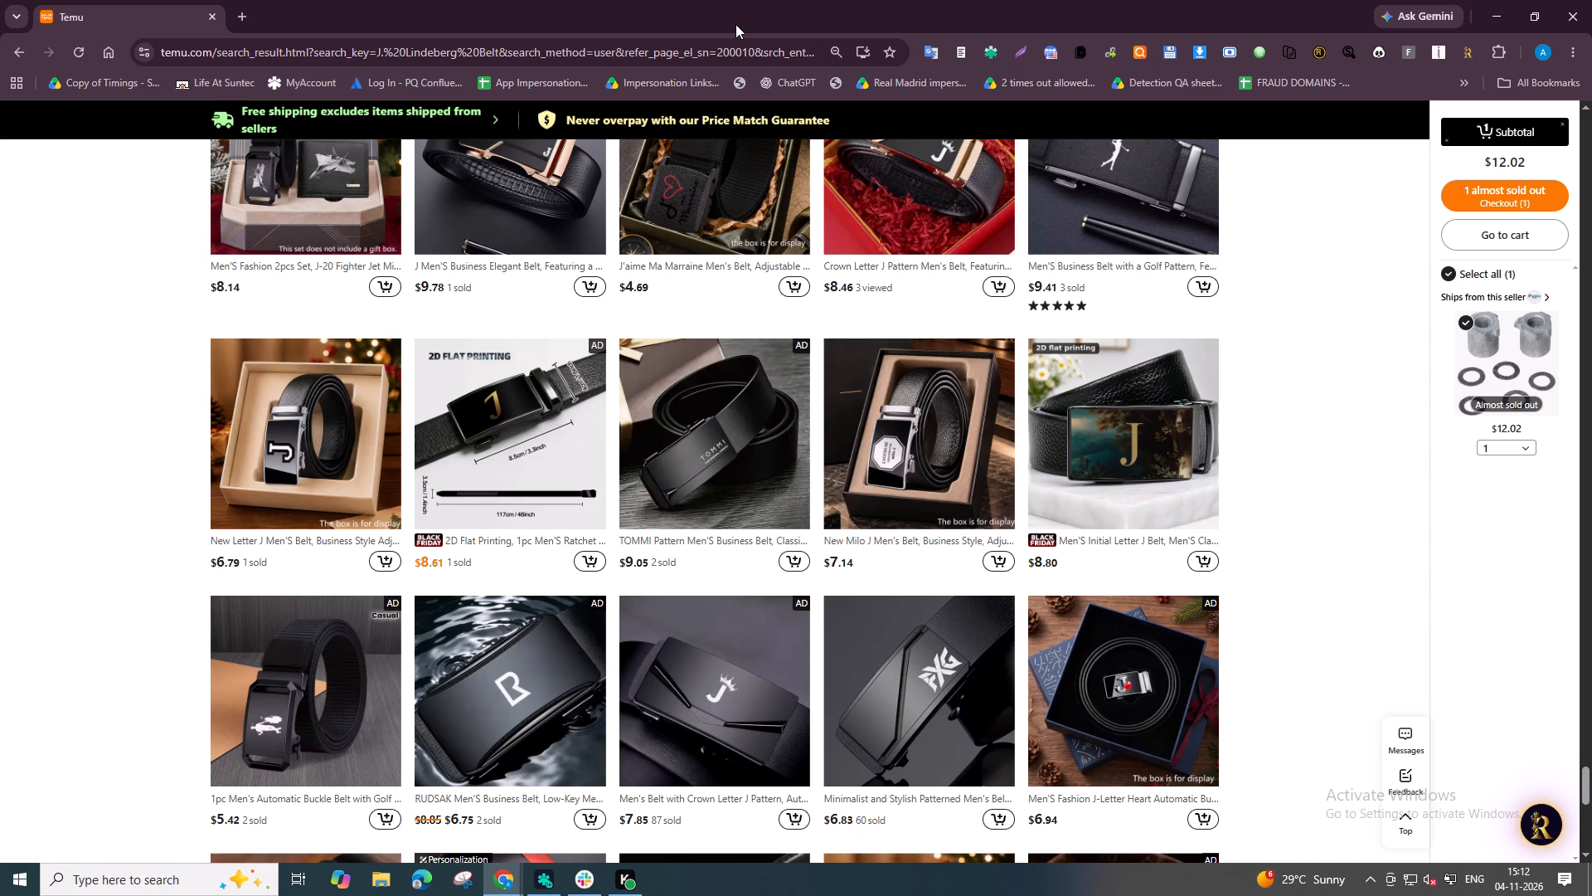
{"action": "scroll", "coordinate": [727, 50], "scroll_direction": "down", "scroll_amount": 3}
{"action": "scroll", "coordinate": [714, 311], "scroll_direction": "down", "scroll_amount": 4}
{"action": "scroll", "coordinate": [716, 397], "scroll_direction": "down", "scroll_amount": 3}
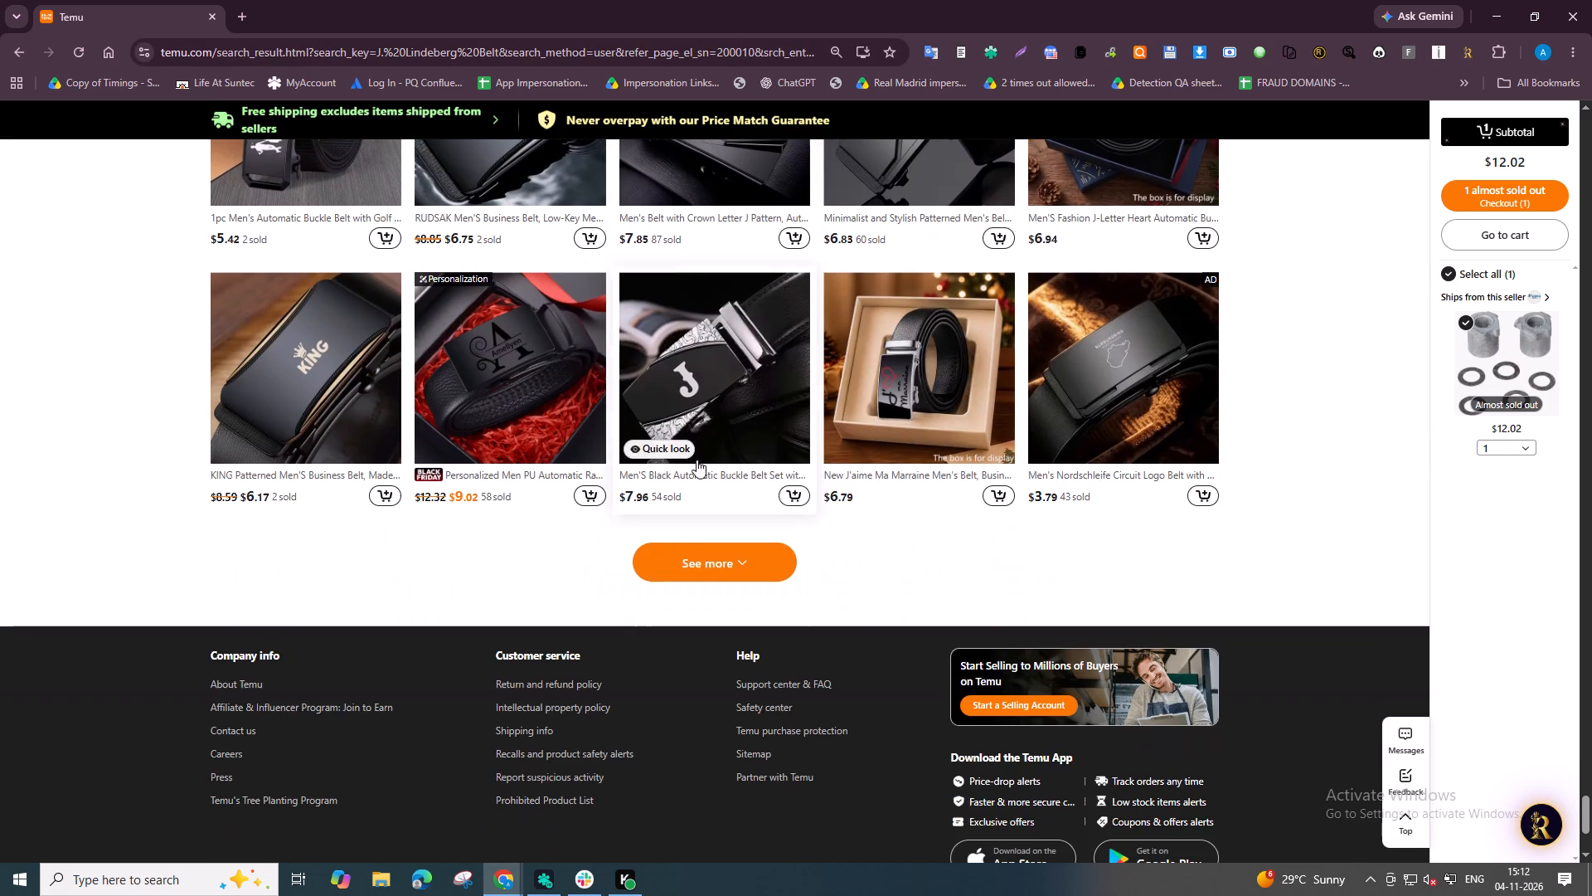
{"action": "left_click", "coordinate": [706, 558]}
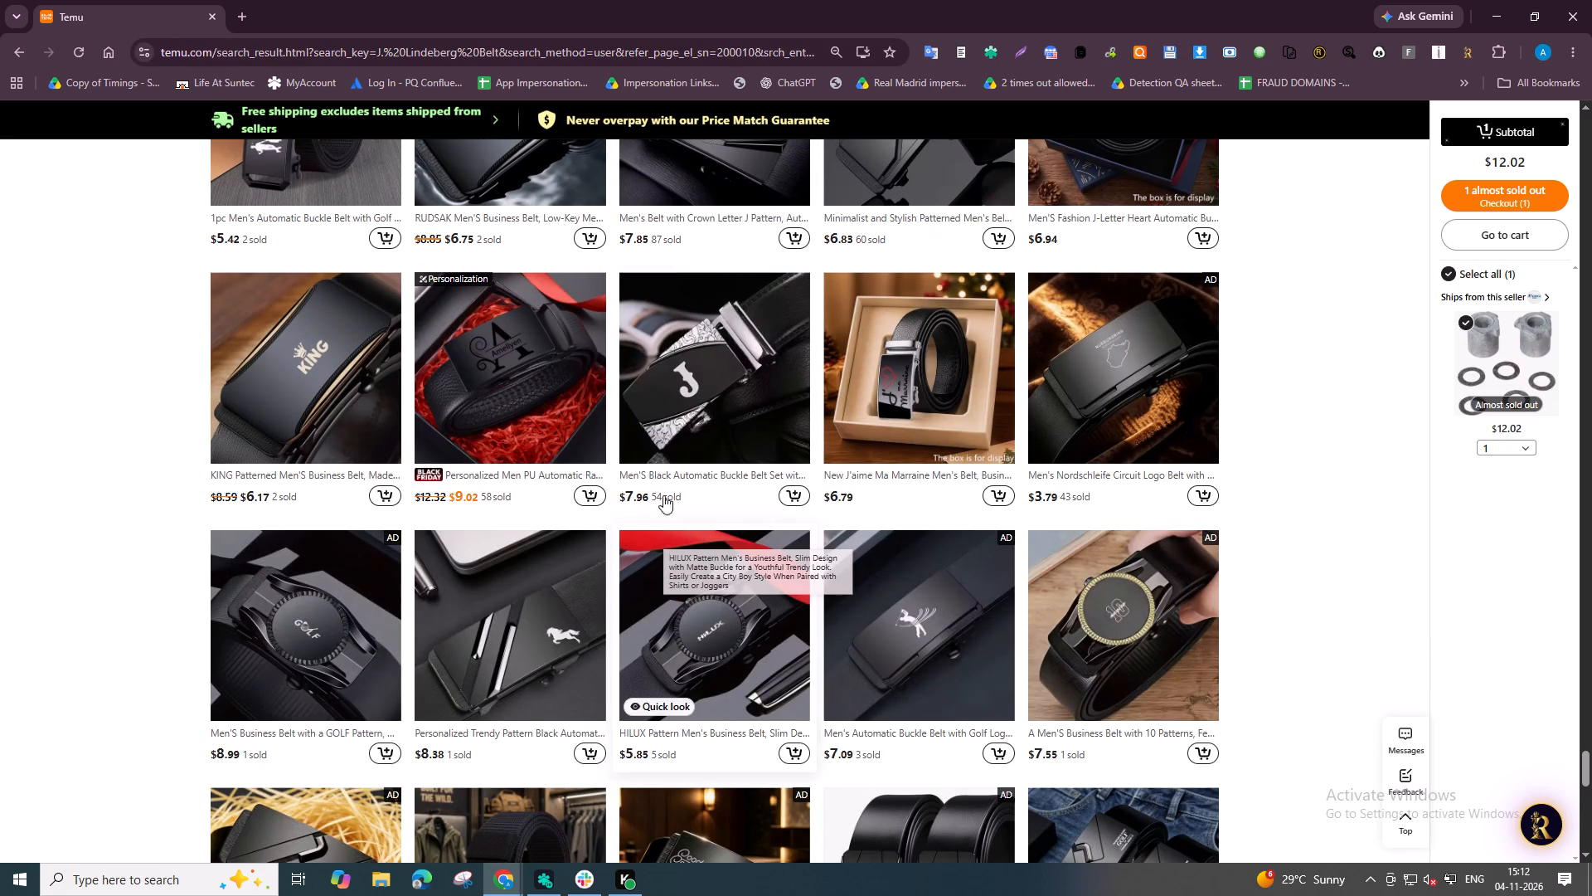
{"action": "scroll", "coordinate": [635, 508], "scroll_direction": "down", "scroll_amount": 4}
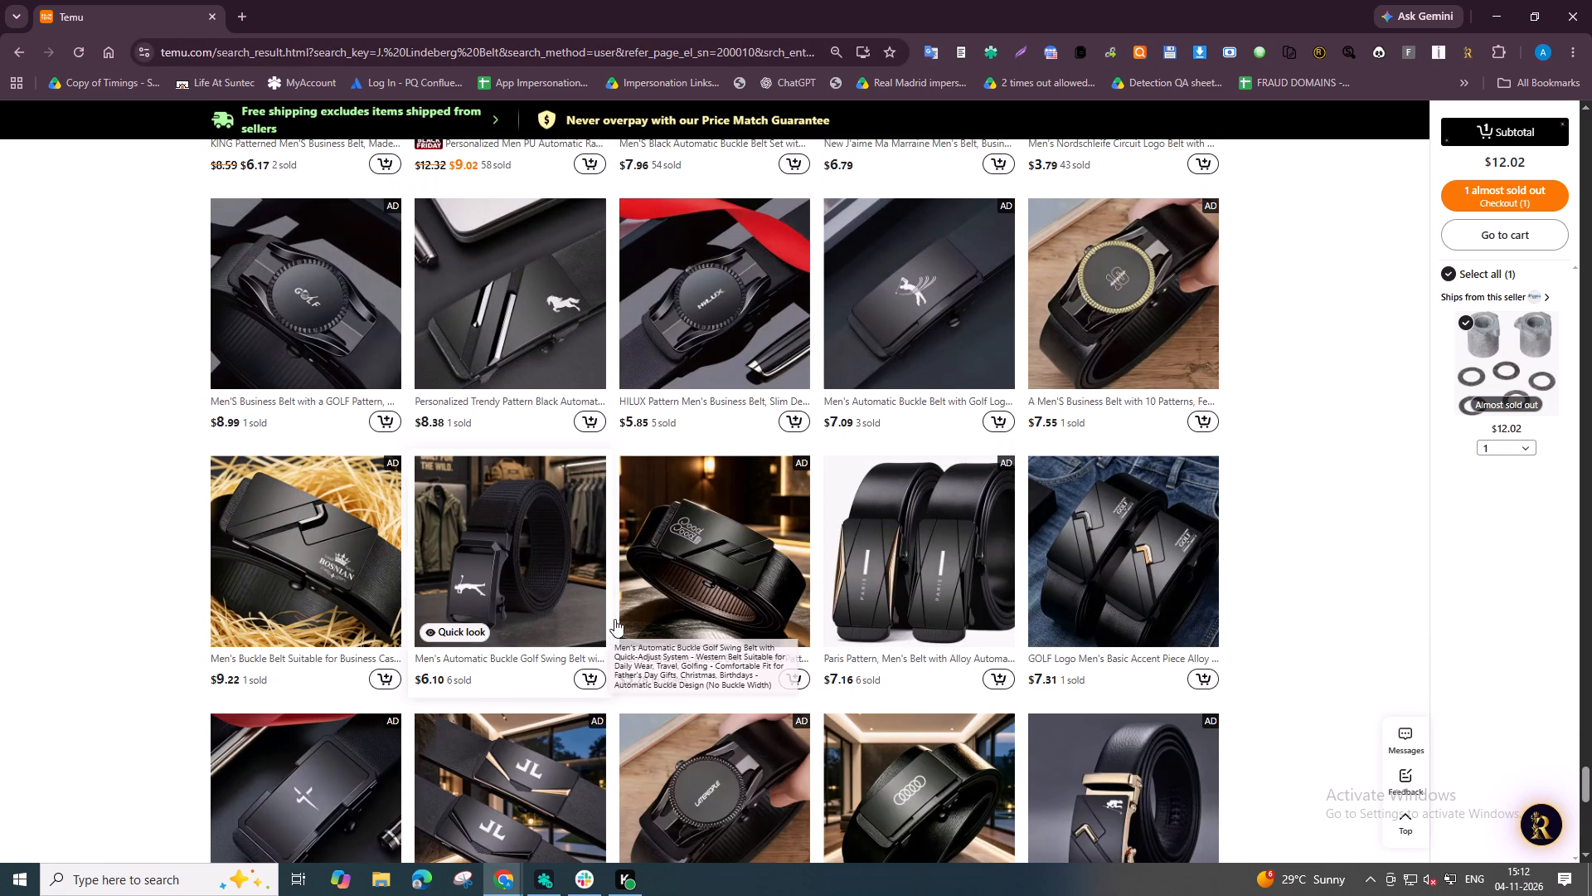
{"action": "scroll", "coordinate": [622, 621], "scroll_direction": "down", "scroll_amount": 7}
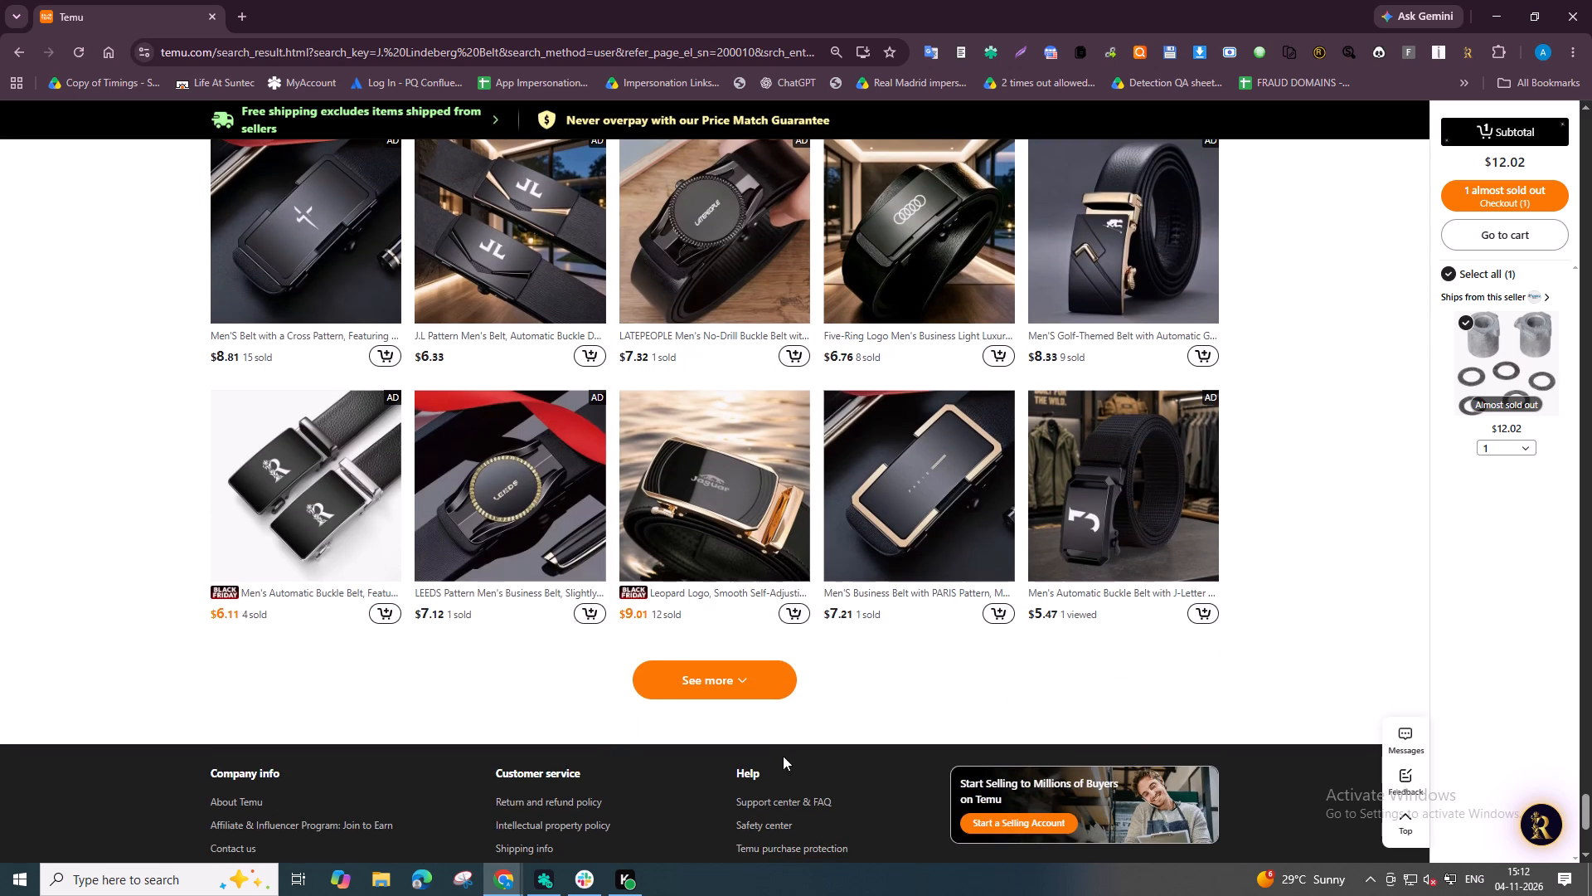
{"action": "left_click", "coordinate": [766, 691]}
{"action": "scroll", "coordinate": [730, 657], "scroll_direction": "down", "scroll_amount": 2}
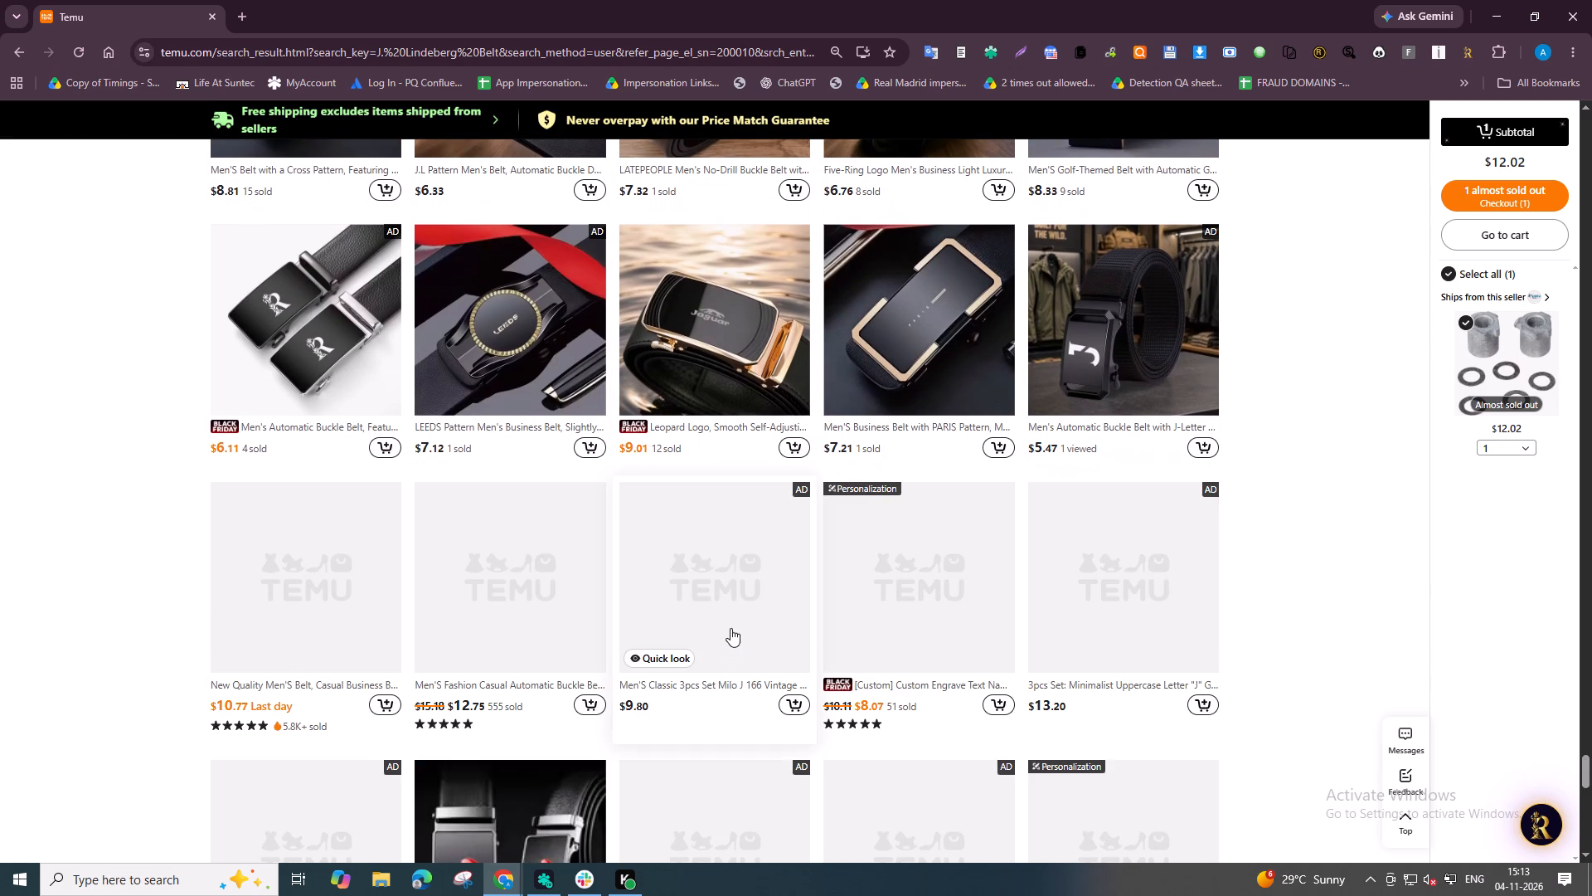
{"action": "scroll", "coordinate": [726, 627], "scroll_direction": "down", "scroll_amount": 8}
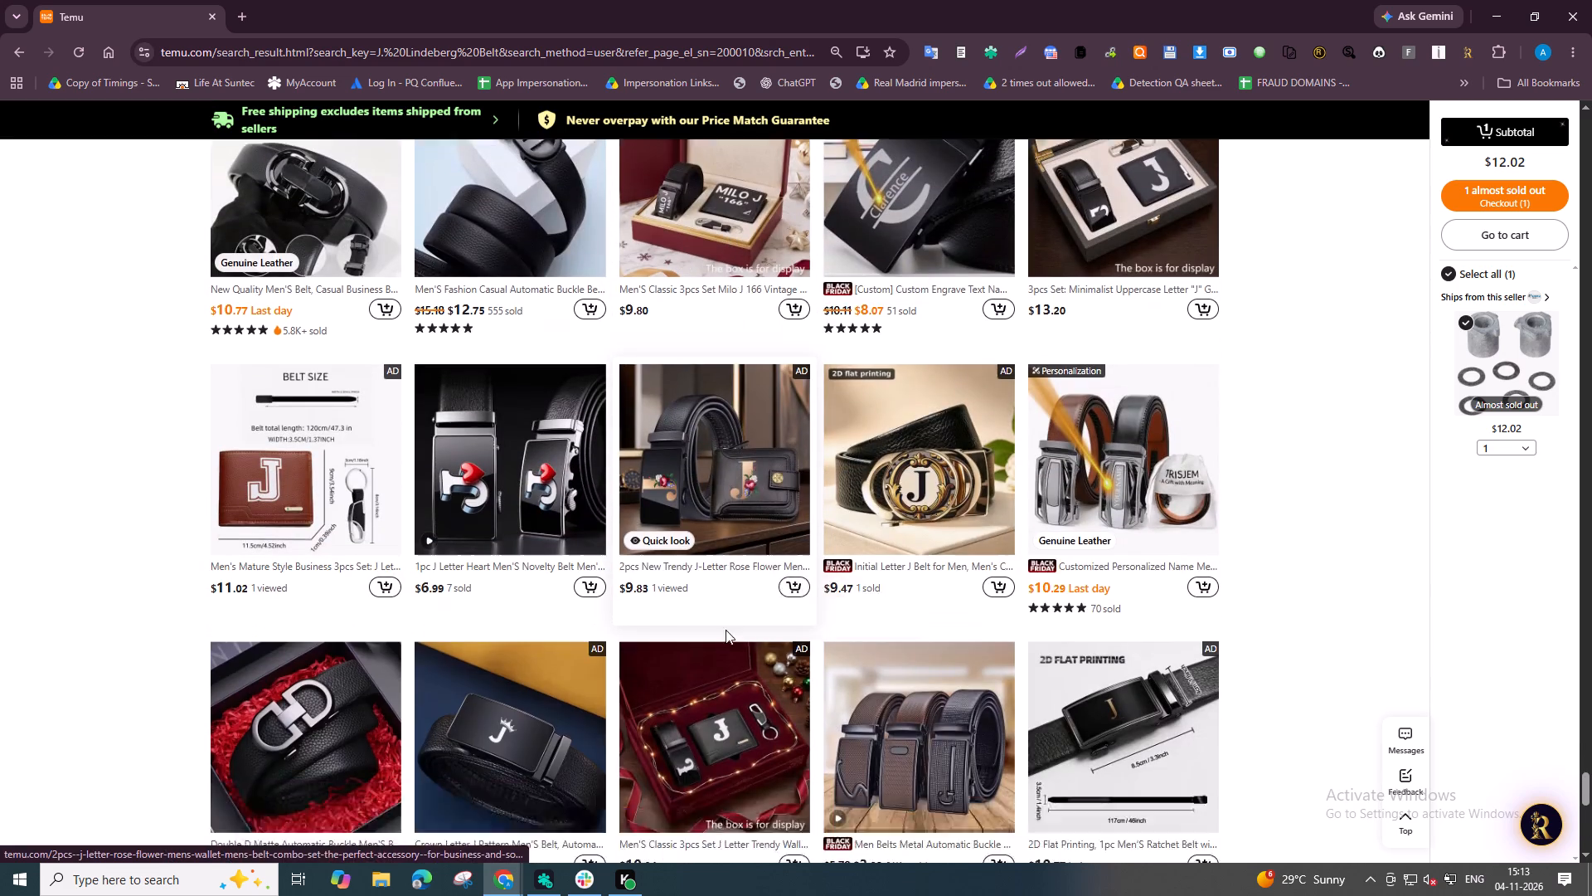
{"action": "scroll", "coordinate": [726, 630], "scroll_direction": "down", "scroll_amount": 5}
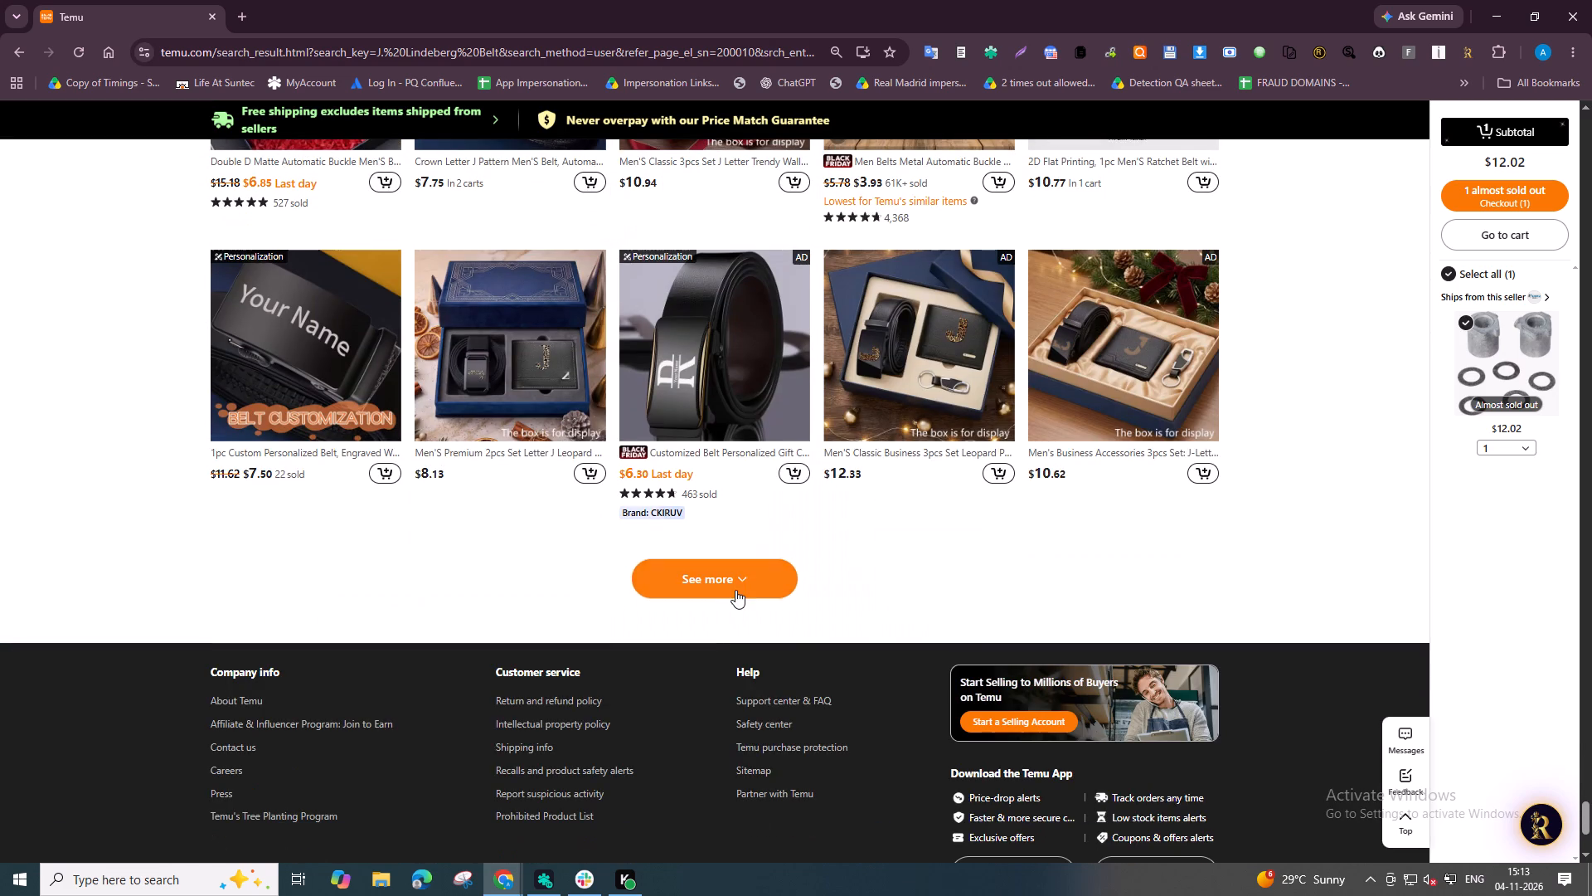
{"action": "left_click", "coordinate": [736, 587]}
{"action": "scroll", "coordinate": [766, 704], "scroll_direction": "down", "scroll_amount": 4}
{"action": "scroll", "coordinate": [766, 704], "scroll_direction": "up", "scroll_amount": 4}
{"action": "scroll", "coordinate": [766, 704], "scroll_direction": "down", "scroll_amount": 5}
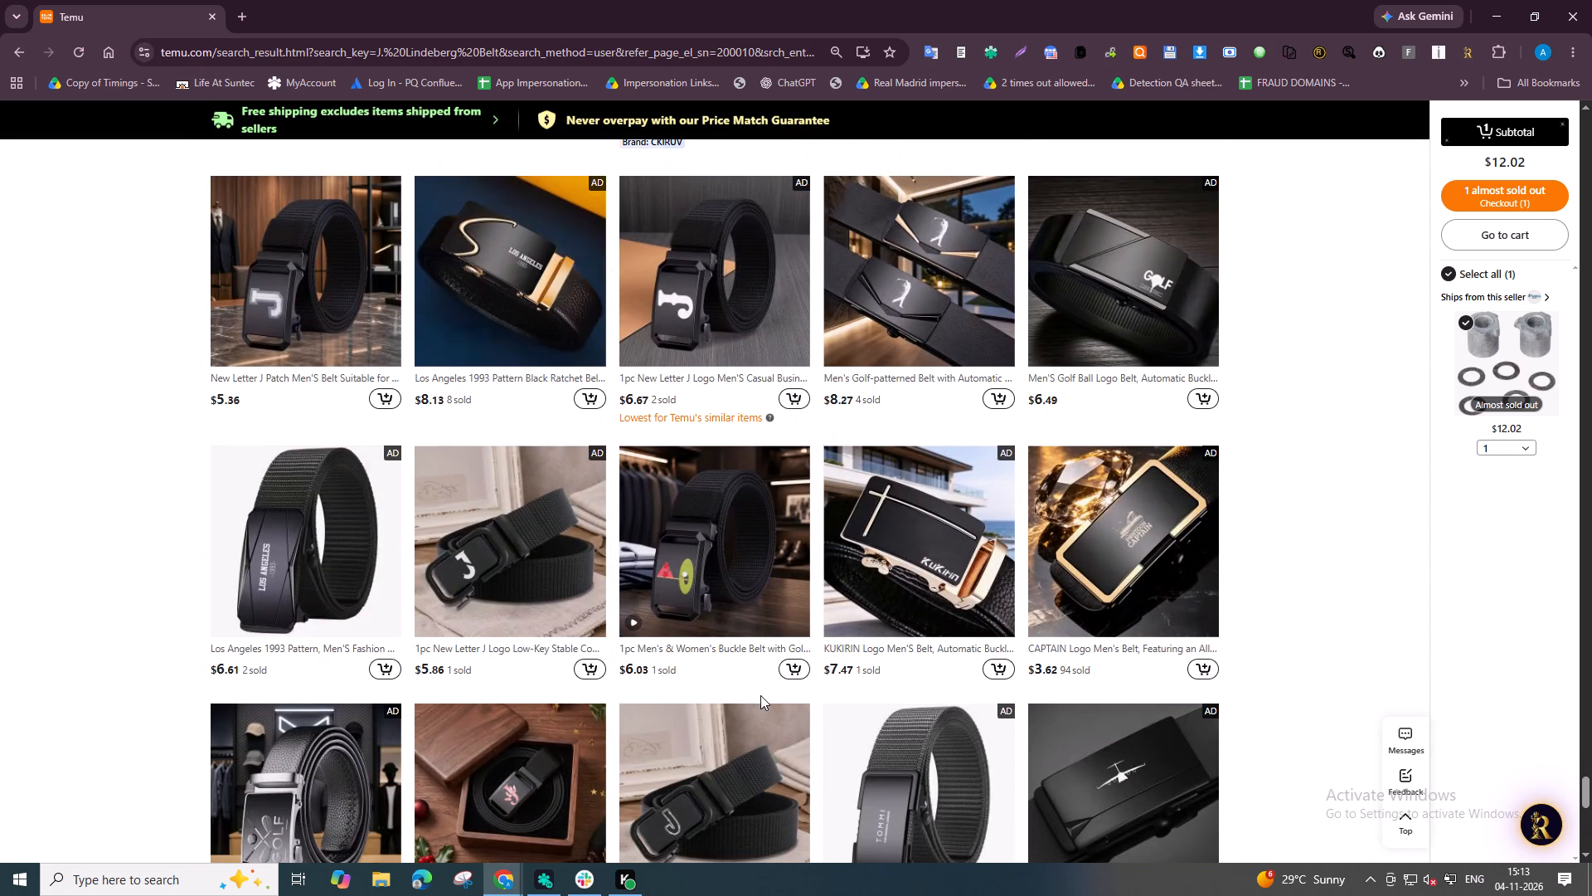
{"action": "scroll", "coordinate": [730, 650], "scroll_direction": "down", "scroll_amount": 3}
{"action": "scroll", "coordinate": [733, 751], "scroll_direction": "down", "scroll_amount": 4}
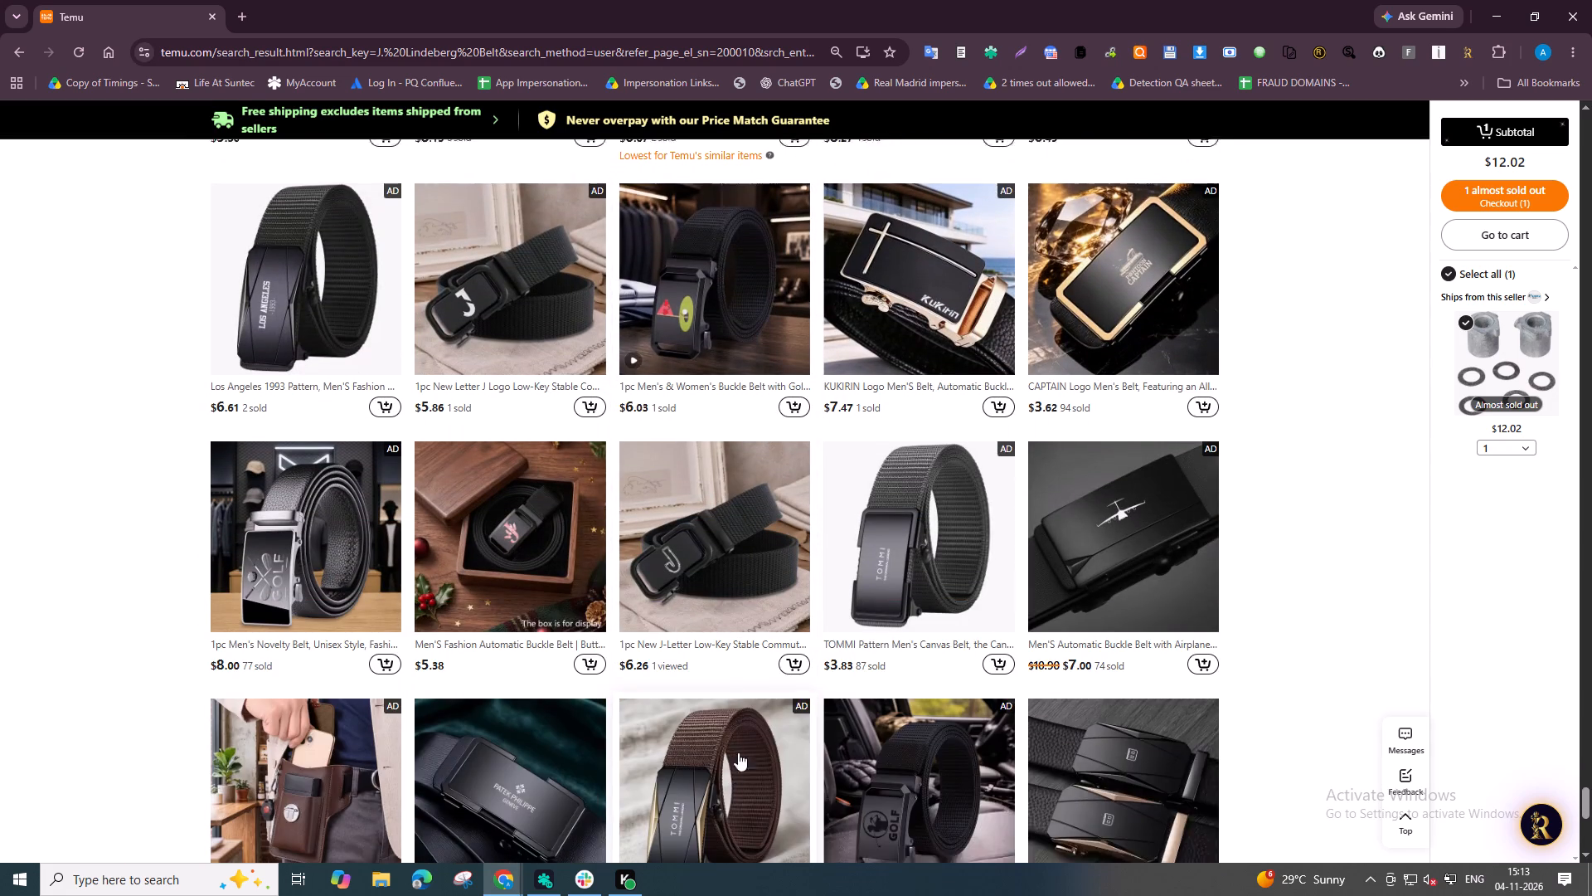
{"action": "left_click", "coordinate": [761, 676]}
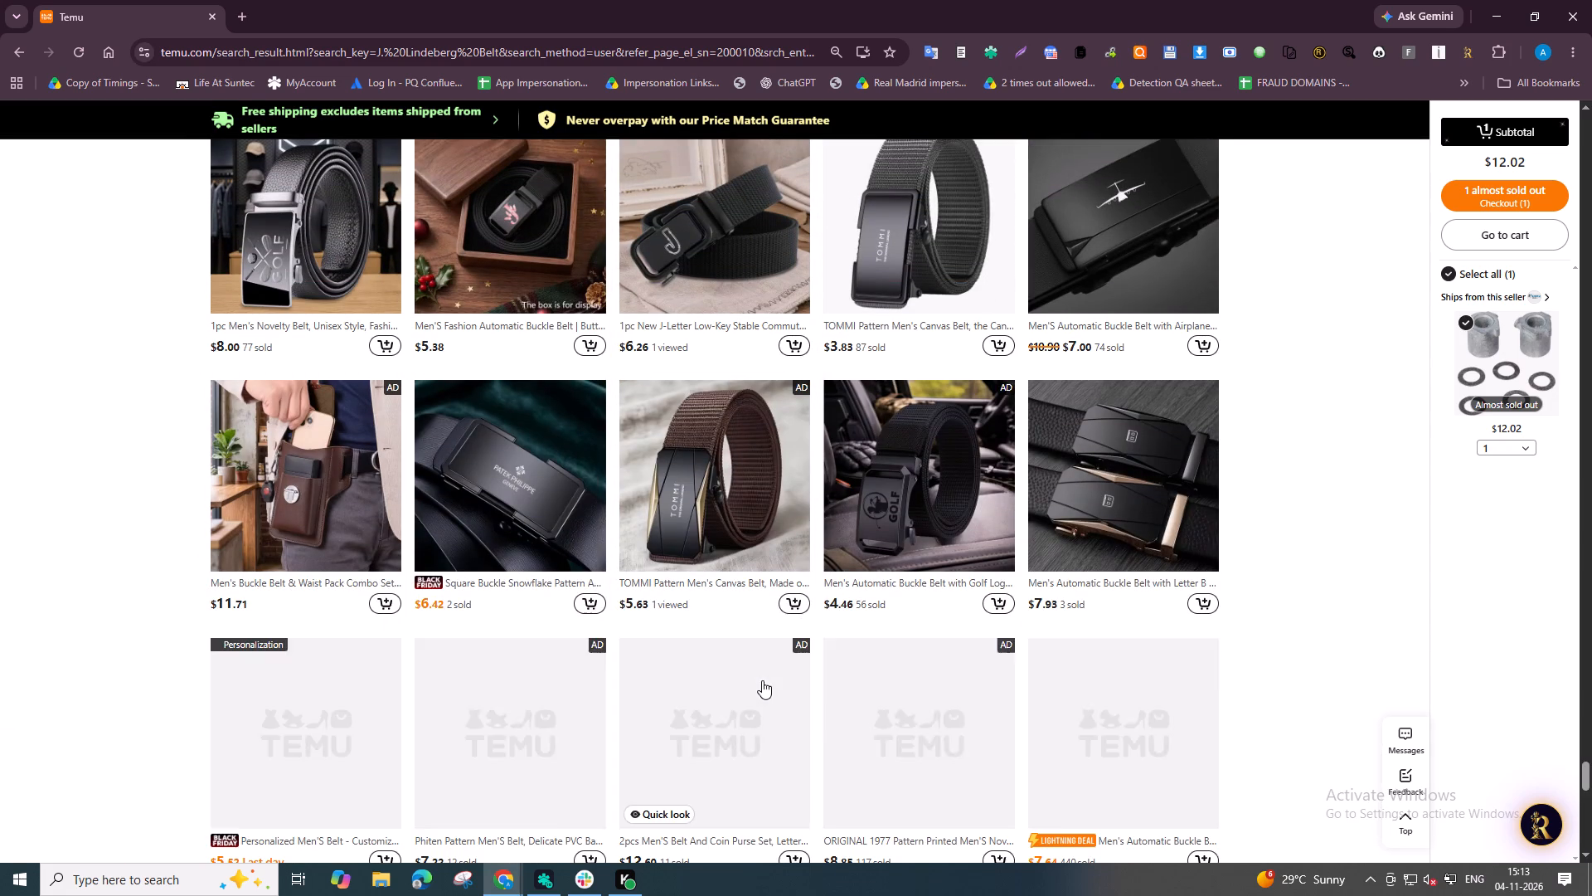
{"action": "scroll", "coordinate": [758, 689], "scroll_direction": "down", "scroll_amount": 3}
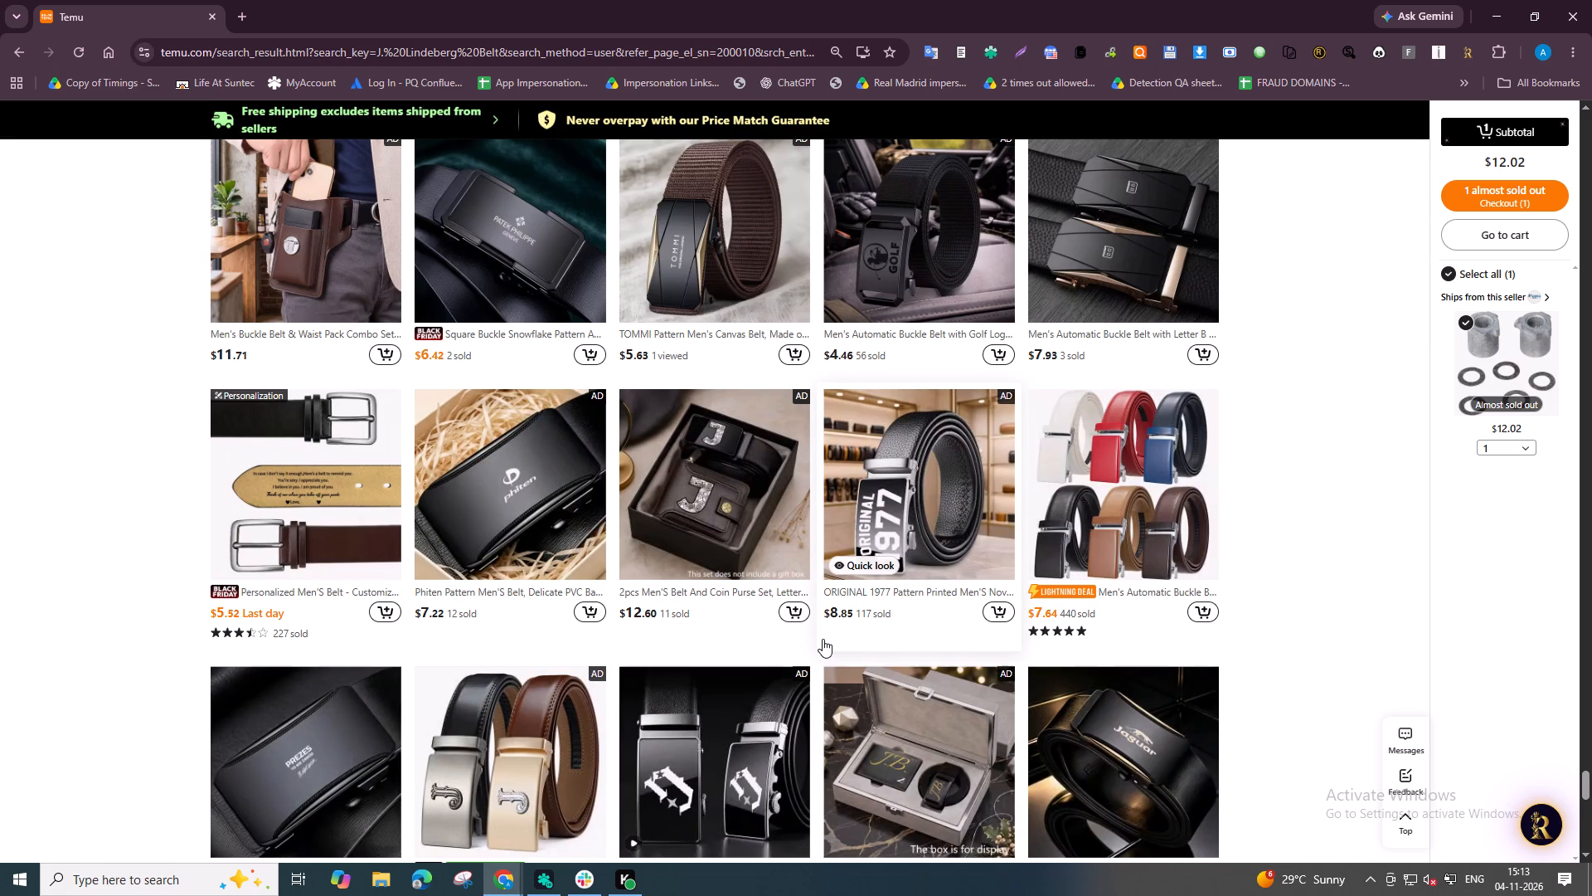
{"action": "key", "text": "ctrl+w"}
{"action": "left_click", "coordinate": [1176, 0]}
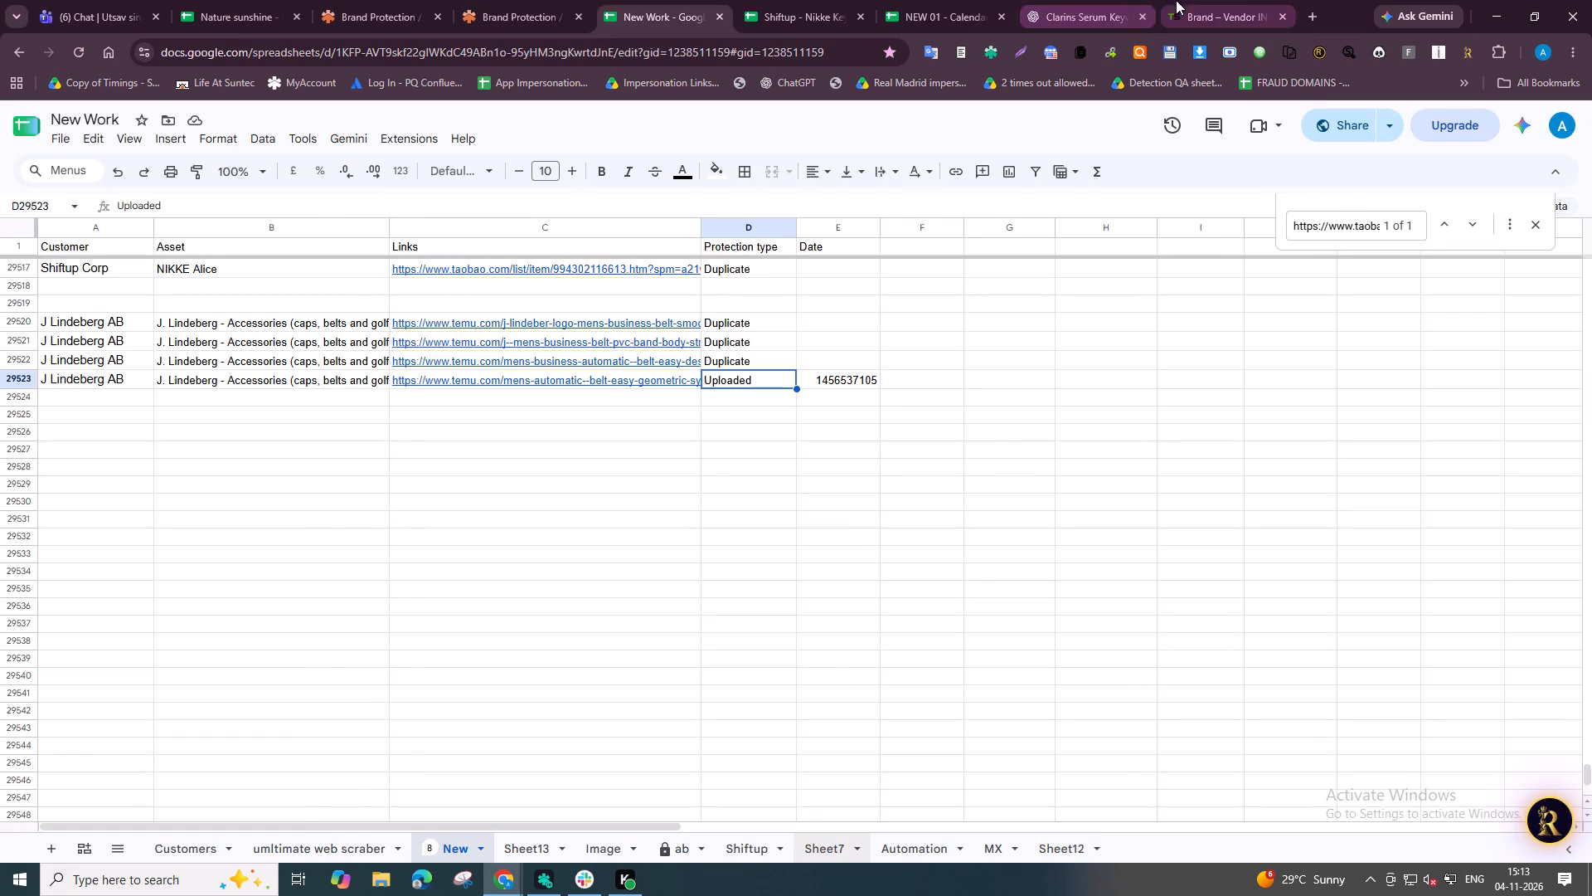
{"action": "scroll", "coordinate": [808, 575], "scroll_direction": "down", "scroll_amount": 1}
{"action": "scroll", "coordinate": [557, 624], "scroll_direction": "up", "scroll_amount": 4}
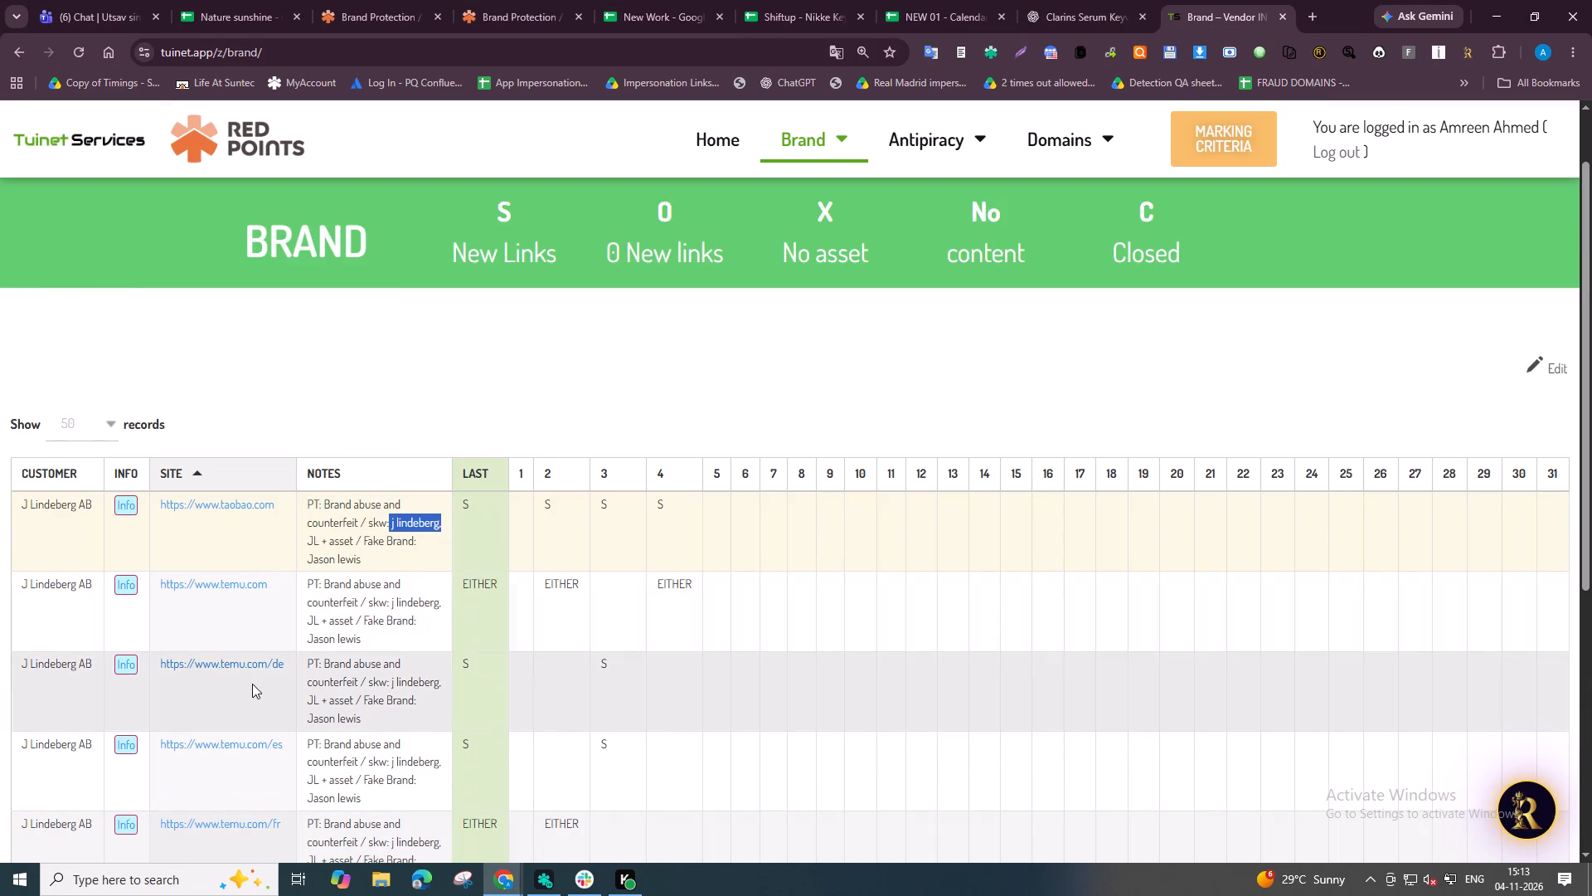
{"action": "middle_click", "coordinate": [258, 665]}
{"action": "left_click_drag", "start_coordinate": [1268, 0], "coordinate": [1089, 199]}
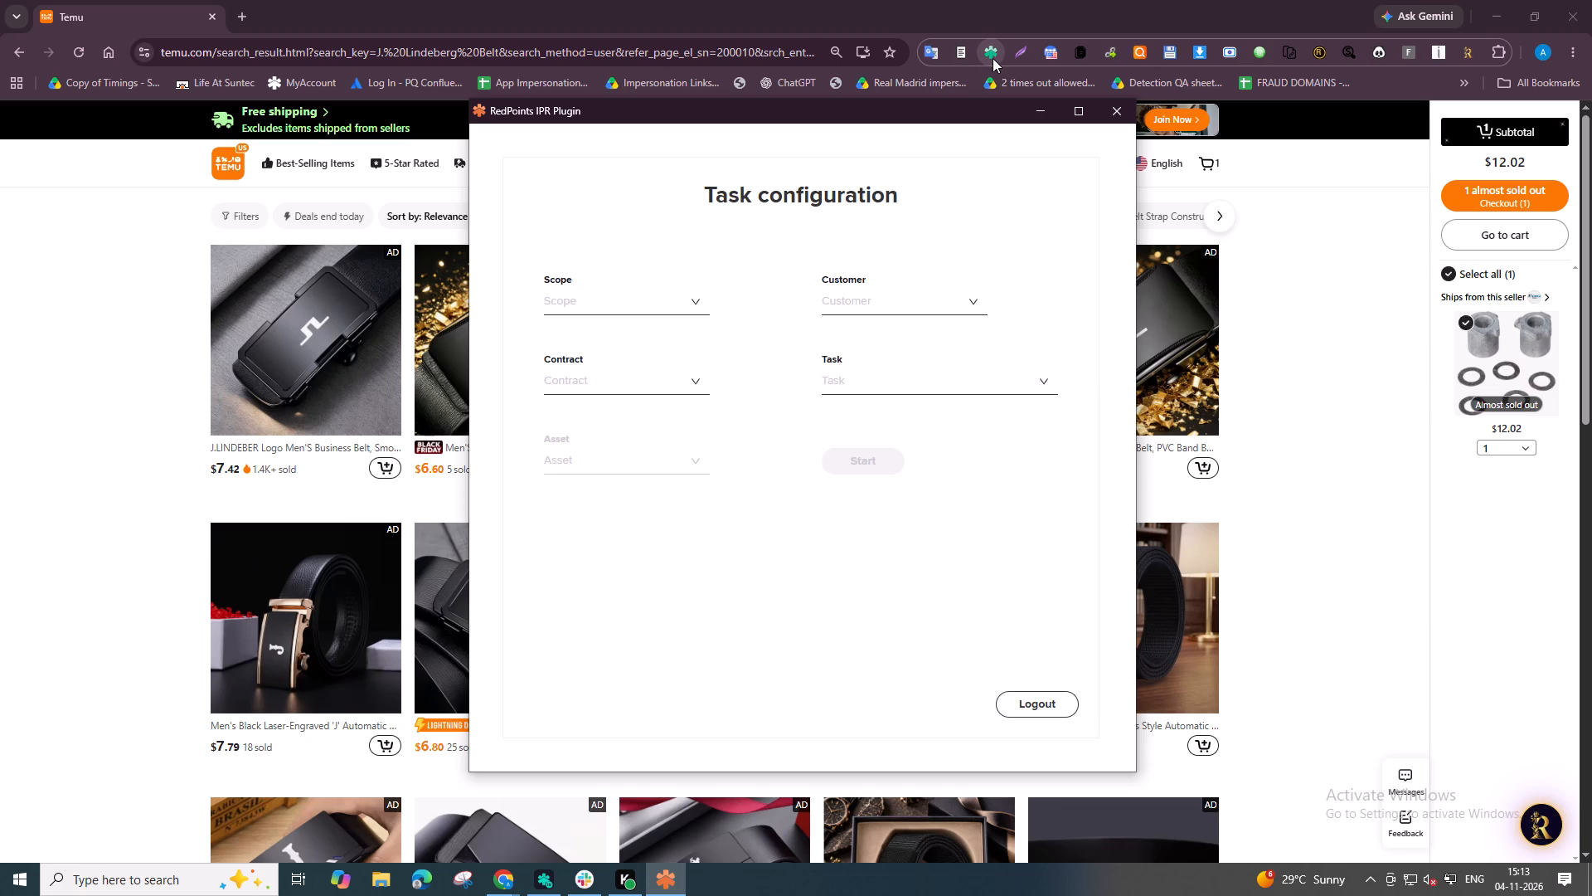
{"action": "left_click_drag", "start_coordinate": [914, 276], "coordinate": [916, 285]}
{"action": "left_click", "coordinate": [915, 297]}
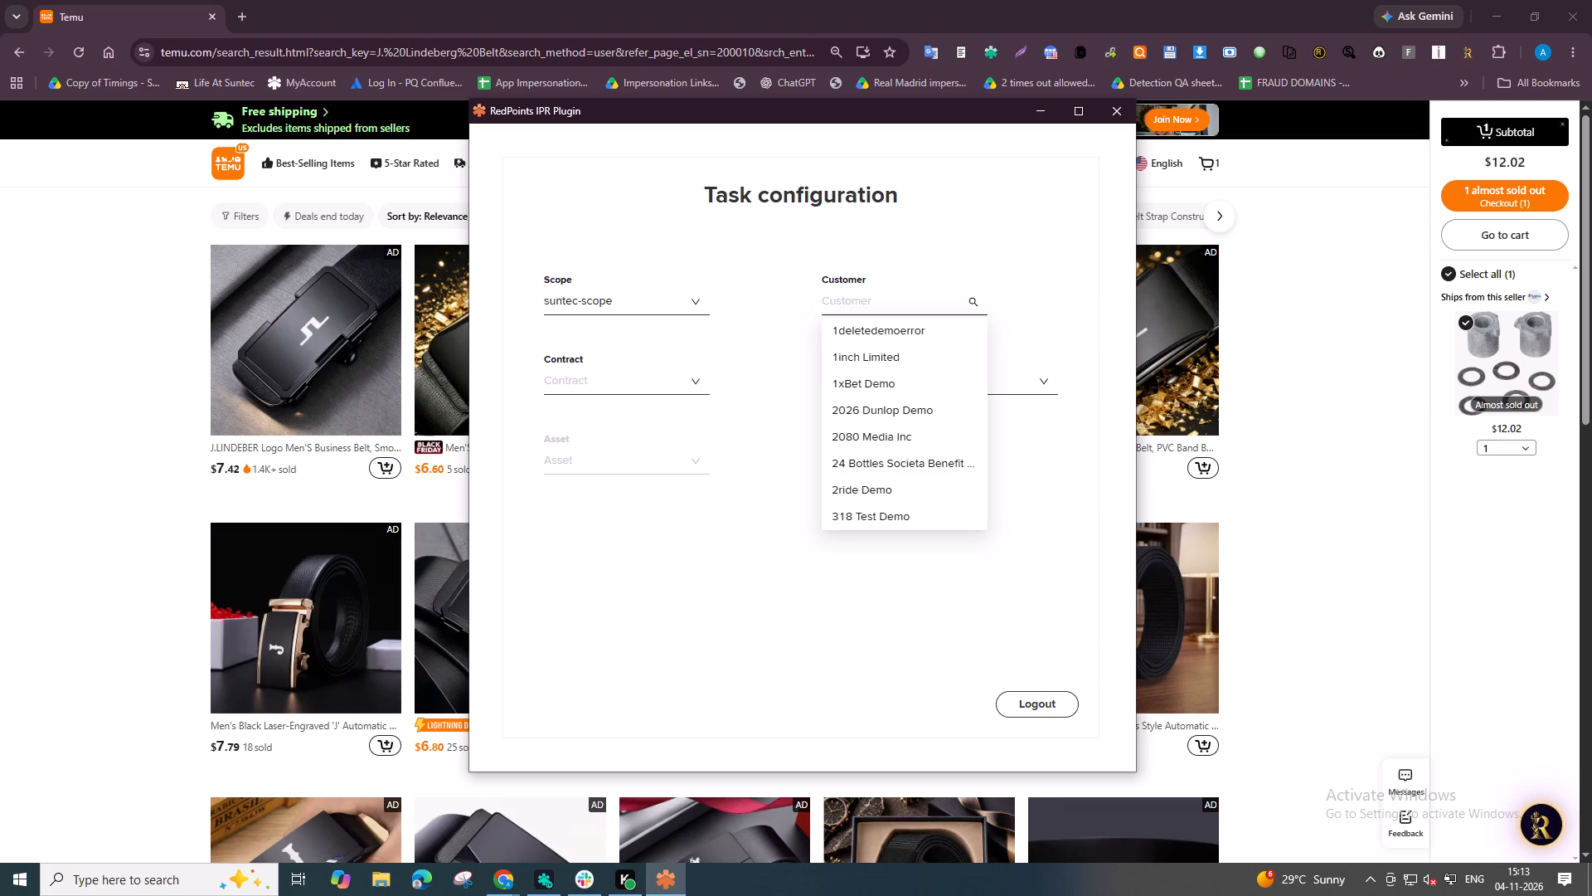
{"action": "type", "text": ";li"}
{"action": "key", "text": "BackSpace"}
{"action": "key", "text": "BackSpace"}
{"action": "key", "text": "BackSpace"}
{"action": "key", "text": "BackSpace"}
{"action": "key", "text": "semicolon"}
{"action": "key", "text": "BackSpace"}
{"action": "key", "text": "BackSpace"}
{"action": "type", "text": "link"}
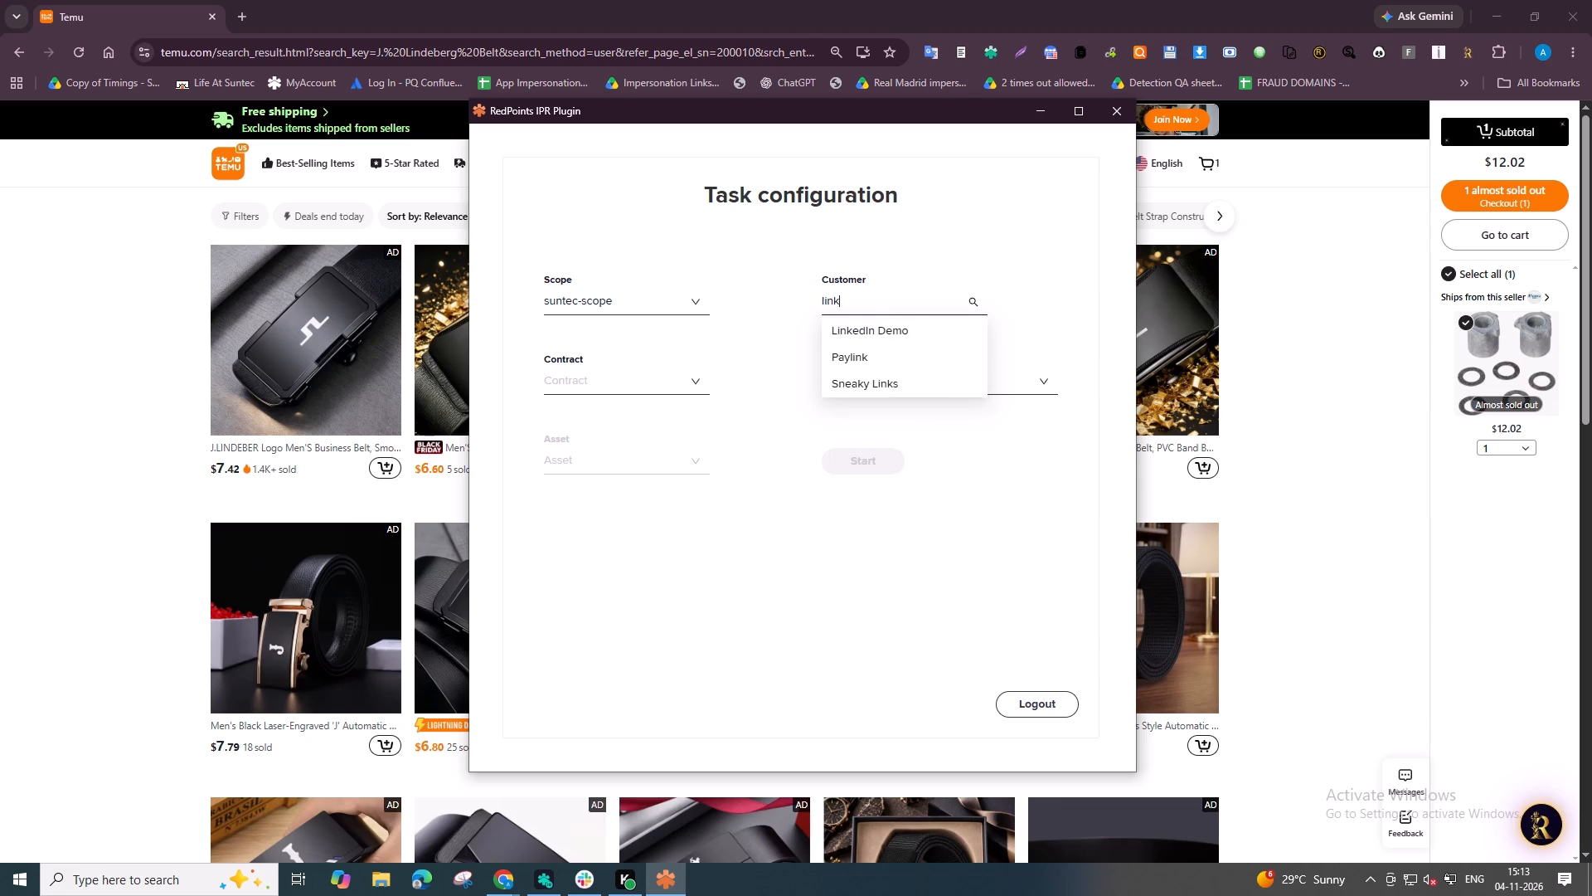
{"action": "key", "text": "BackSpace"}
{"action": "key", "text": "d"}
{"action": "left_click", "coordinate": [910, 360]}
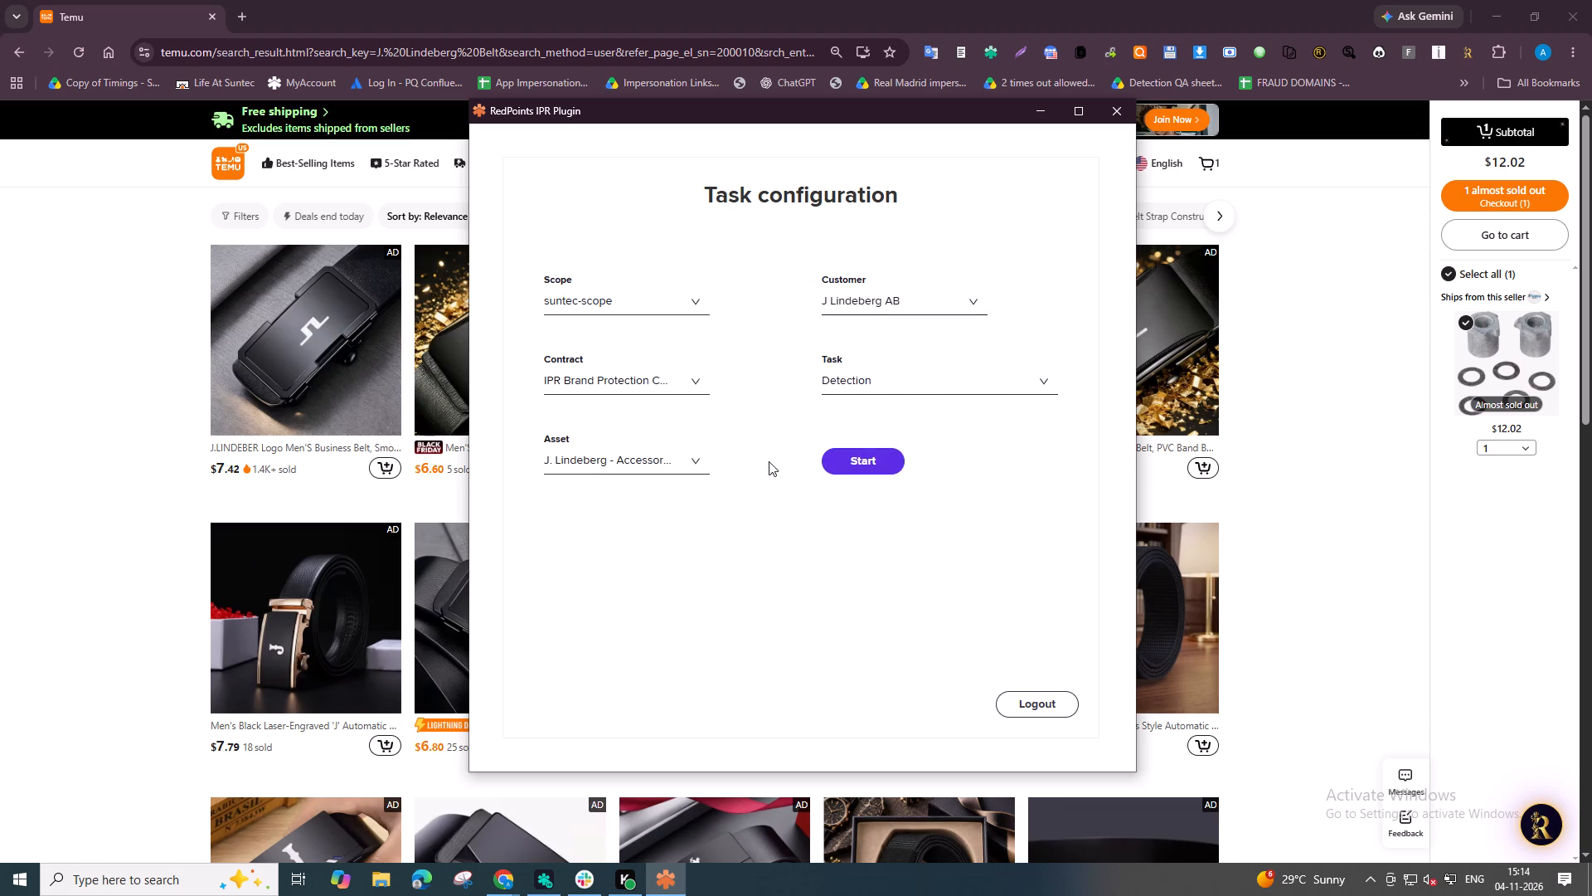
{"action": "left_click", "coordinate": [818, 480]}
{"action": "left_click", "coordinate": [865, 480]}
{"action": "left_click", "coordinate": [870, 470]}
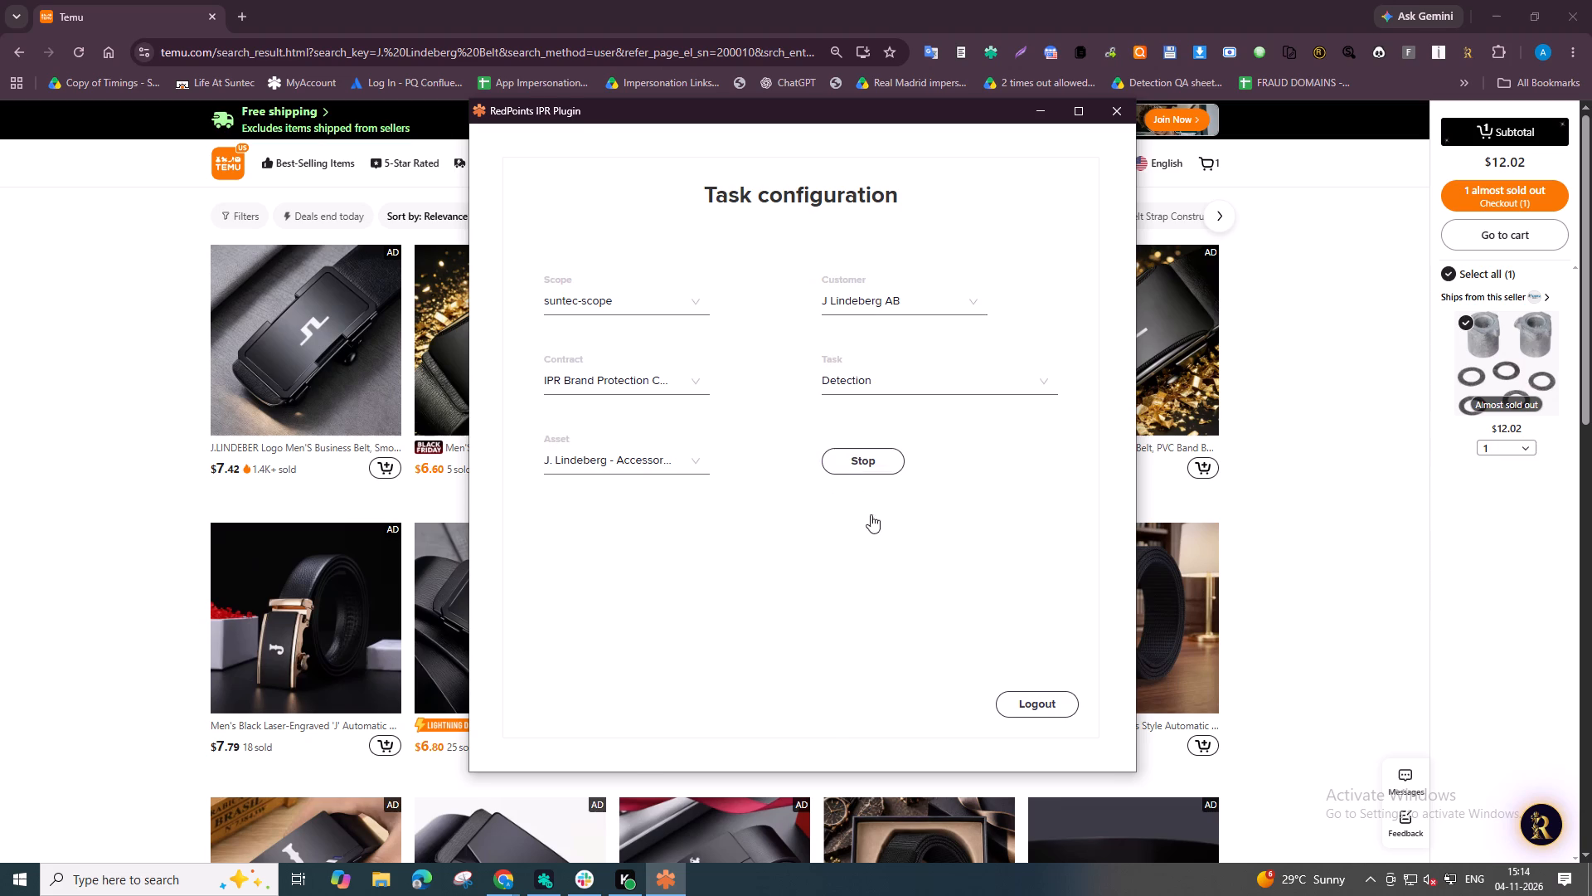
Examine the J. Lindeberg Belt results on Temu for infringing logo belts, loading one further batch of listings.
{"action": "scroll", "coordinate": [850, 530], "scroll_direction": "up", "scroll_amount": 8}
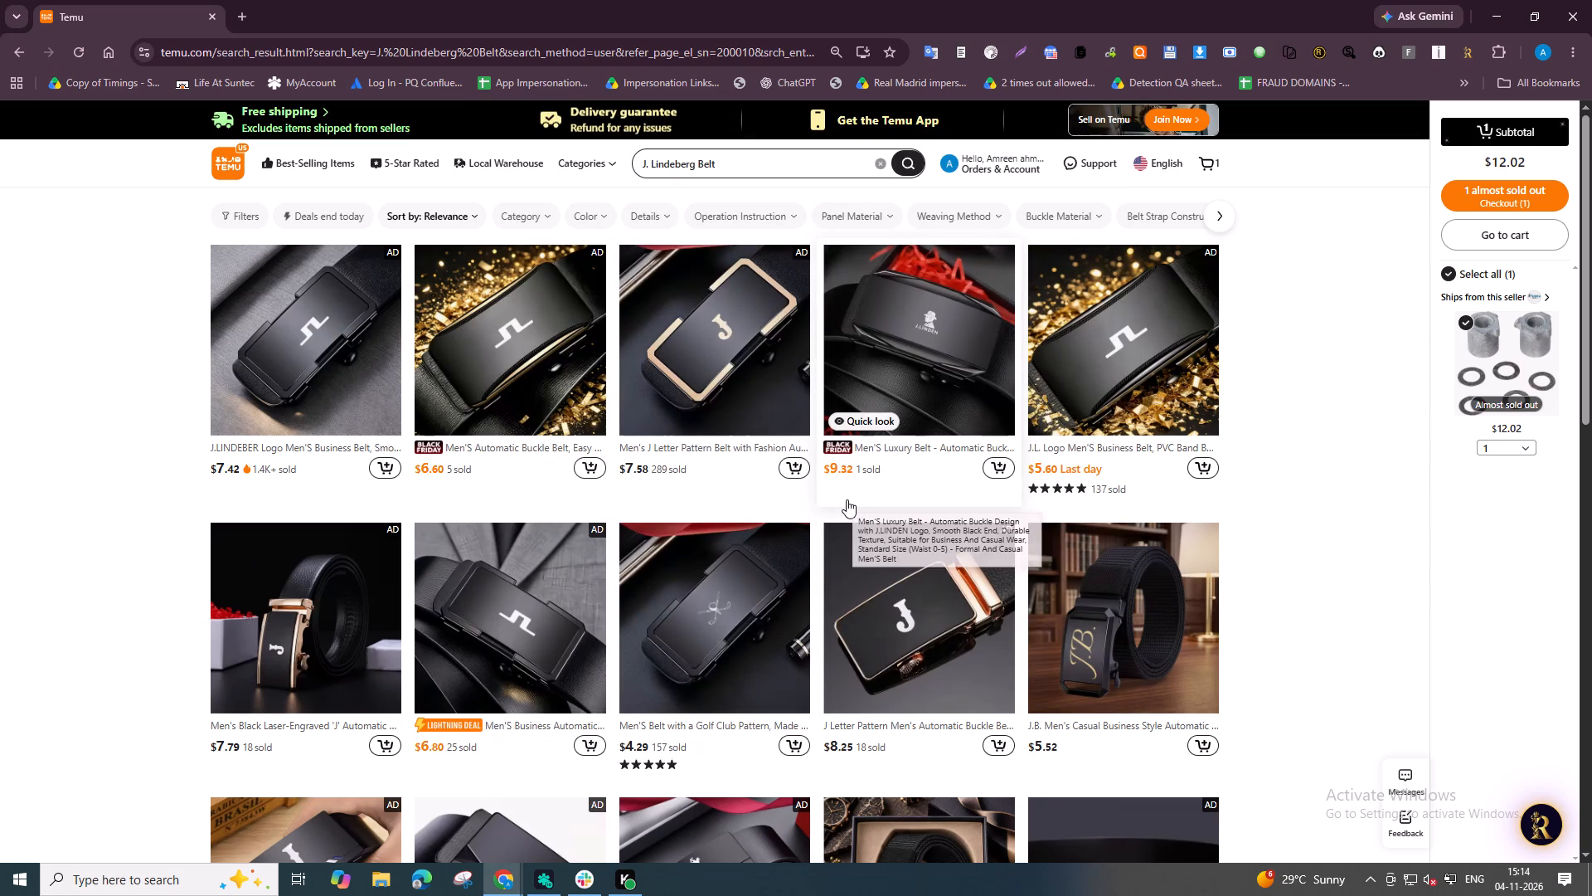
{"action": "scroll", "coordinate": [393, 490], "scroll_direction": "up", "scroll_amount": 5}
{"action": "scroll", "coordinate": [779, 499], "scroll_direction": "down", "scroll_amount": 3}
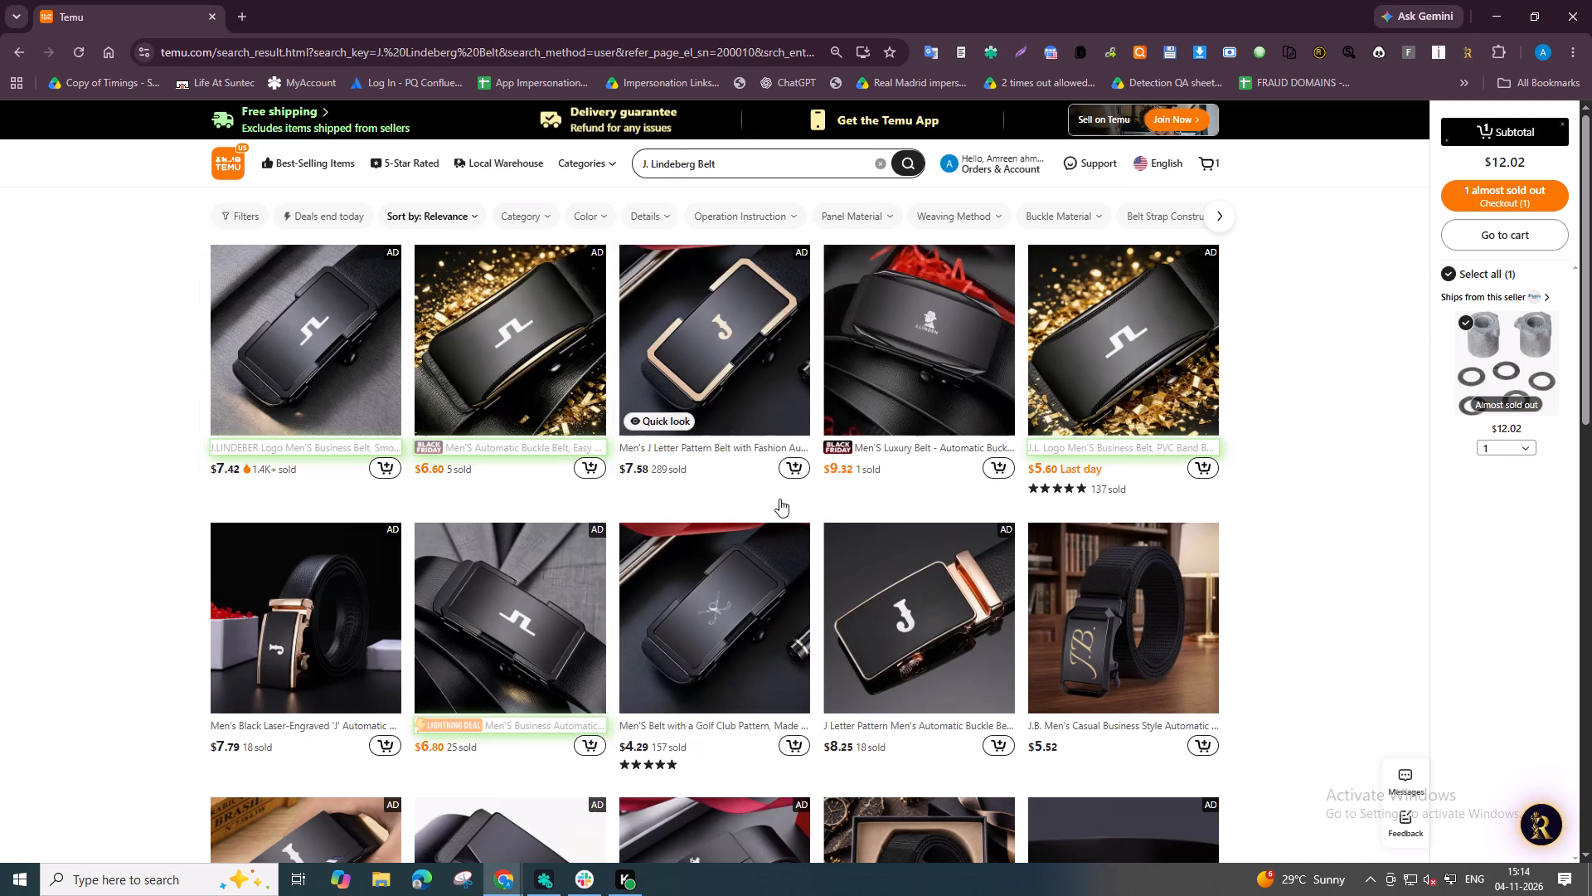
{"action": "scroll", "coordinate": [779, 499], "scroll_direction": "down", "scroll_amount": 7}
{"action": "left_click", "coordinate": [785, 533]}
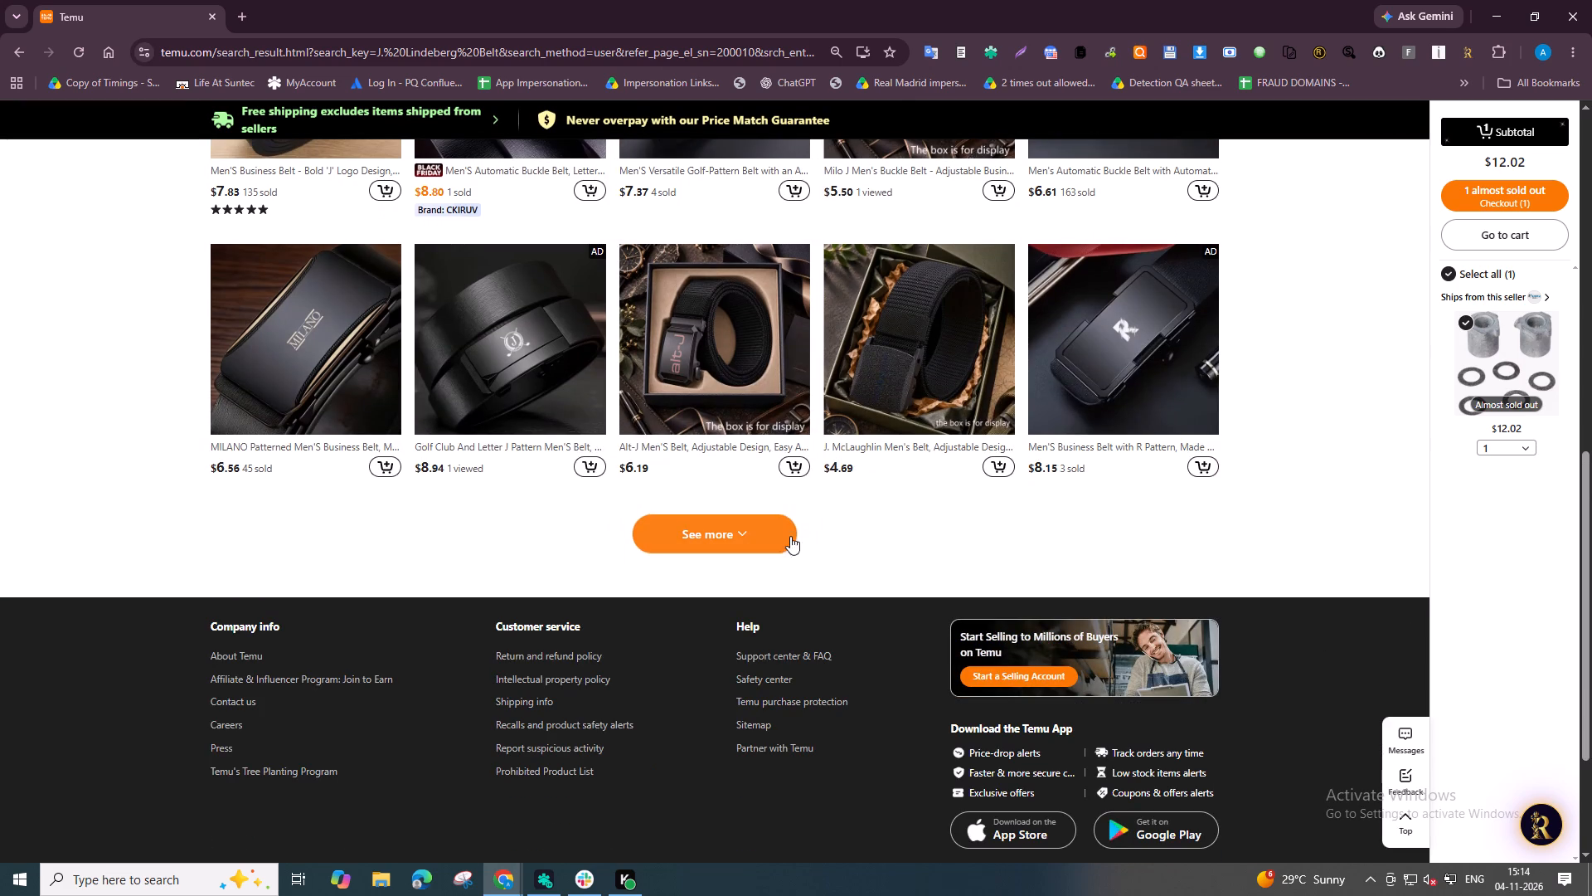
{"action": "scroll", "coordinate": [843, 595], "scroll_direction": "up", "scroll_amount": 9}
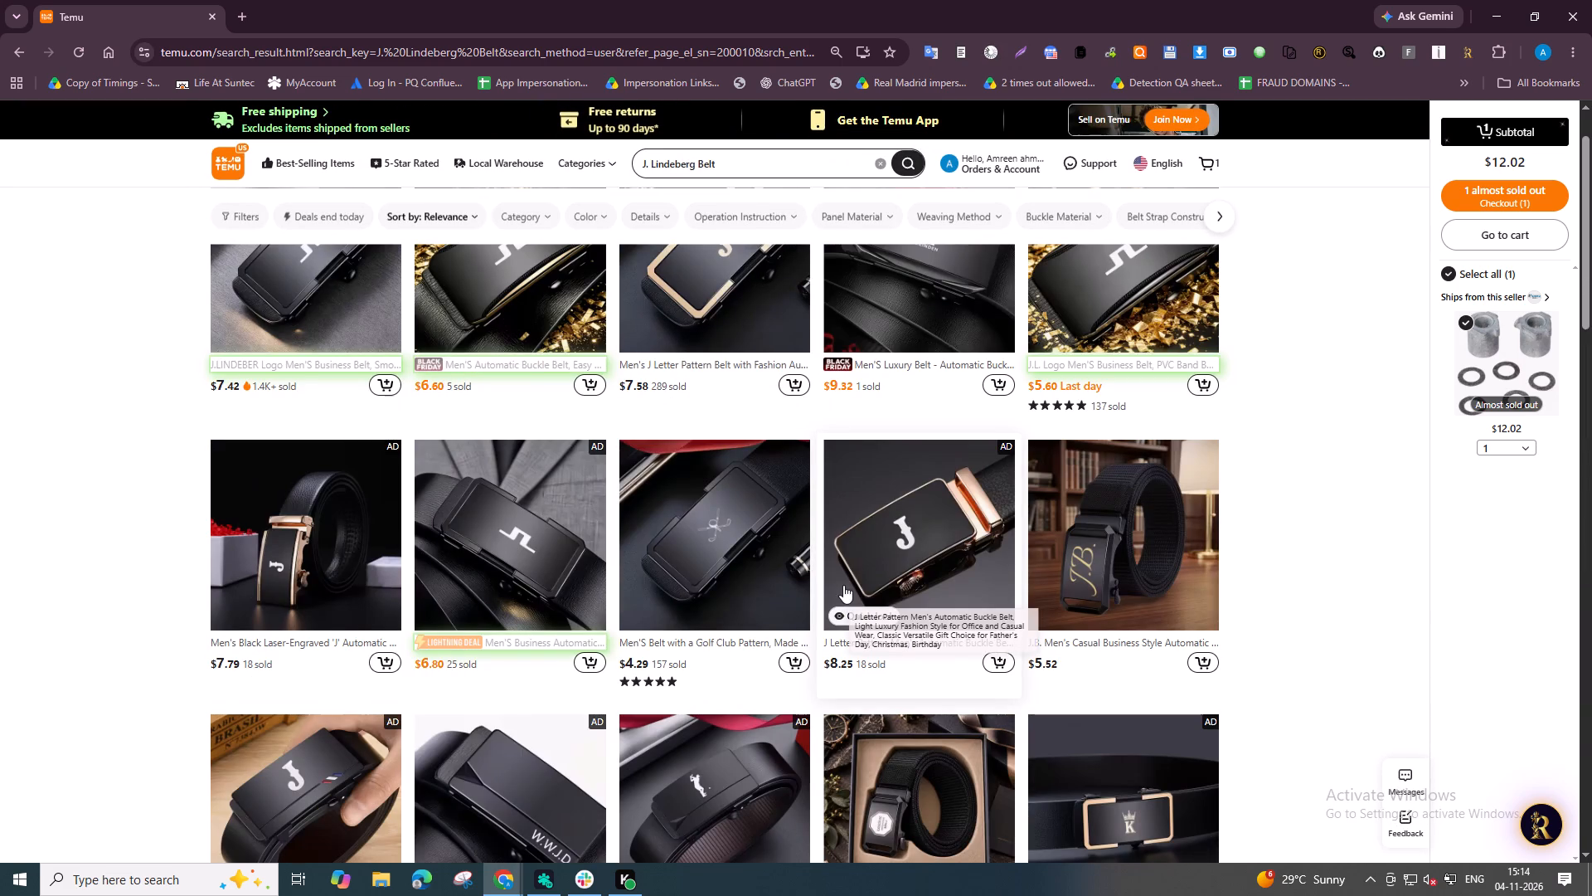
{"action": "scroll", "coordinate": [839, 560], "scroll_direction": "up", "scroll_amount": 3}
{"action": "scroll", "coordinate": [839, 560], "scroll_direction": "down", "scroll_amount": 5}
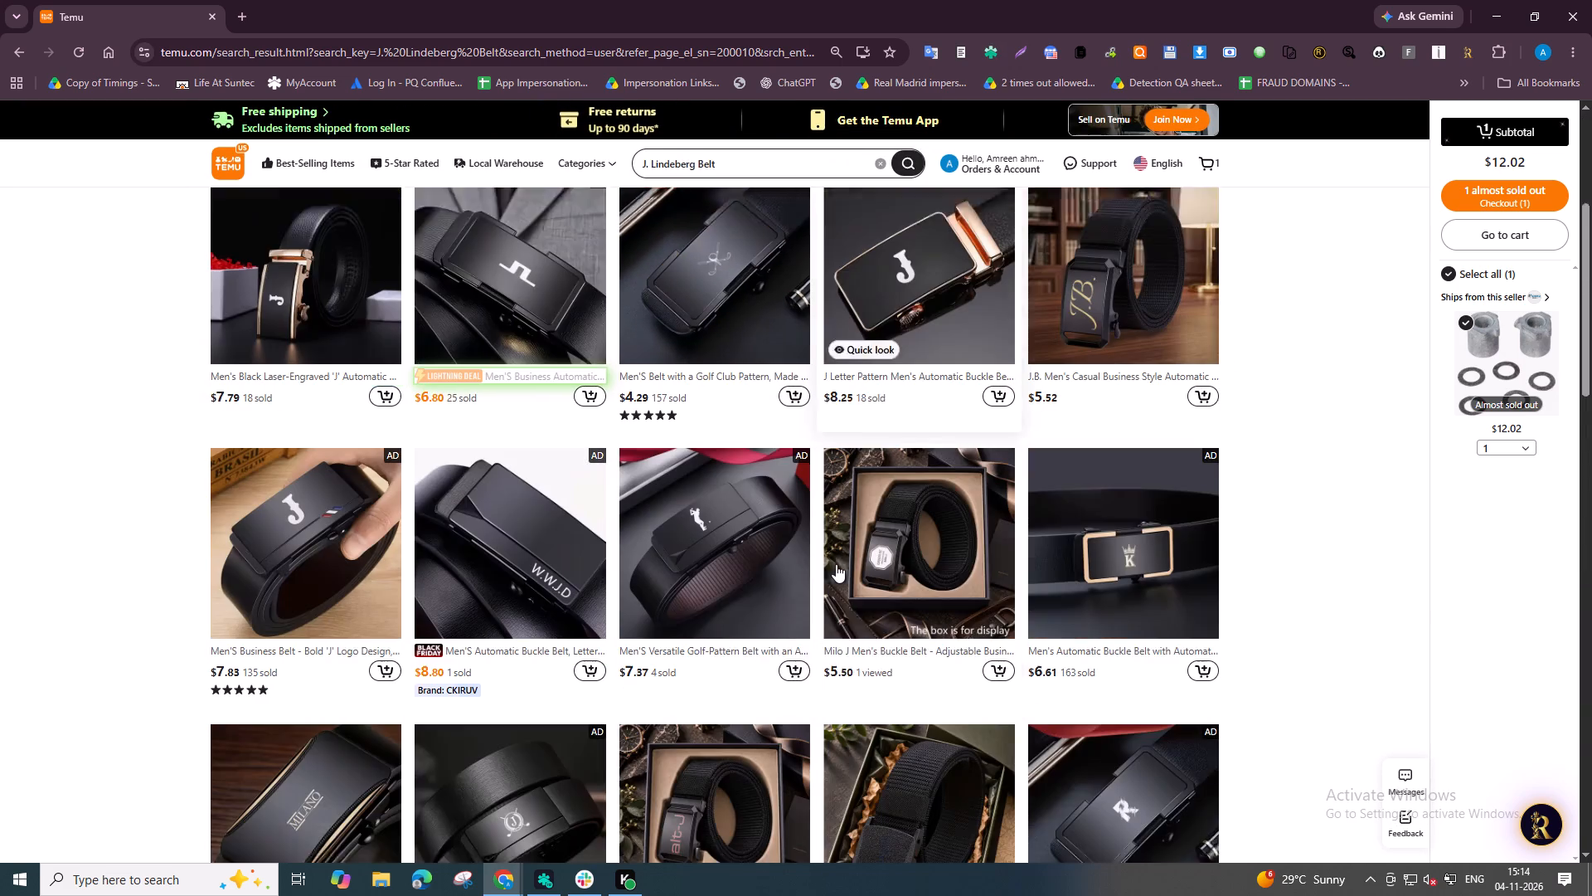
{"action": "scroll", "coordinate": [835, 564], "scroll_direction": "down", "scroll_amount": 9}
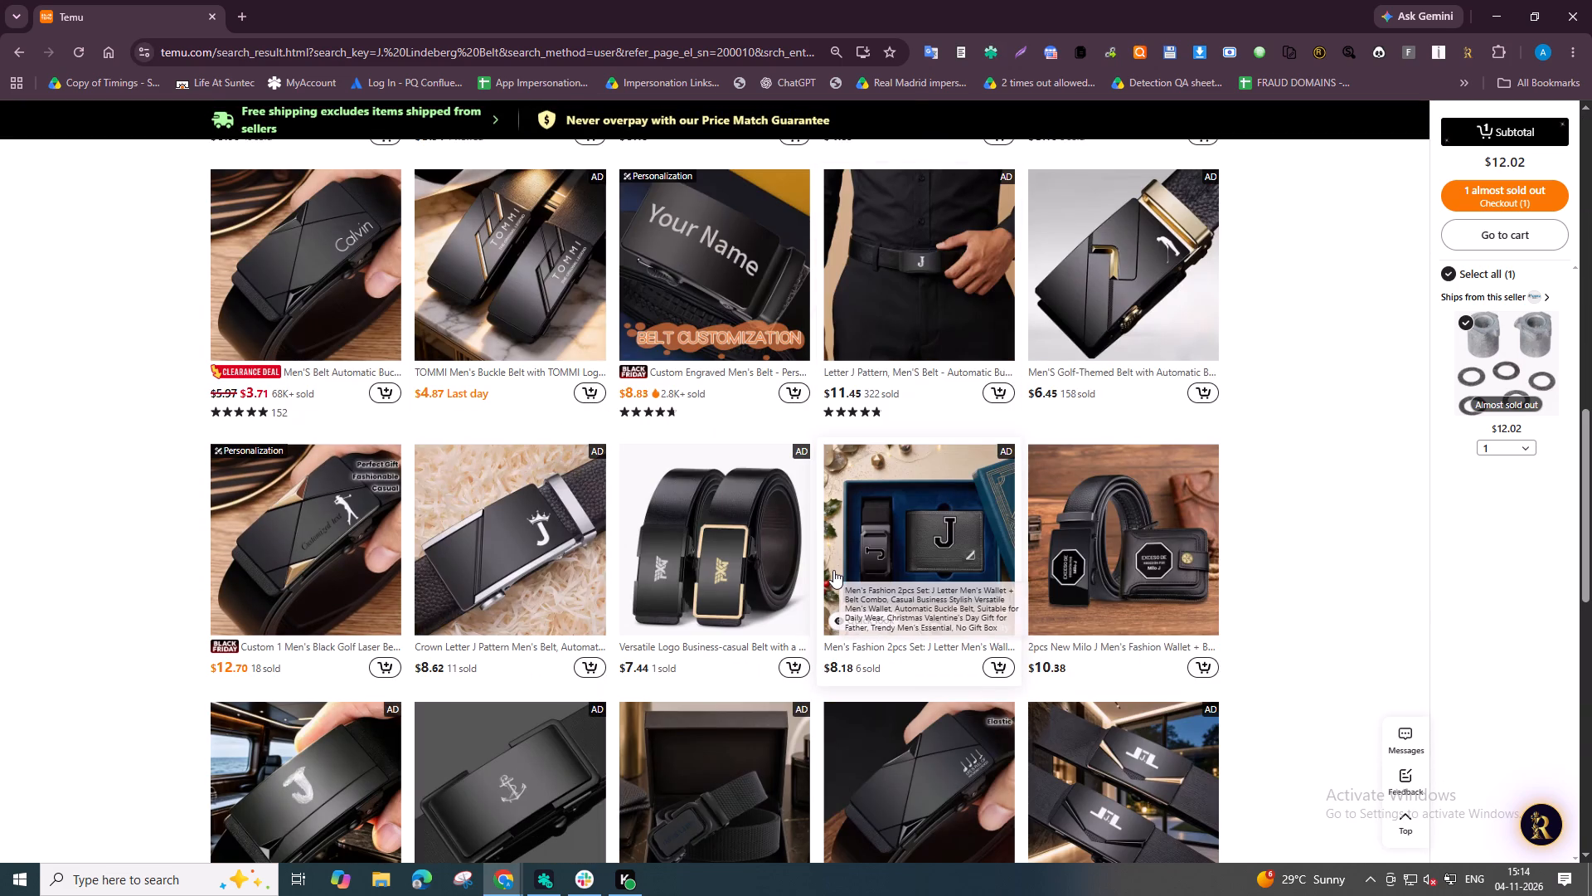
{"action": "scroll", "coordinate": [832, 570], "scroll_direction": "down", "scroll_amount": 3}
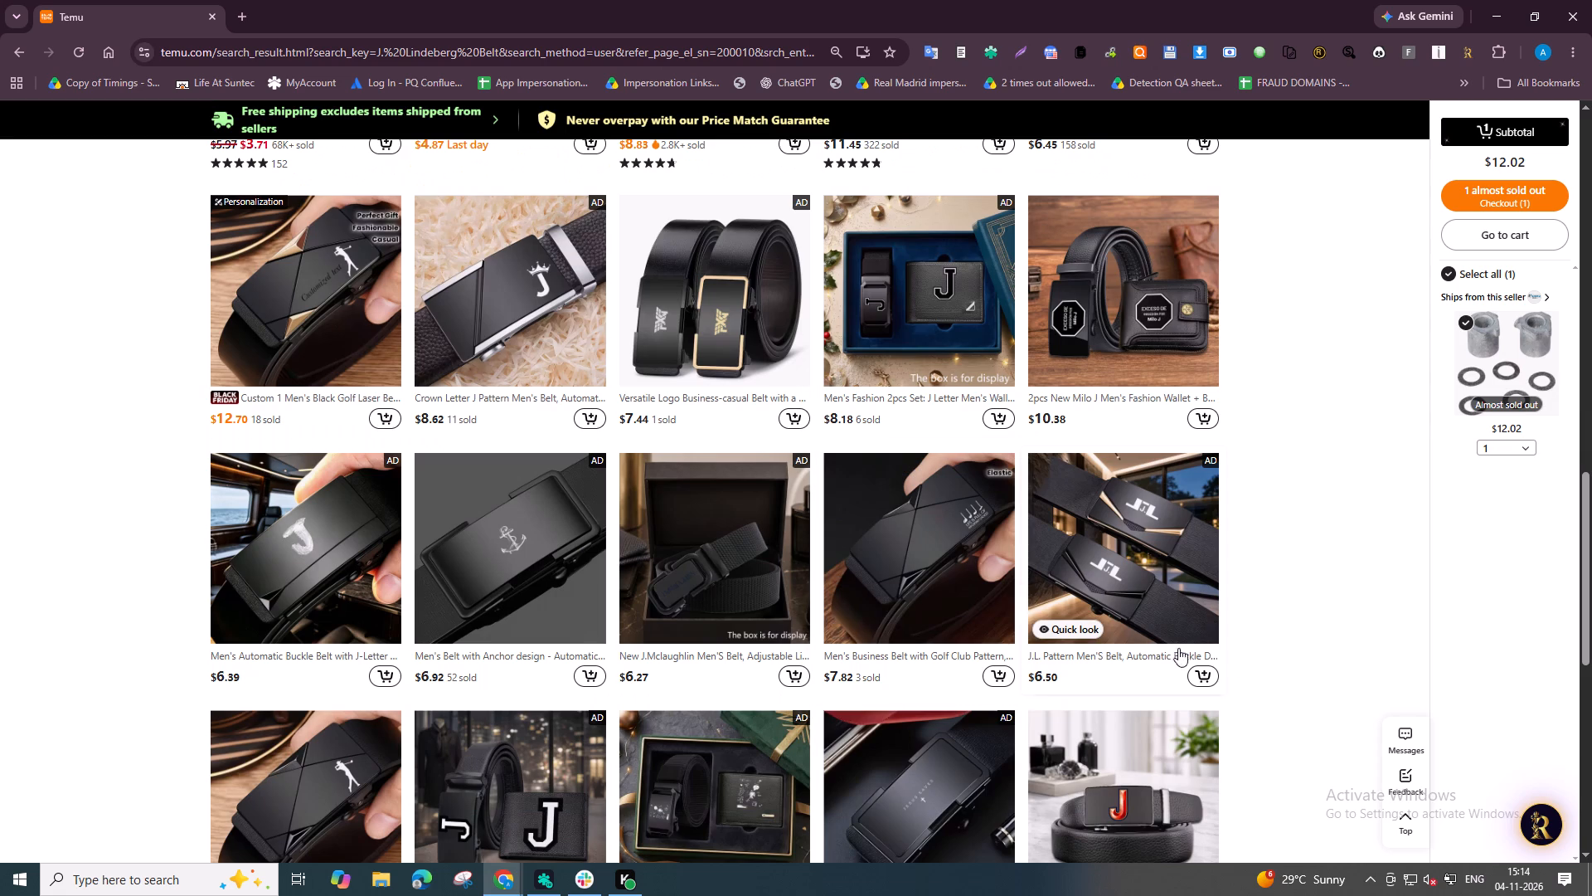
Open the J.L. Pattern Men'S Belt listing in its own tab, check the buckle logo, and close it.
{"action": "left_click", "coordinate": [1158, 656], "text": "ctrl"}
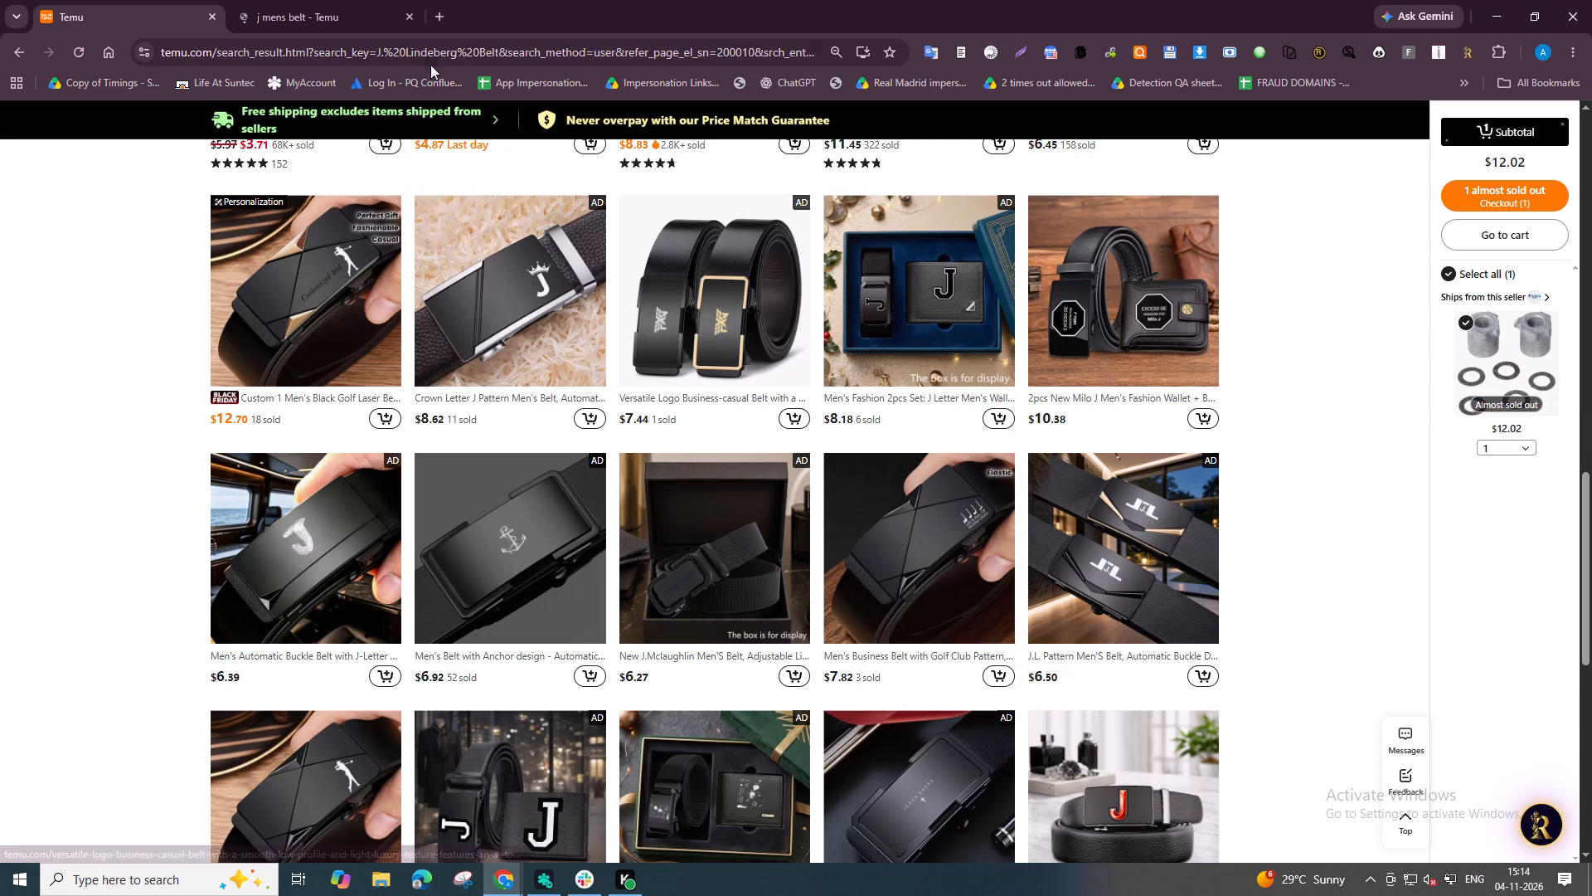
{"action": "left_click", "coordinate": [419, 16]}
{"action": "left_click", "coordinate": [409, 16]}
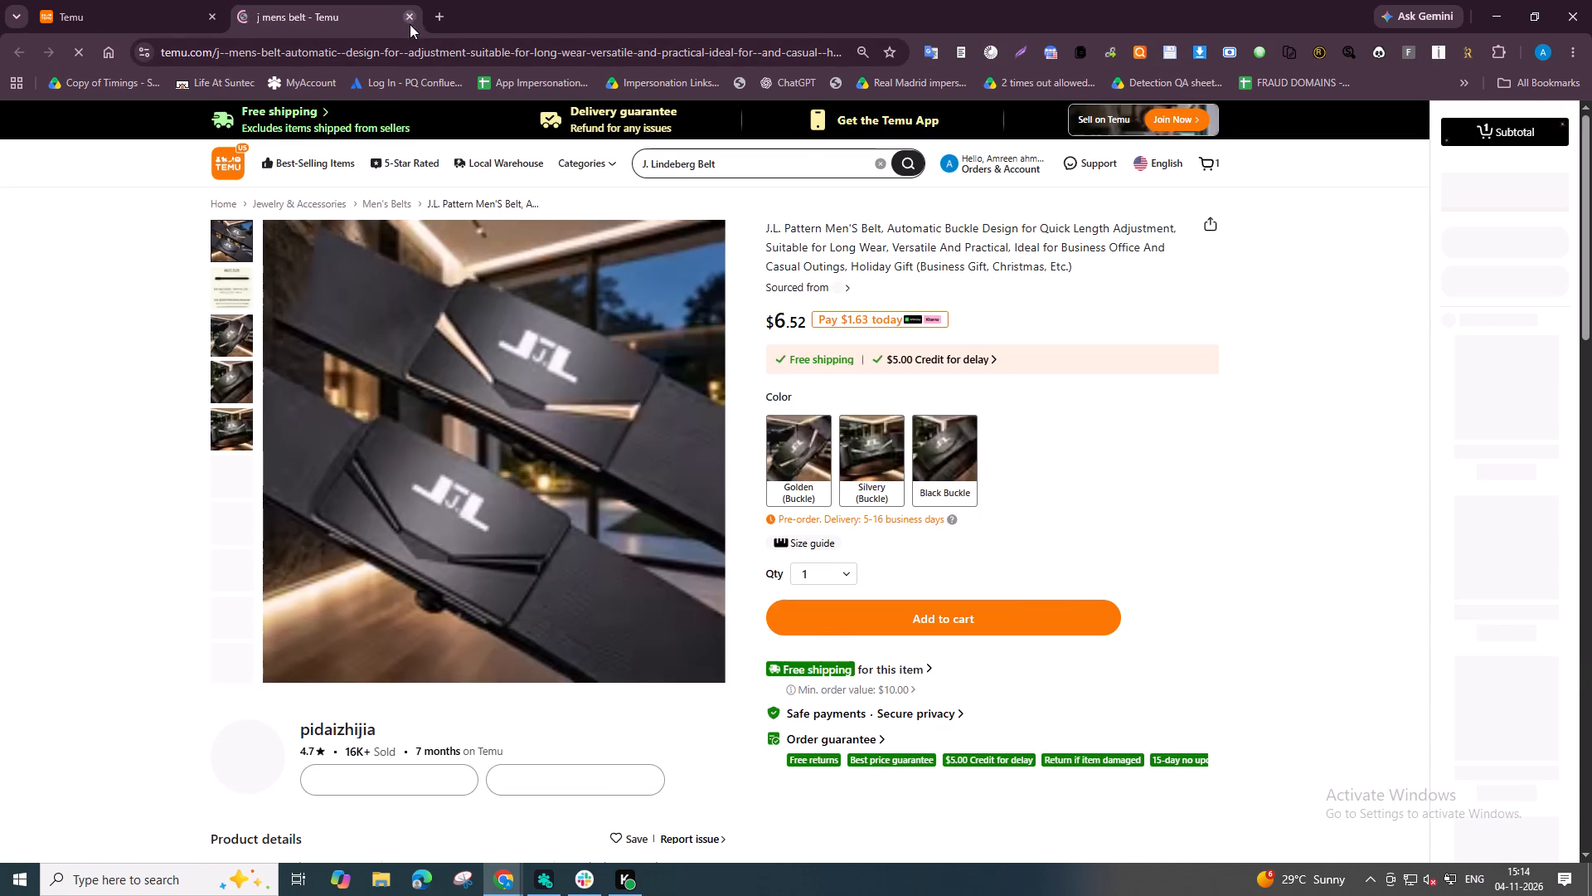
Load further batches of the J. Lindeberg Belt results, examine them for infringing logo belts, and close that search window.
{"action": "scroll", "coordinate": [737, 603], "scroll_direction": "down", "scroll_amount": 6}
{"action": "left_click", "coordinate": [767, 563]}
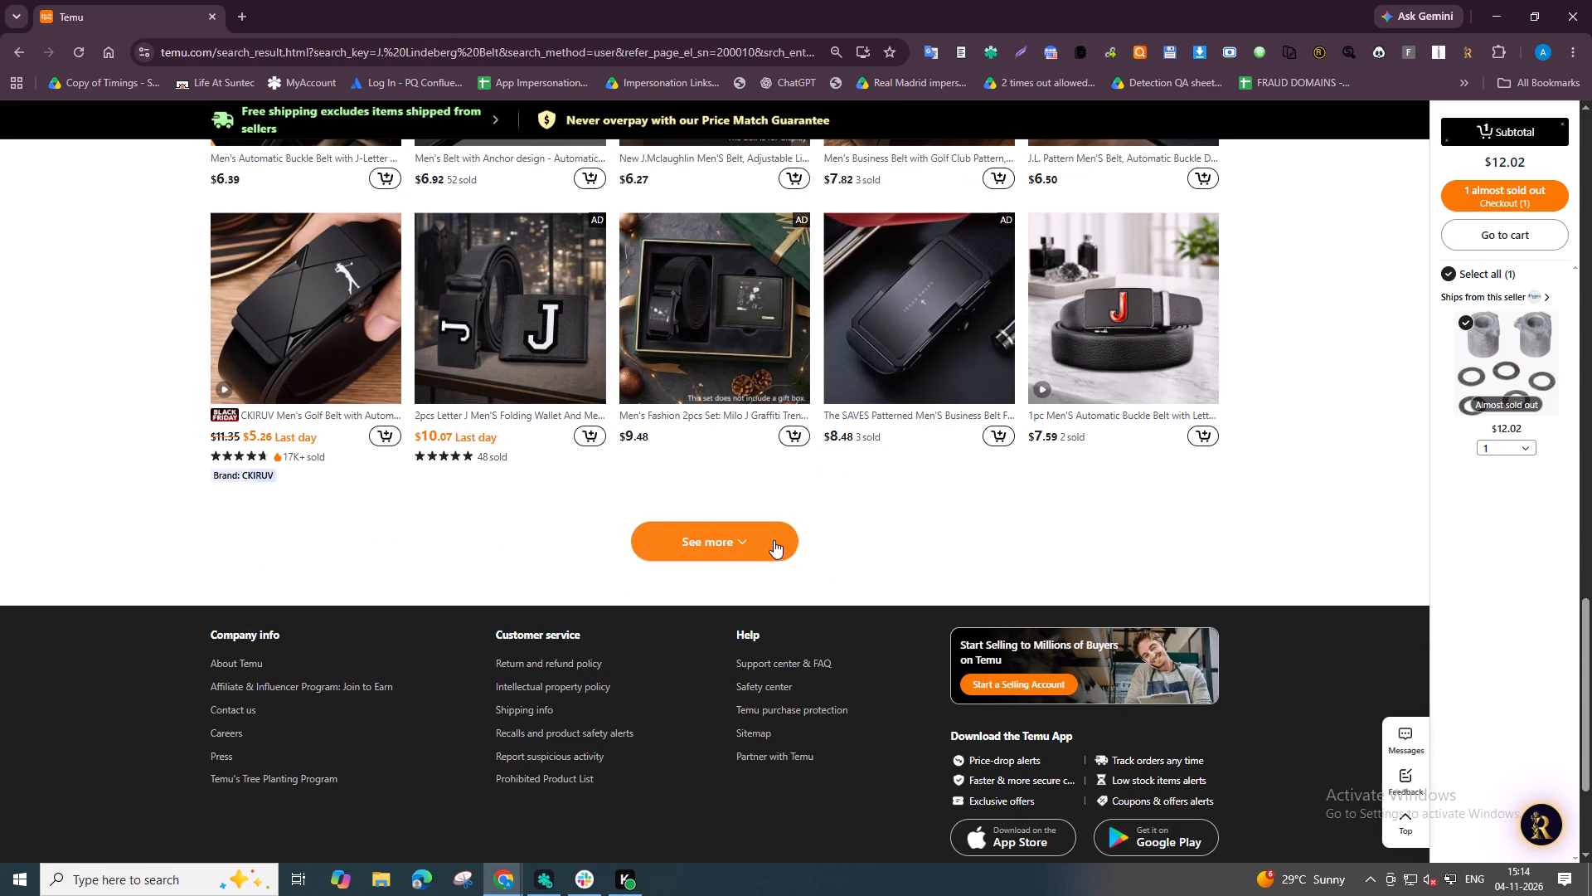
{"action": "left_click", "coordinate": [774, 540]}
{"action": "scroll", "coordinate": [527, 547], "scroll_direction": "down", "scroll_amount": 3}
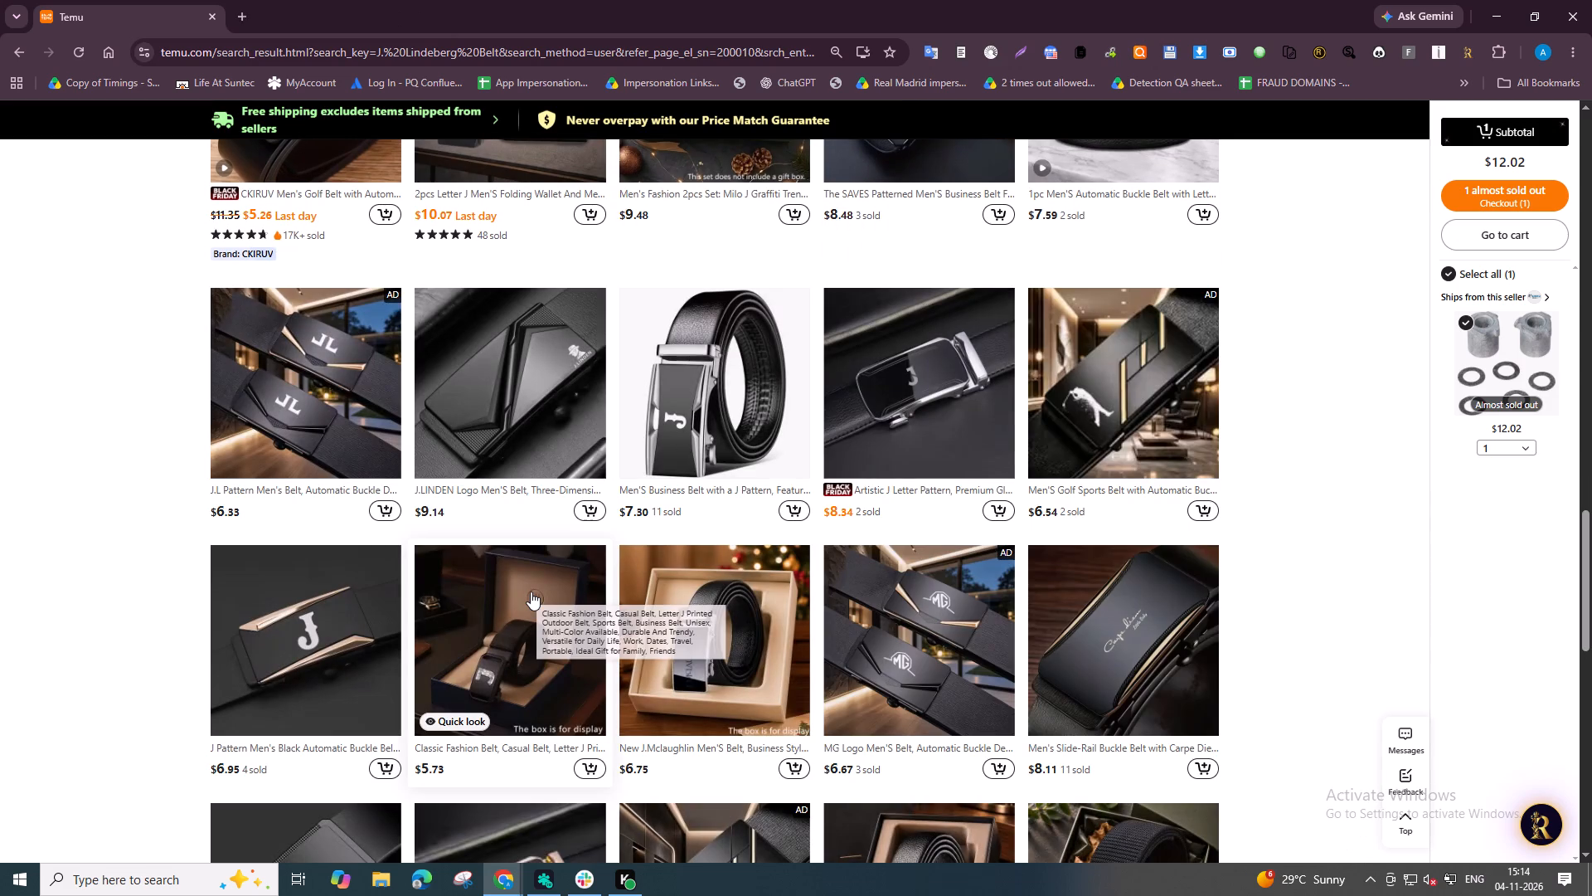
{"action": "scroll", "coordinate": [524, 599], "scroll_direction": "down", "scroll_amount": 4}
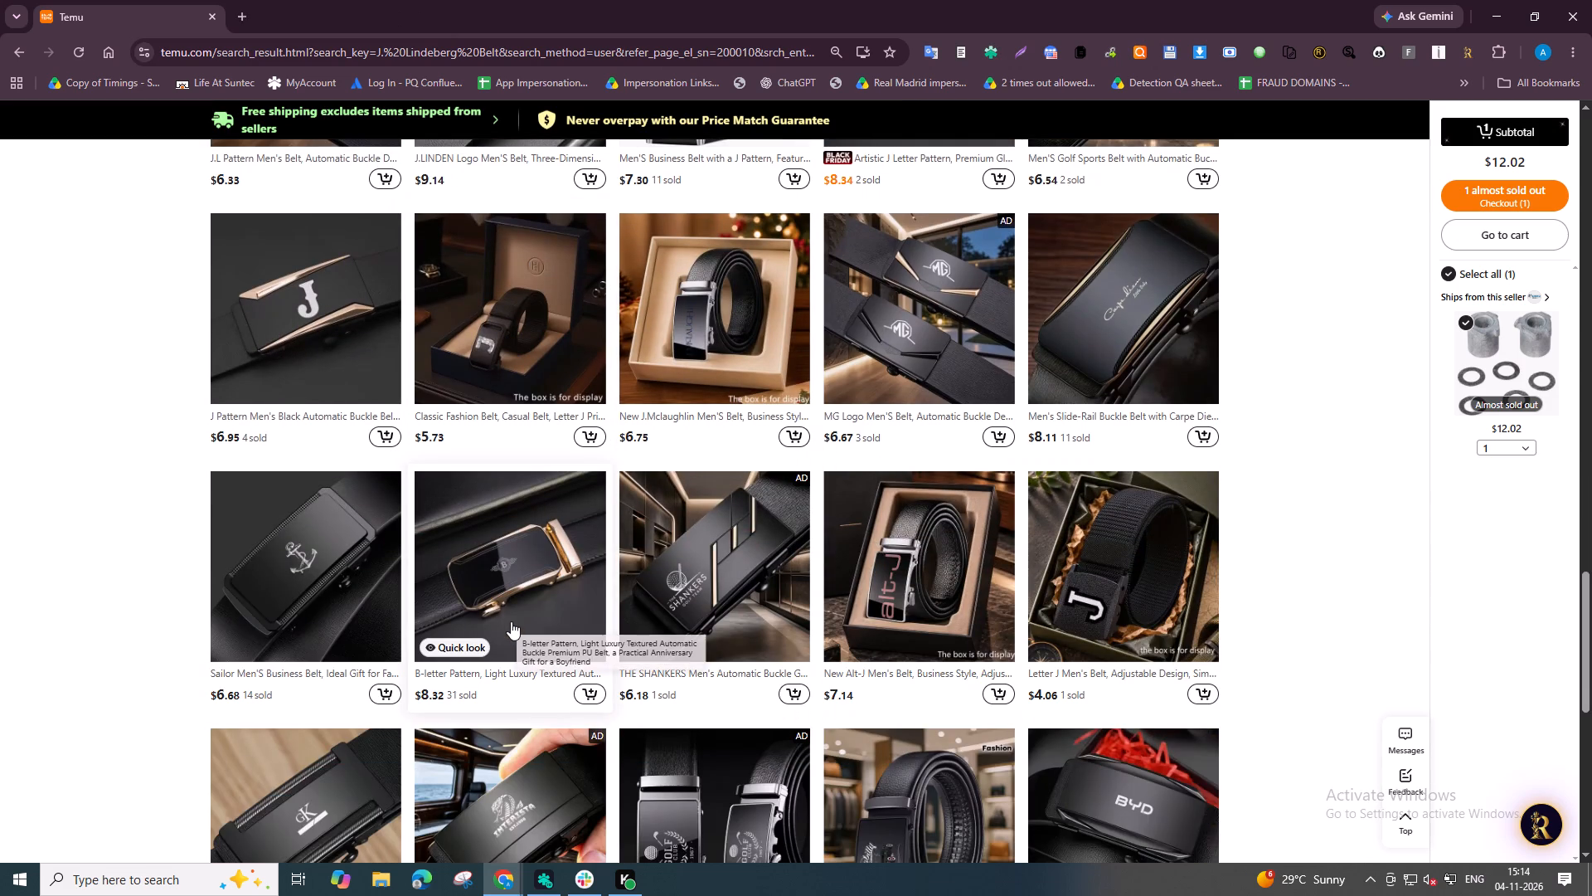
{"action": "scroll", "coordinate": [511, 621], "scroll_direction": "down", "scroll_amount": 4}
{"action": "left_click", "coordinate": [727, 685]}
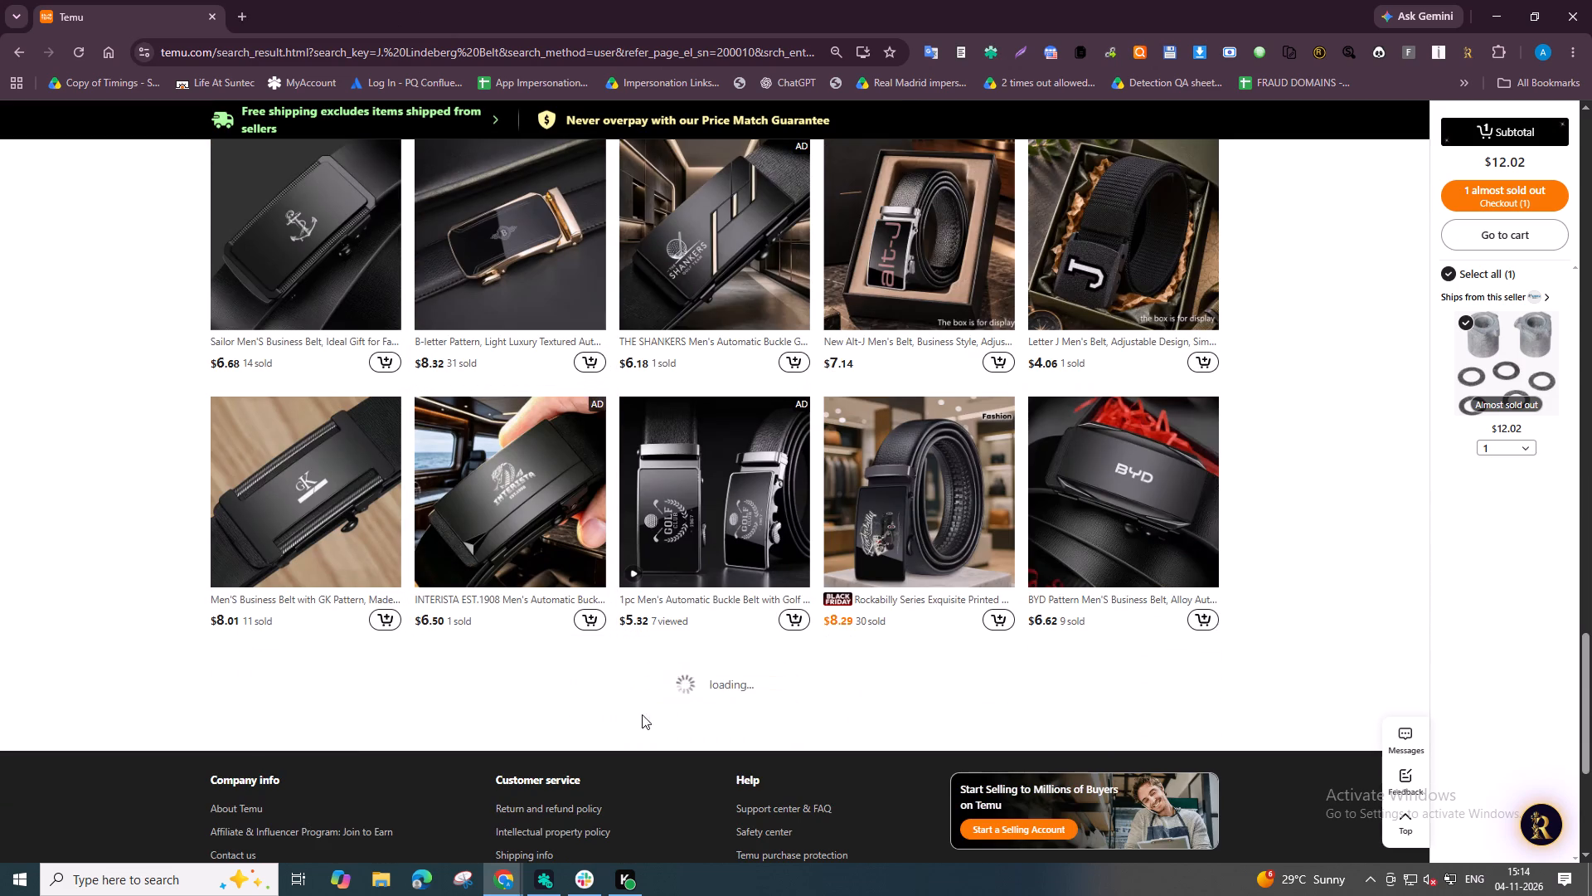
{"action": "scroll", "coordinate": [492, 644], "scroll_direction": "up", "scroll_amount": 5}
{"action": "scroll", "coordinate": [492, 642], "scroll_direction": "down", "scroll_amount": 9}
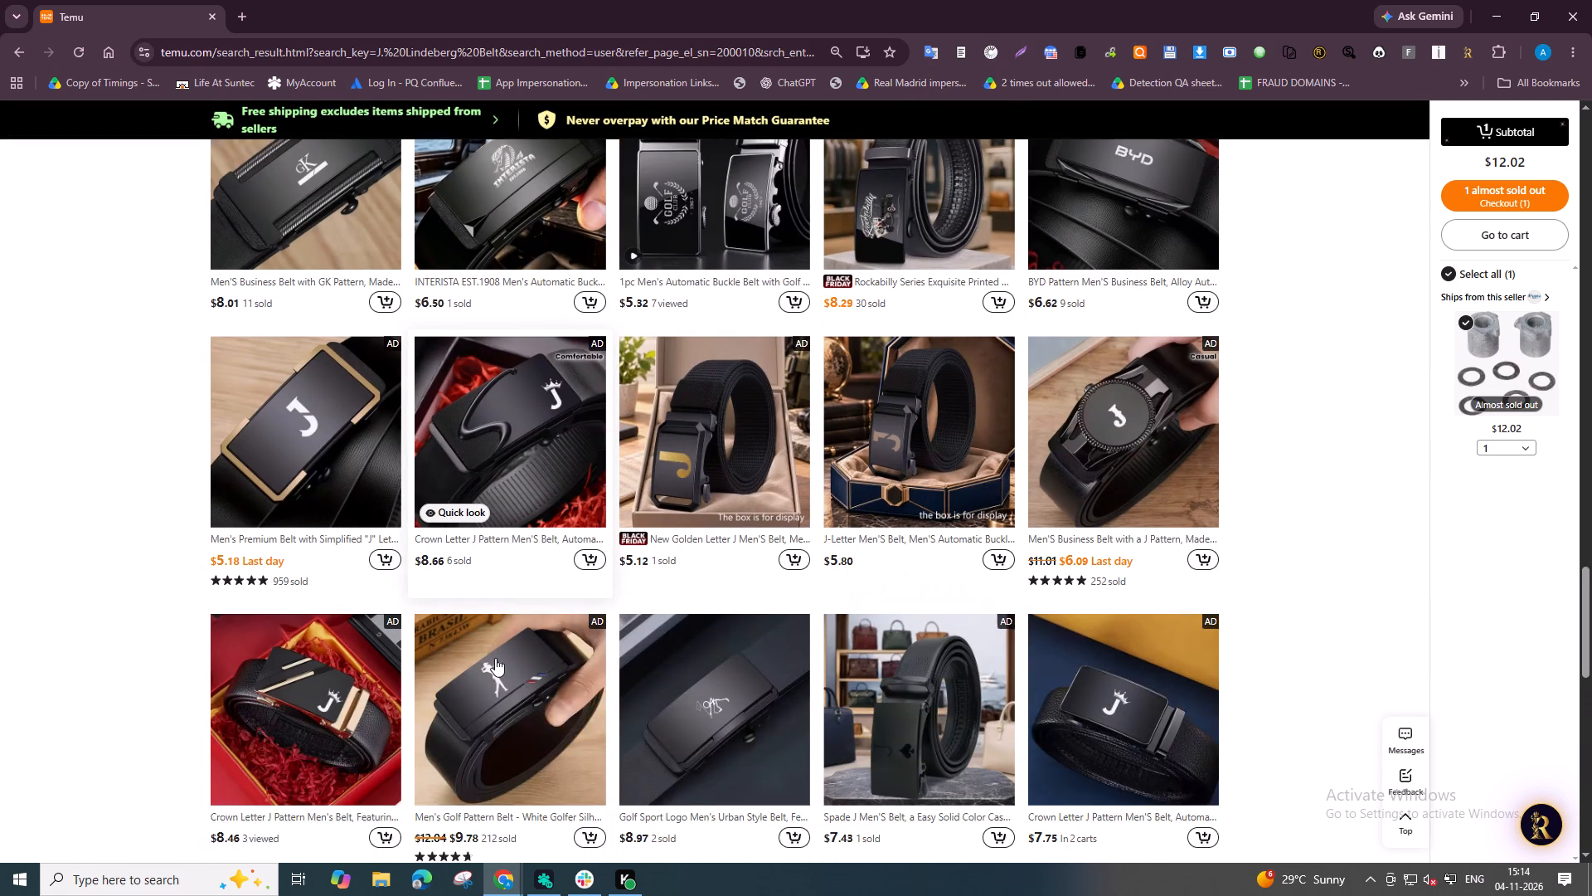
{"action": "scroll", "coordinate": [495, 658], "scroll_direction": "down", "scroll_amount": 8}
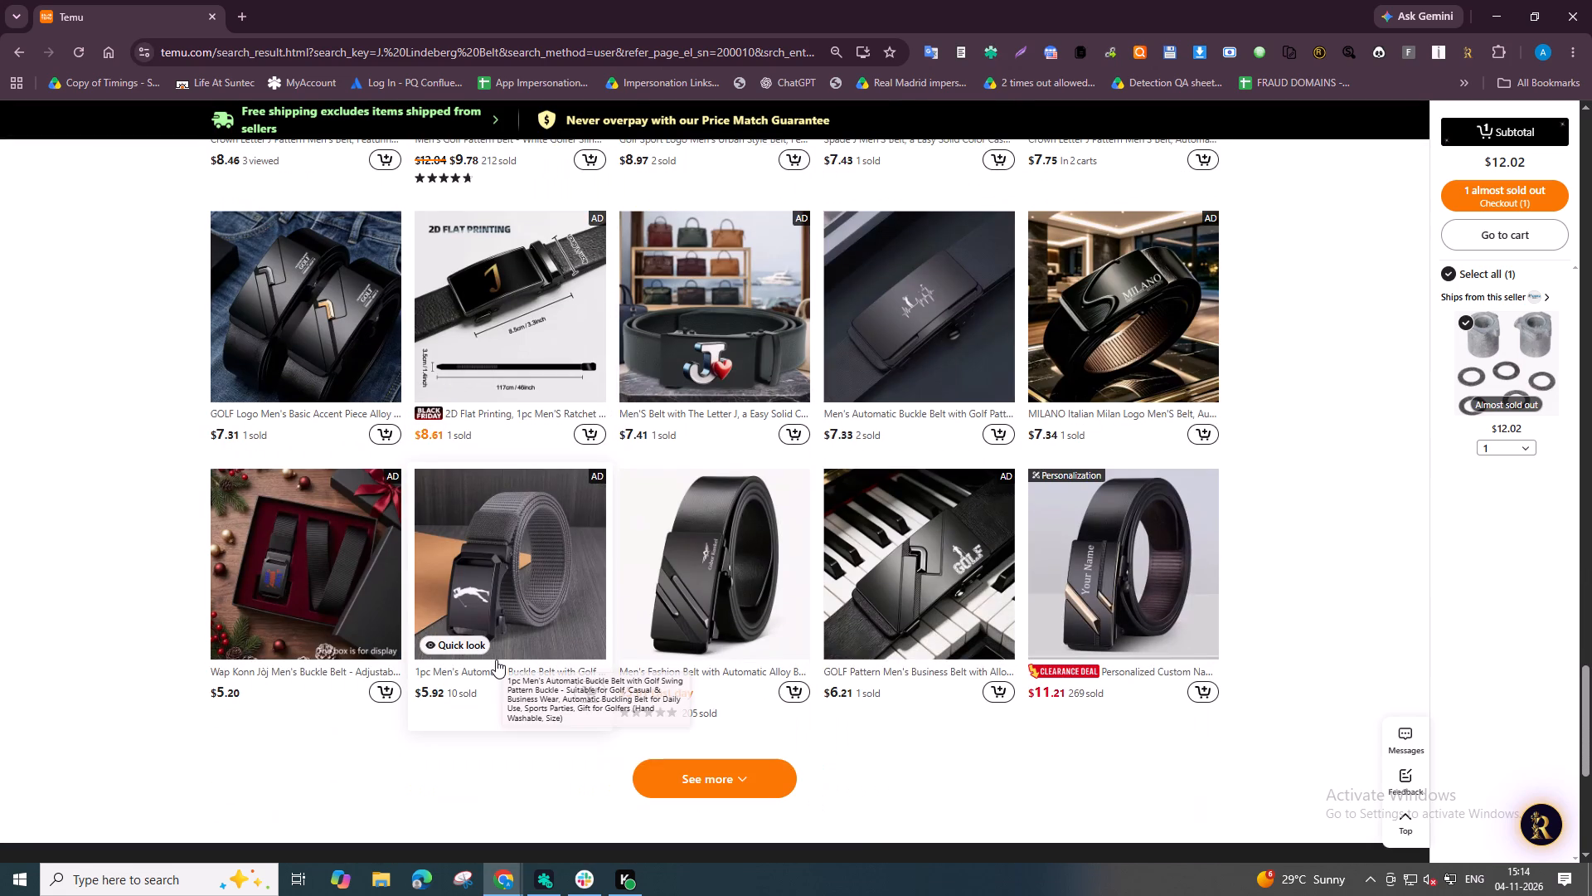
{"action": "left_click", "coordinate": [757, 788]}
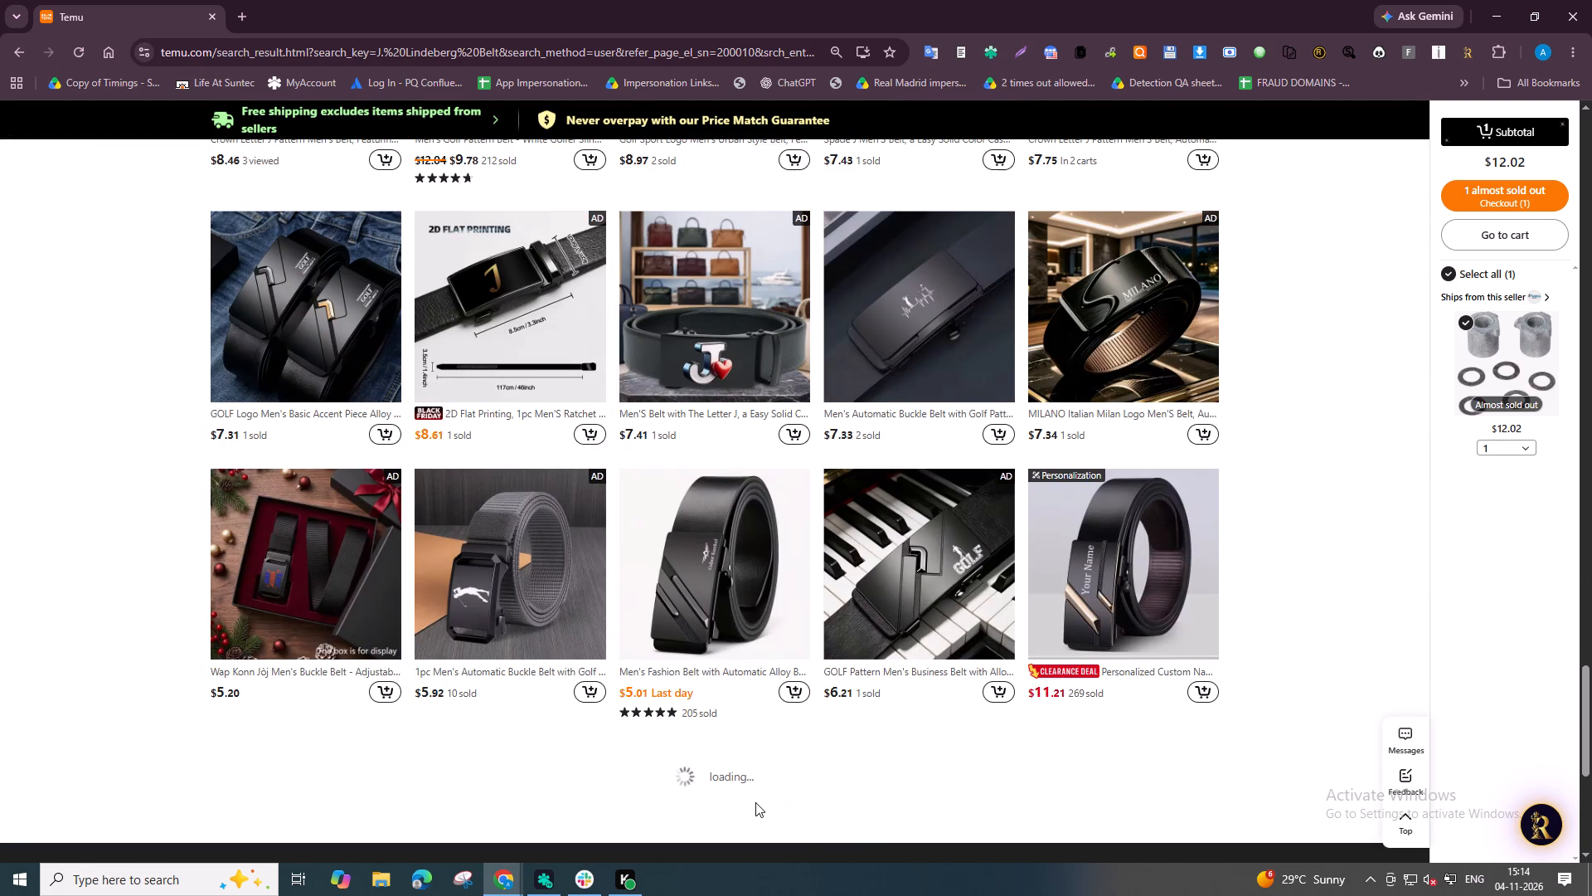
{"action": "scroll", "coordinate": [883, 646], "scroll_direction": "down", "scroll_amount": 3}
{"action": "scroll", "coordinate": [883, 737], "scroll_direction": "down", "scroll_amount": 5}
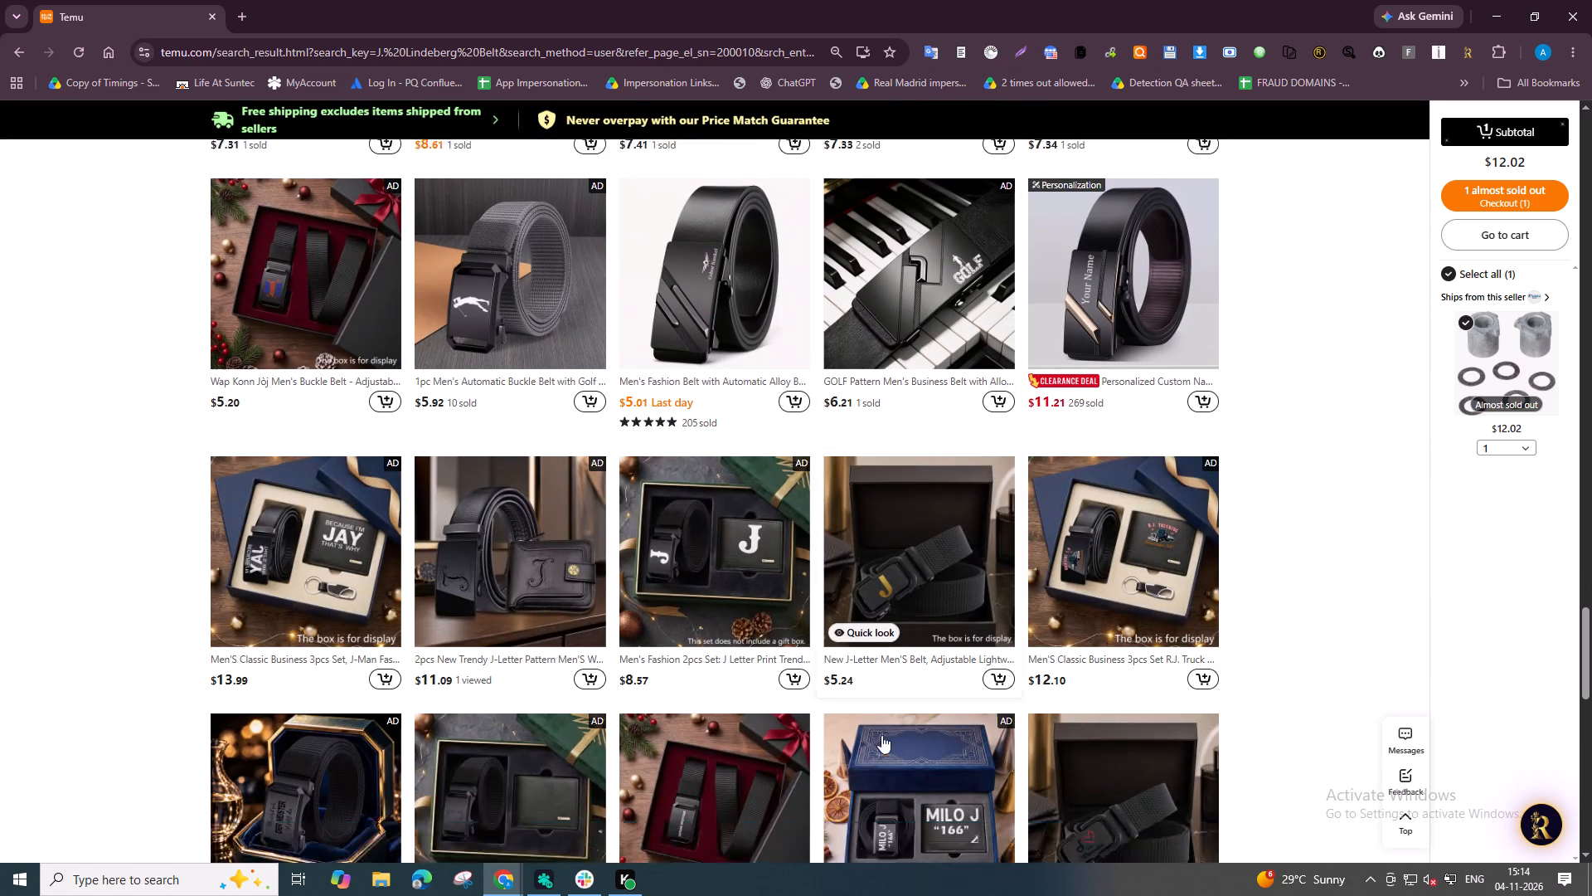
{"action": "scroll", "coordinate": [881, 733], "scroll_direction": "down", "scroll_amount": 6}
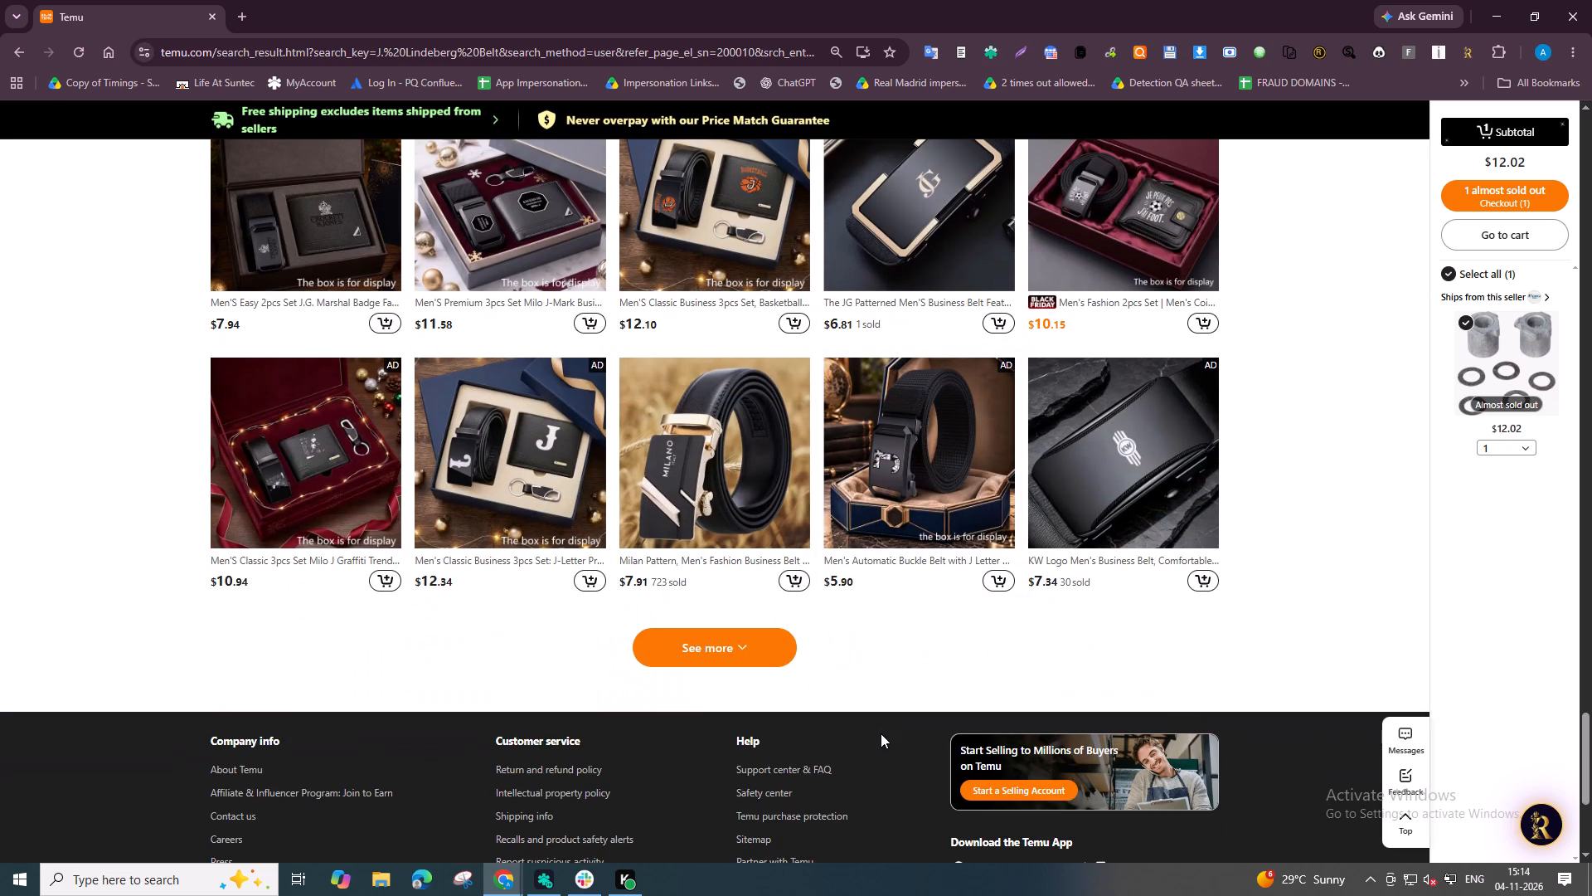
{"action": "key", "text": "ctrl+w"}
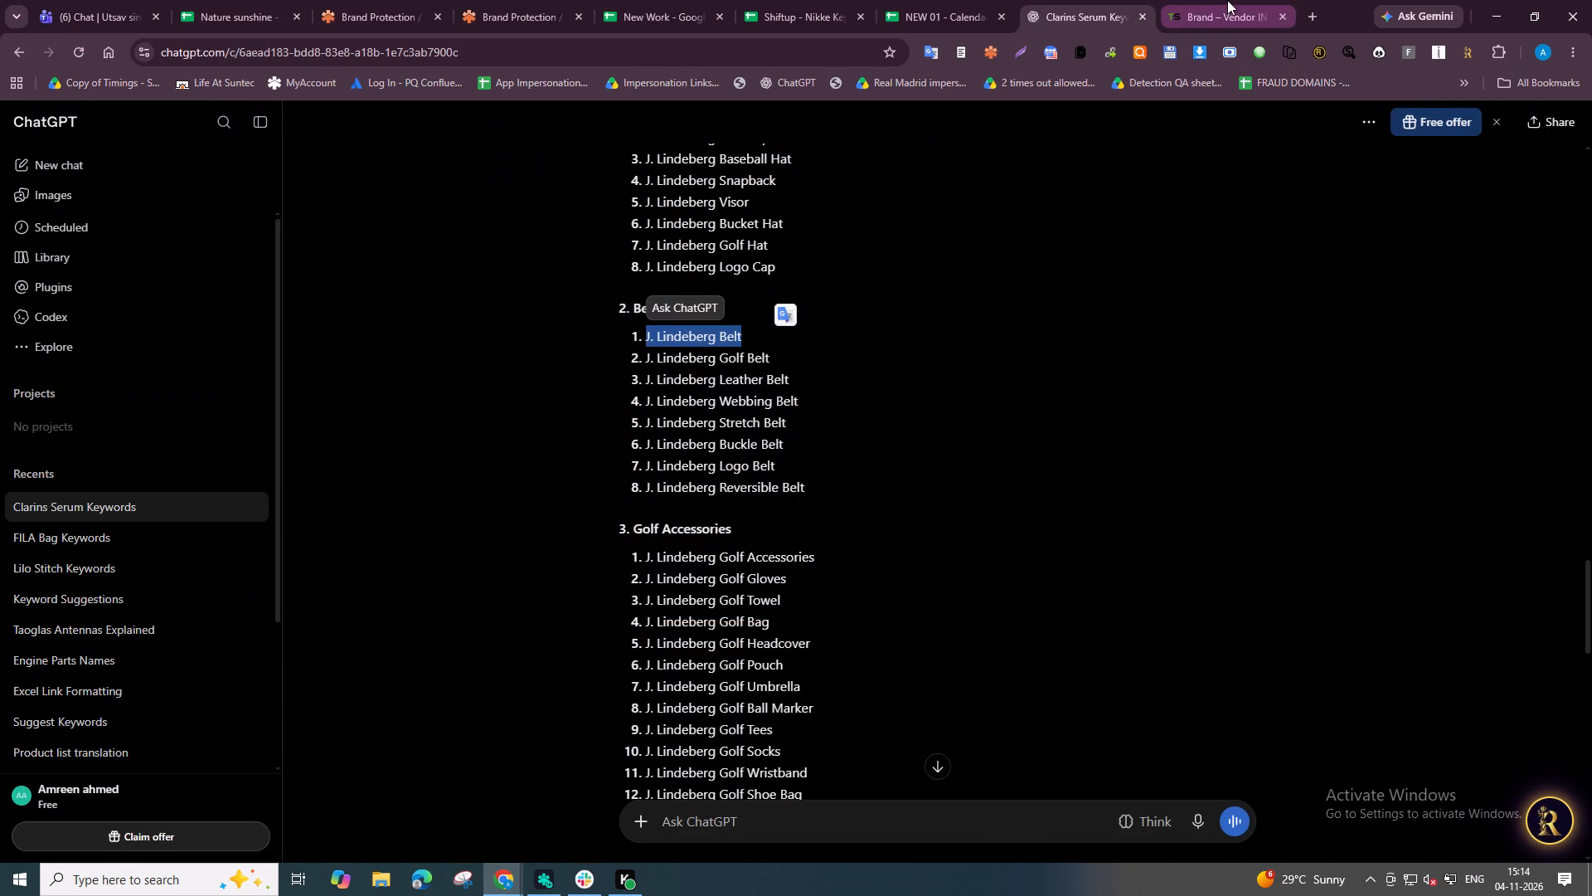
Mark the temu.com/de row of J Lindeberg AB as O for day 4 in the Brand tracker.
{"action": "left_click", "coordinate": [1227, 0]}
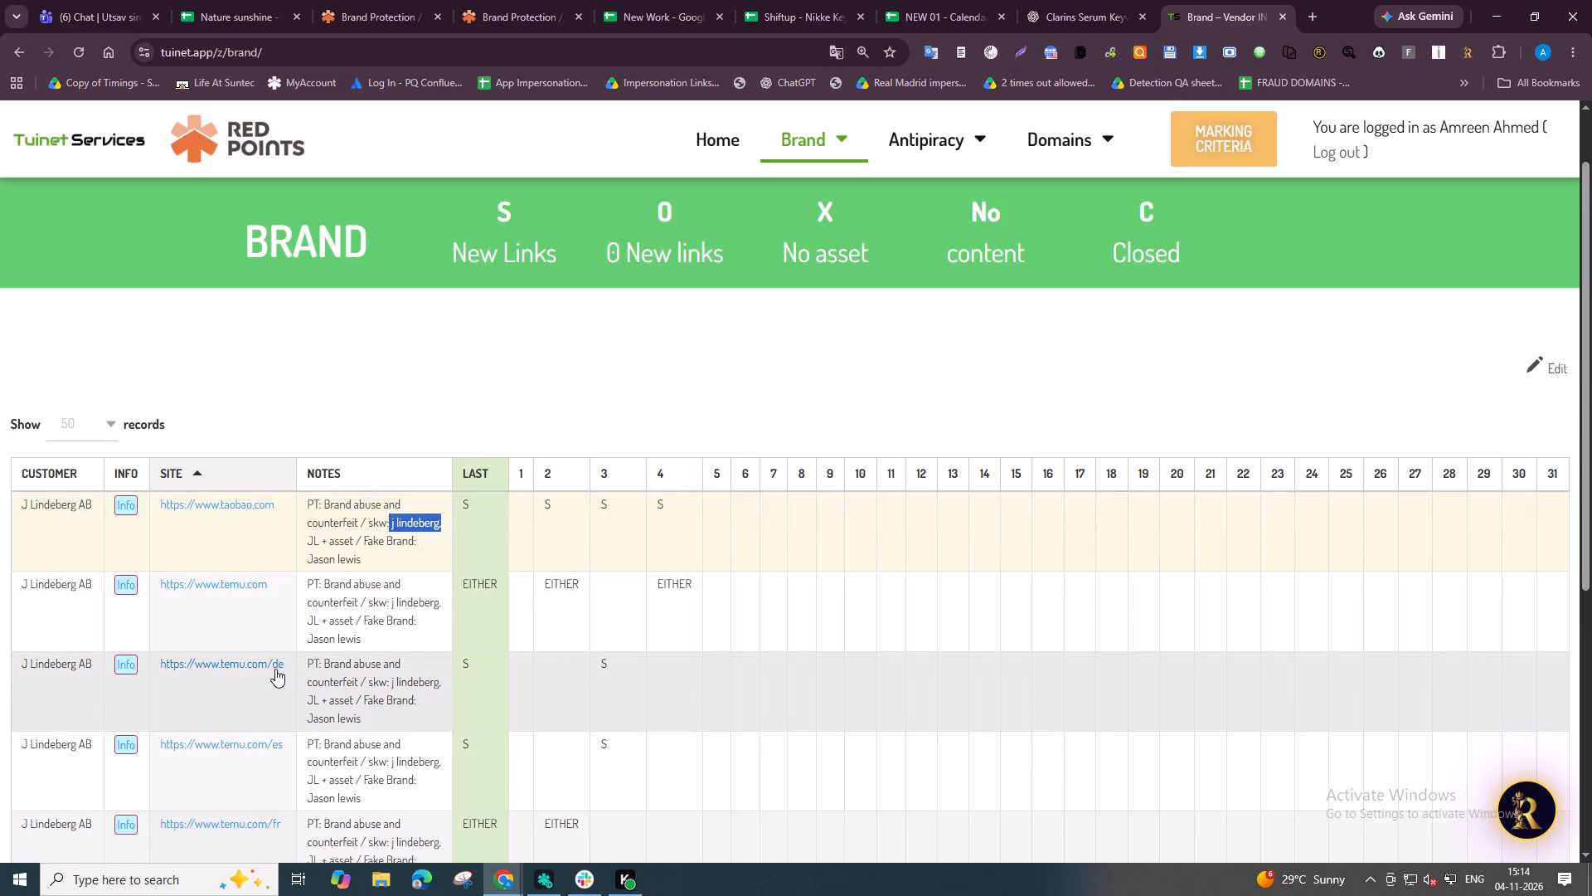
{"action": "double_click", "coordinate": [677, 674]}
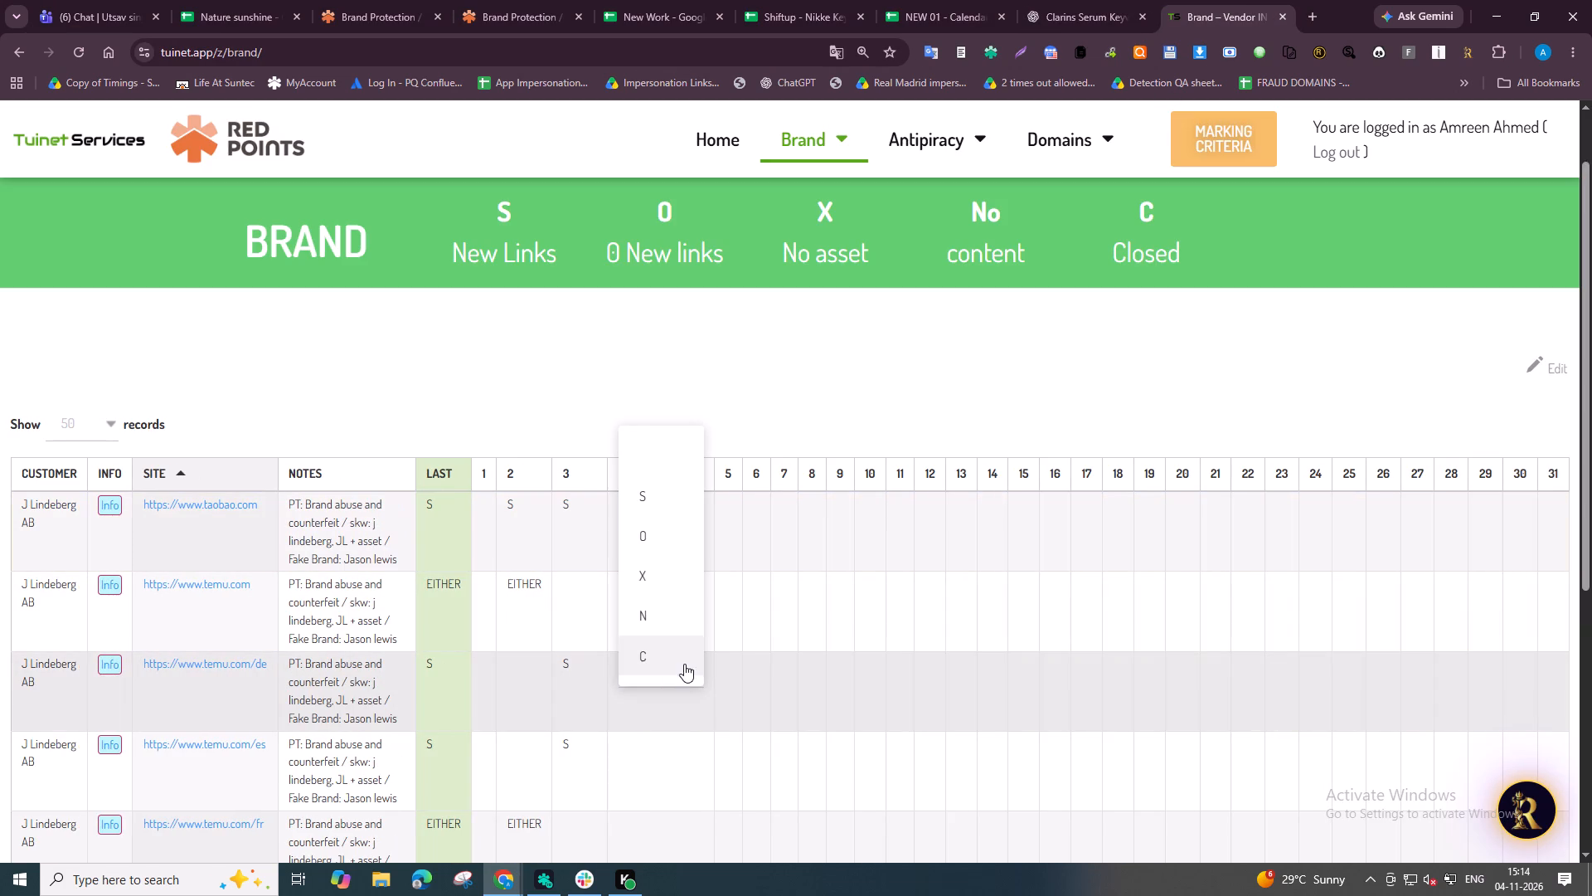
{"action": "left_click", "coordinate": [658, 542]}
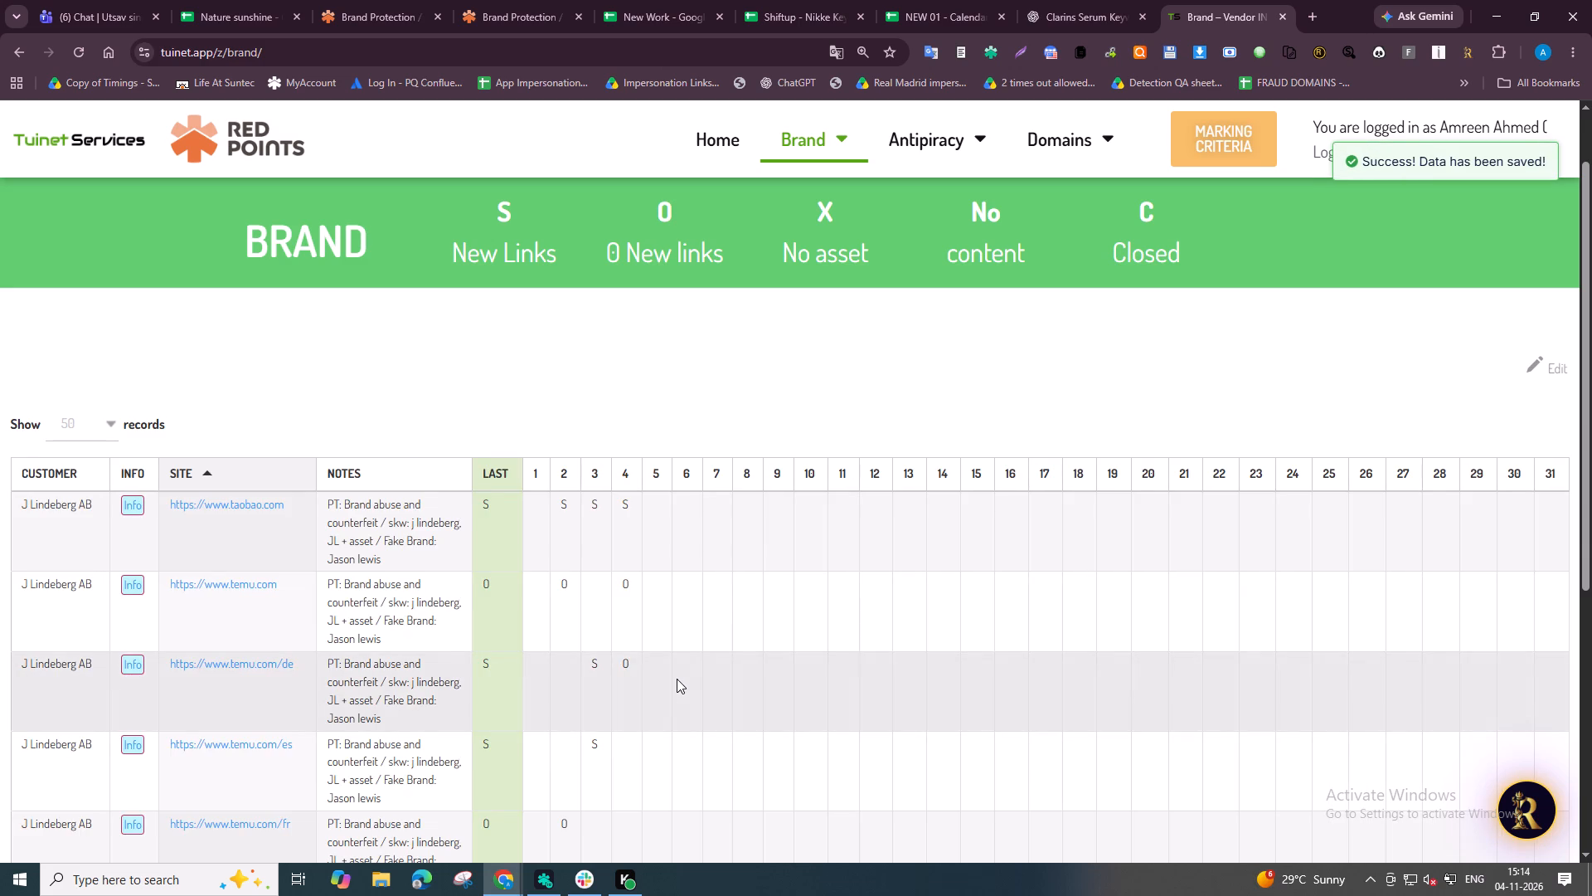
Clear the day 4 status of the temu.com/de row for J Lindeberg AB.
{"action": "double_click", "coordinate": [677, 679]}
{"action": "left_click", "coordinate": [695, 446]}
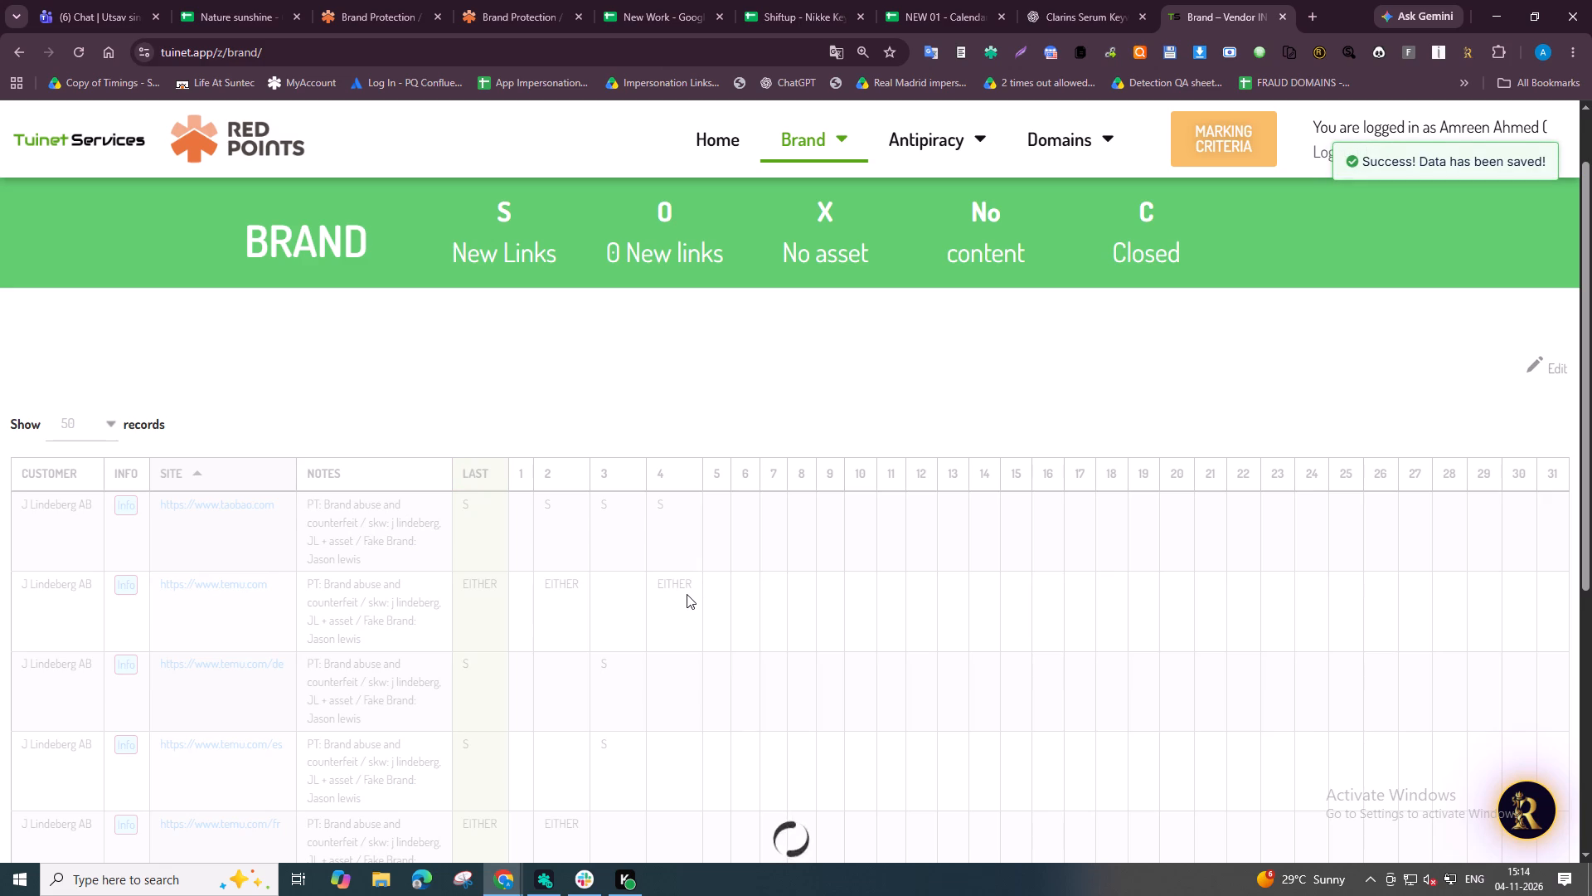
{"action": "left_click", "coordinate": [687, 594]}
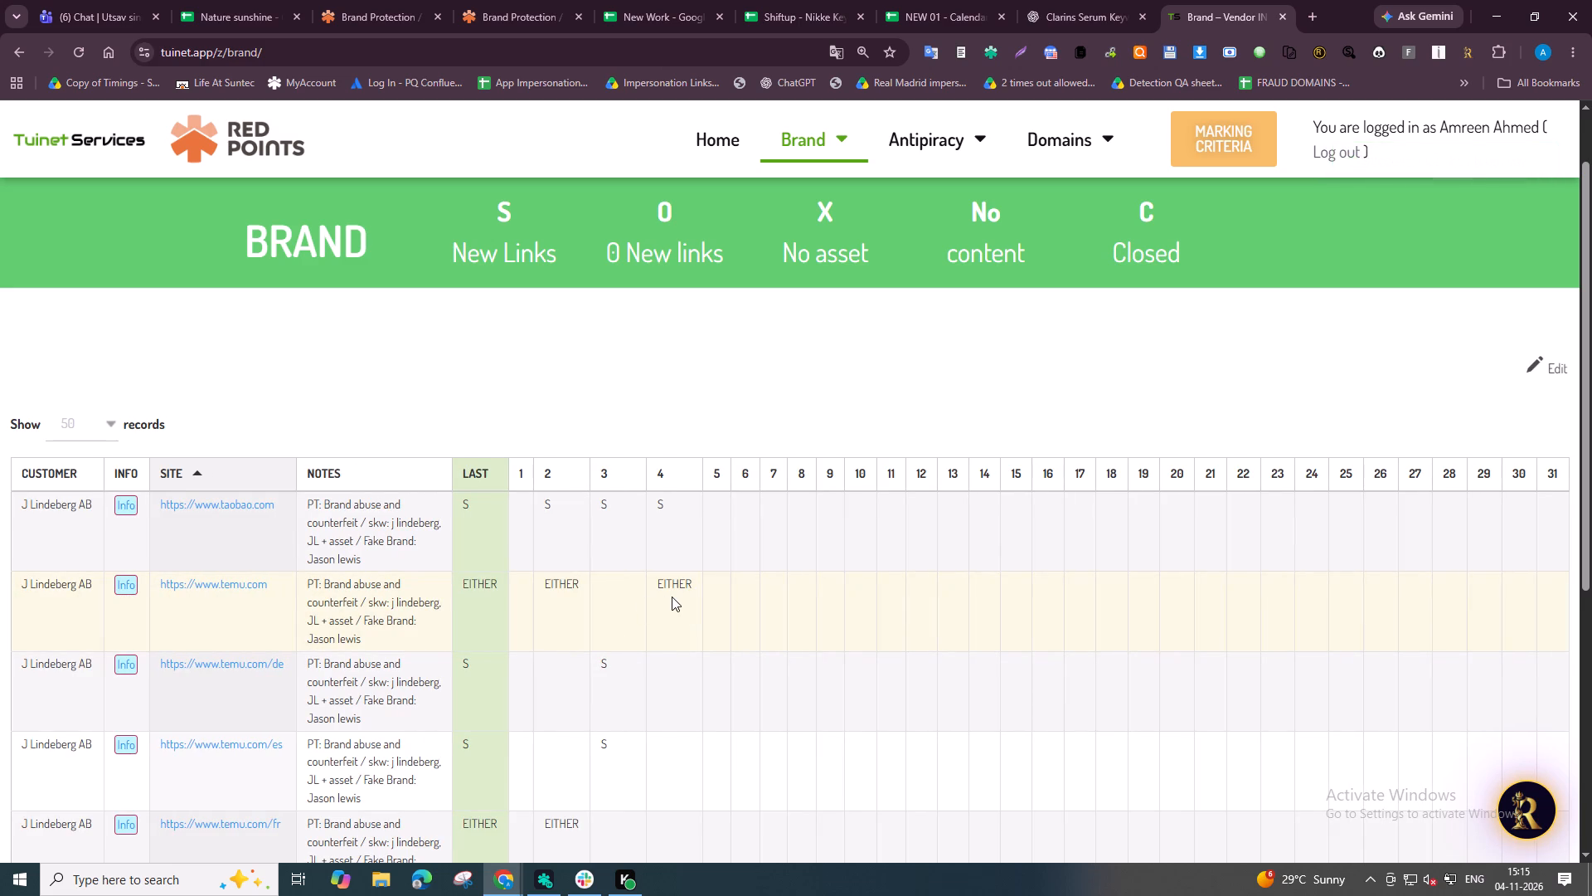
Review the J Lindeberg AB row and its November time entries in the NS-4 dpal-snt sheet of the NEW 01 calendar.
{"action": "left_click", "coordinate": [925, 0]}
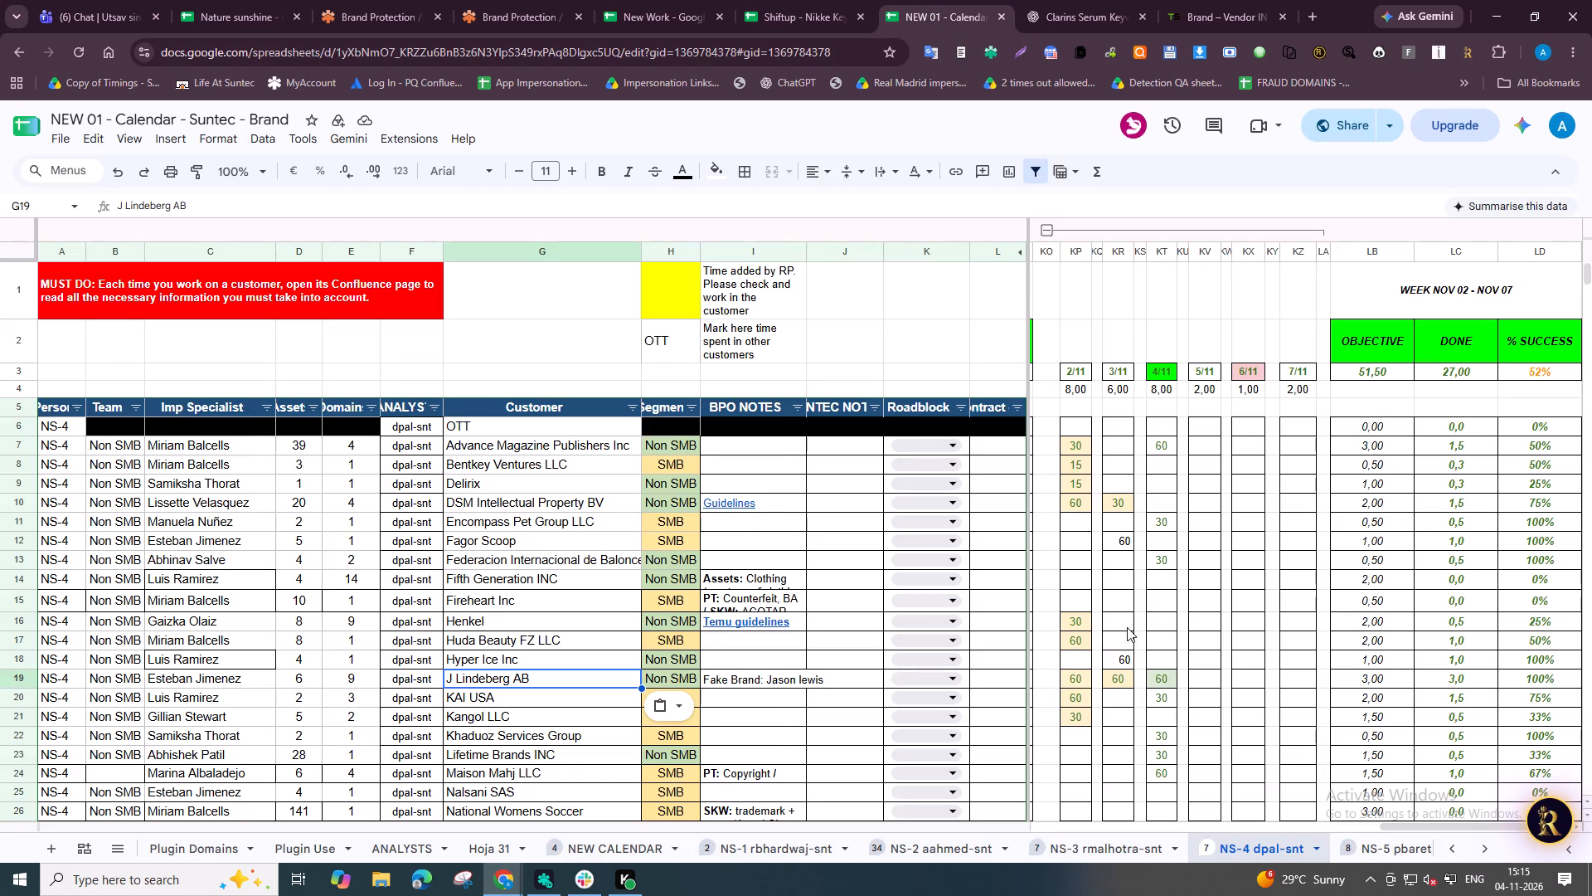
{"action": "left_click", "coordinate": [1124, 679]}
{"action": "scroll", "coordinate": [553, 747], "scroll_direction": "down", "scroll_amount": 4}
{"action": "scroll", "coordinate": [510, 729], "scroll_direction": "up", "scroll_amount": 6}
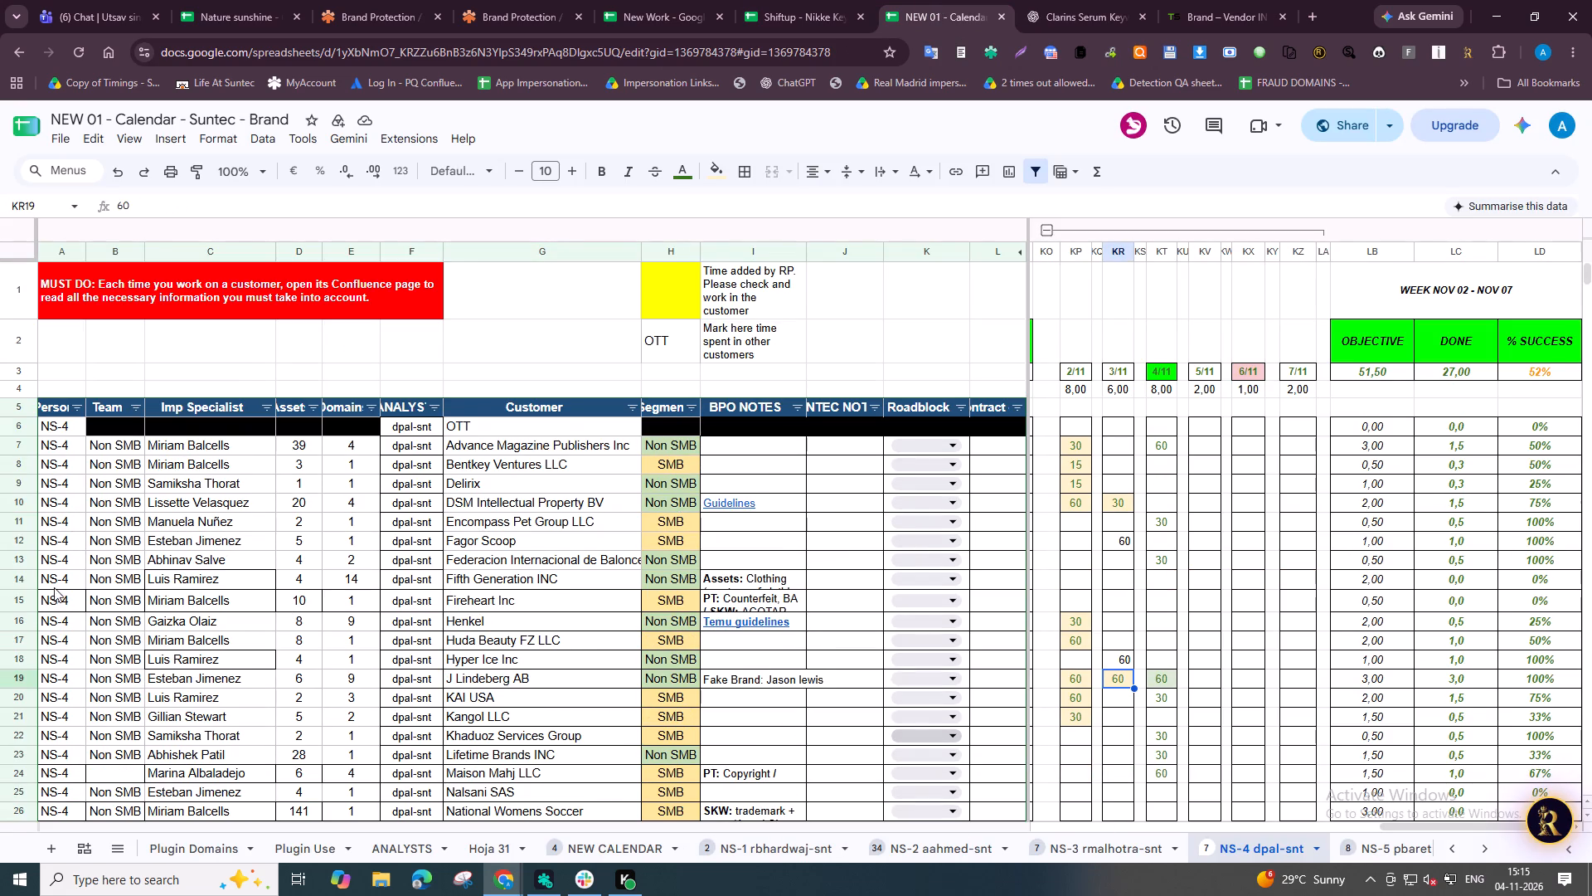
{"action": "scroll", "coordinate": [51, 644], "scroll_direction": "down", "scroll_amount": 3}
{"action": "scroll", "coordinate": [52, 641], "scroll_direction": "up", "scroll_amount": 6}
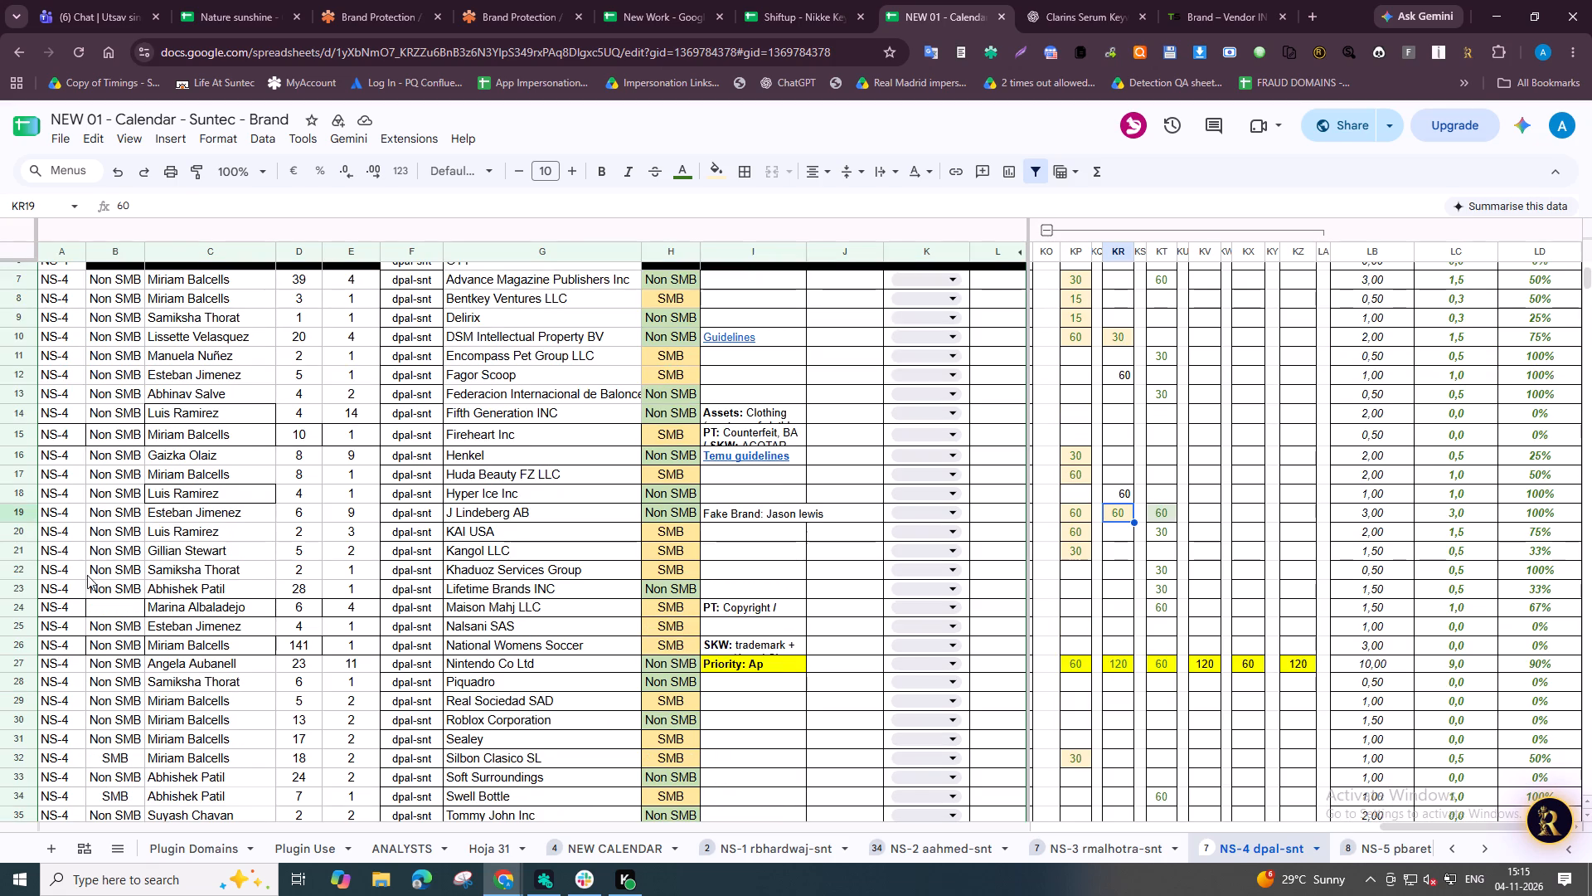
{"action": "left_click", "coordinate": [256, 675]}
{"action": "scroll", "coordinate": [233, 694], "scroll_direction": "down", "scroll_amount": 5}
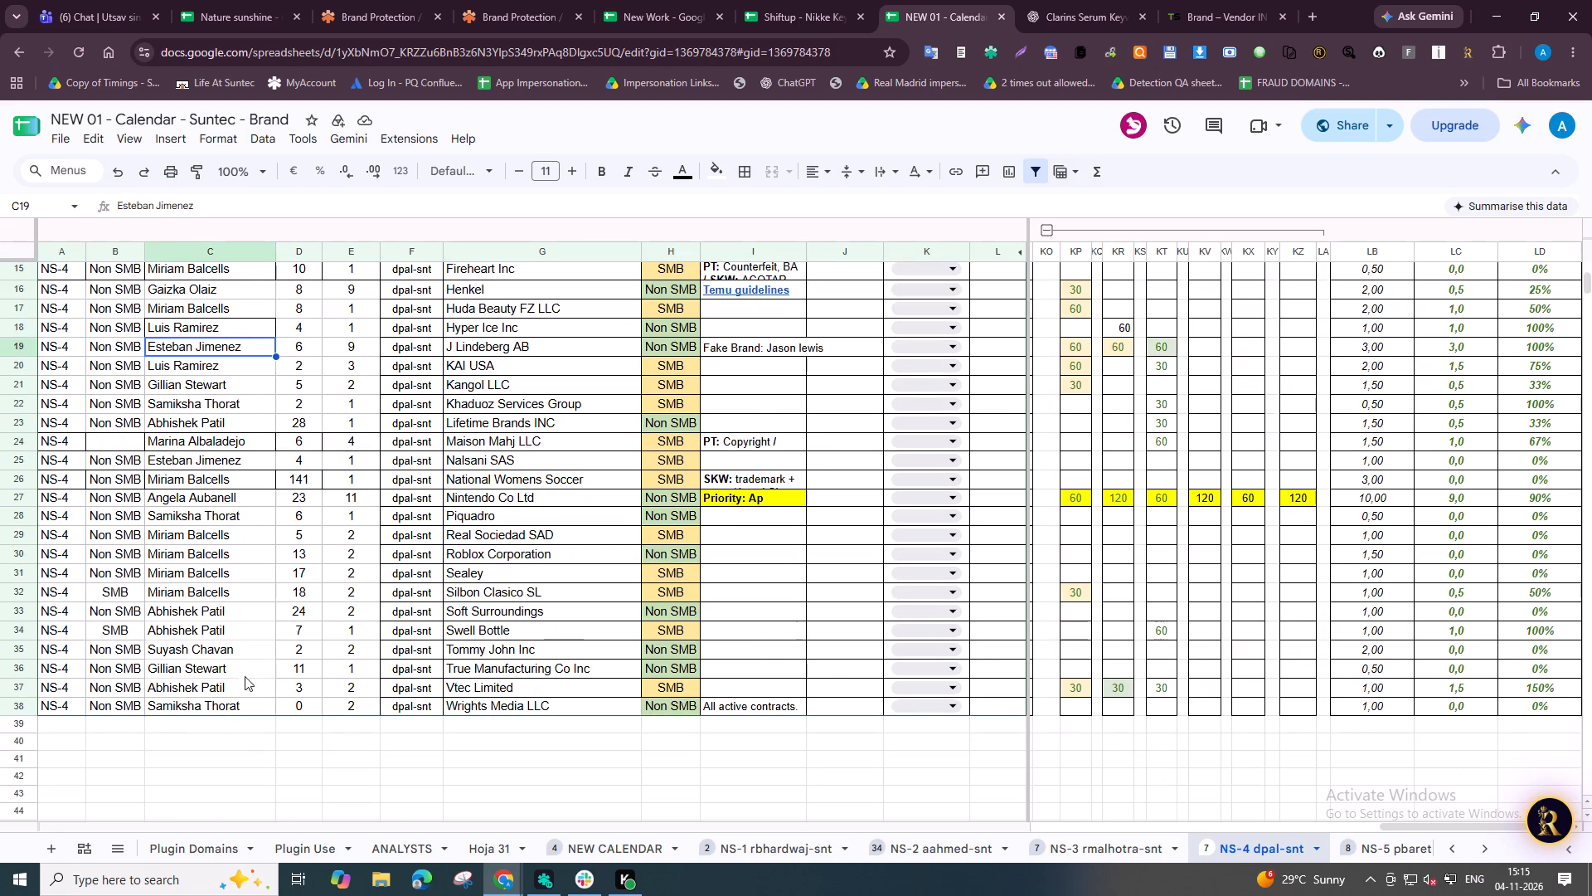
{"action": "scroll", "coordinate": [249, 612], "scroll_direction": "up", "scroll_amount": 7}
Find "lind" in the sheet and view the edit history of J Lindeberg AB's 3/11 time entry.
{"action": "key", "text": "ctrl+f"}
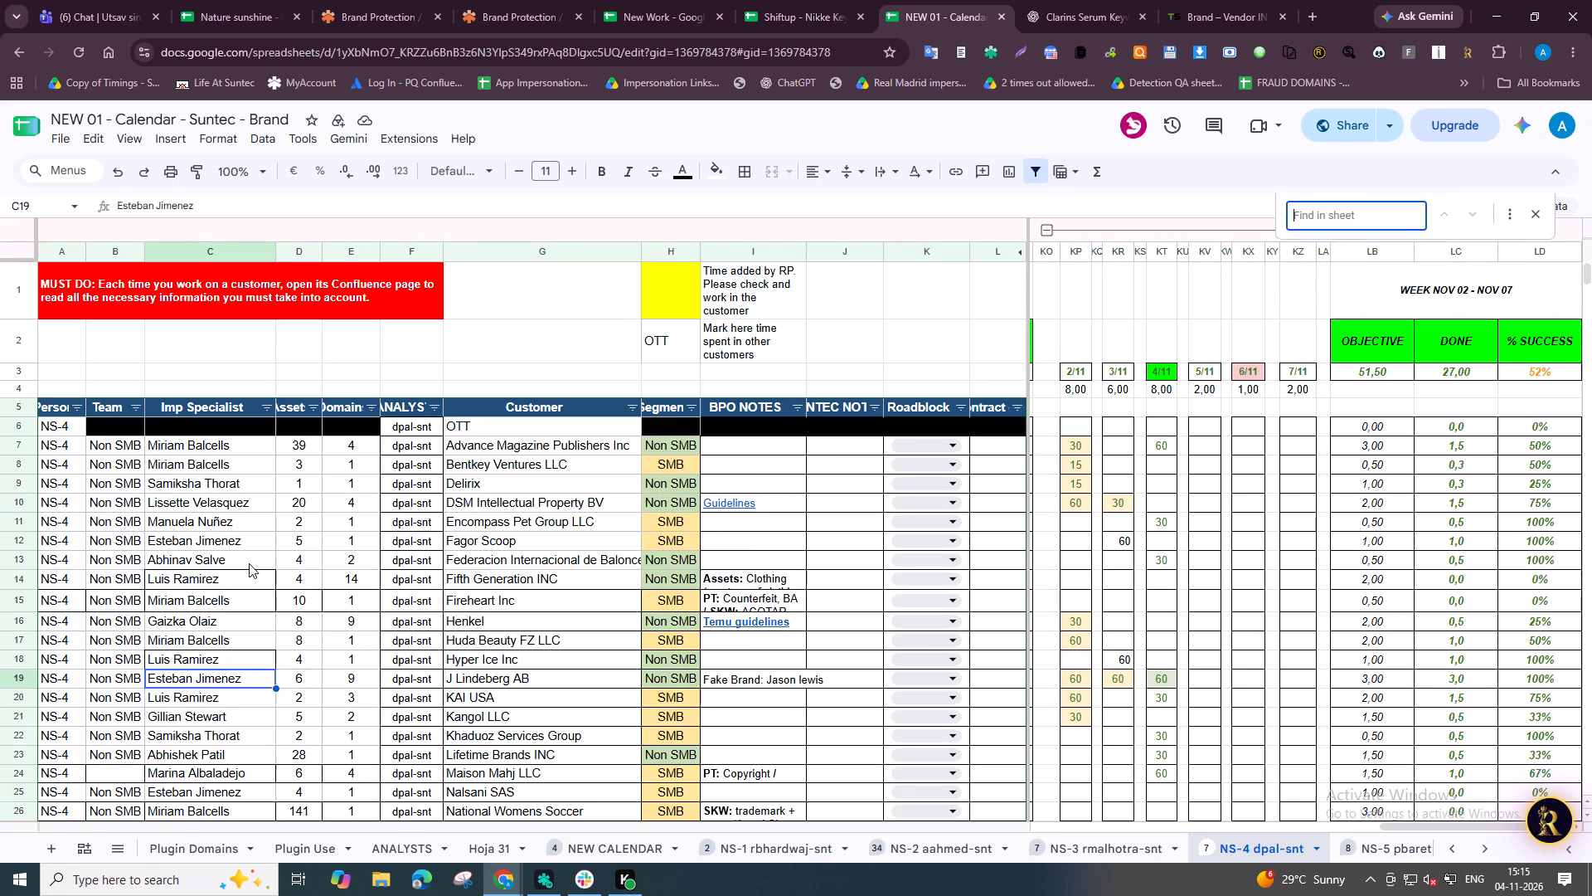
{"action": "type", "text": "lind"}
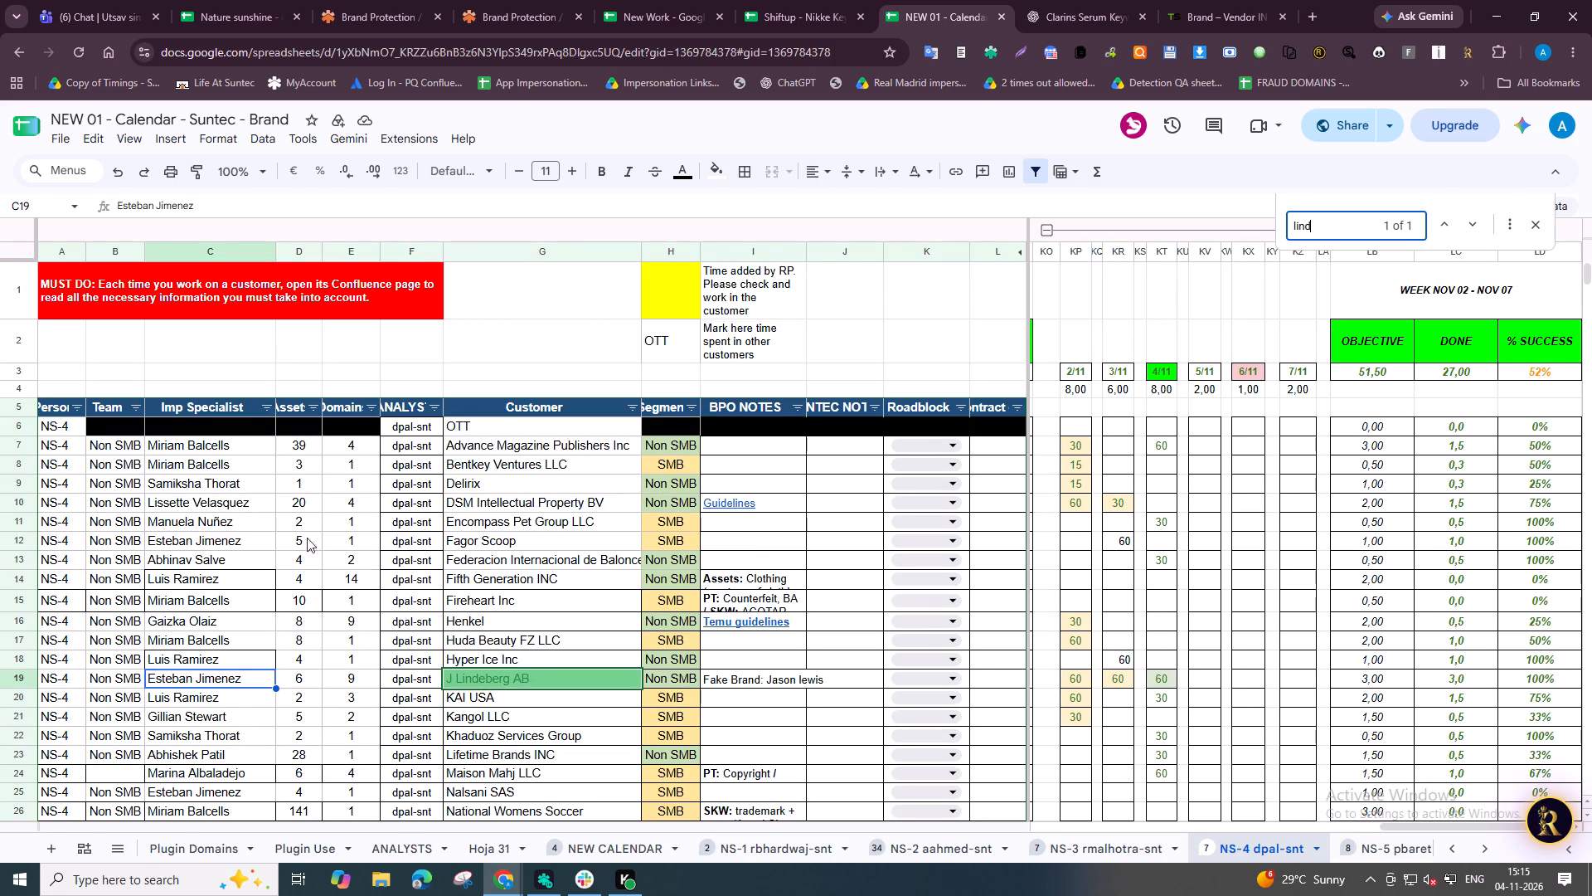
{"action": "left_click", "coordinate": [1115, 682]}
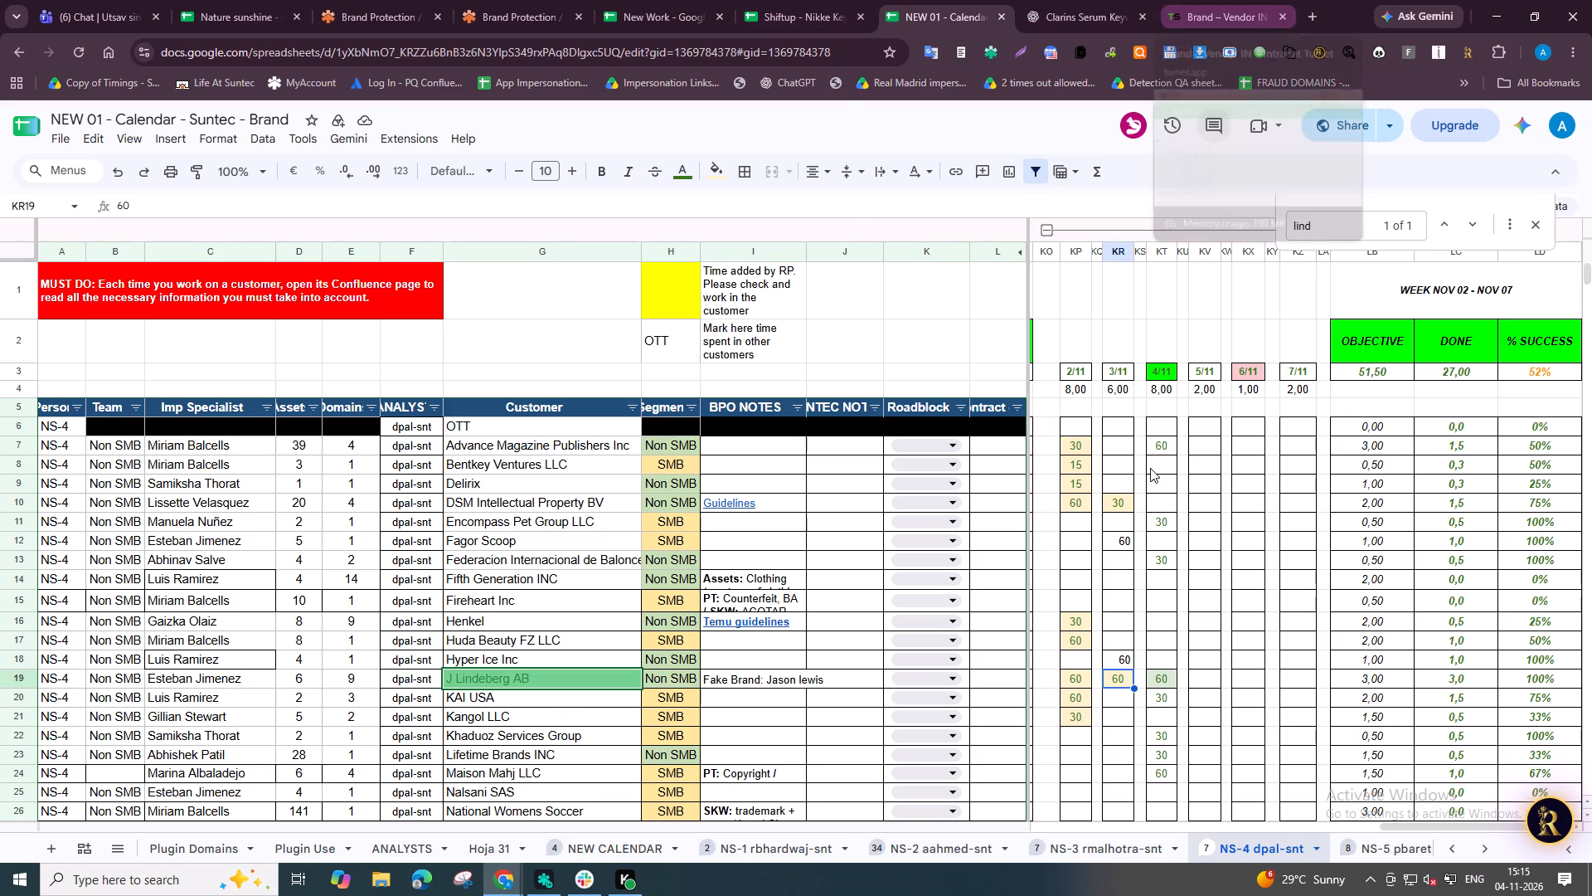
{"action": "right_click", "coordinate": [1121, 681]}
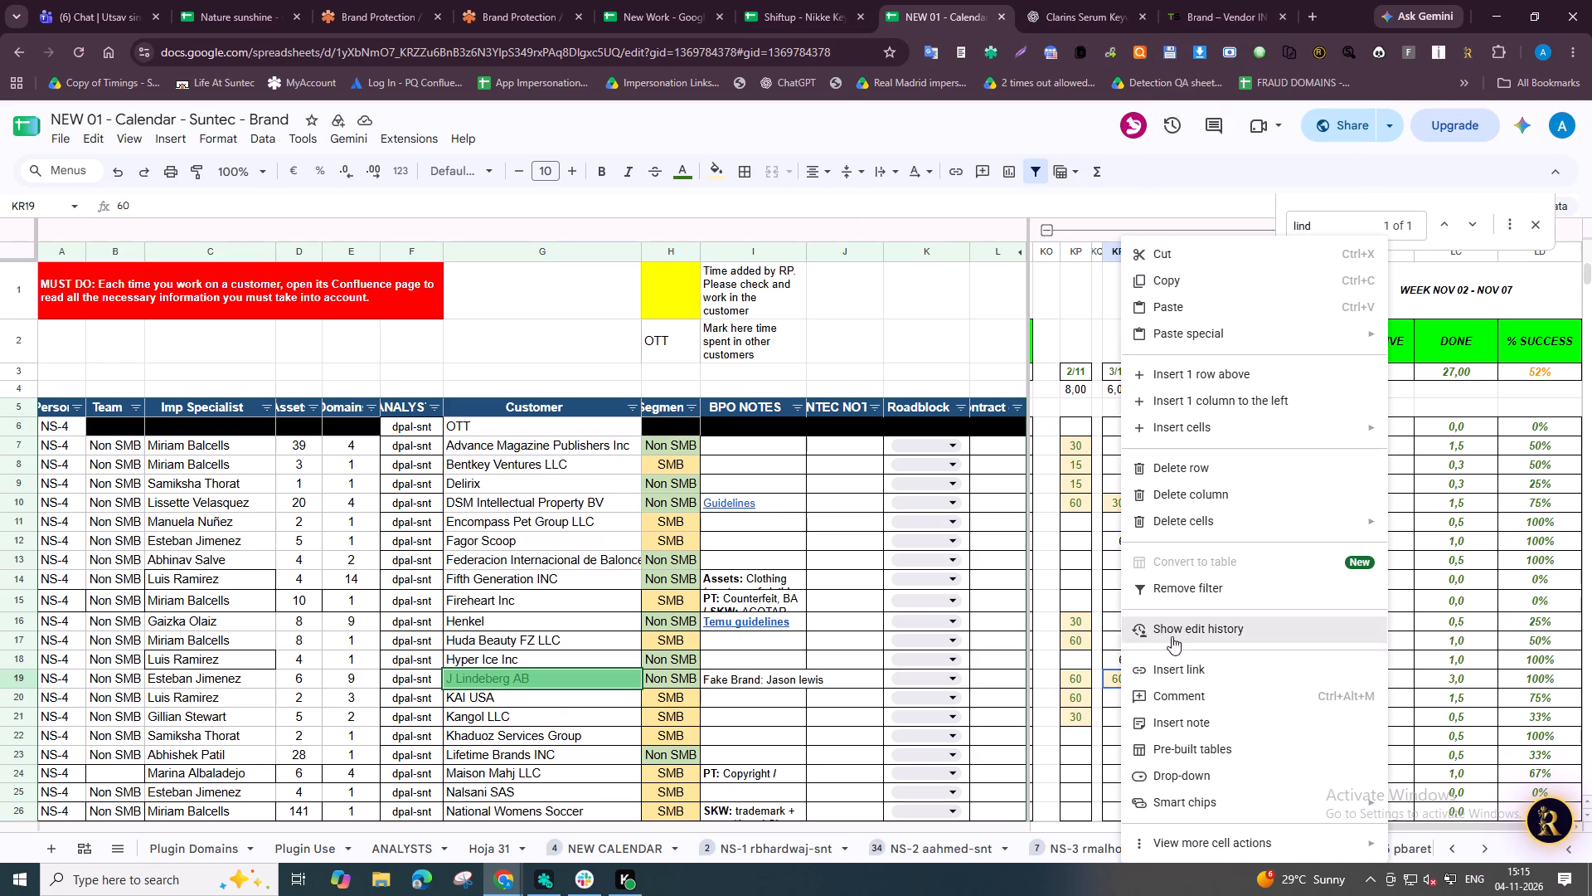
{"action": "left_click", "coordinate": [1172, 630]}
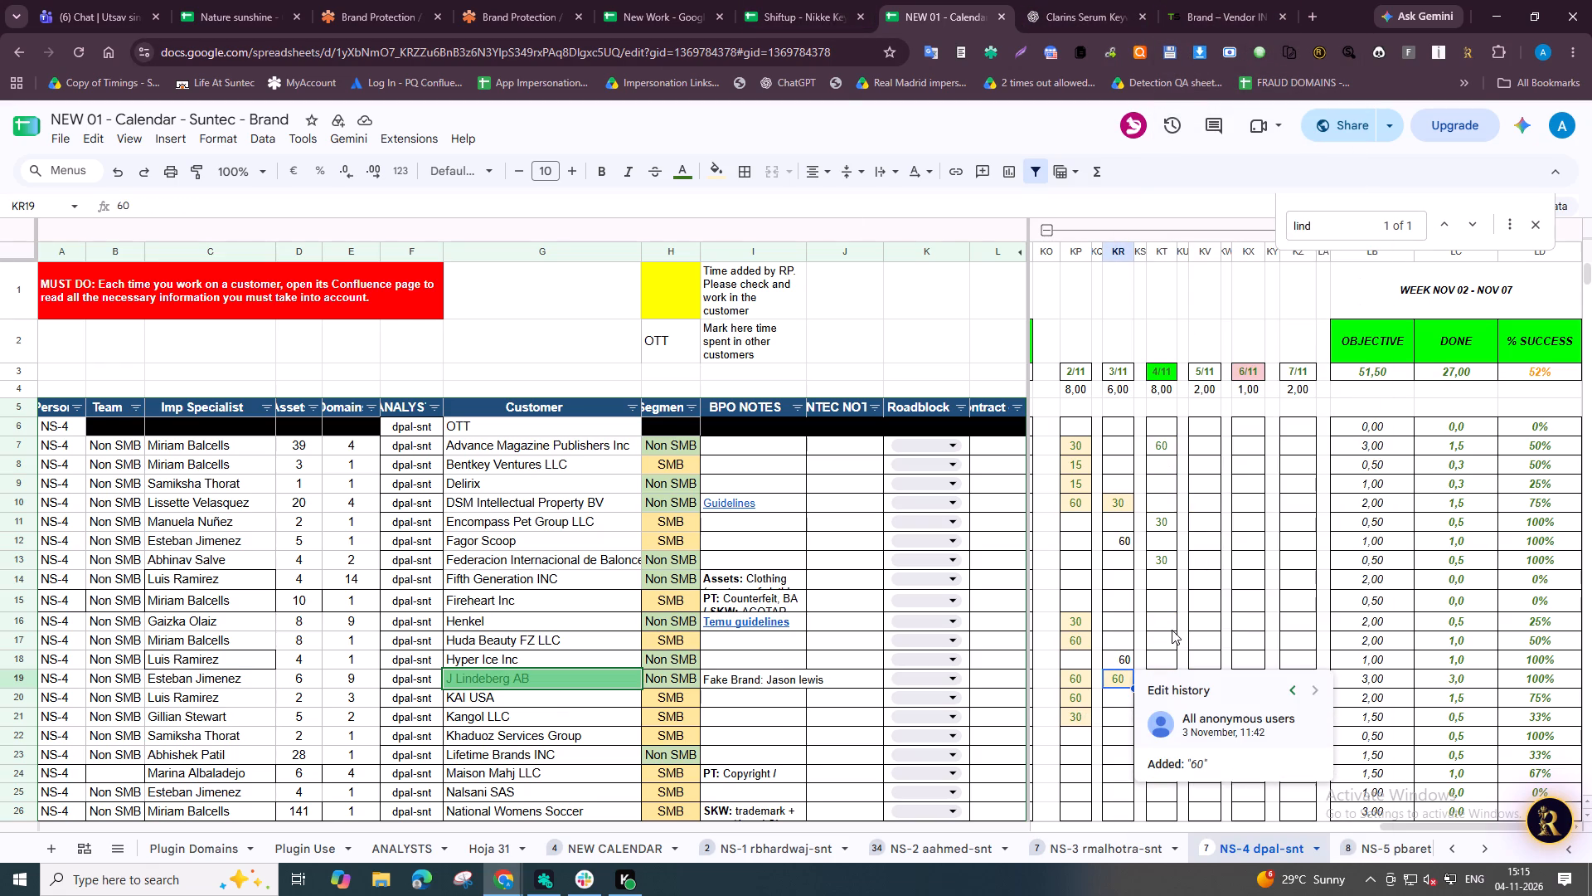
{"action": "left_click", "coordinate": [1172, 630]}
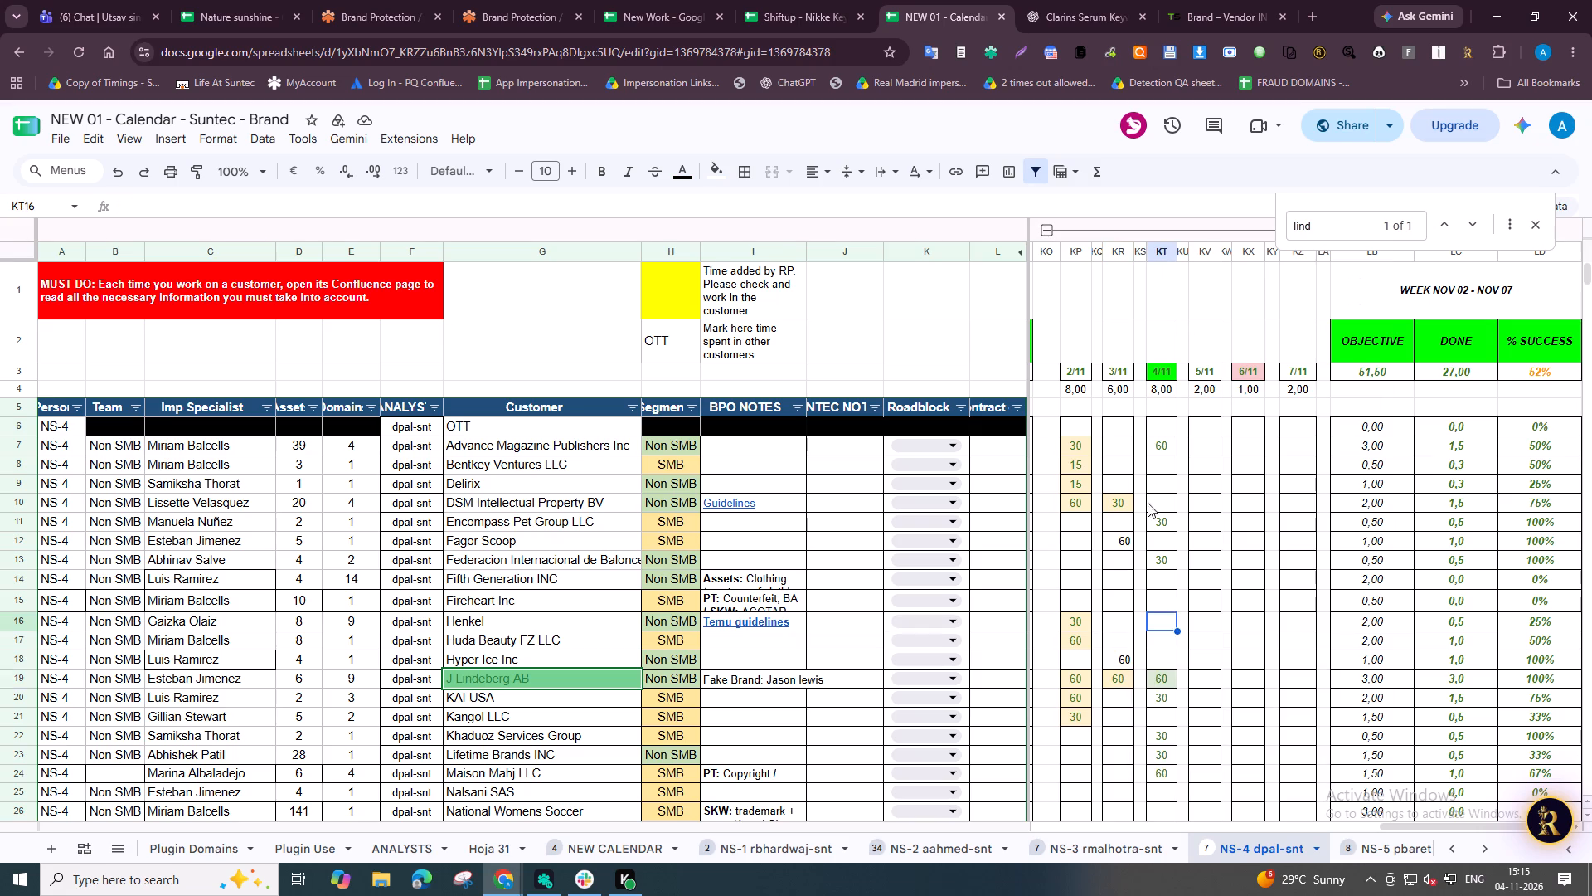
{"action": "left_click", "coordinate": [1115, 465]}
{"action": "scroll", "coordinate": [1124, 557], "scroll_direction": "down", "scroll_amount": 4}
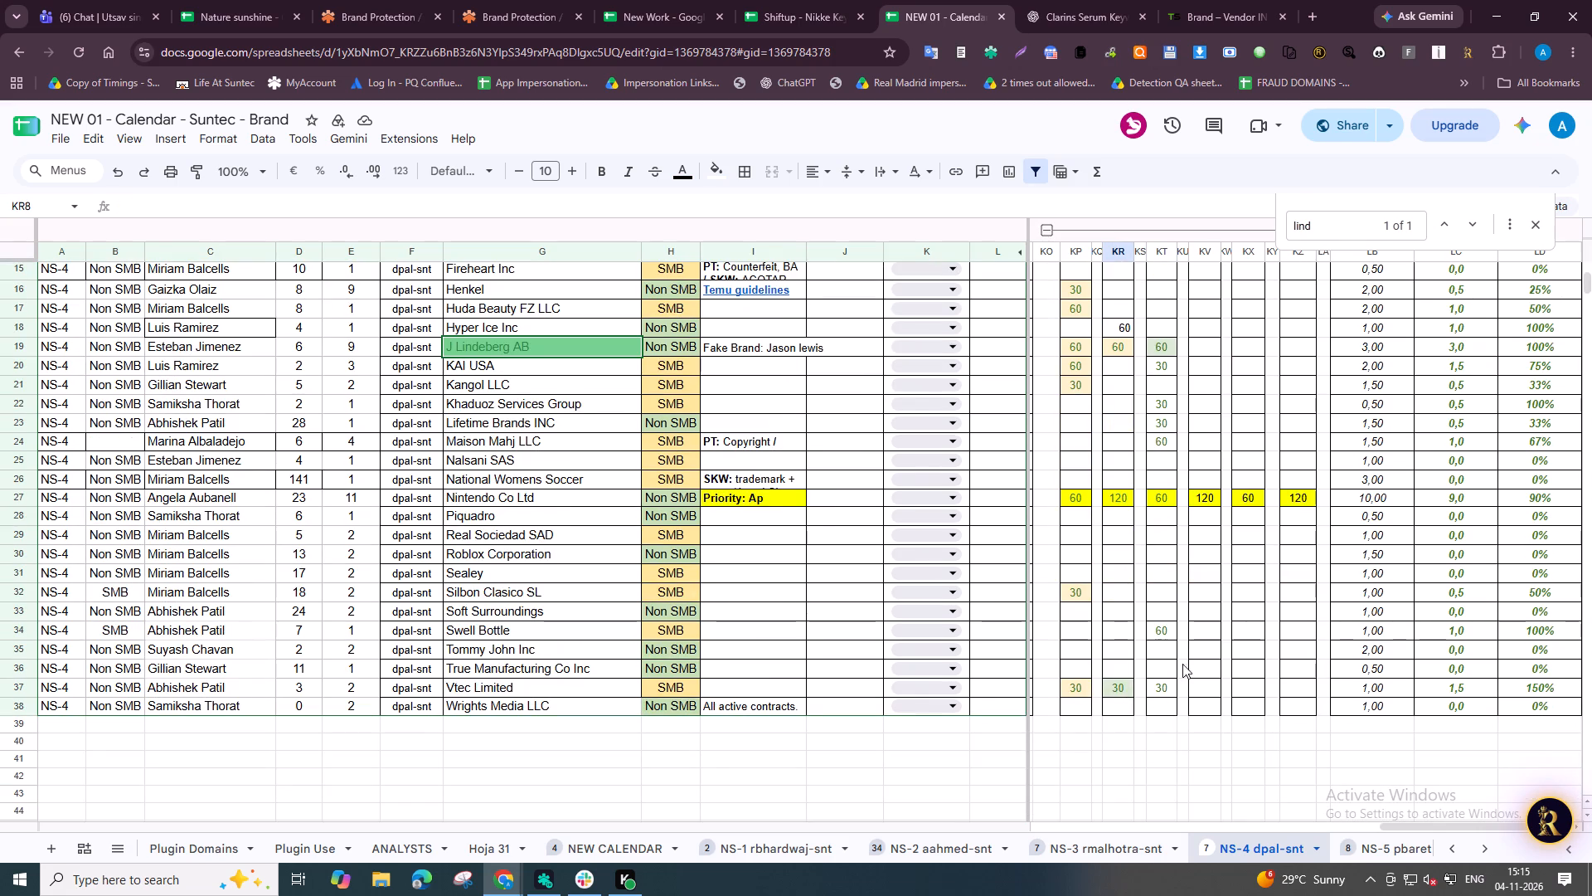
Total the 4/11 time entries from Advance Magazine Publishers Inc through Vtec Limited by selecting that range.
{"action": "left_click", "coordinate": [1164, 687]}
{"action": "scroll", "coordinate": [1168, 611], "scroll_direction": "up", "scroll_amount": 4}
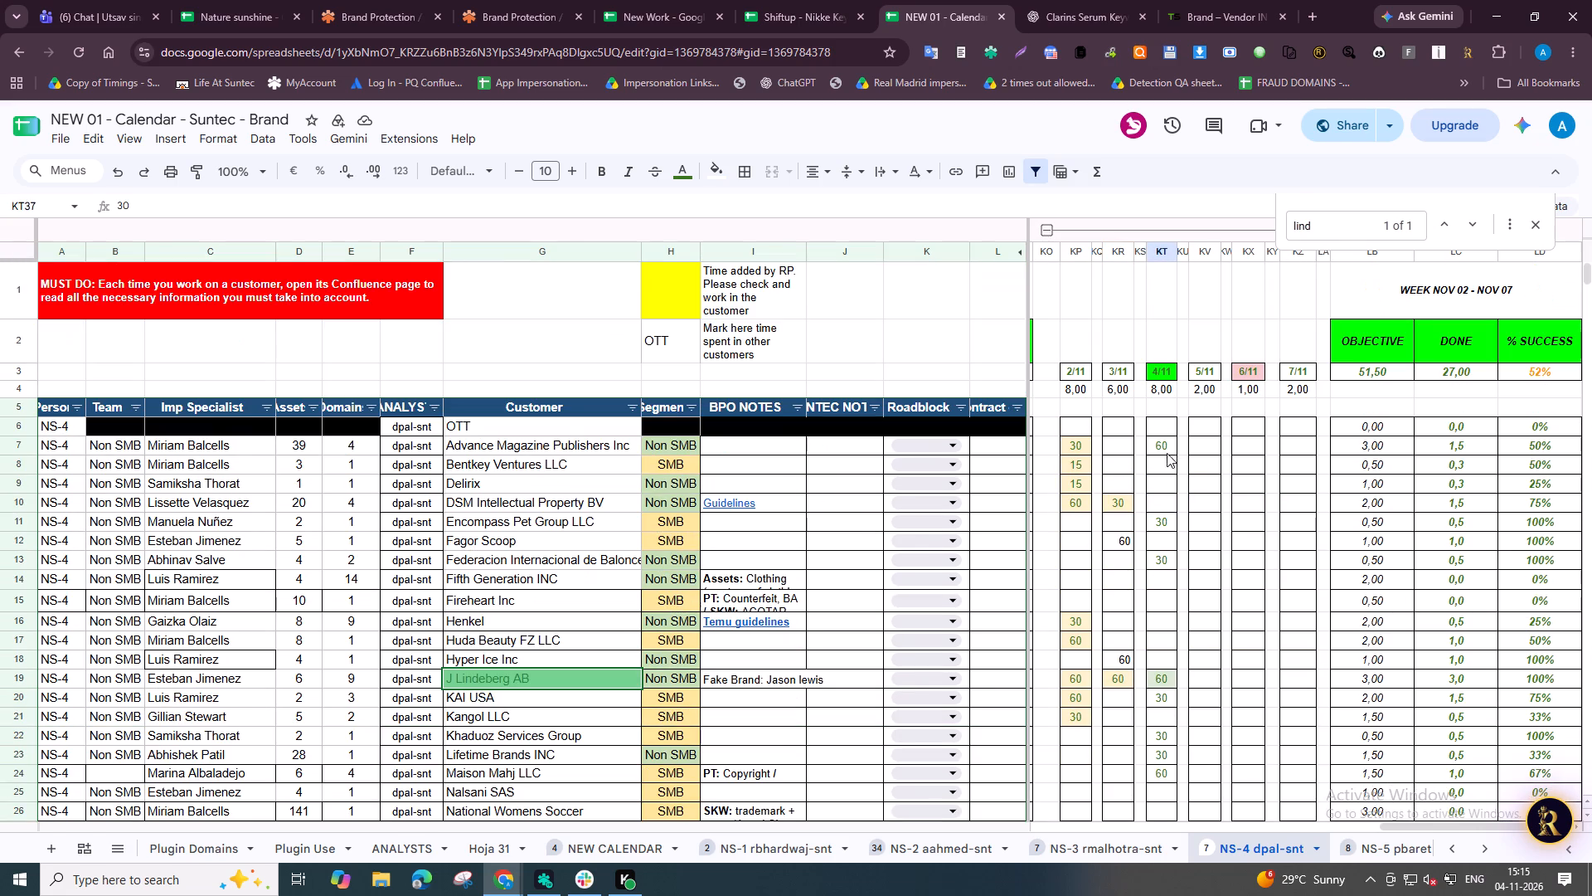
{"action": "left_click", "coordinate": [1167, 446], "text": "shift"}
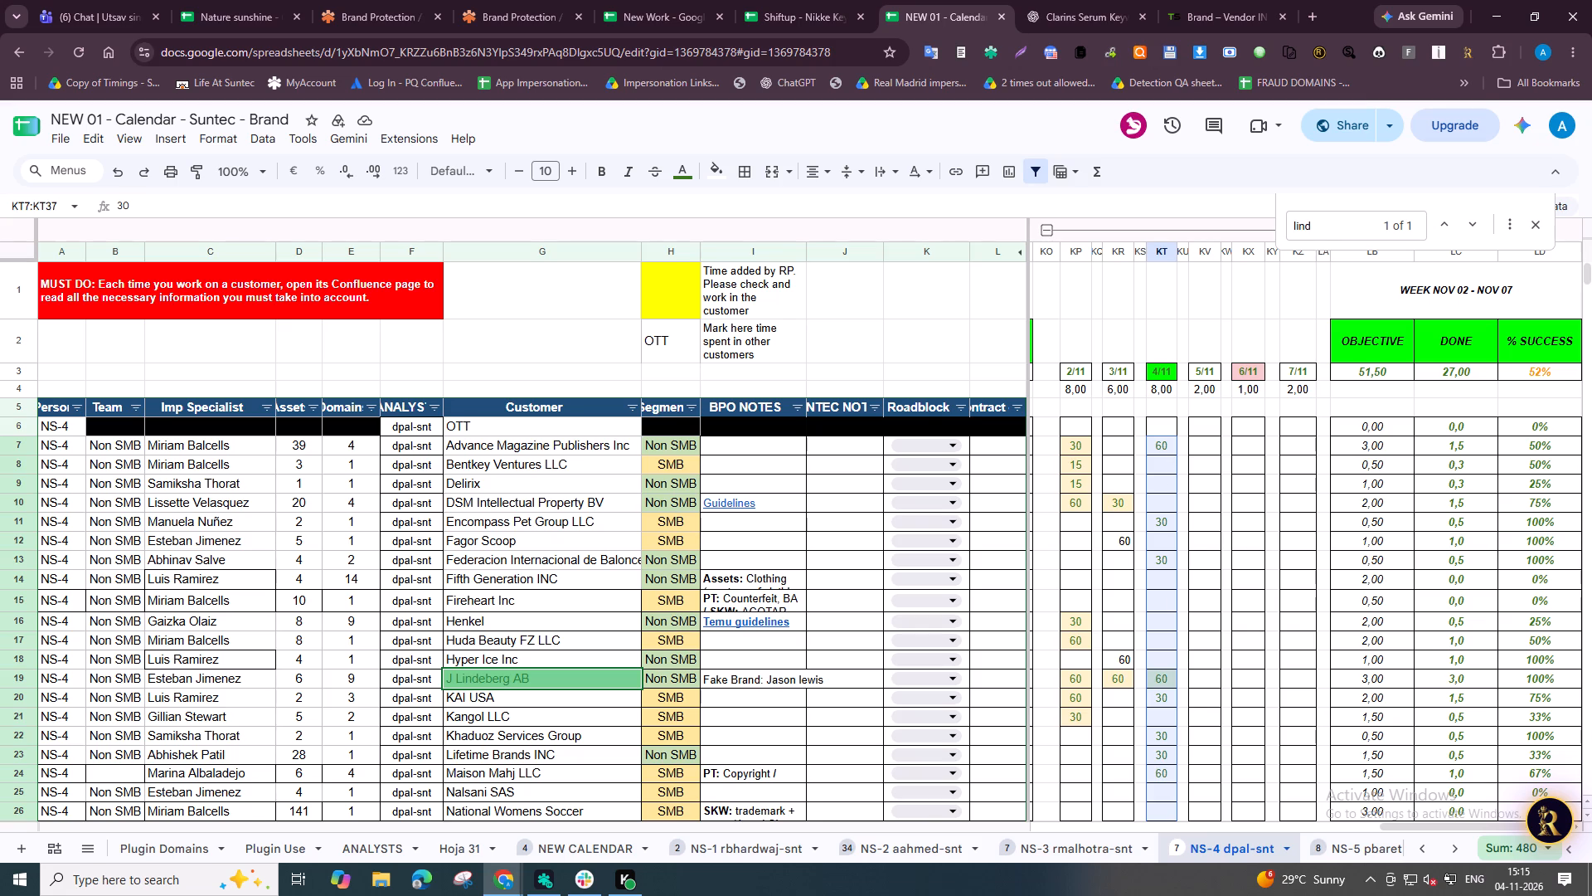
{"action": "scroll", "coordinate": [1162, 489], "scroll_direction": "down", "scroll_amount": 4}
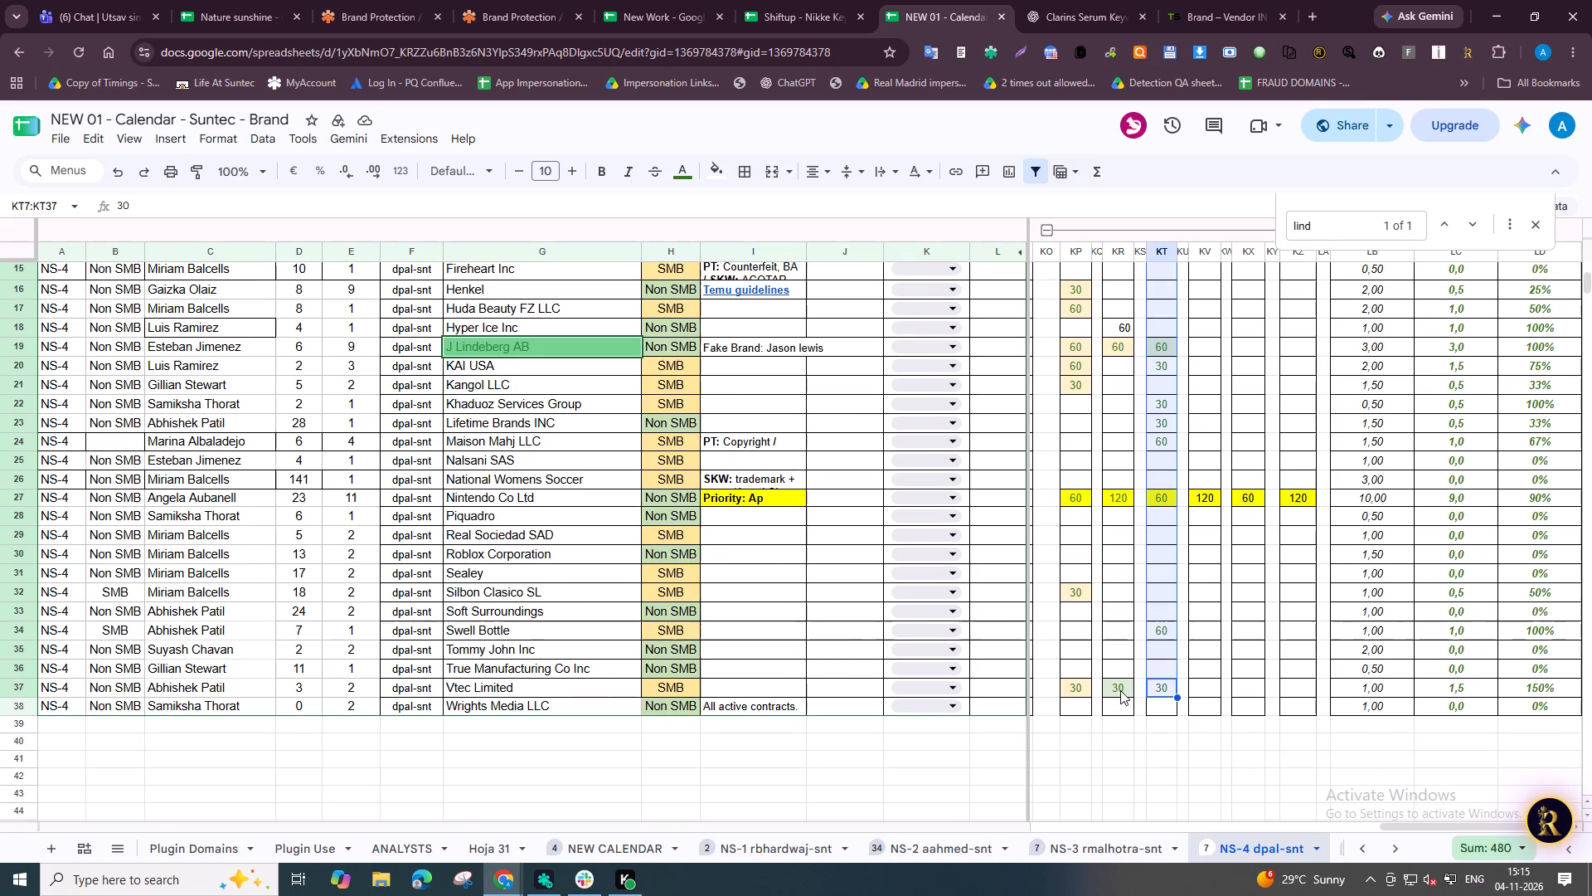
Examine the customers' time entries in the 3/11 column, including those of Hyper Ice Inc and Fagor Scoop.
{"action": "left_click", "coordinate": [1123, 548]}
{"action": "scroll", "coordinate": [1124, 554], "scroll_direction": "up", "scroll_amount": 3}
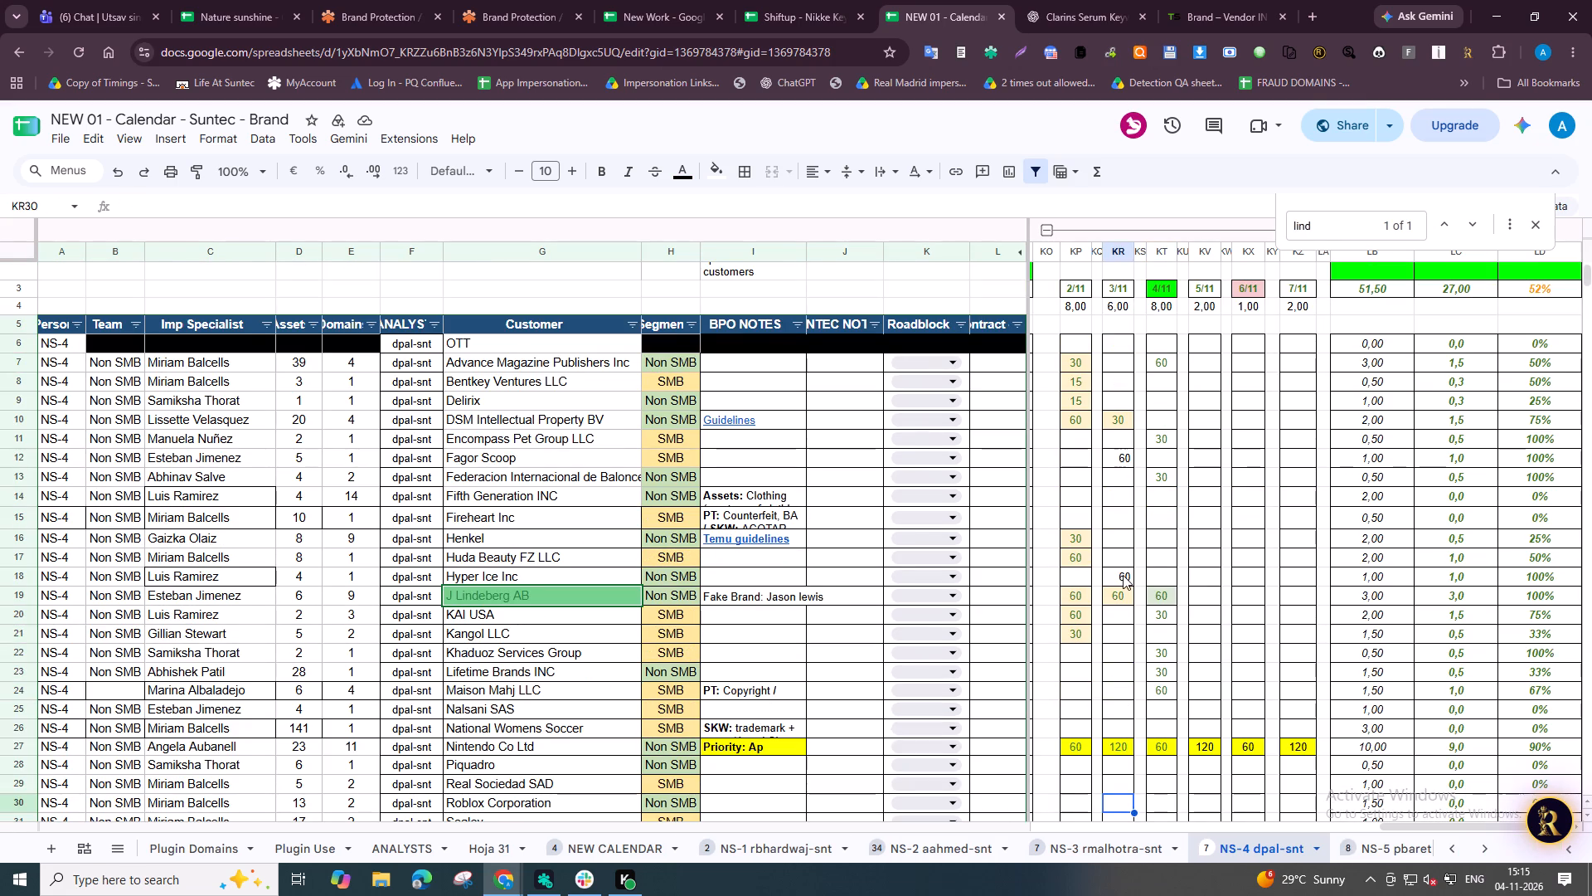
{"action": "left_click", "coordinate": [1123, 576]}
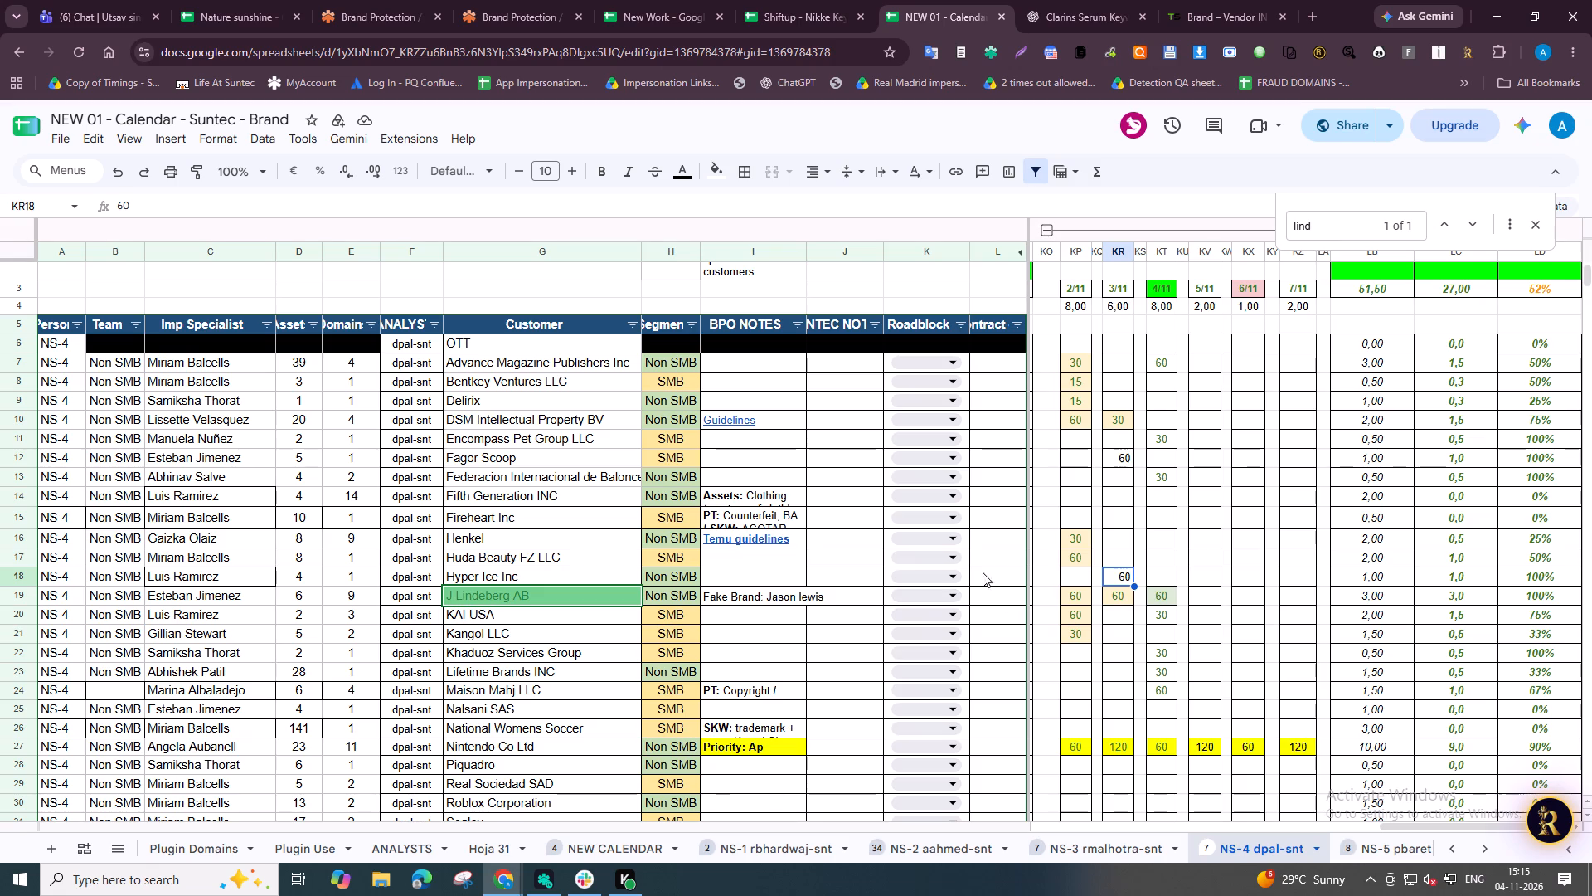
{"action": "left_click", "coordinate": [1121, 457]}
{"action": "scroll", "coordinate": [1119, 496], "scroll_direction": "up", "scroll_amount": 4}
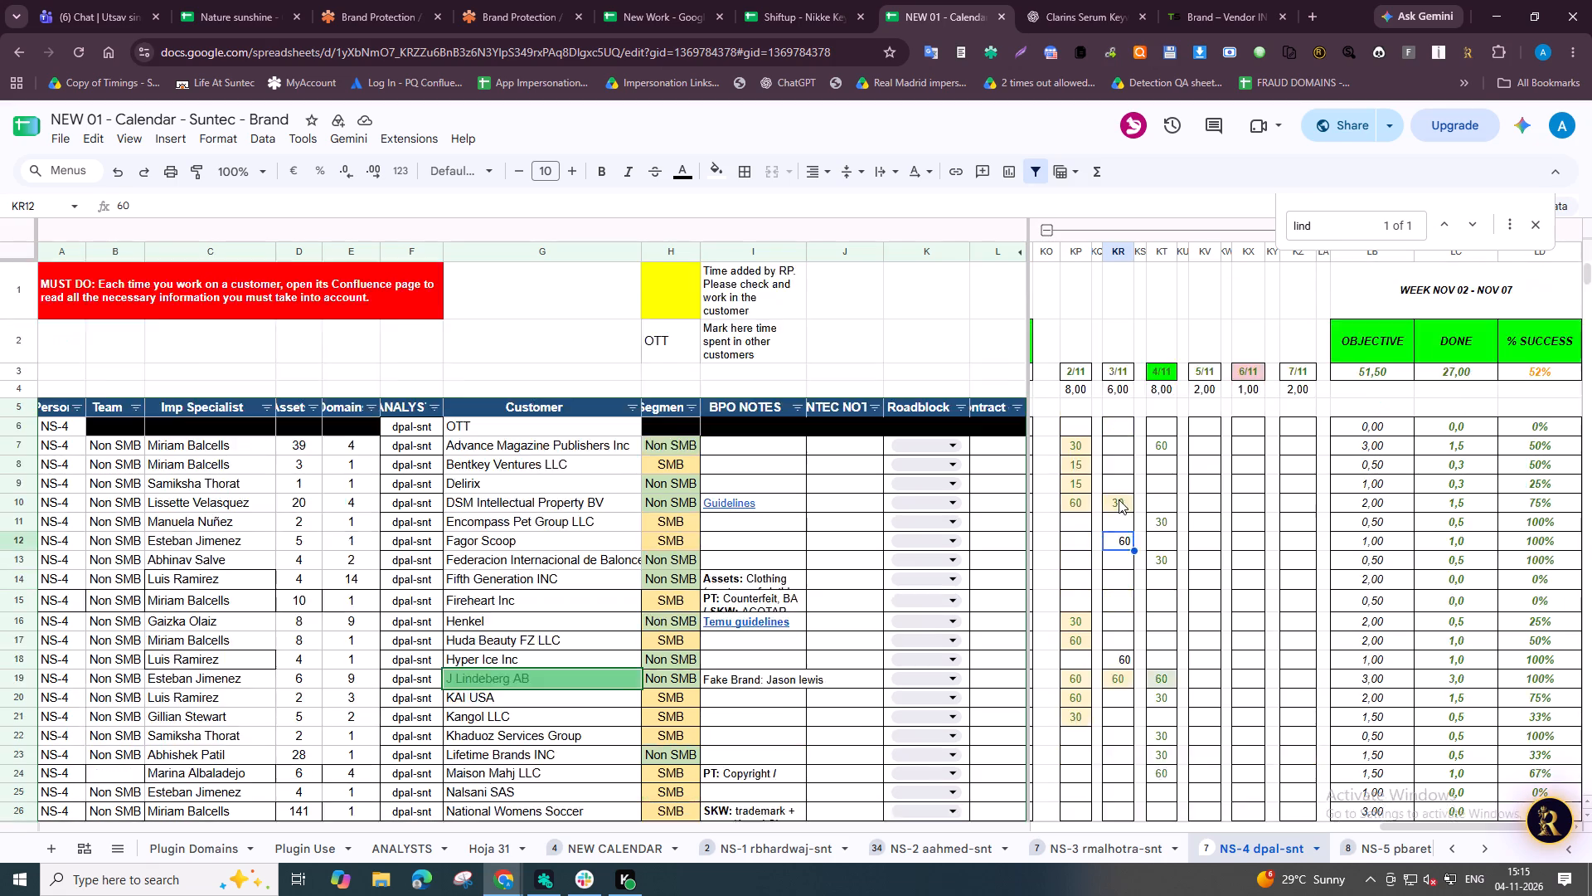
{"action": "scroll", "coordinate": [1119, 499], "scroll_direction": "down", "scroll_amount": 7}
{"action": "scroll", "coordinate": [1119, 500], "scroll_direction": "up", "scroll_amount": 8}
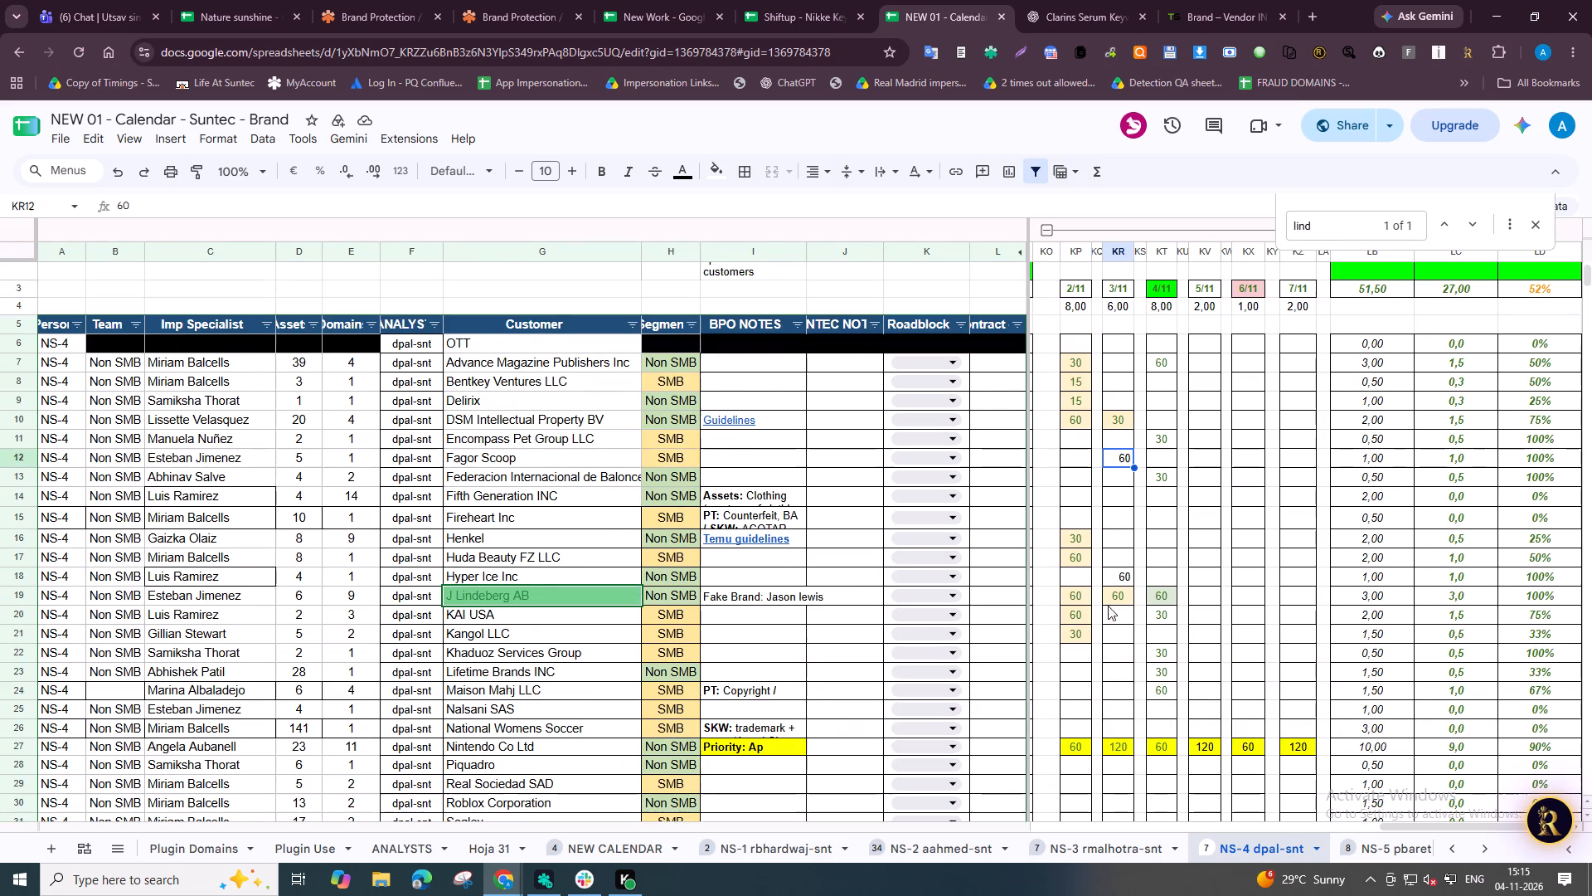
{"action": "scroll", "coordinate": [1063, 590], "scroll_direction": "down", "scroll_amount": 4}
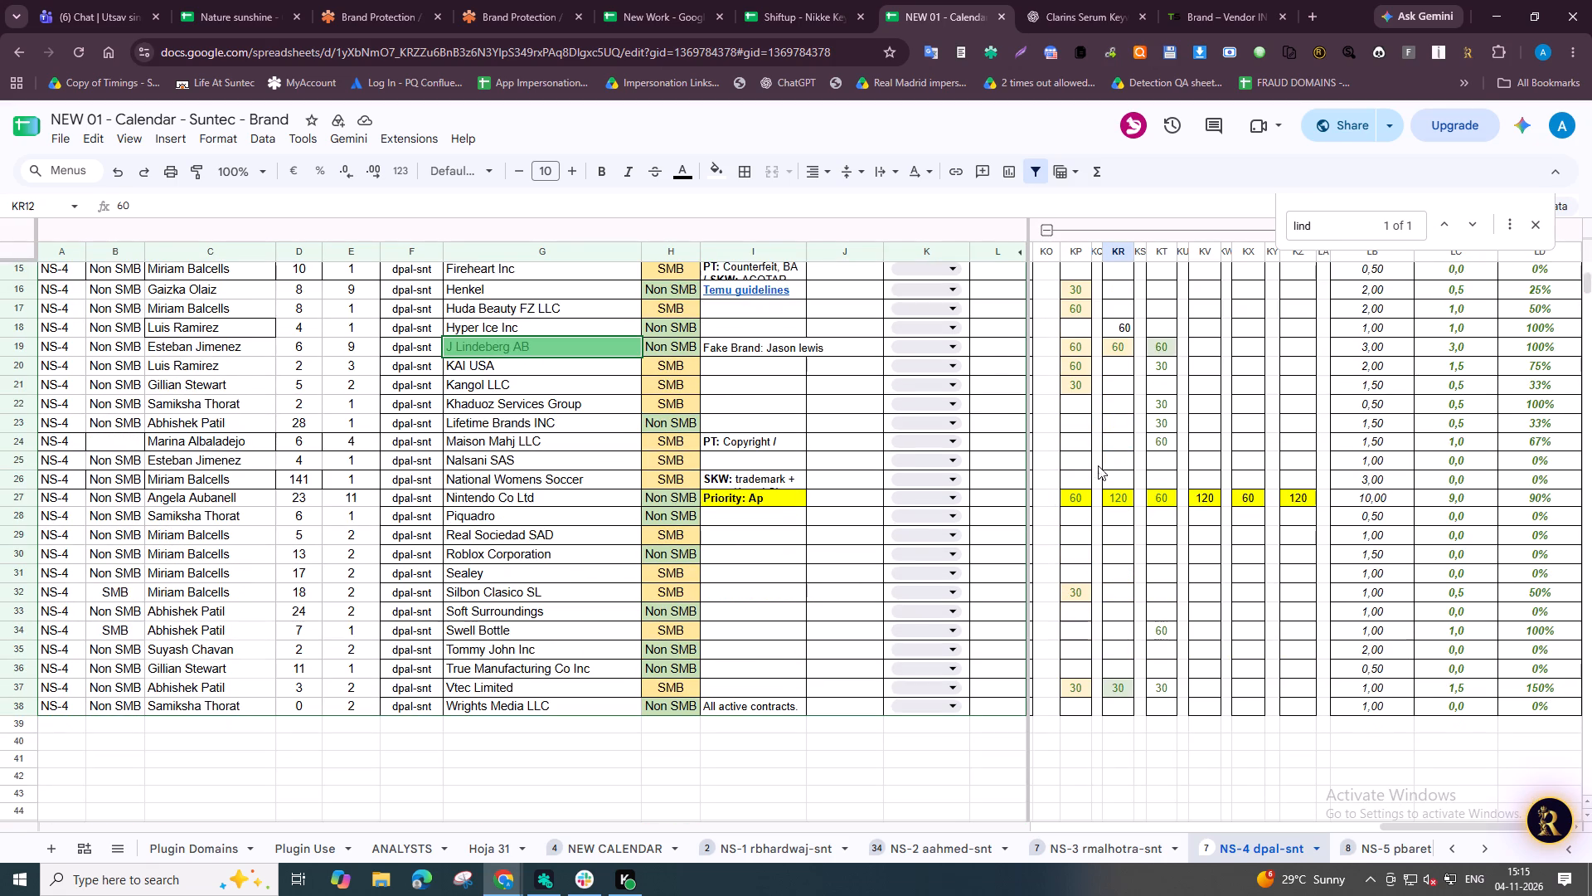
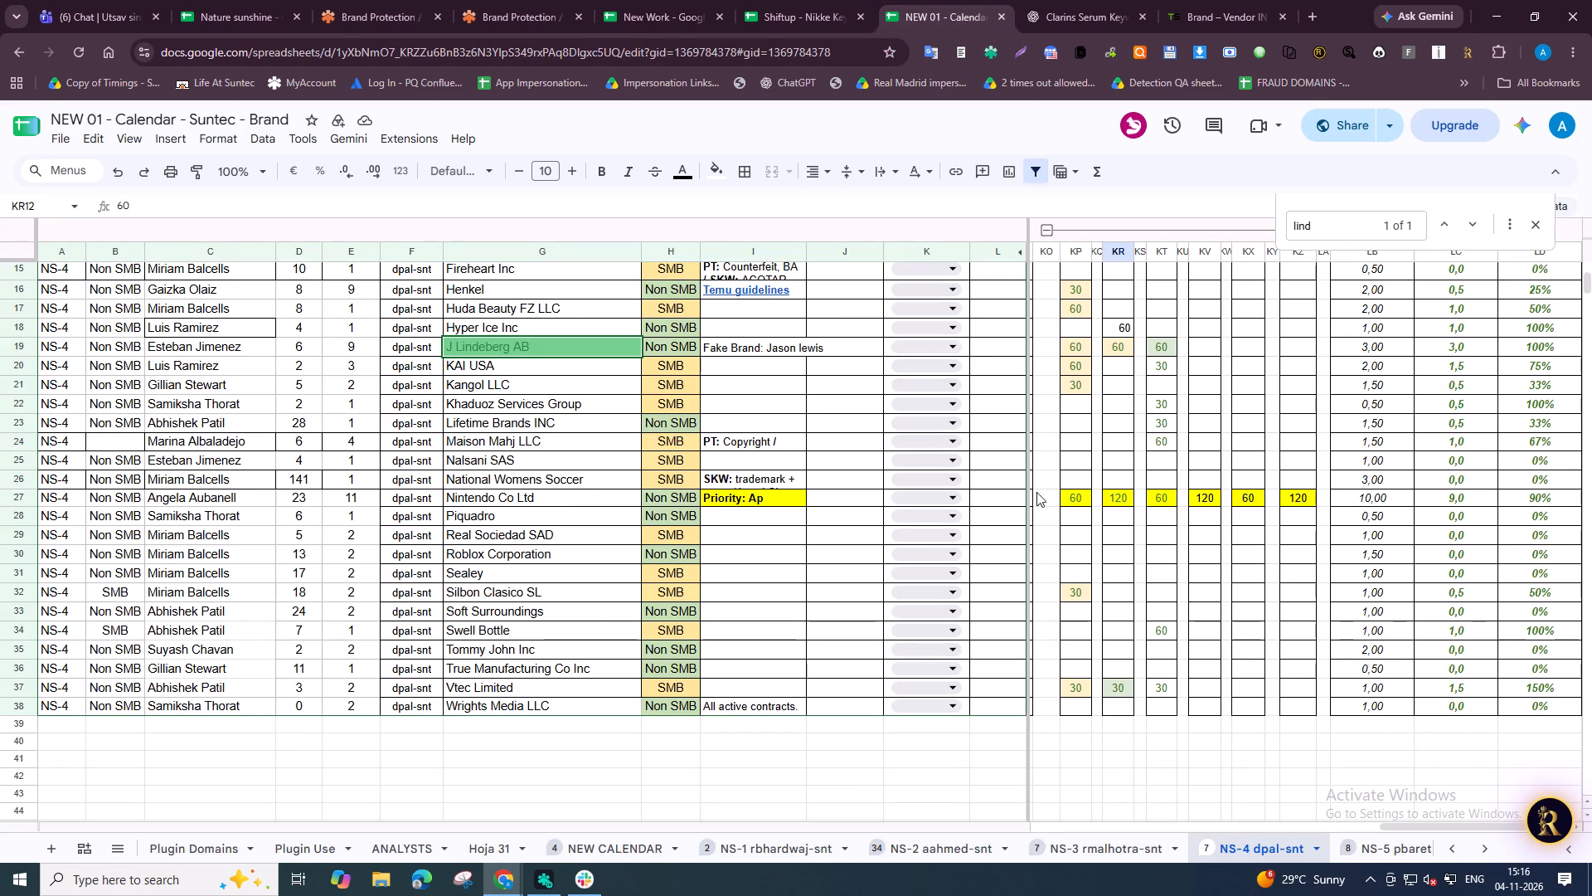
Recheck the 3/11 time entries of Hyper Ice Inc and Fagor Scoop in the NS-4 dpal-snt sheet.
{"action": "scroll", "coordinate": [1102, 493], "scroll_direction": "up", "scroll_amount": 3}
{"action": "left_click", "coordinate": [1119, 578]}
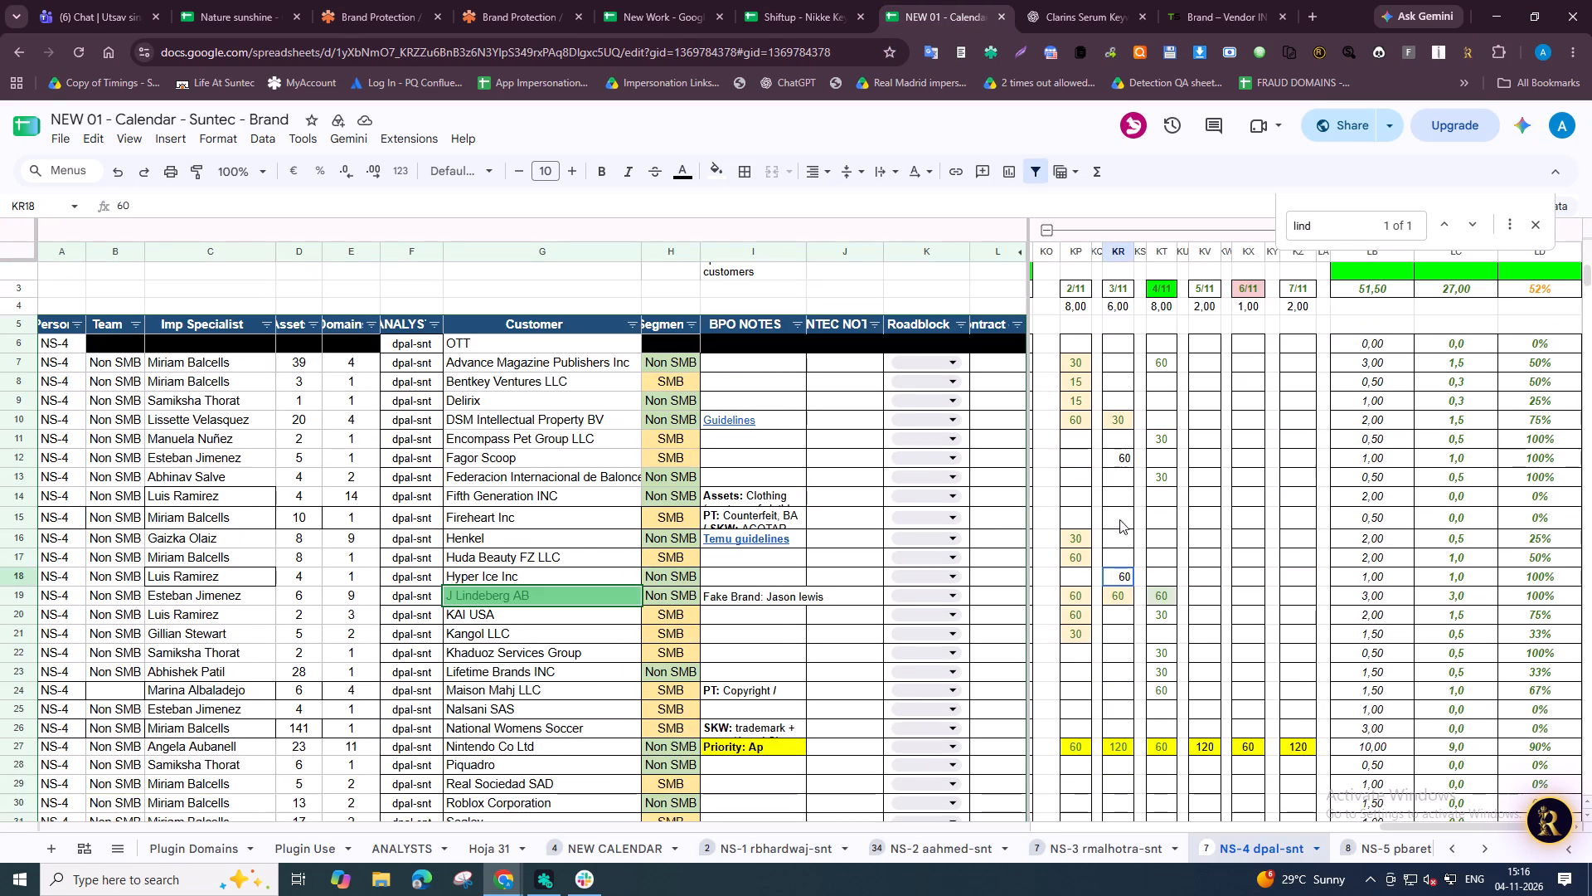
{"action": "left_click", "coordinate": [1121, 460]}
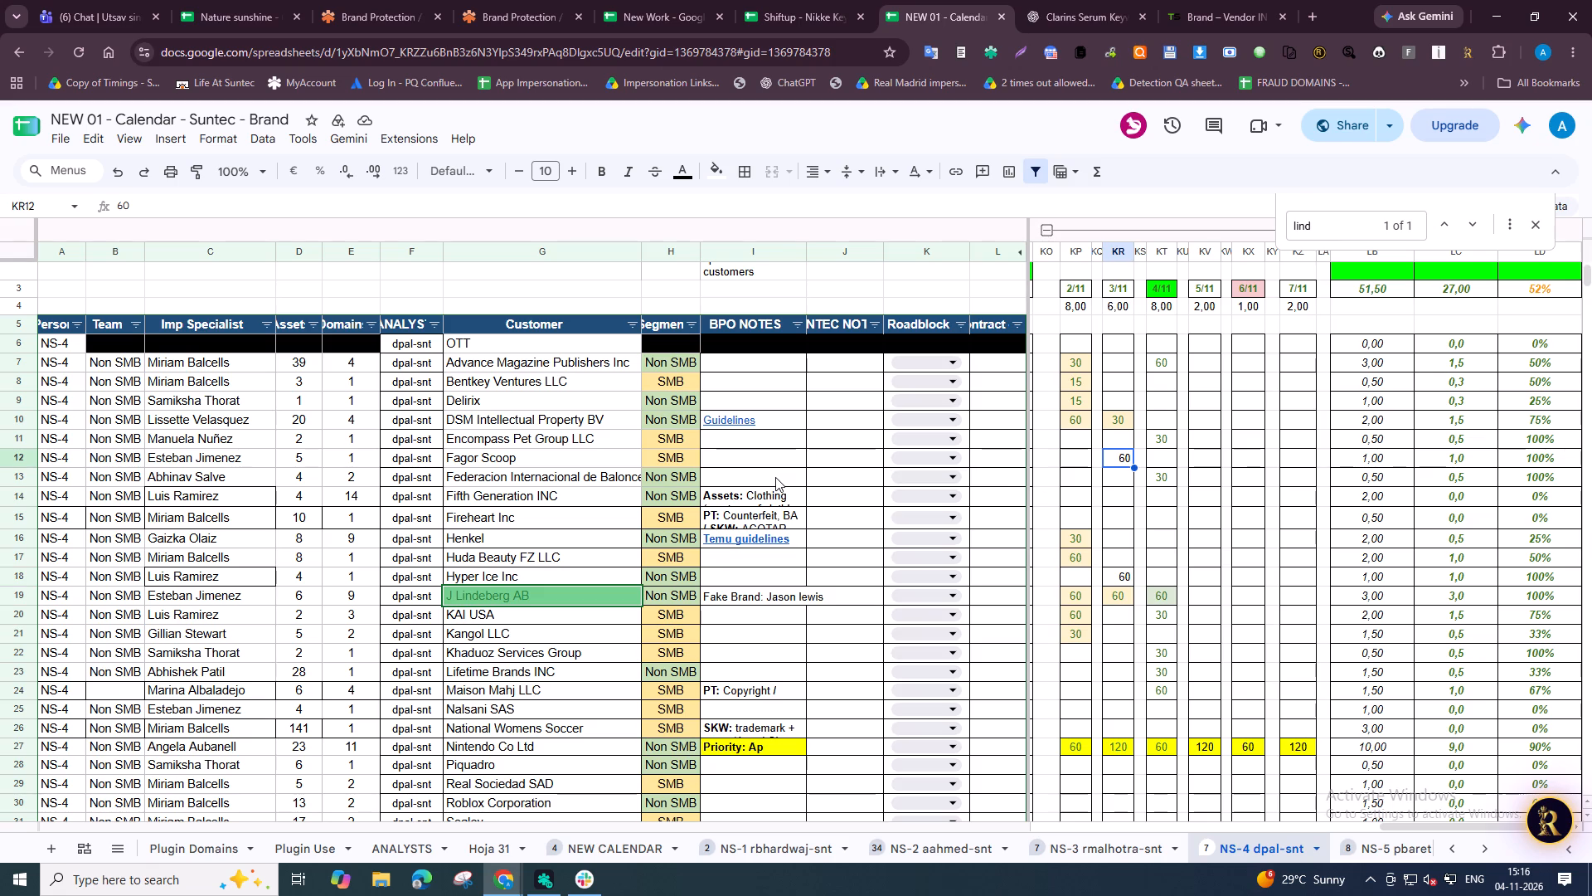
{"action": "scroll", "coordinate": [663, 620], "scroll_direction": "down", "scroll_amount": 2}
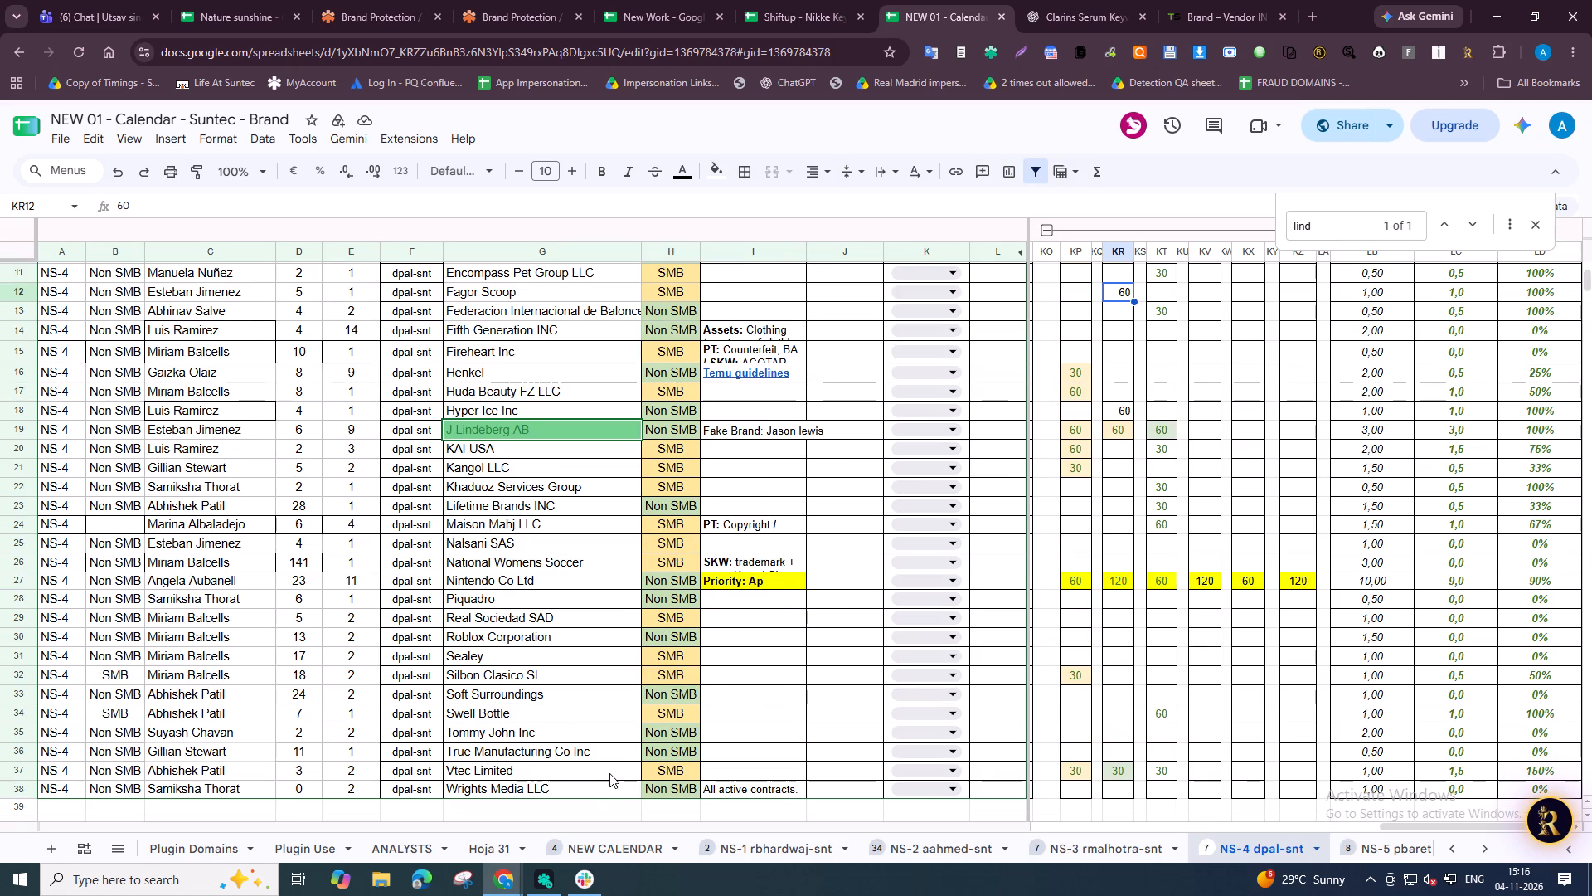
Open the Manual Detection Records spreadsheet in a new browser tab.
{"action": "left_click", "coordinate": [1318, 12]}
{"action": "type", "text": "man"}
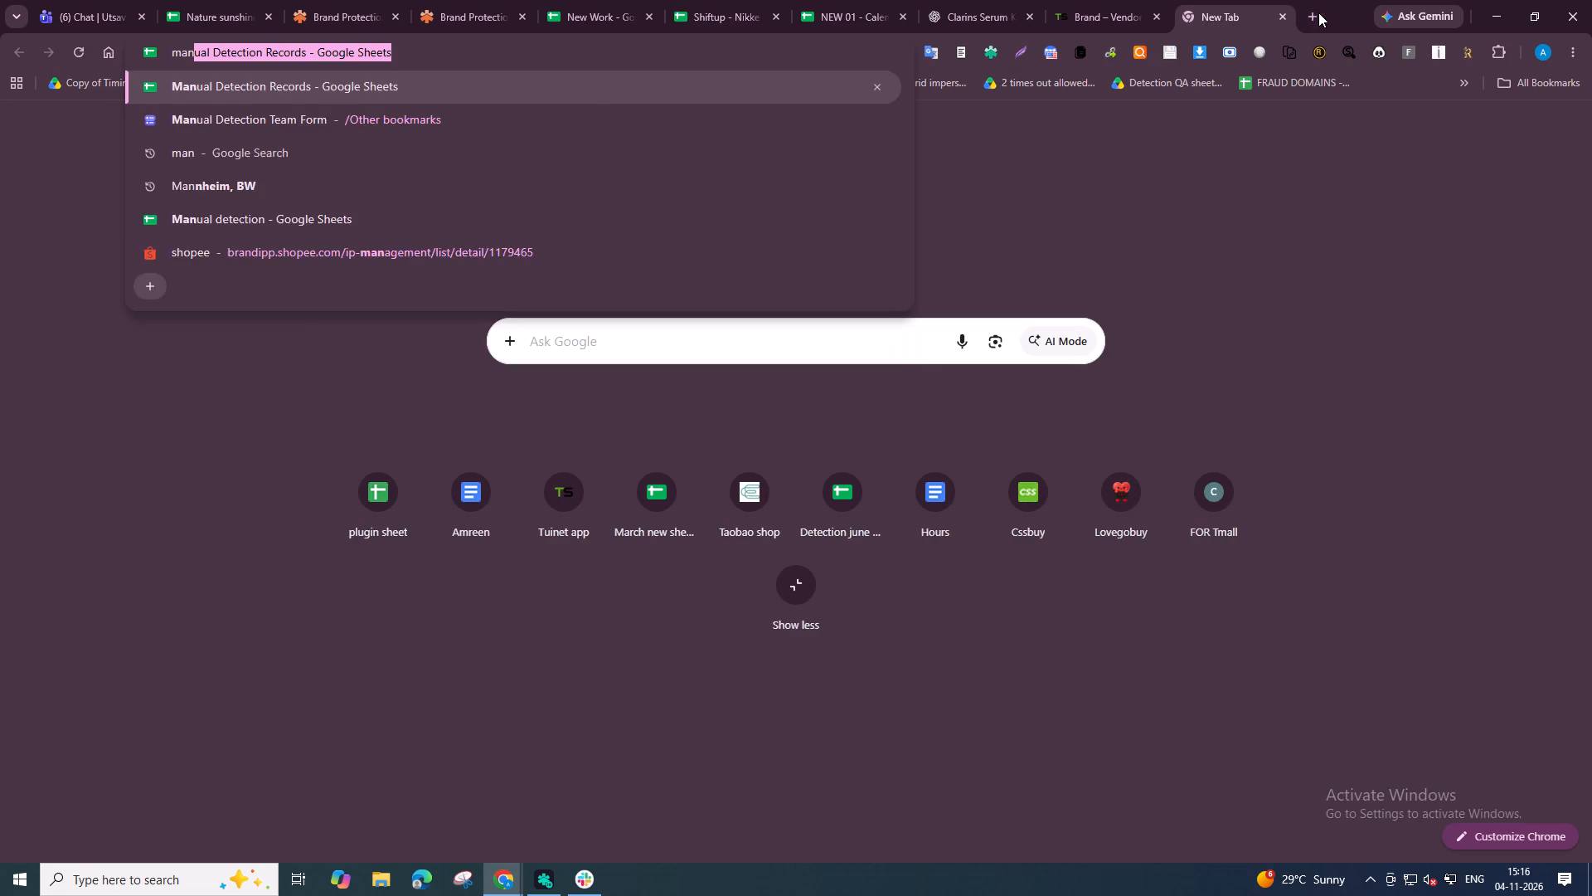
{"action": "key", "text": "Return"}
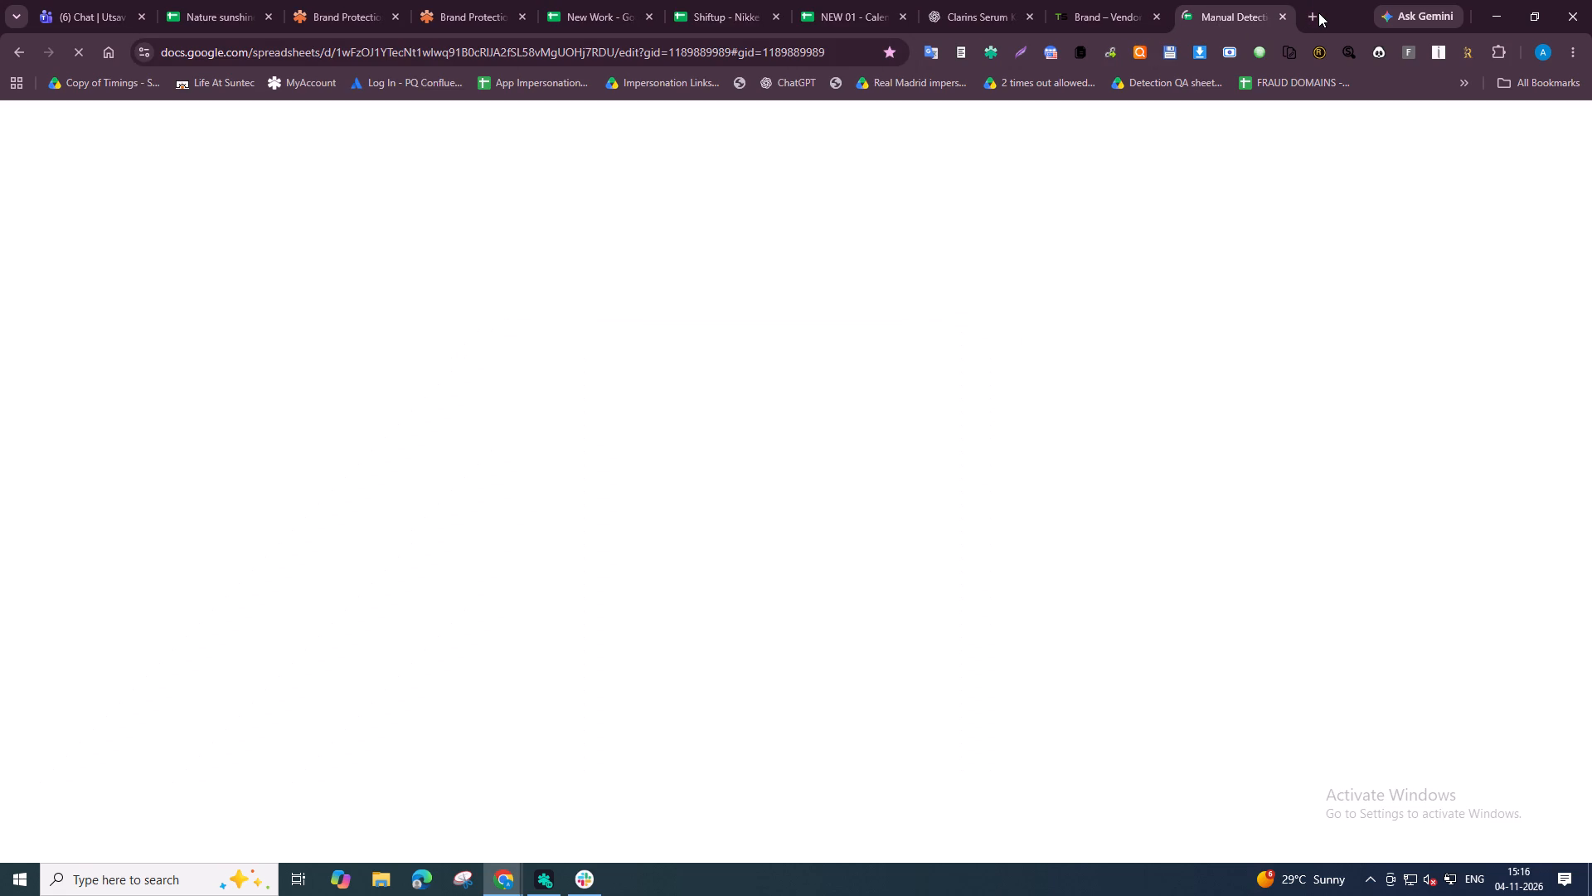